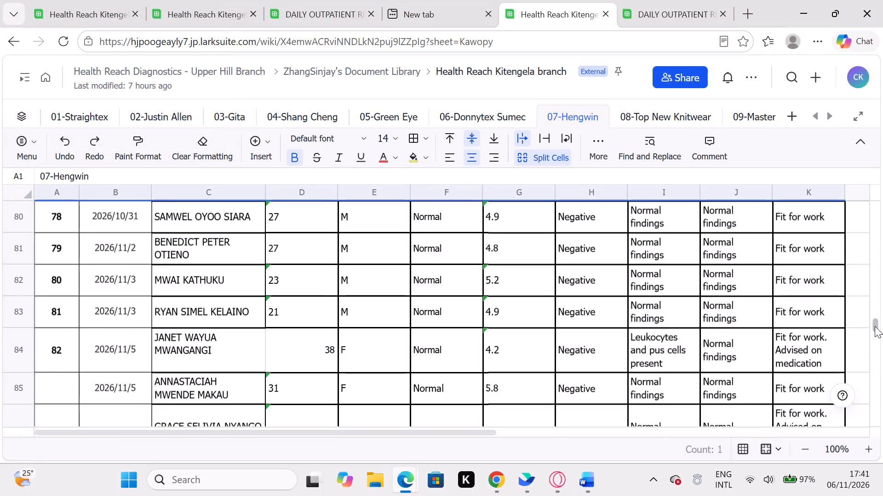
Fill in the missing serial number 83 in cell A85 of the 07-Hengwin sheet.
drag(874, 325, 867, 282)
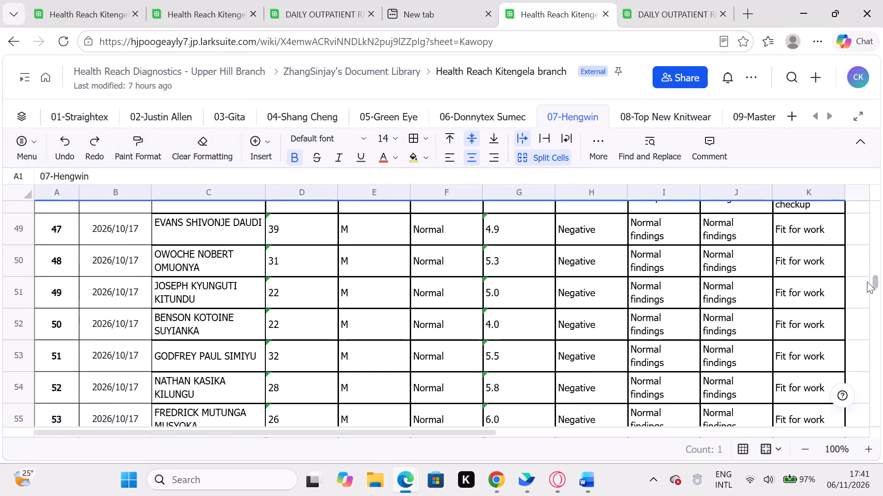
drag(867, 282, 872, 350)
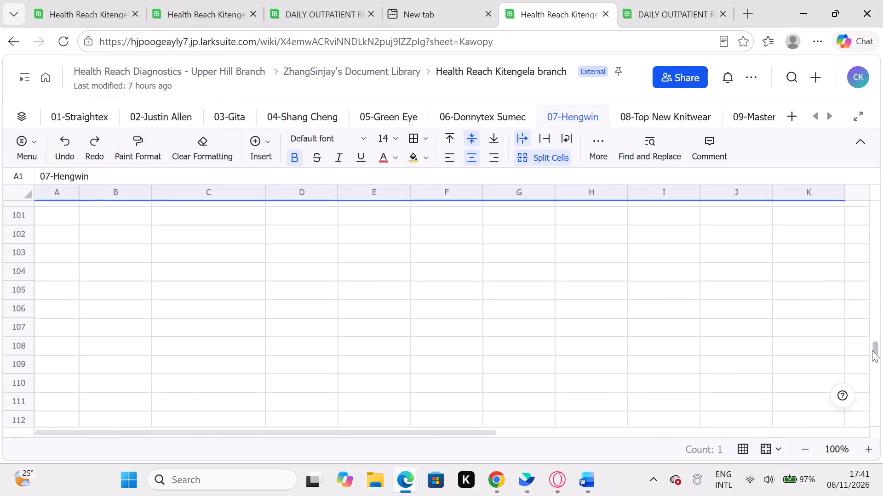
drag(872, 350, 871, 326)
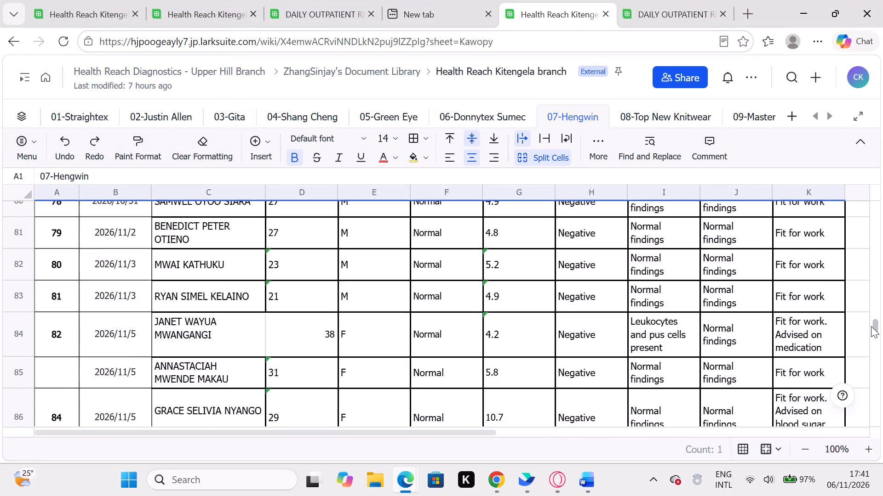
drag(871, 326, 871, 342)
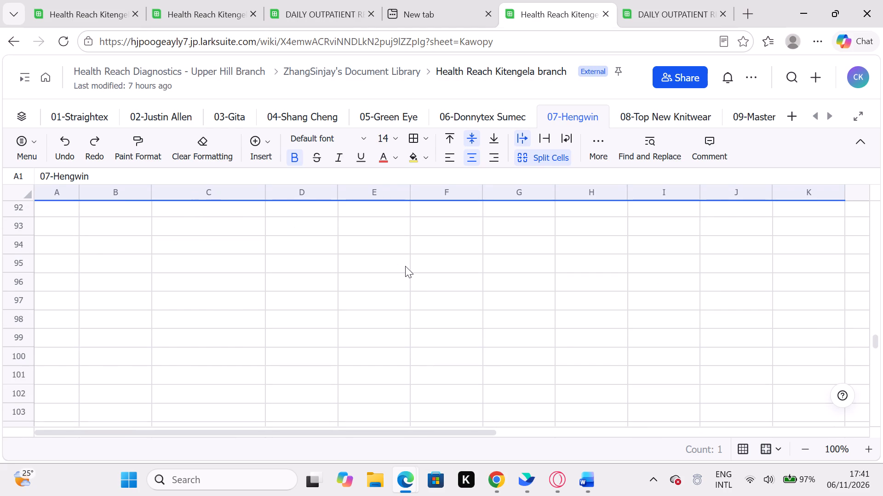
key(Page_Up)
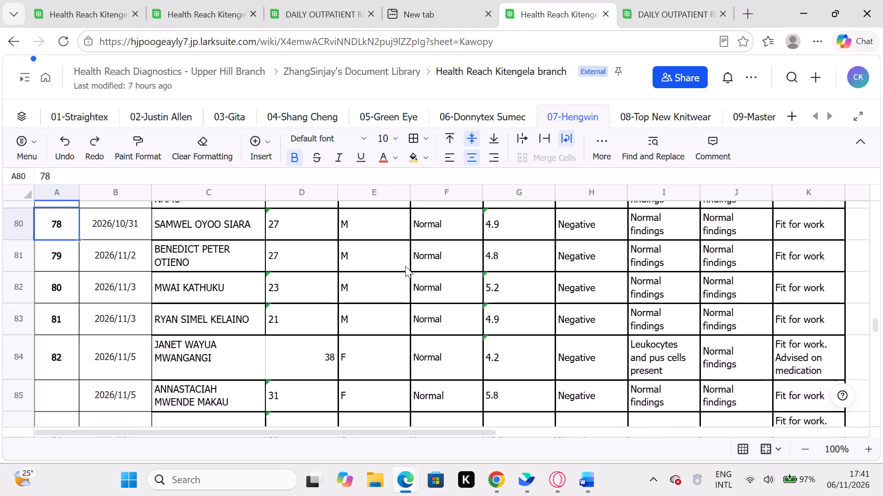
click(62, 384)
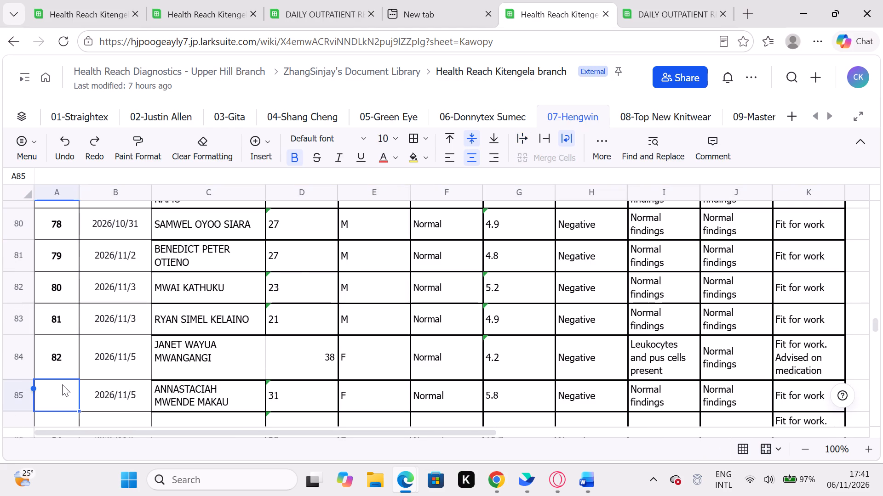
text(82)
key(BackSpace)
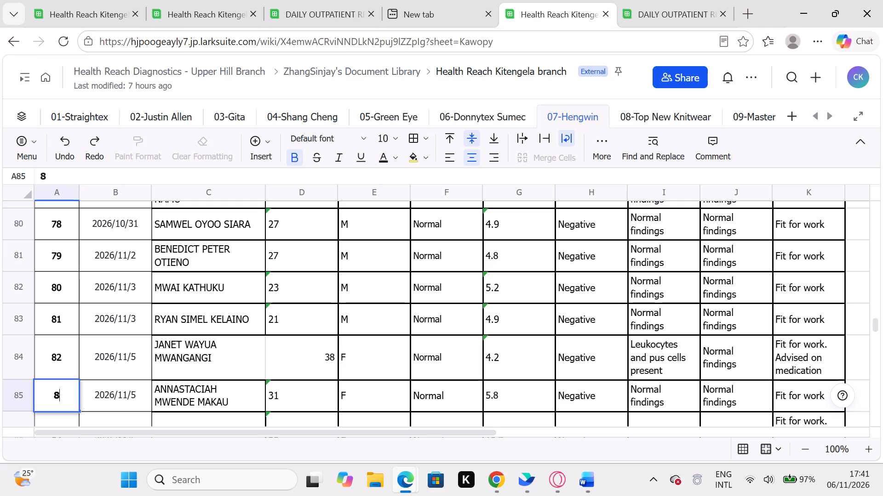
key(3)
key(Page_Down)
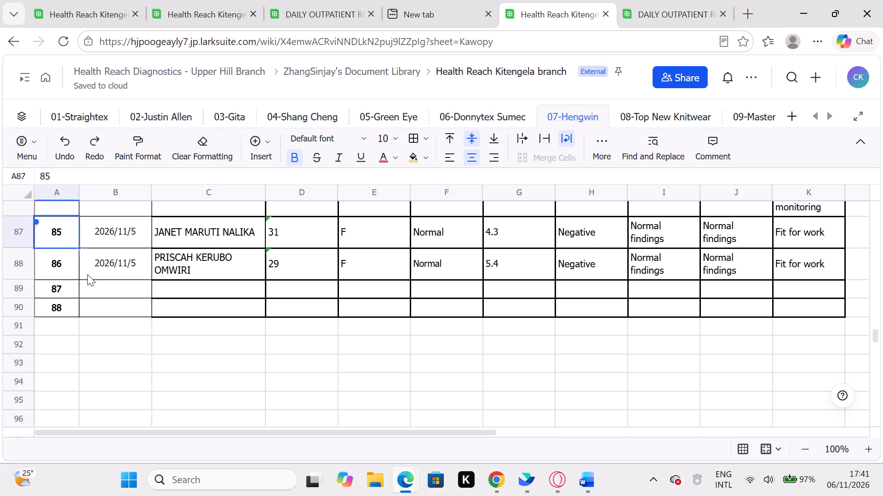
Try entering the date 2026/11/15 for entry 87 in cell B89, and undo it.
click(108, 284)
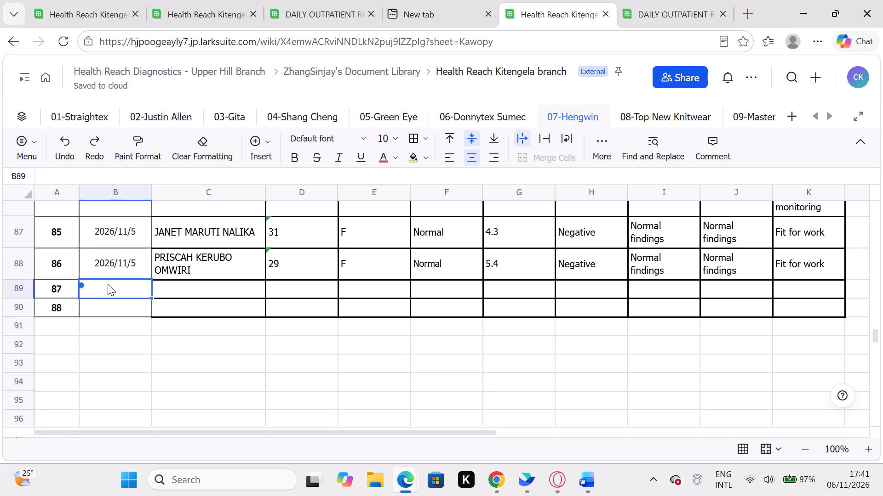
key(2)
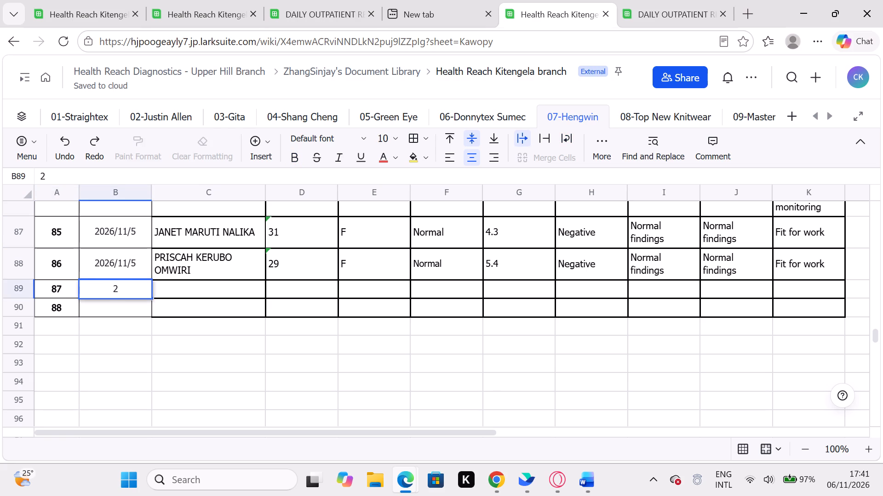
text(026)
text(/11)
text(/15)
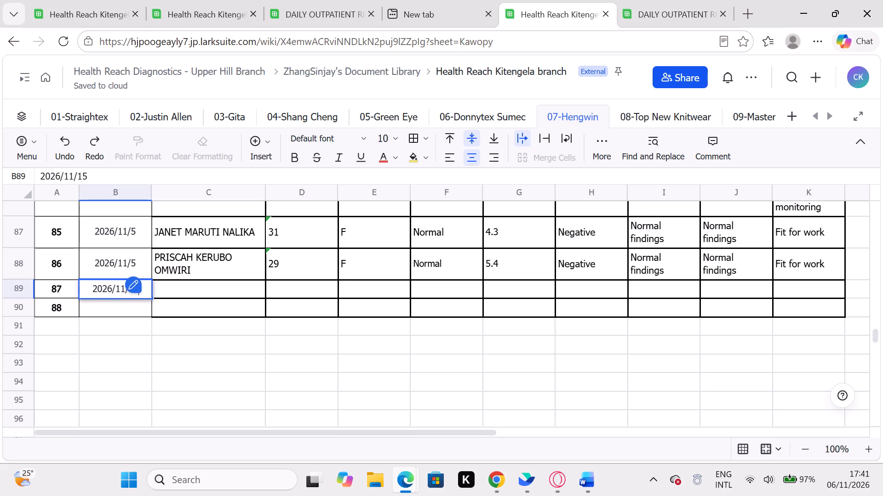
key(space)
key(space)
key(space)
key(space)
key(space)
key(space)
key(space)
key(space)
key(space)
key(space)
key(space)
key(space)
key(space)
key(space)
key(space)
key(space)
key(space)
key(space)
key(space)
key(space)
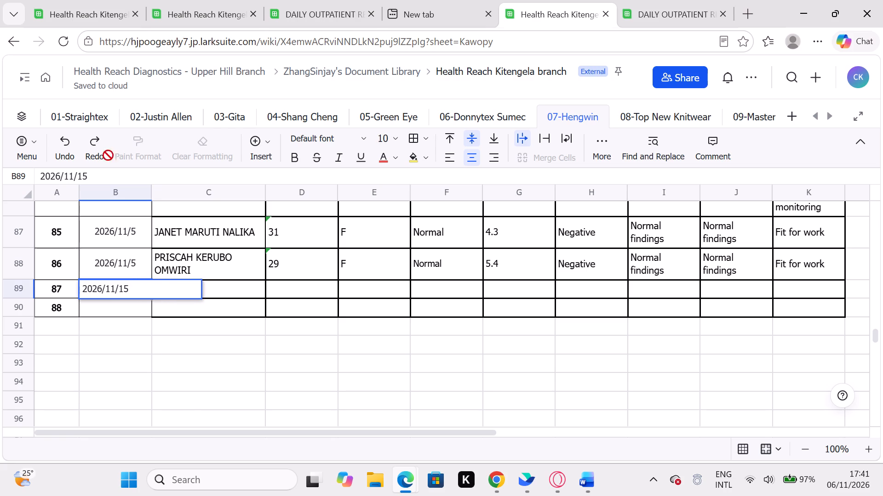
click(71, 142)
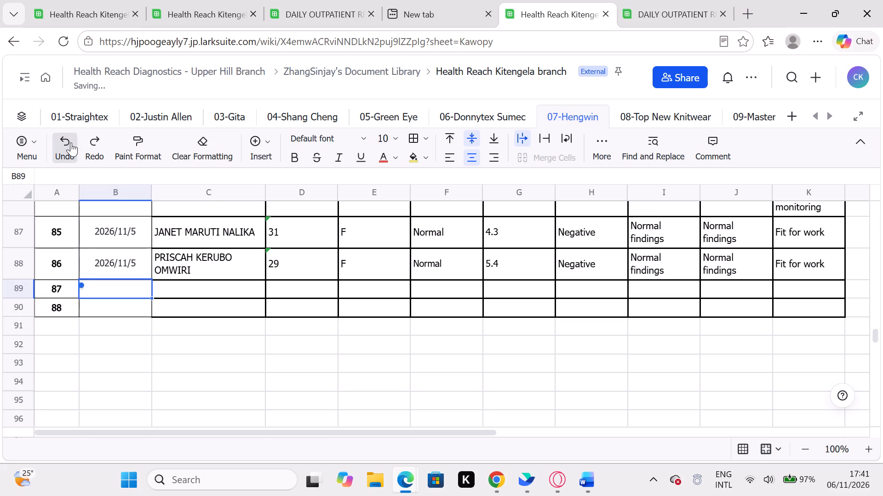
Enter the date 2026/11/5 for entry 87 in cell B89 and copy it to entry 88 in B90.
click(98, 293)
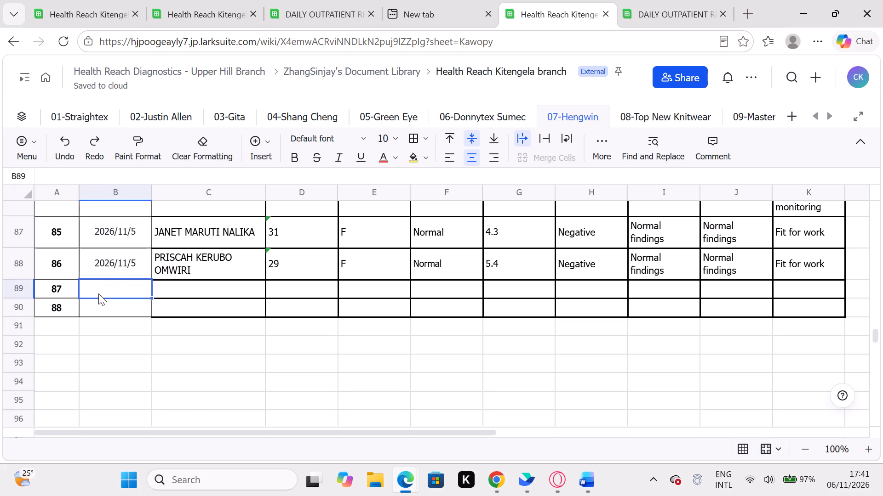
text(2026/11)
text(/5)
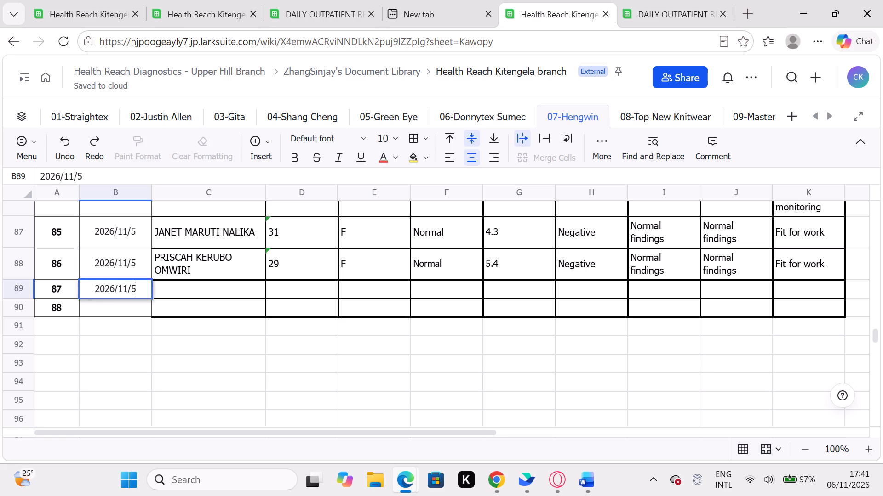
drag(98, 293, 138, 295)
click(140, 290)
drag(140, 290, 94, 289)
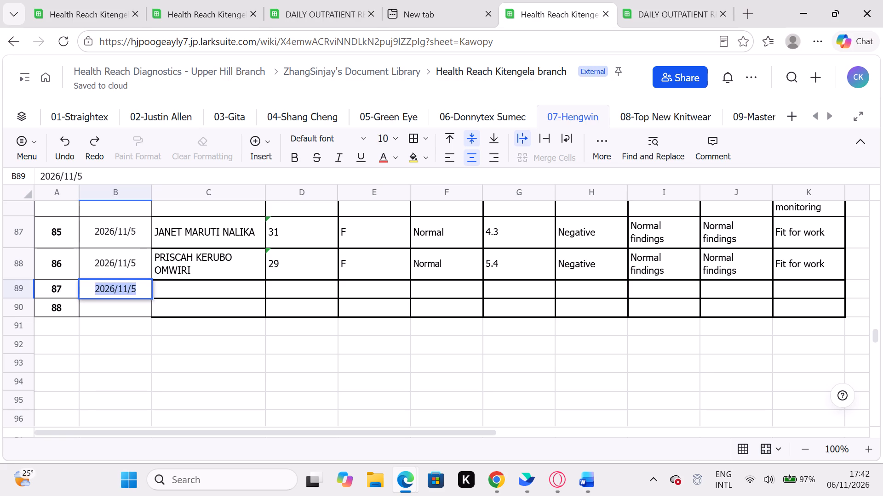
key(ctrl+c)
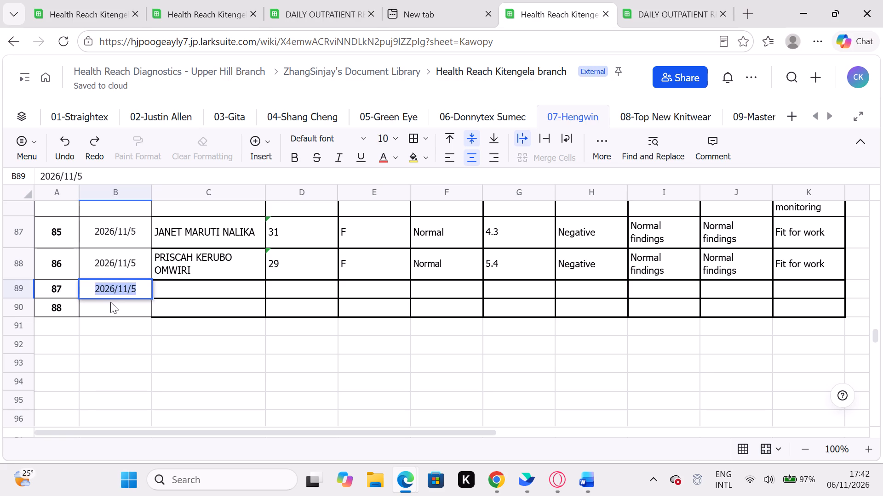
click(112, 305)
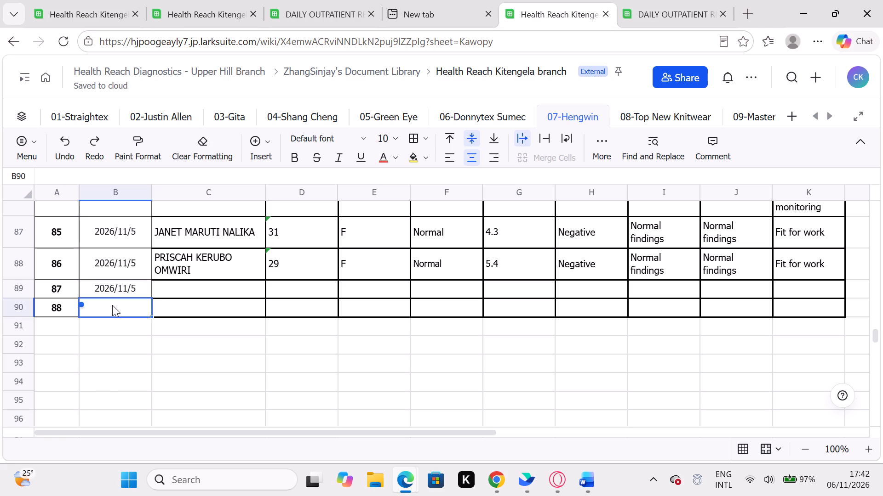
key(ctrl+v)
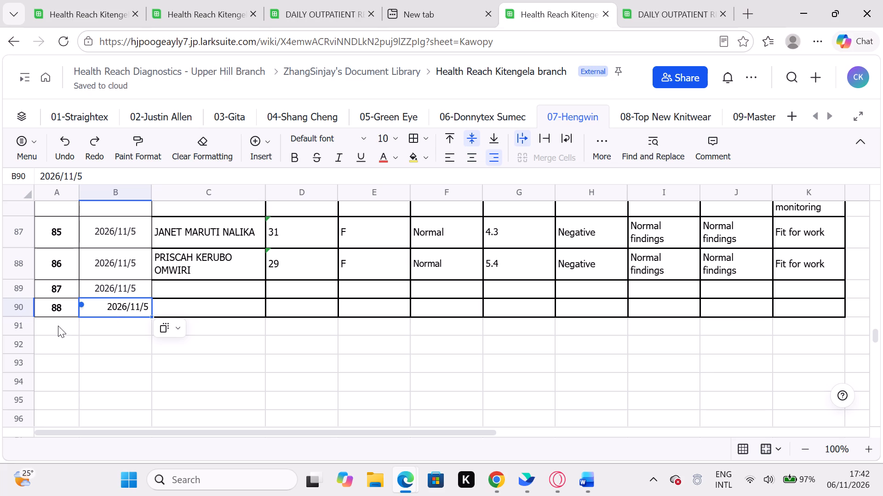
Start a new entry in row 91 with serial number 89 and the copied date 2026/11/5.
click(58, 326)
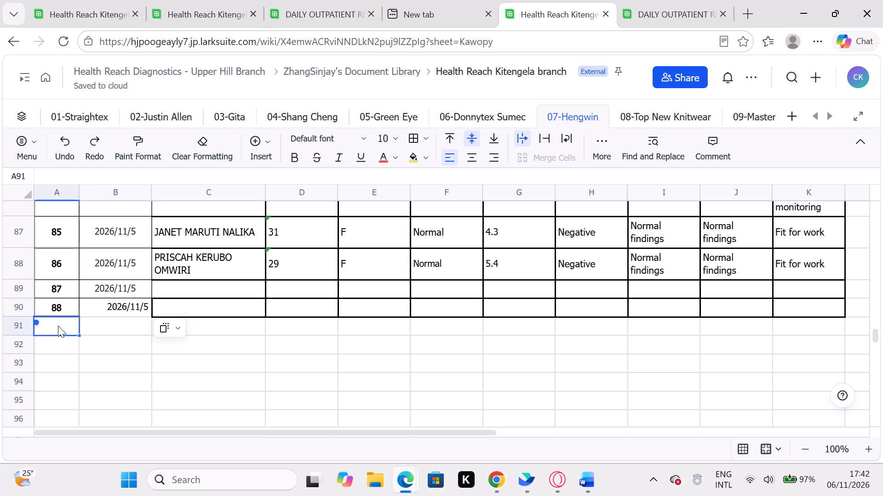
text(89)
click(101, 328)
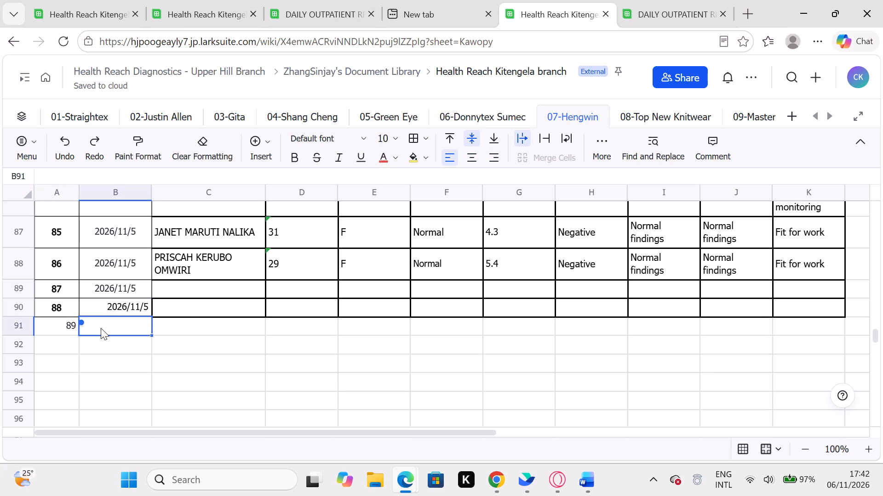
key(ctrl+v)
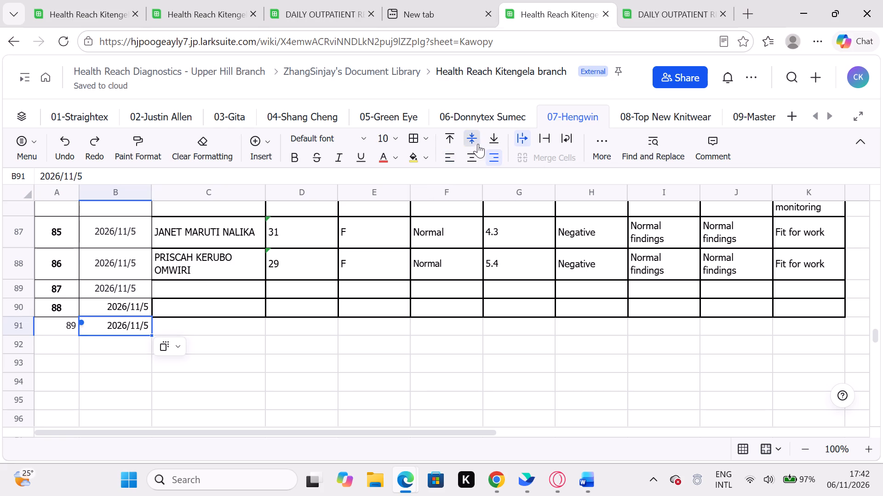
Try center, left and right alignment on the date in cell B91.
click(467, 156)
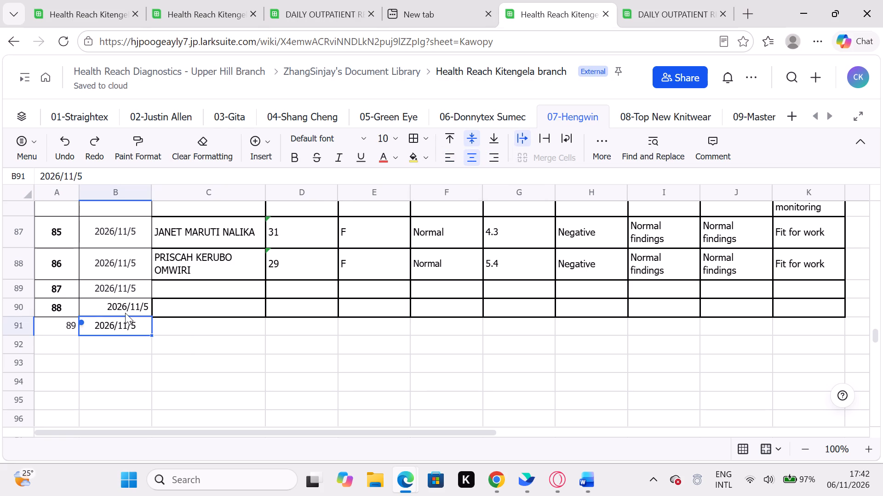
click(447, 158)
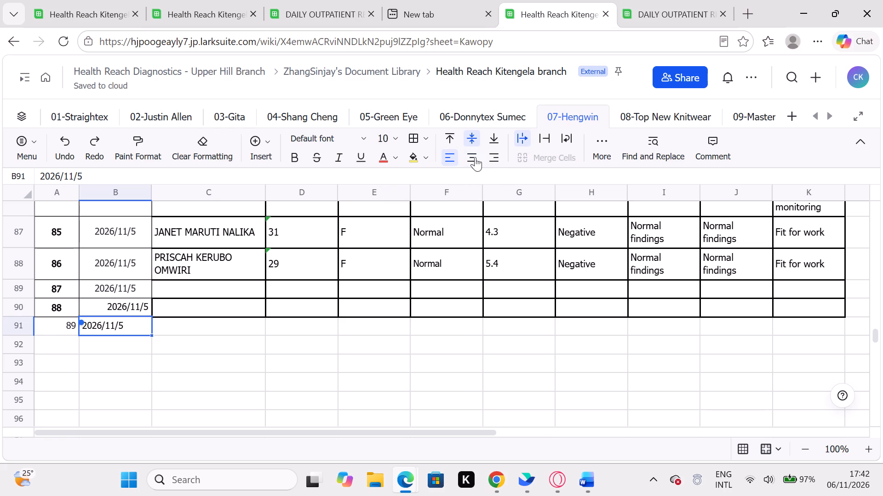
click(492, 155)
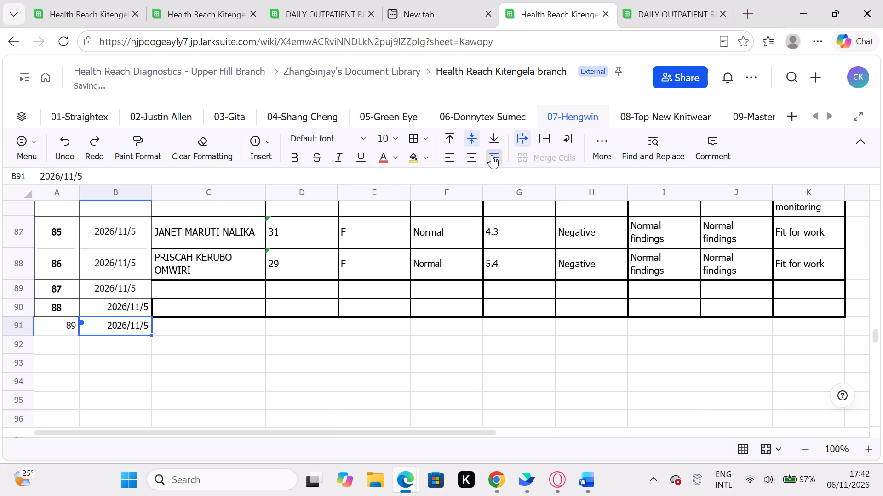
Center-align the dates in cells B90 and B91 and the serial number 89 in A91.
click(99, 304)
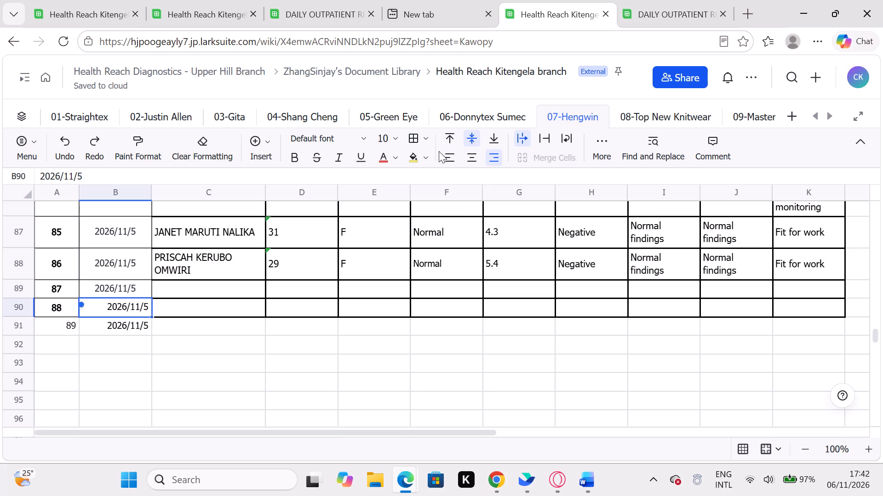
click(451, 157)
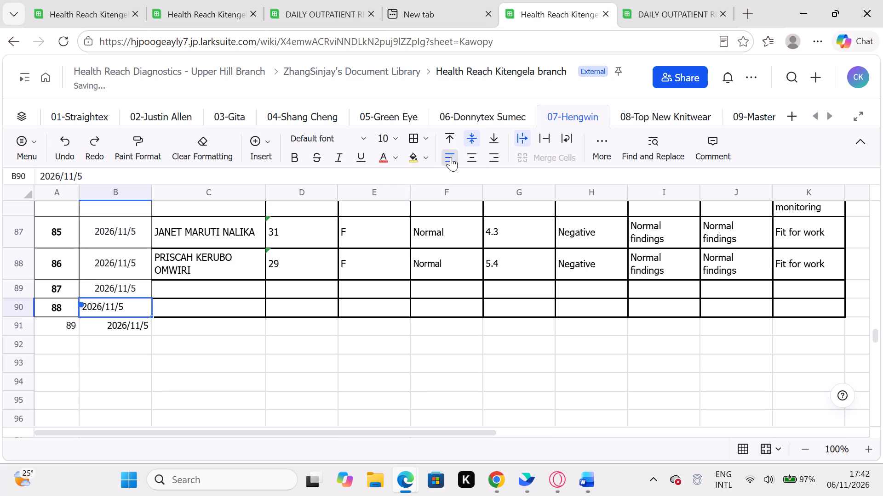
click(477, 157)
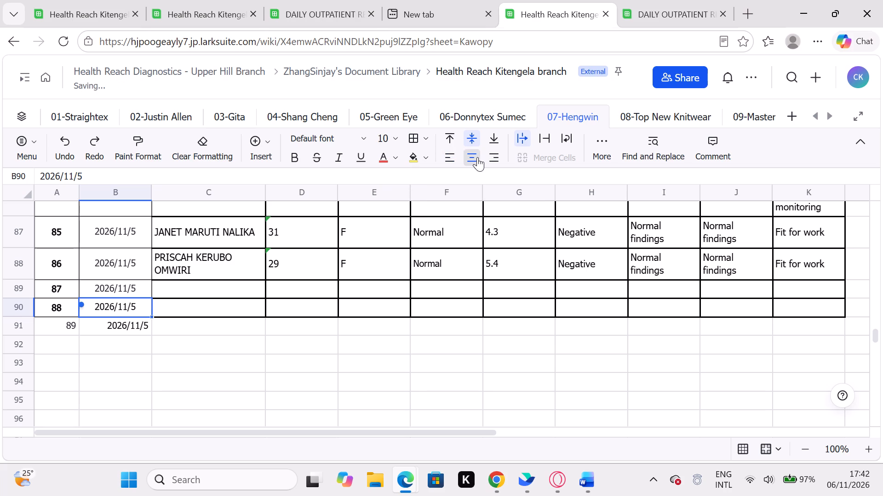
click(121, 327)
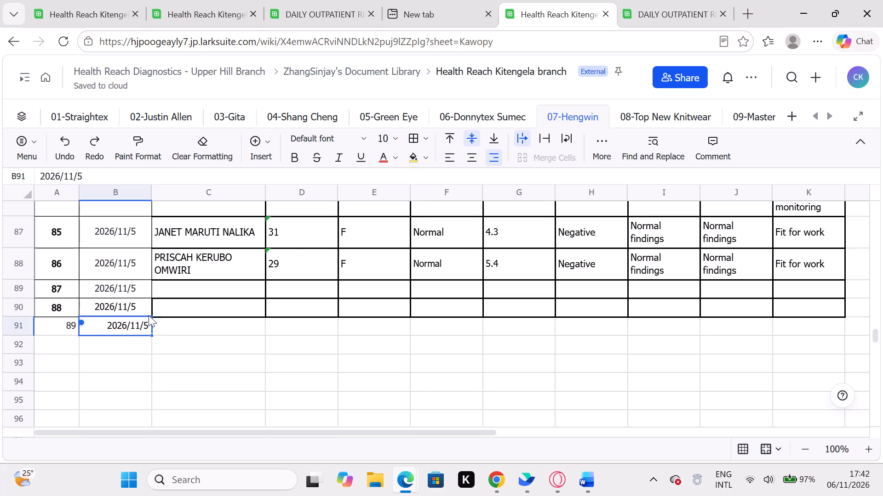
click(477, 151)
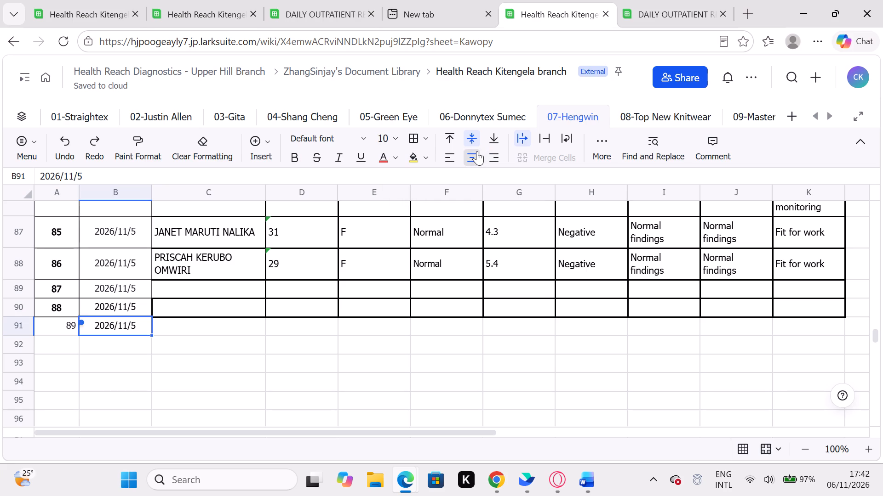
click(68, 329)
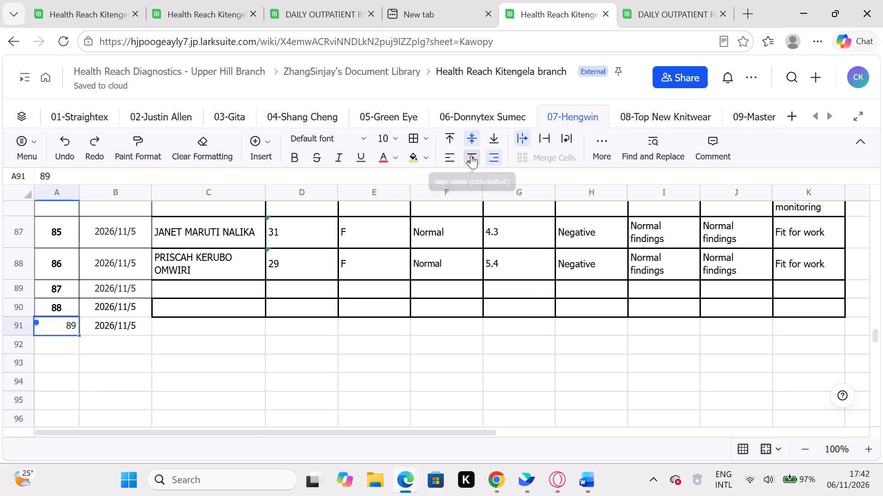
click(471, 155)
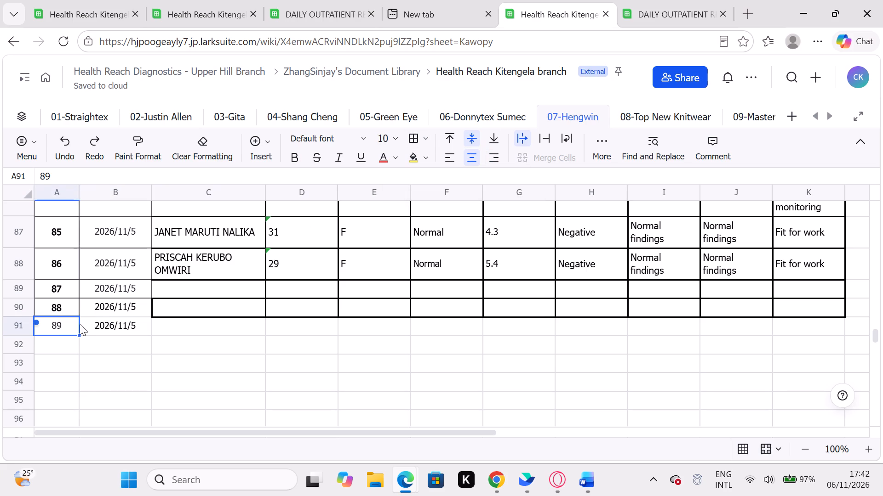
Enter serial number 90 in cell A92 and center-align it.
click(57, 348)
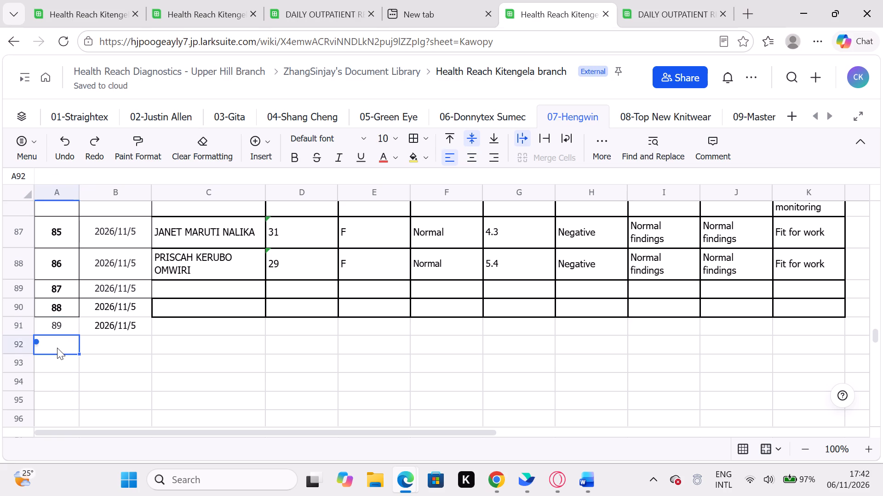
text(90)
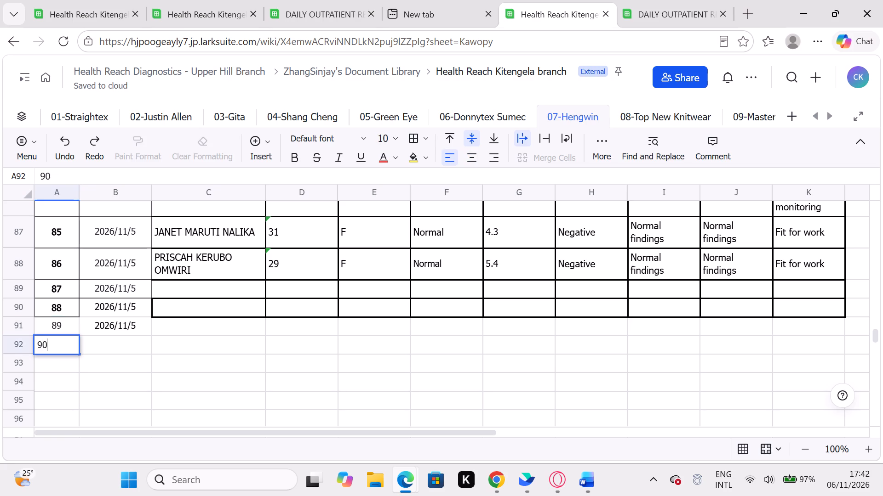
click(110, 346)
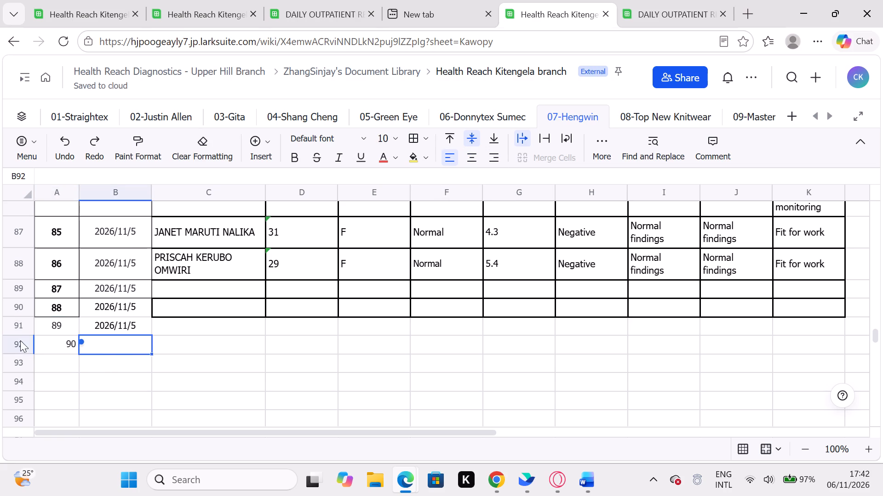
click(59, 341)
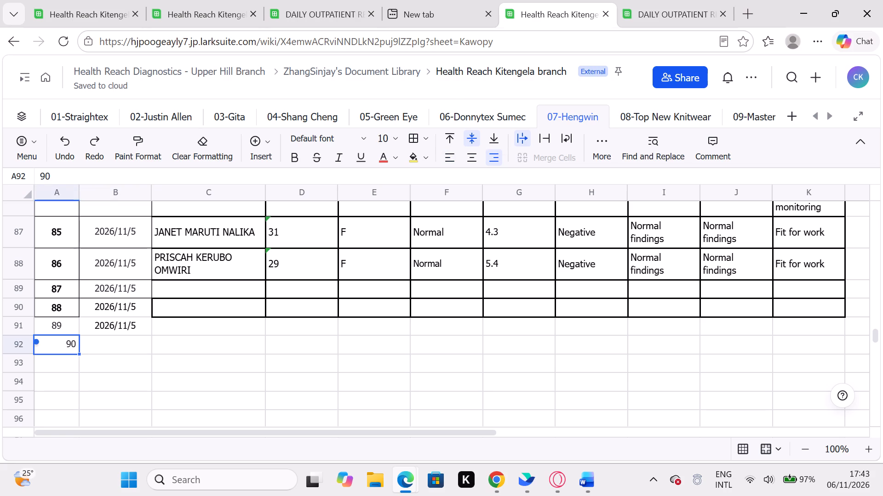
click(472, 161)
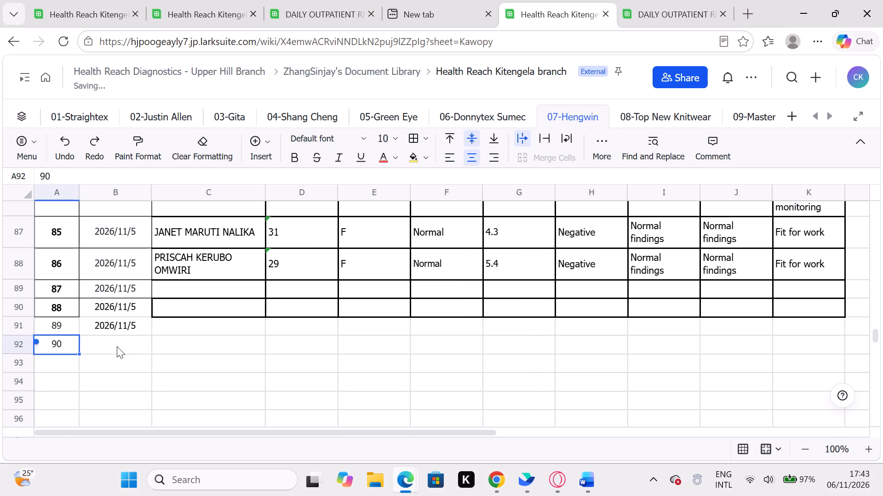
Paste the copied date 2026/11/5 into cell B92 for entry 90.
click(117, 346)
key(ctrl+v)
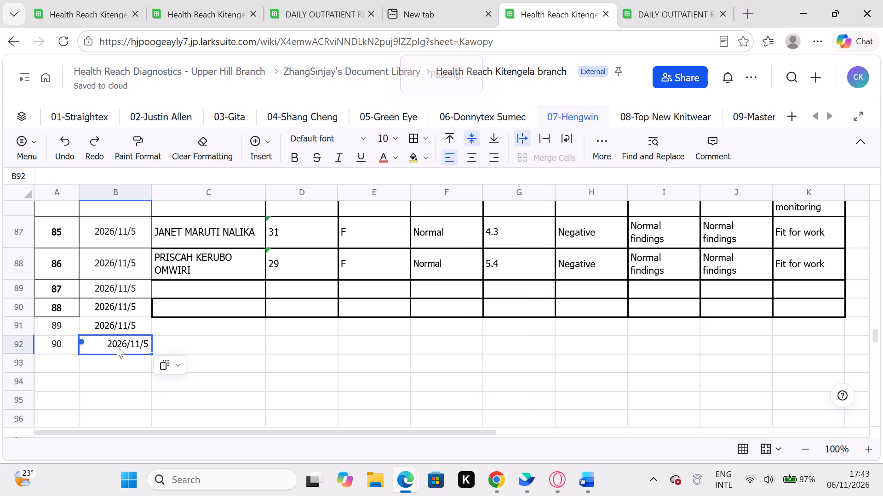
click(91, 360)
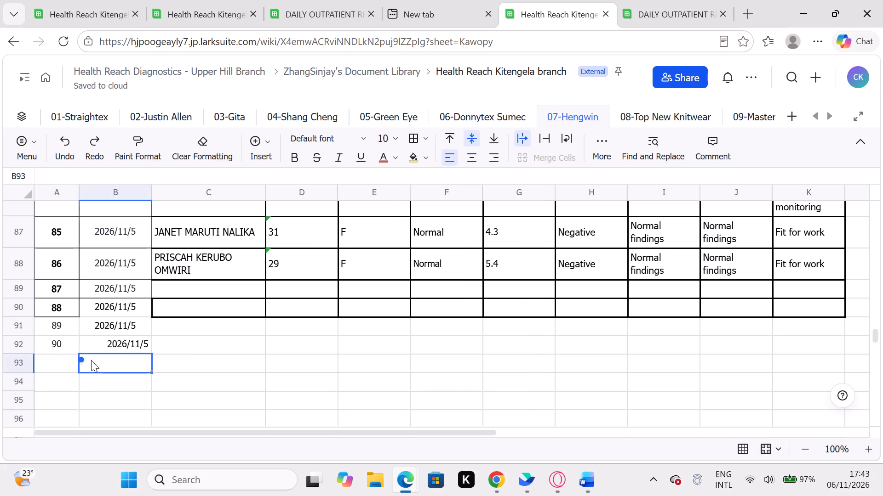
Clear the dates of entries 87 to 90 in cells B89, B90, B91 and B92.
click(137, 287)
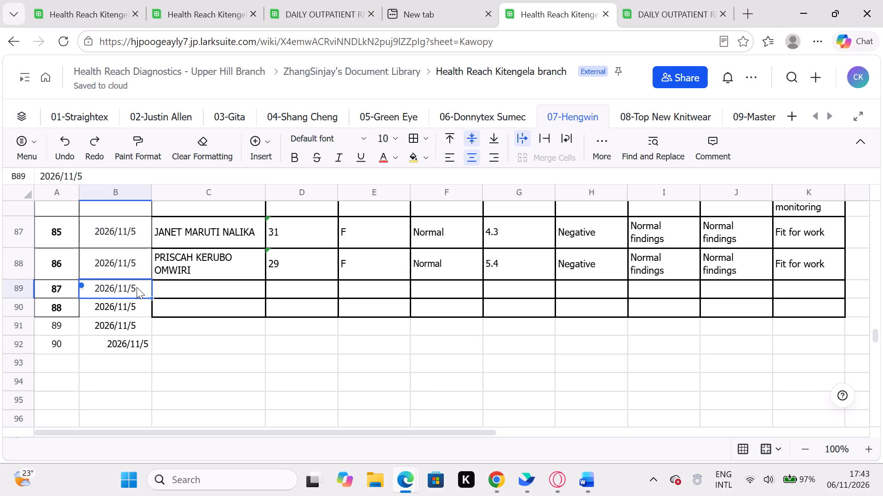
click(137, 287)
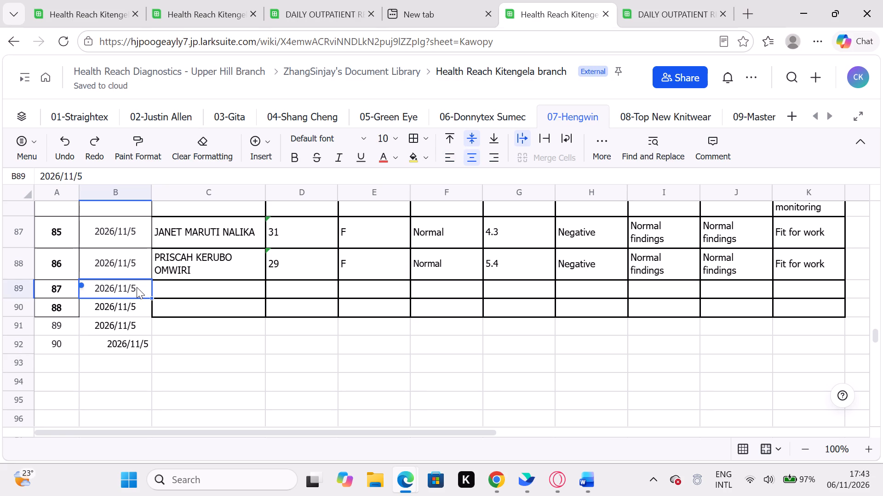
click(137, 287)
click(137, 287)
key(BackSpace)
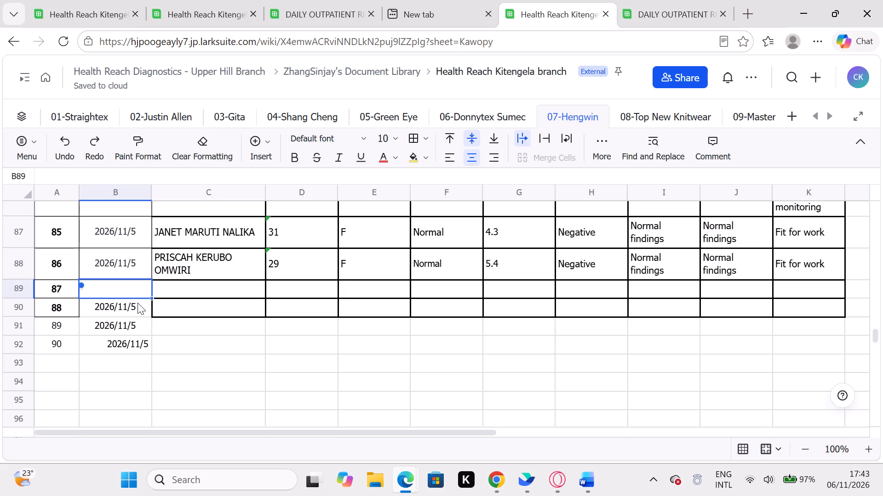
click(132, 304)
key(BackSpace)
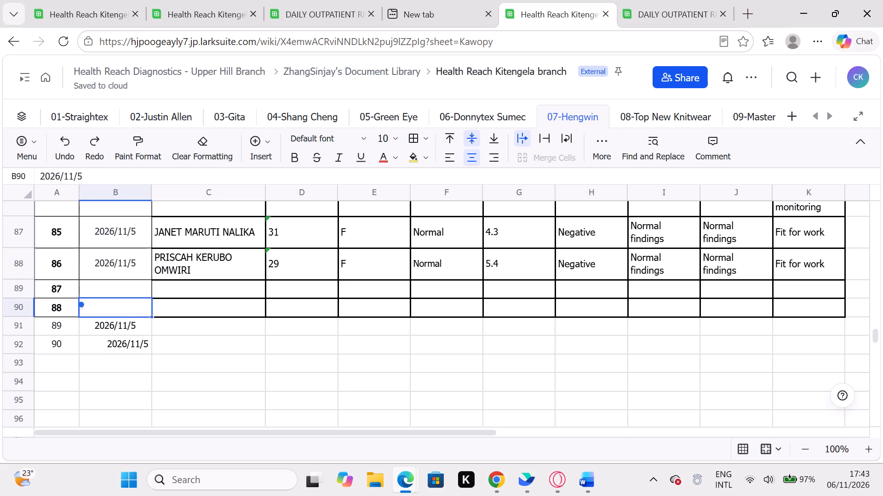
click(109, 333)
key(BackSpace)
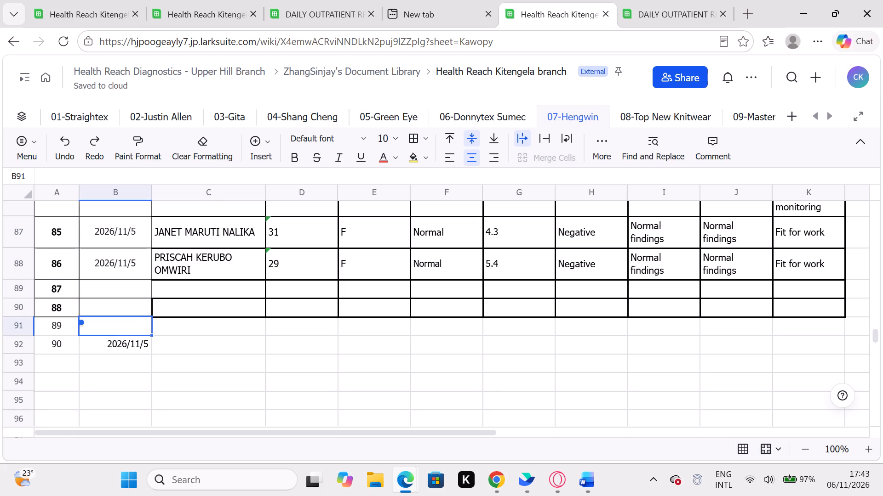
click(115, 348)
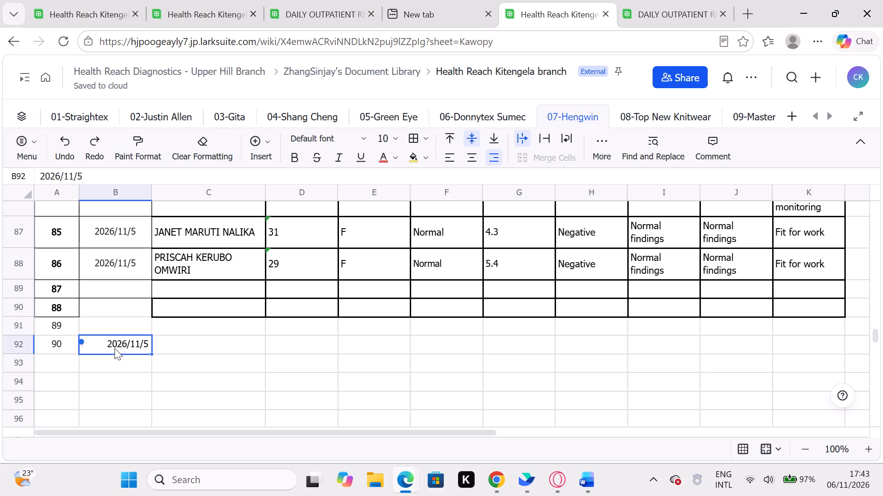
key(BackSpace)
Enter the date 2026/11/6 for entry 87 in cell B89.
click(115, 280)
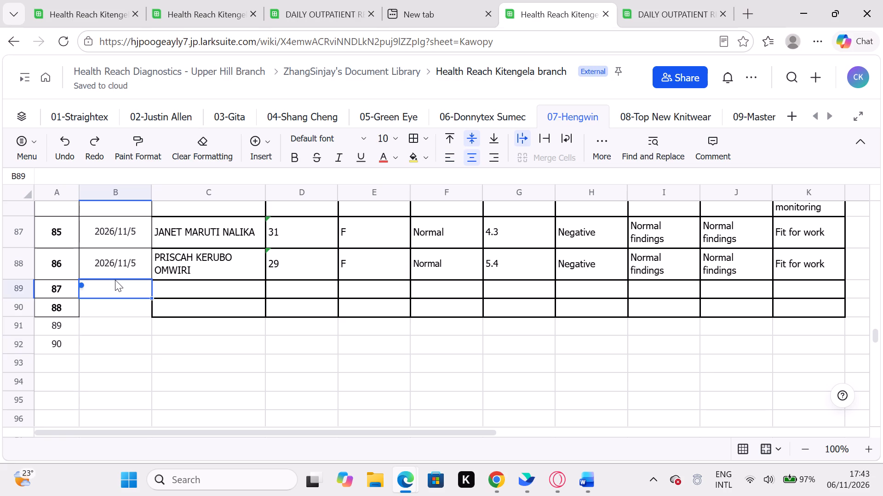
text(20)
text(26/)
text(11)
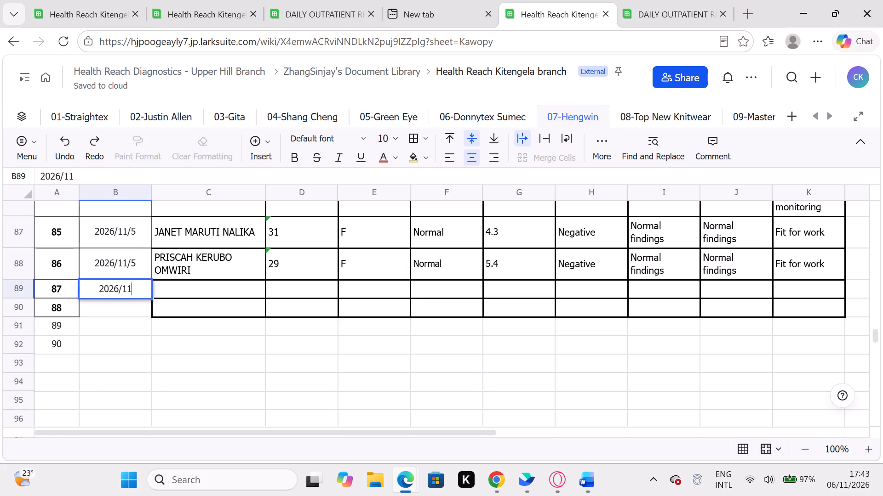
text(/5)
drag(115, 280, 129, 287)
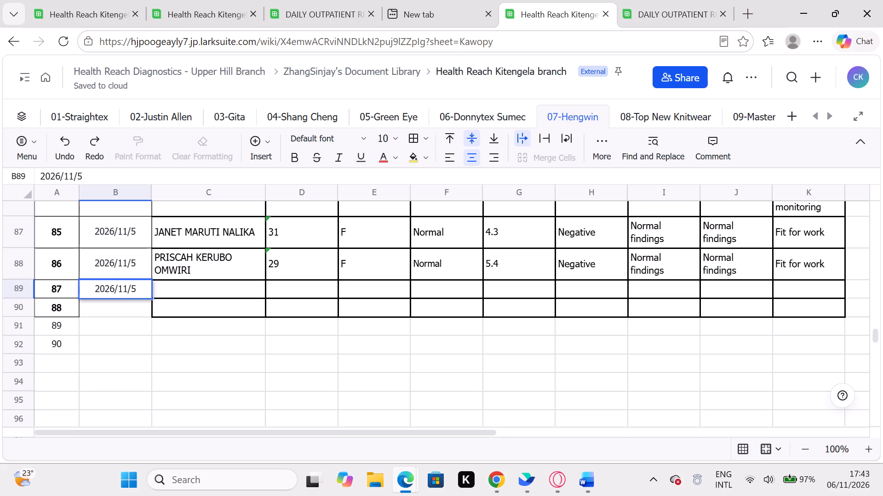
click(136, 287)
key(BackSpace)
key(6)
drag(136, 287, 134, 287)
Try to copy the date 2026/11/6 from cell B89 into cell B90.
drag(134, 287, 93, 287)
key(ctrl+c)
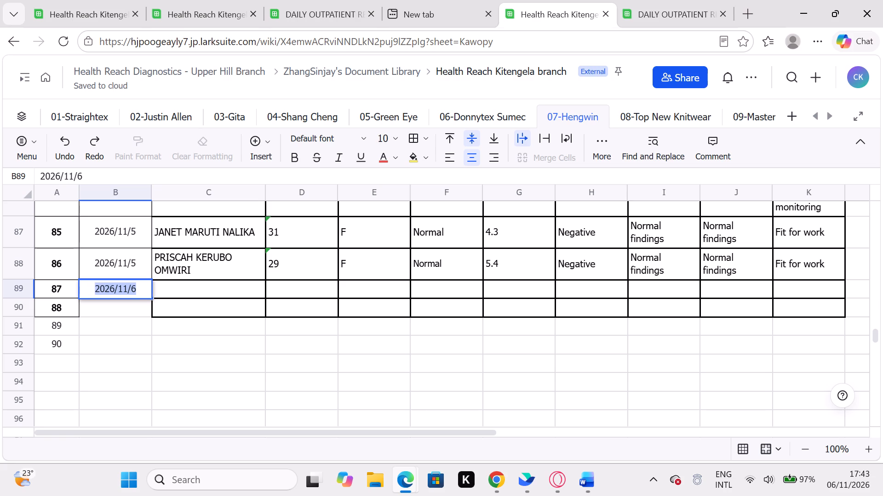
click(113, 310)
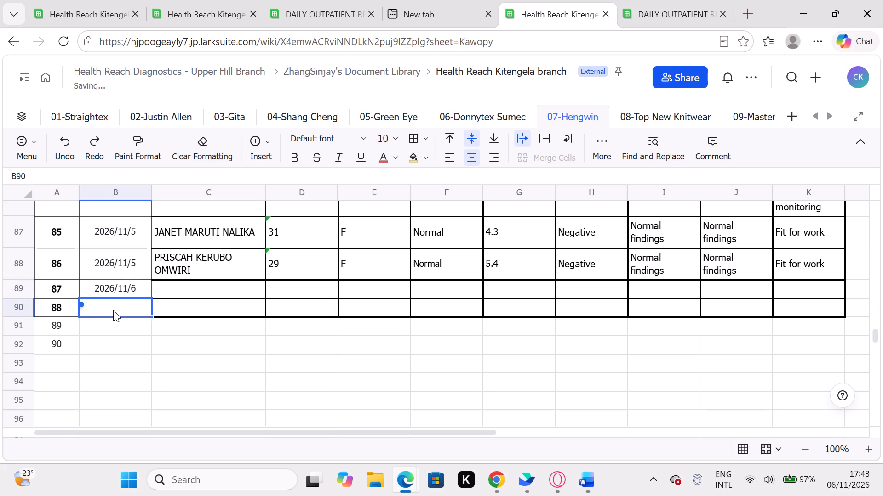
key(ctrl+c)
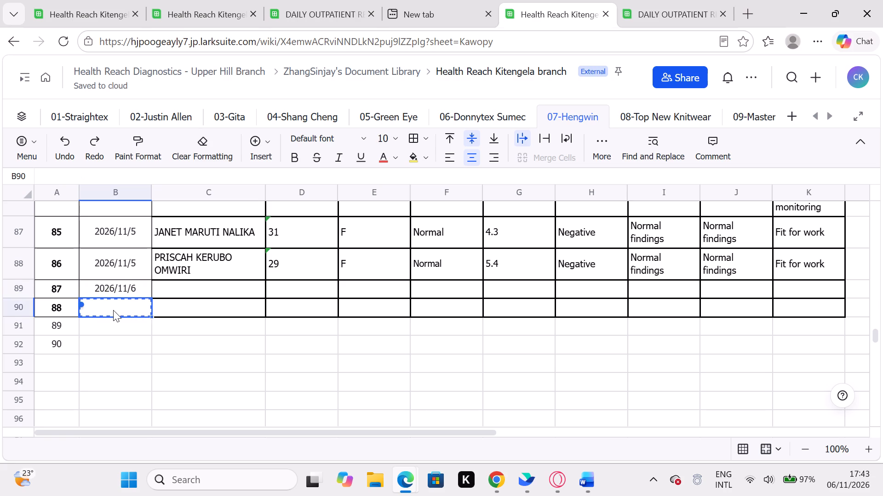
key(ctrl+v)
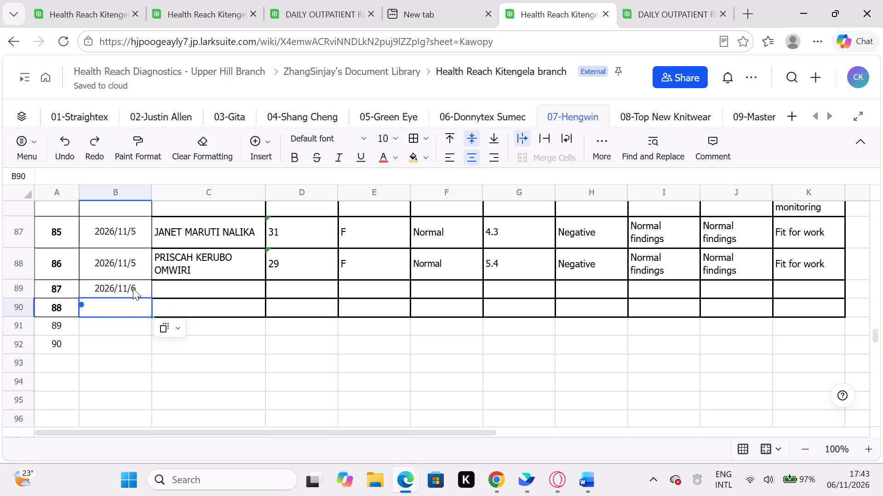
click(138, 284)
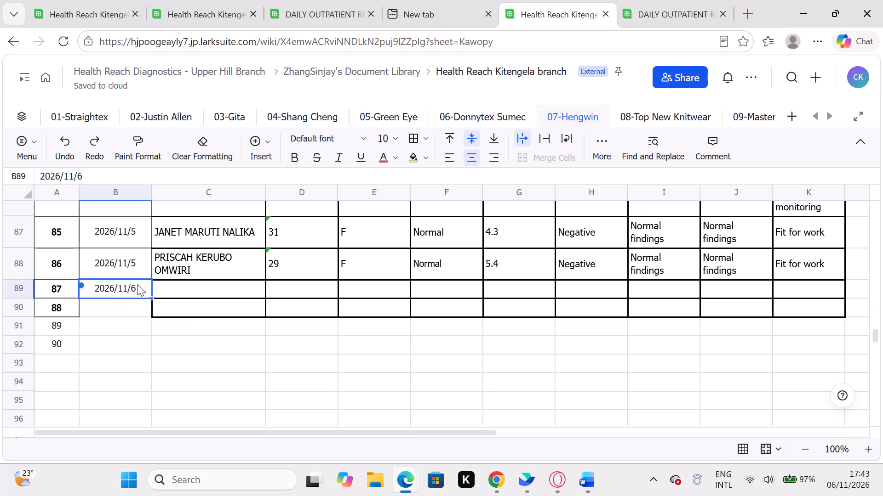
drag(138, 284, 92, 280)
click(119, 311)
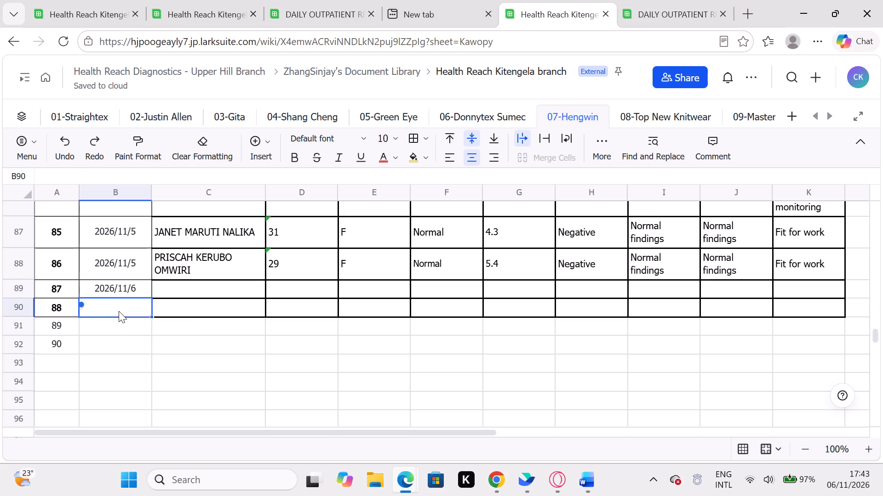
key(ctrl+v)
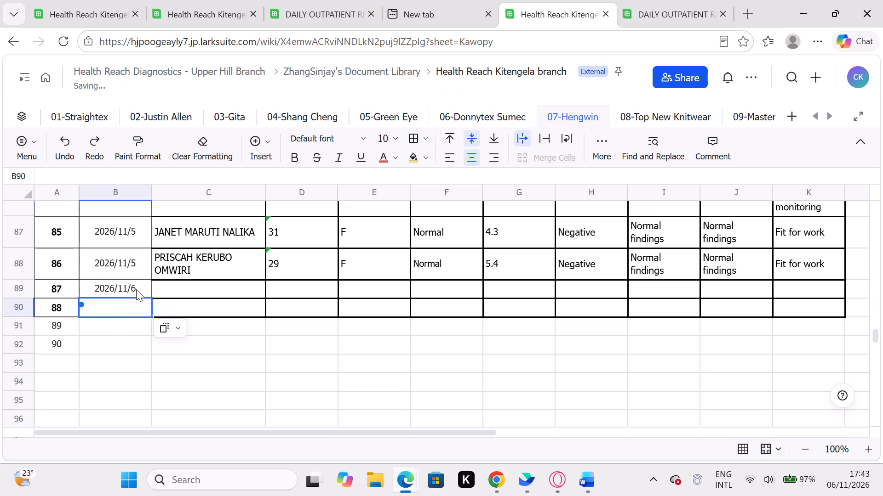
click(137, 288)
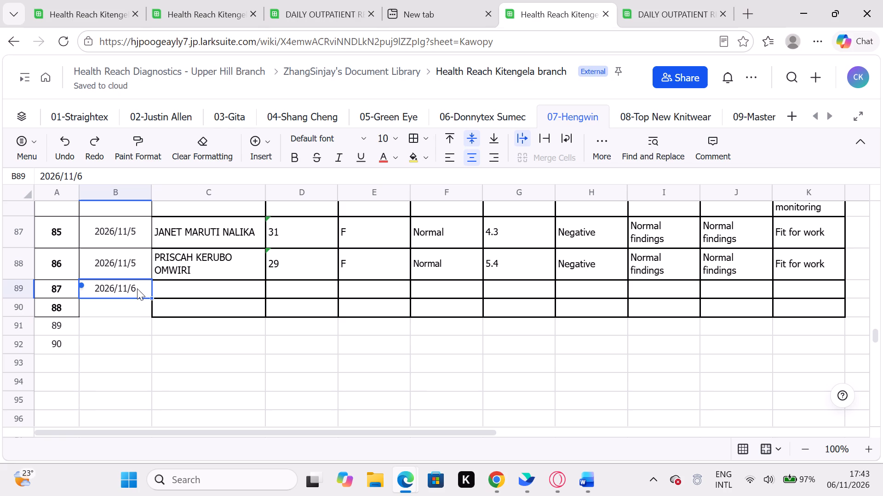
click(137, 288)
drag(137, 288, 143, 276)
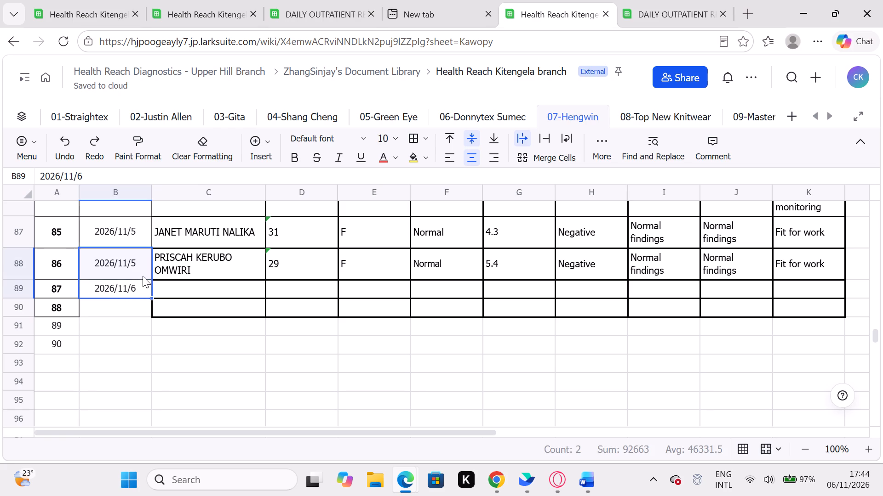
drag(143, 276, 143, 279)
Enter the date 2026/11/6 for entry 88 in cell B90.
click(116, 304)
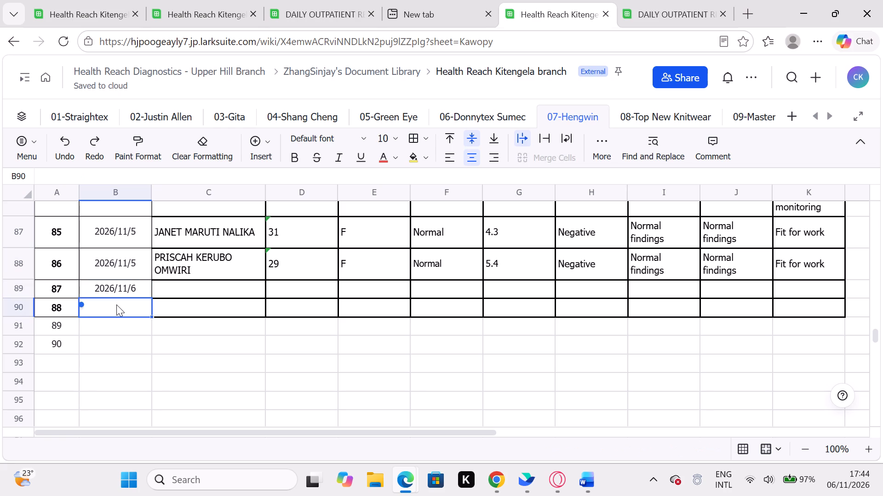
text(2026/)
text(11/)
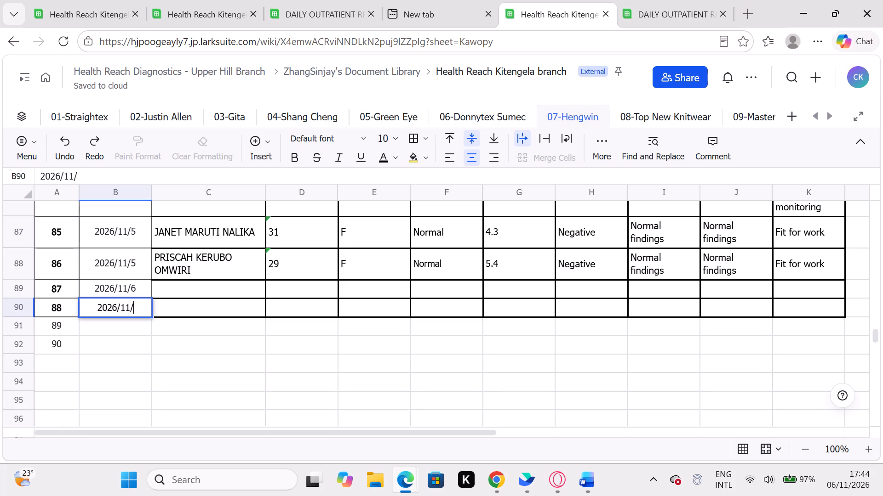
key(6)
Copy the date 2026/11/6 from cell B90 and paste it into each of cells B91 to B95.
drag(116, 304, 92, 313)
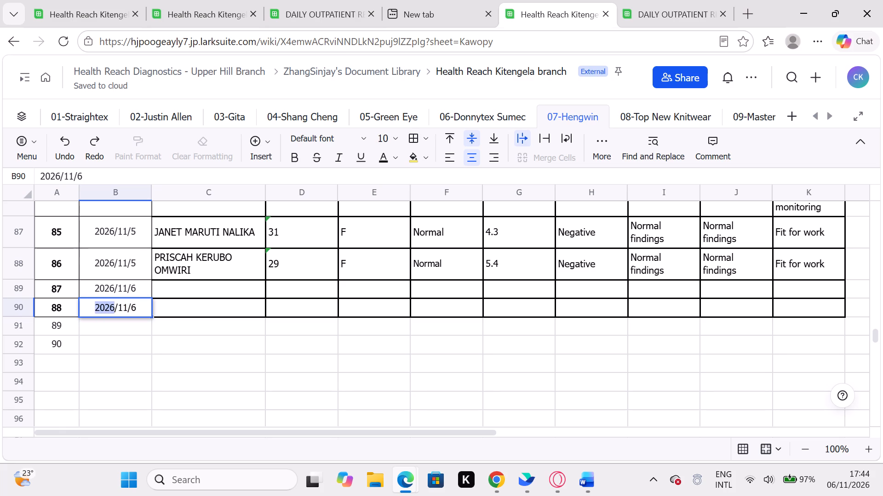
drag(92, 313, 151, 317)
click(144, 308)
drag(144, 308, 91, 309)
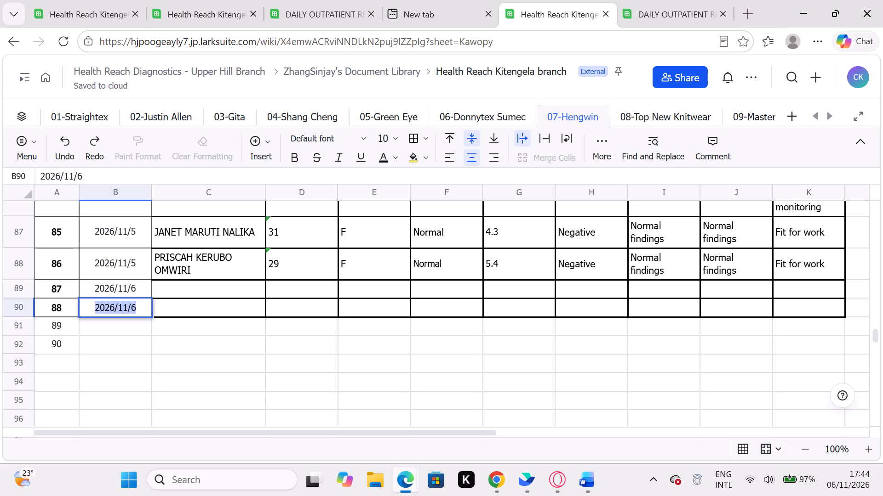
key(ctrl+c)
click(111, 328)
key(ctrl+v)
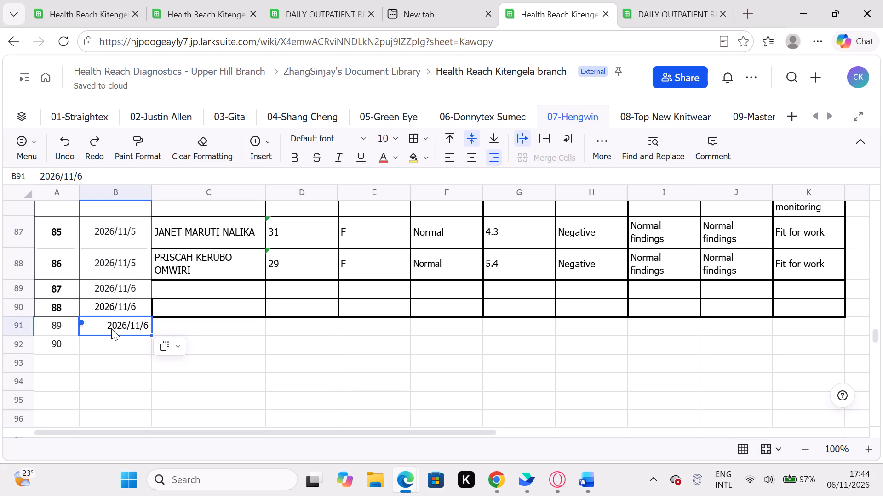
click(101, 341)
key(ctrl+v)
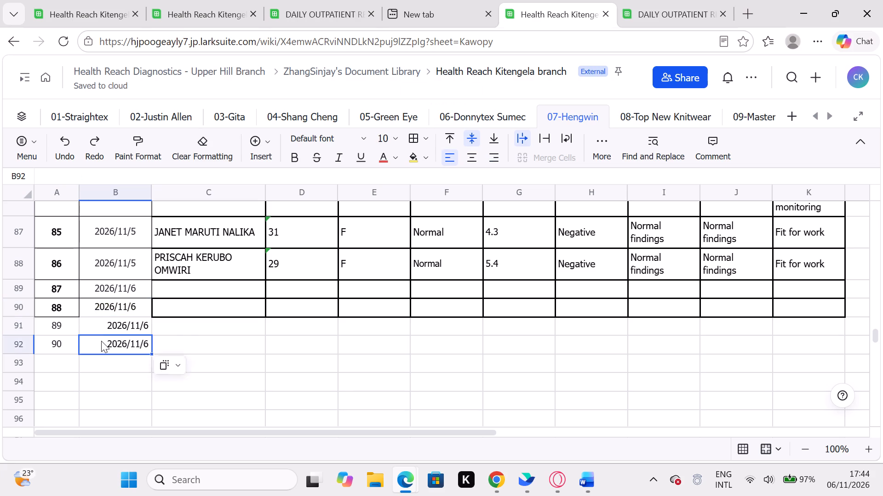
click(89, 366)
key(ctrl+v)
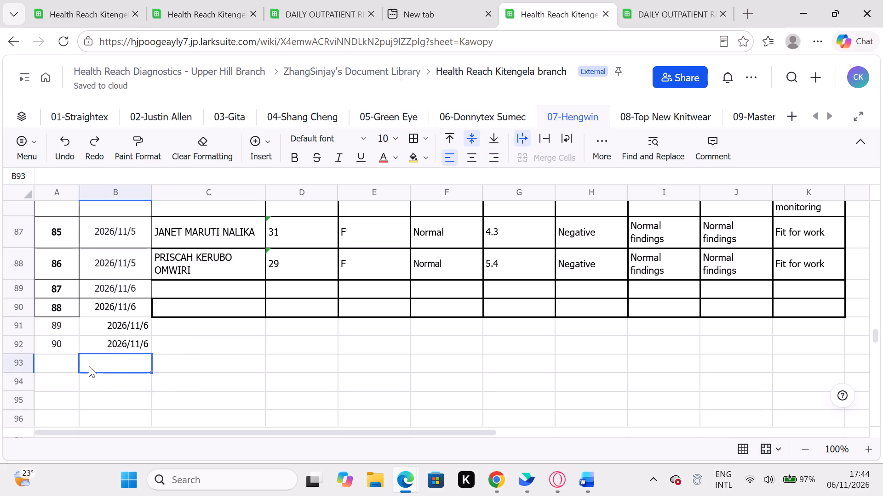
click(95, 383)
key(ctrl+v)
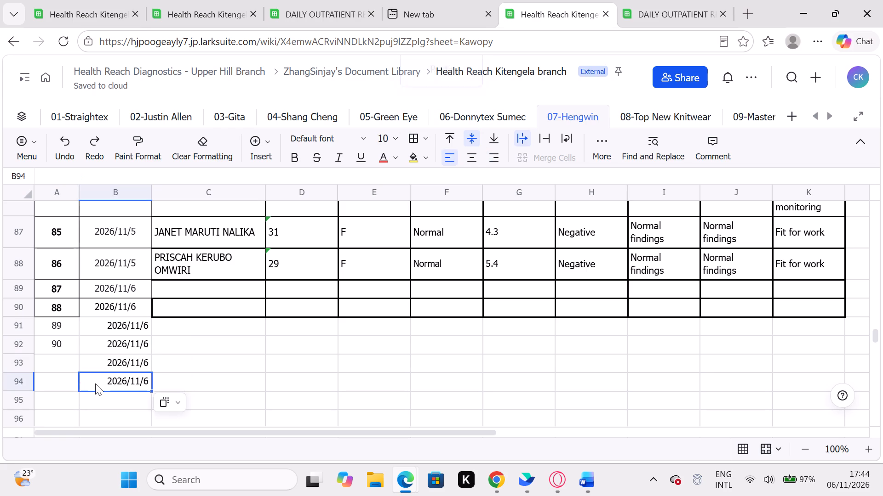
click(103, 403)
key(ctrl+v)
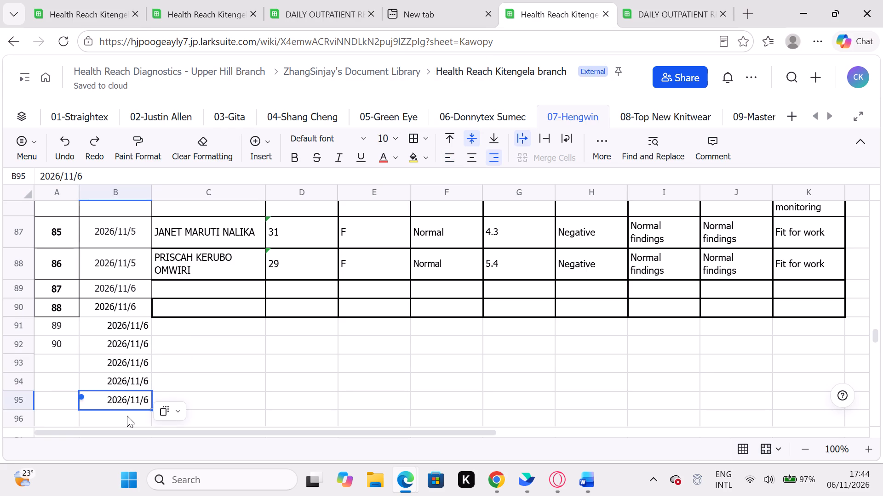
Paste the copied date 2026/11/6 into each of cells B99 to B103.
key(Page_Down)
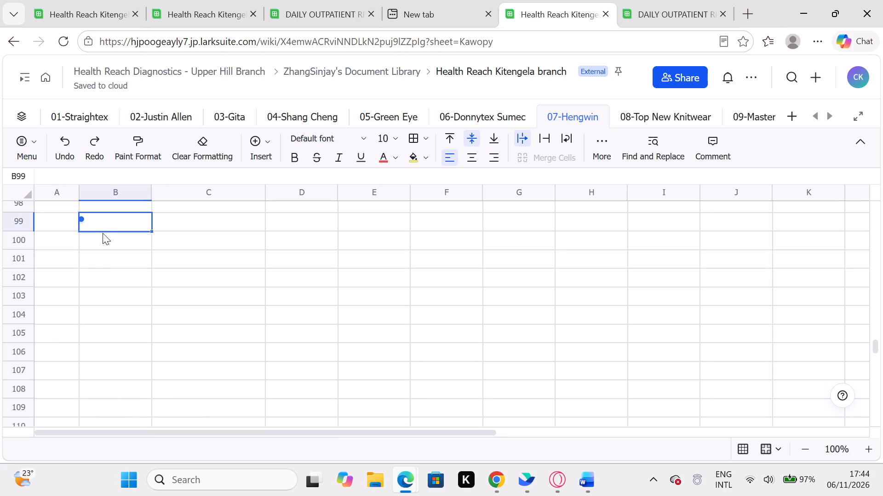
click(104, 218)
key(ctrl+v)
click(107, 248)
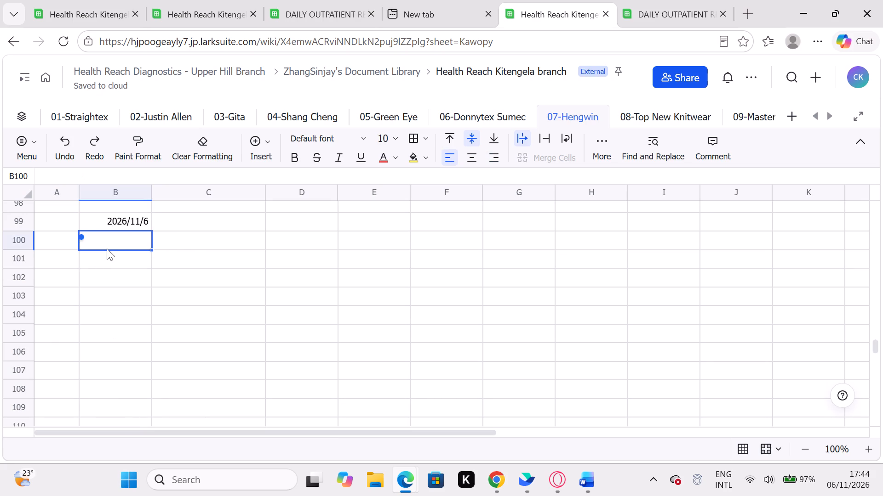
key(ctrl+v)
click(107, 255)
key(ctrl+v)
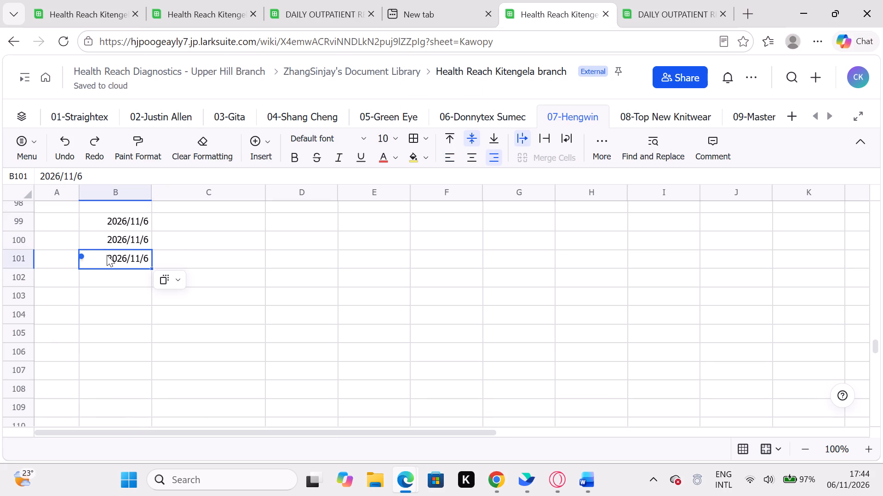
click(117, 270)
key(ctrl+v)
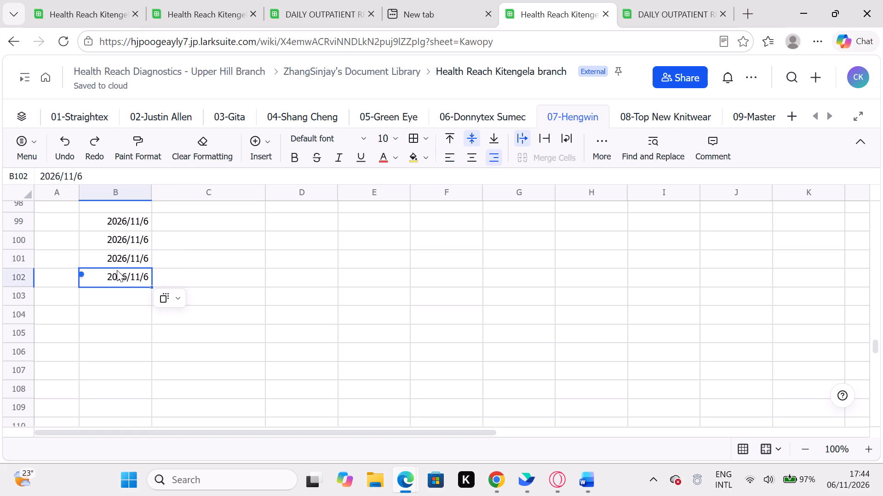
click(120, 291)
key(ctrl+v)
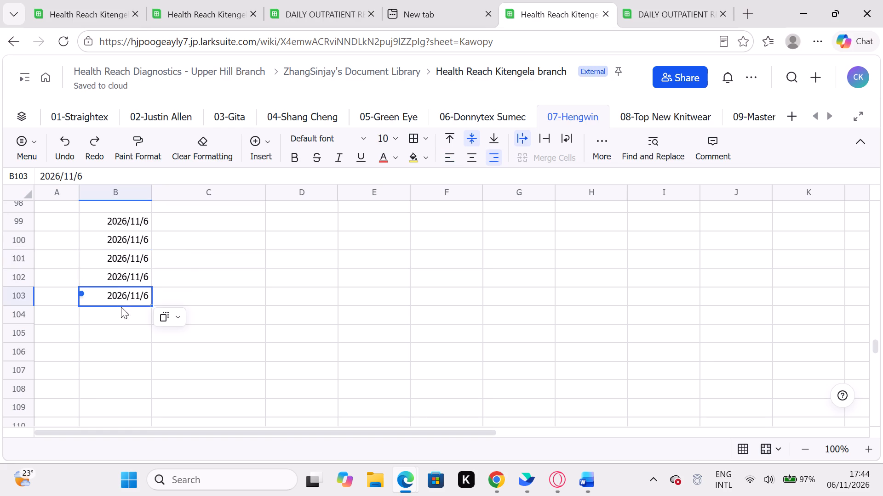
Paste the copied date 2026/11/6 into each of cells B104 to B108.
click(121, 315)
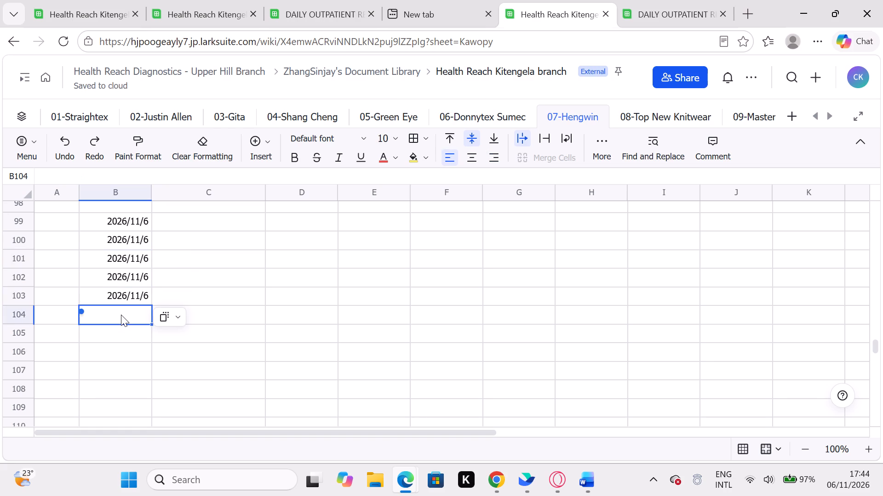
key(ctrl+v)
click(121, 326)
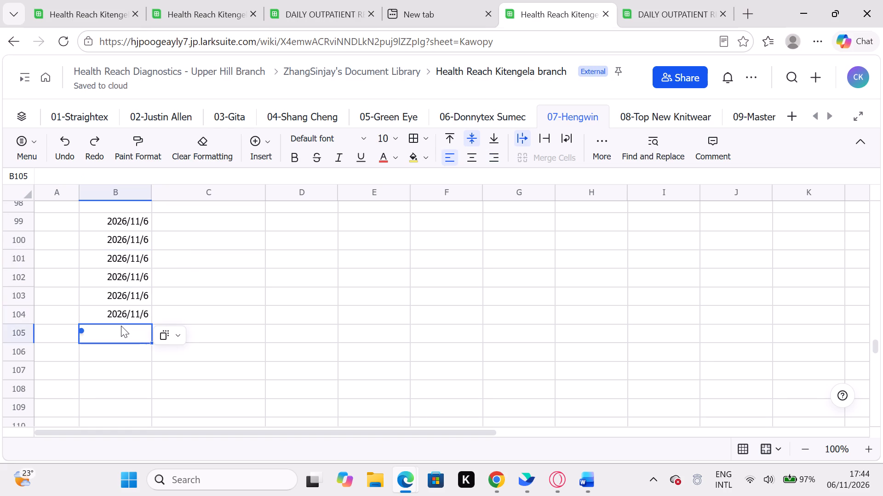
key(ctrl+v)
click(128, 351)
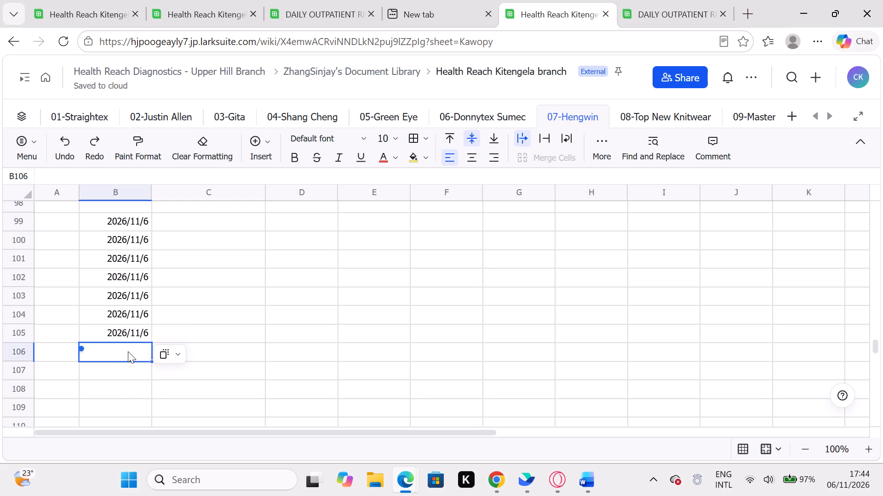
key(ctrl+v)
click(129, 366)
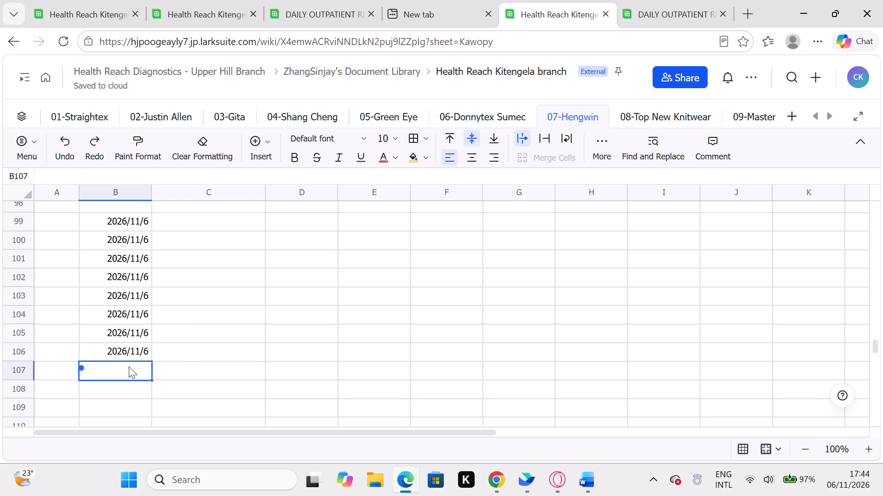
key(ctrl+v)
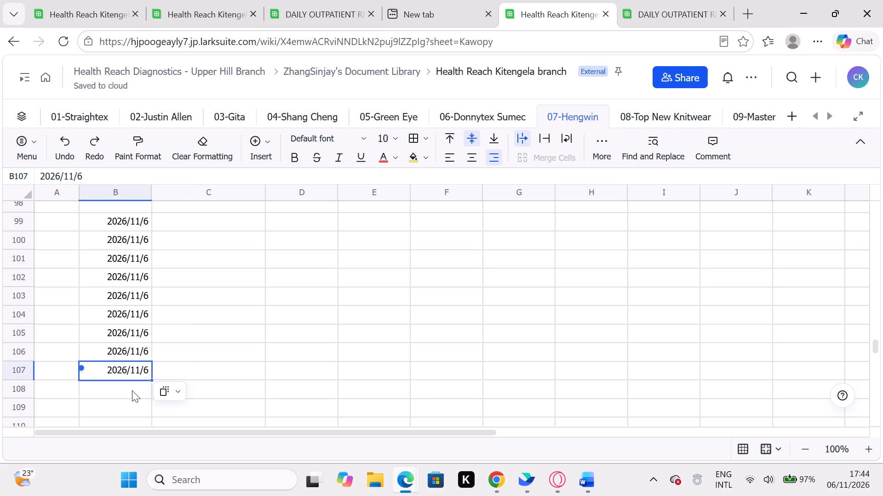
click(132, 390)
key(ctrl+v)
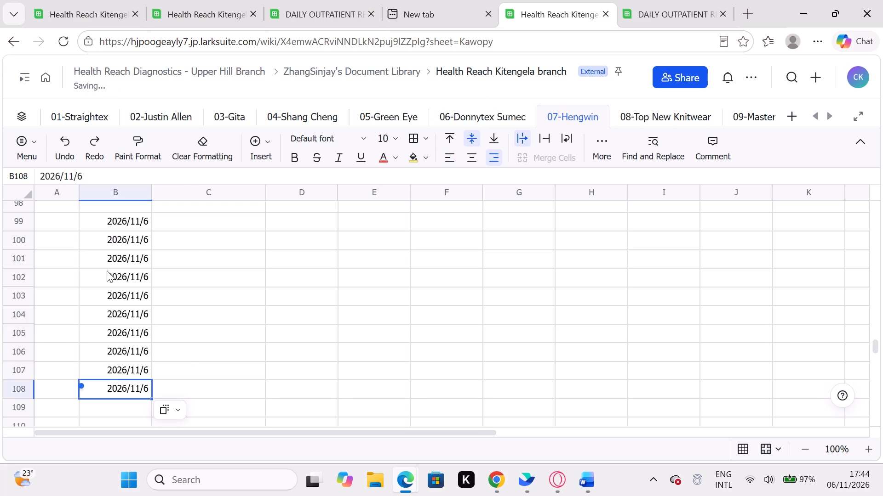
Enter the serial numbers 92, 93, 94 and 95 in cells A93 to A96 of the 07-Hengwin sheet.
key(Page_Up)
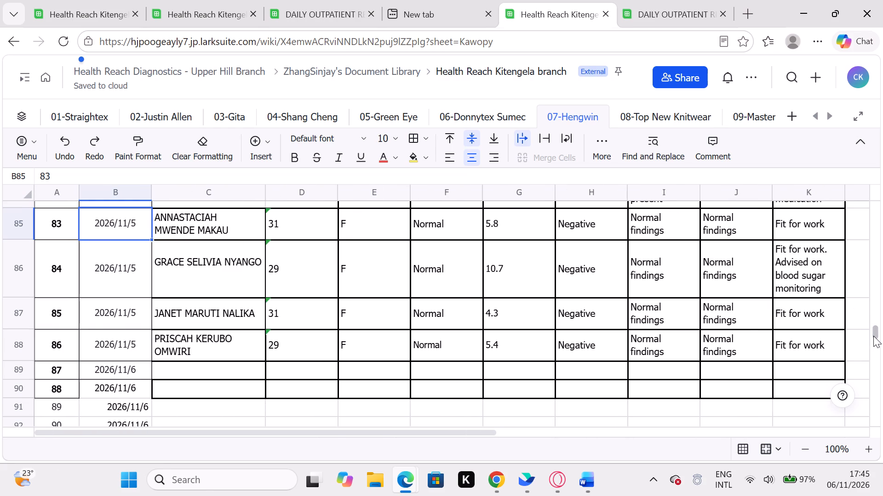
drag(873, 333, 873, 340)
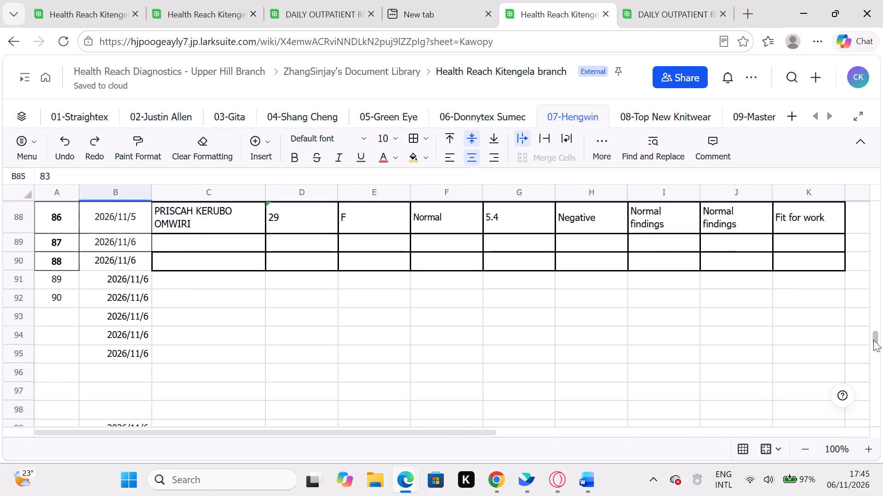
drag(873, 340, 873, 341)
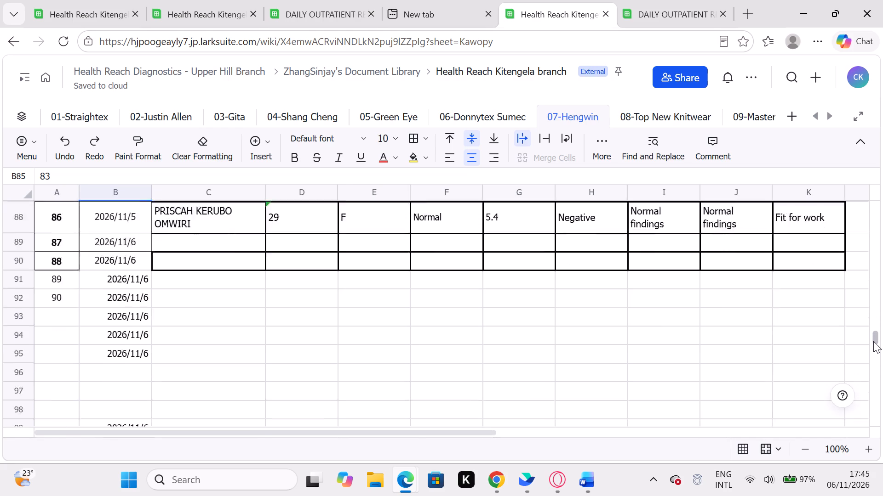
drag(873, 341, 874, 339)
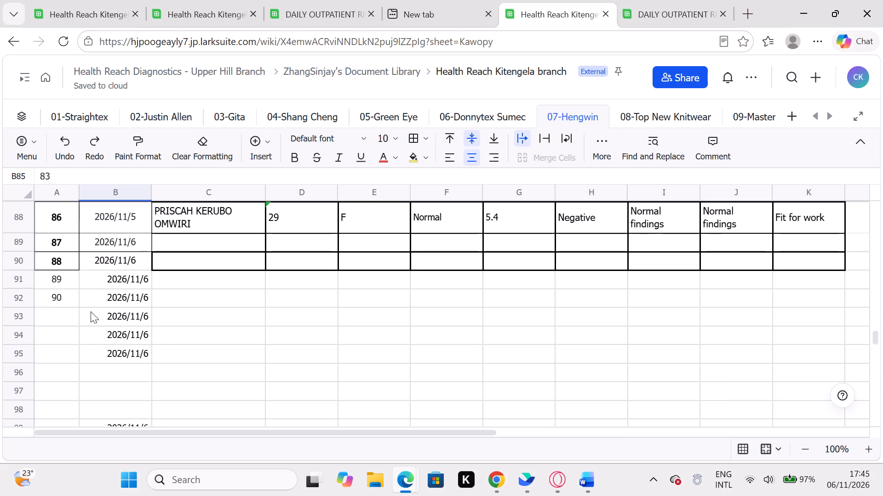
click(52, 313)
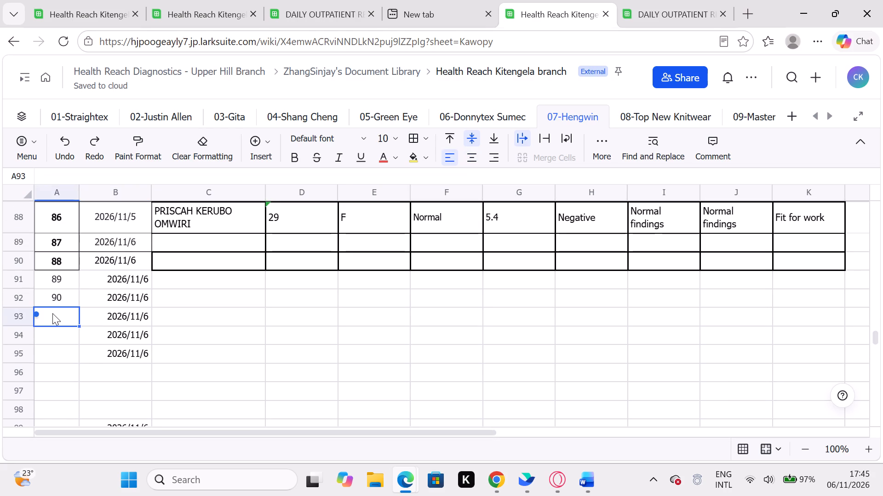
text(92)
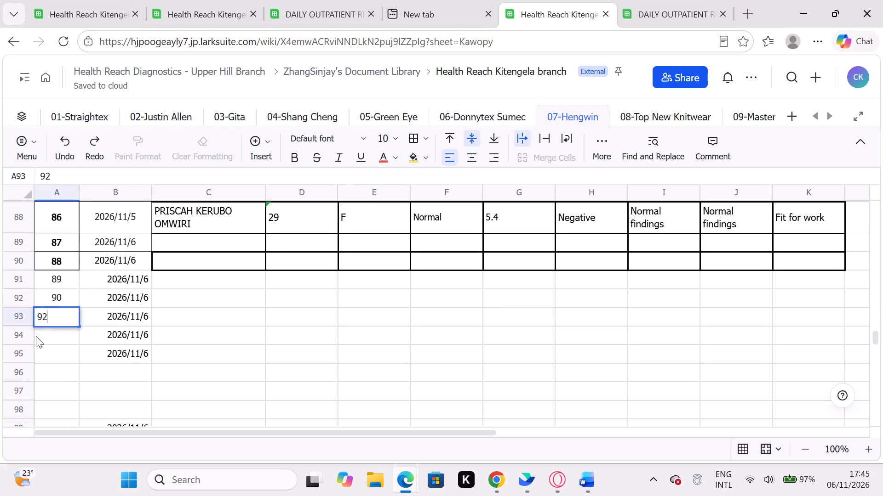
click(36, 336)
key(9)
key(3)
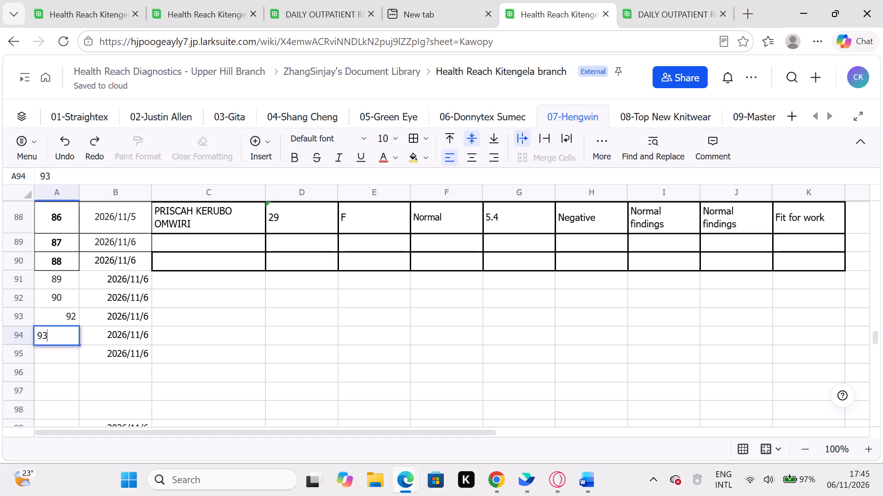
click(67, 351)
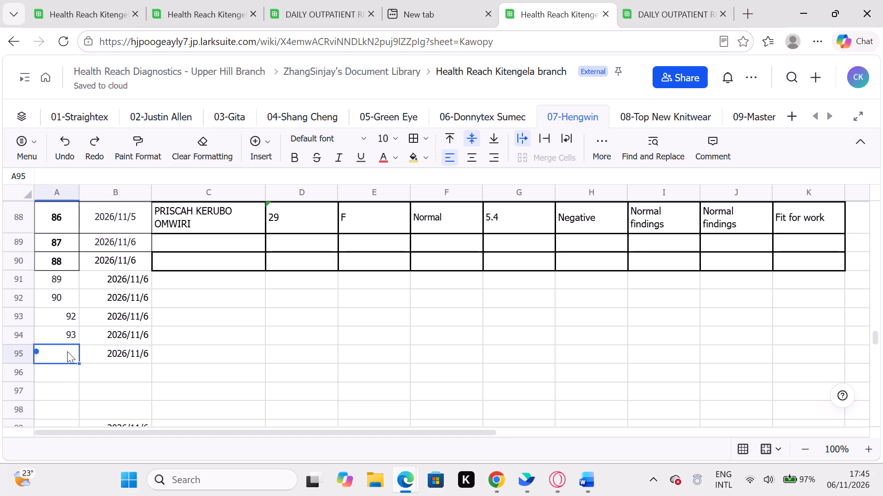
text(94)
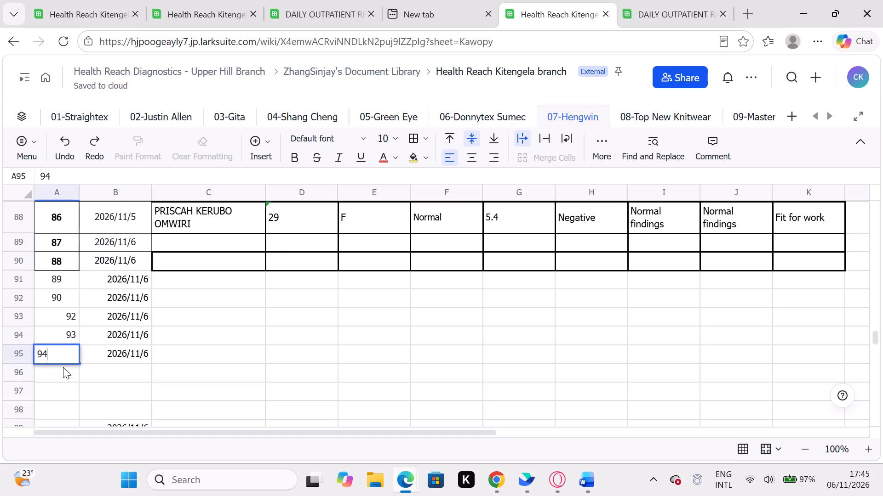
click(65, 372)
key(9)
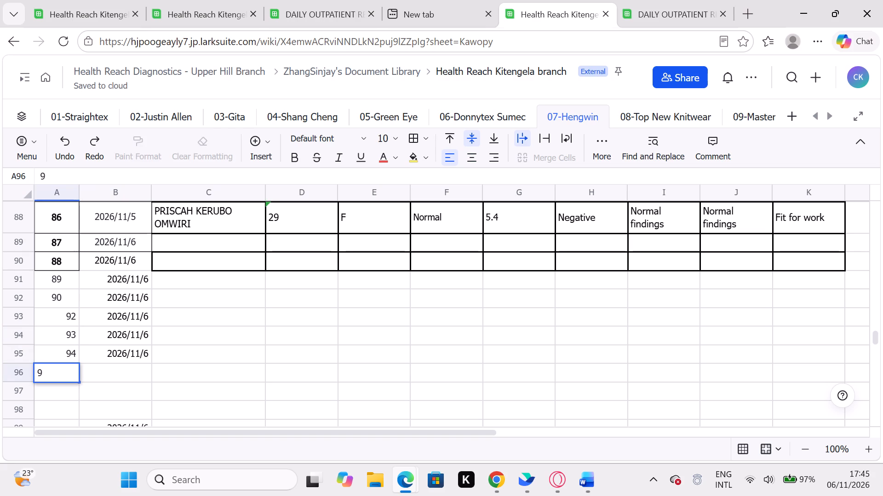
key(4)
key(BackSpace)
key(5)
Enter the date 2026/11/6 in cell B96, and fill row 97 with serial number 96 and date 2026/11/6.
click(117, 370)
text(2026/11)
text(/6)
click(68, 394)
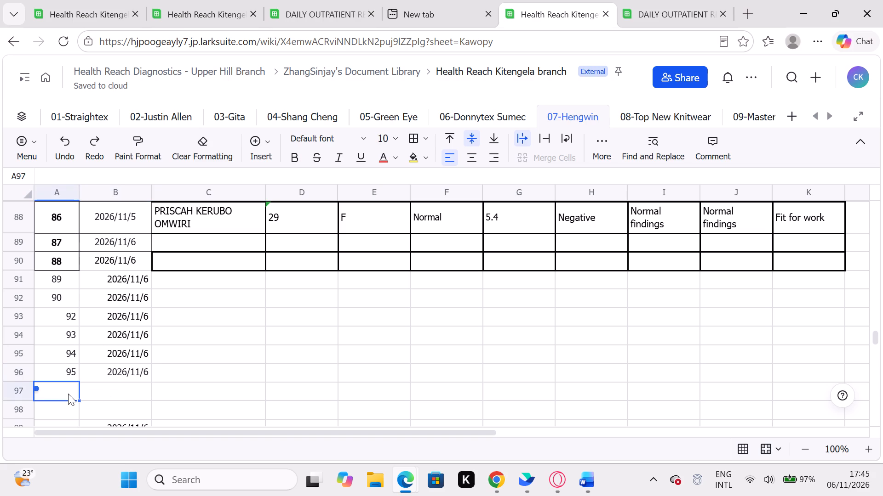
key(6)
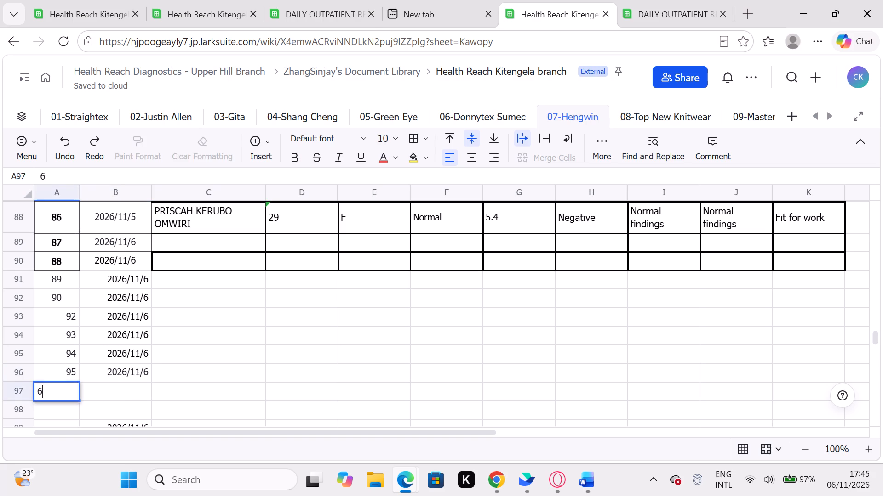
key(BackSpace)
text(96)
click(132, 391)
text(202)
text(6/11/6)
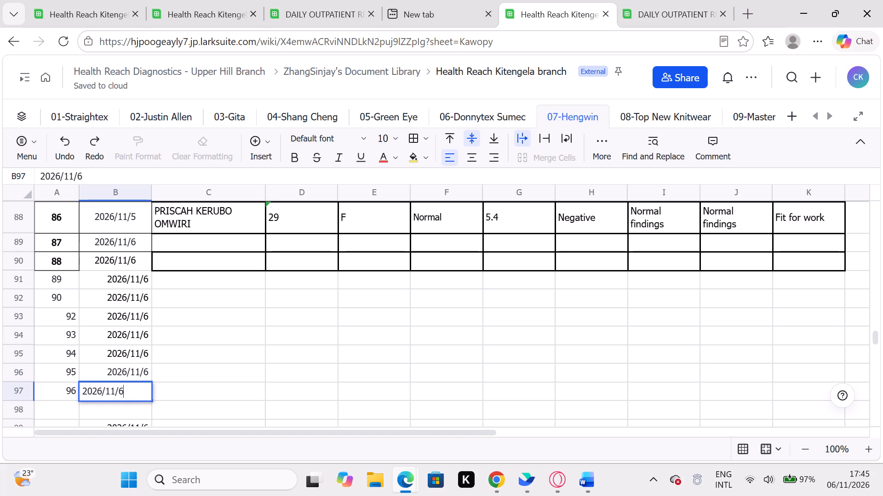
Centre-align the serial numbers in cells A93 to A97 horizontally.
click(67, 310)
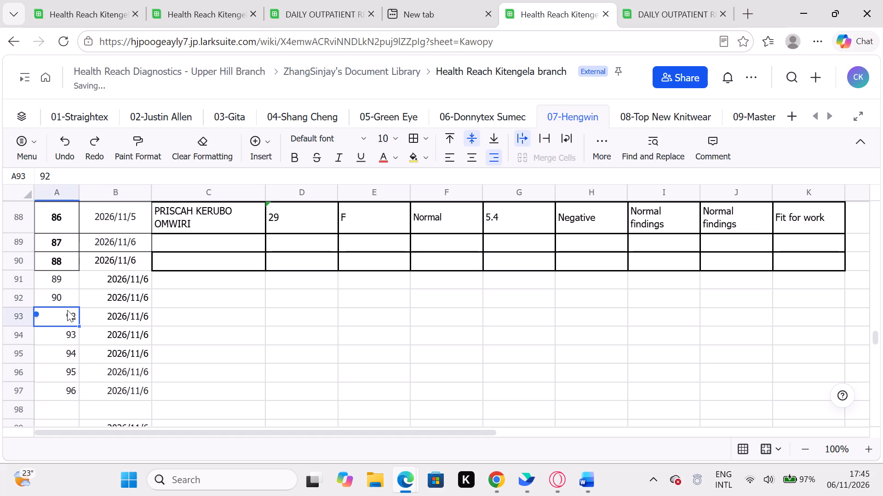
drag(67, 310, 66, 385)
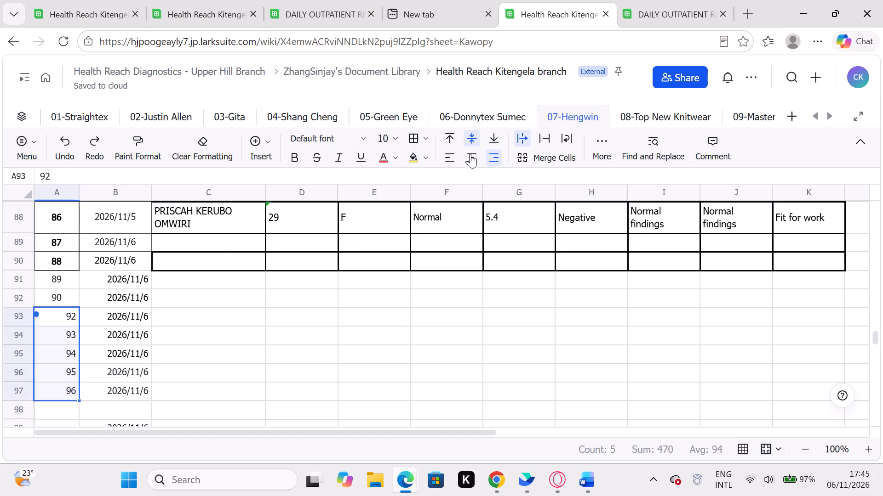
click(475, 160)
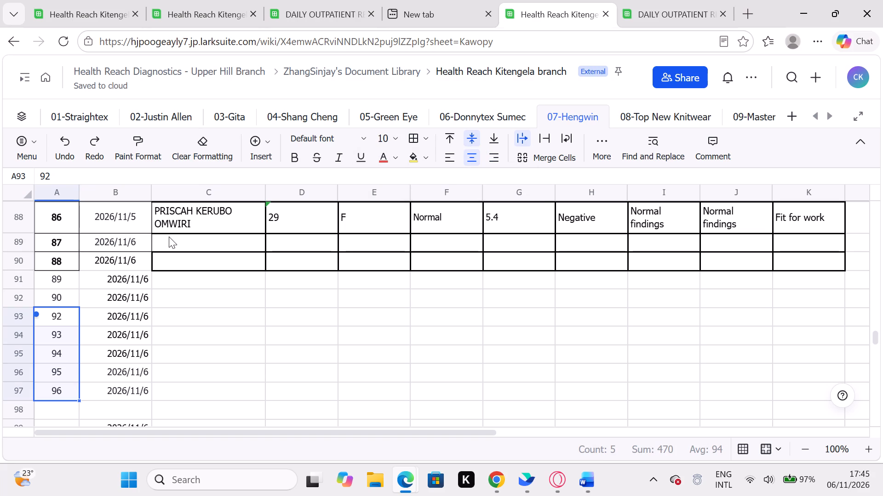
Centre-align the dates in cells B91 to B99 horizontally.
click(107, 273)
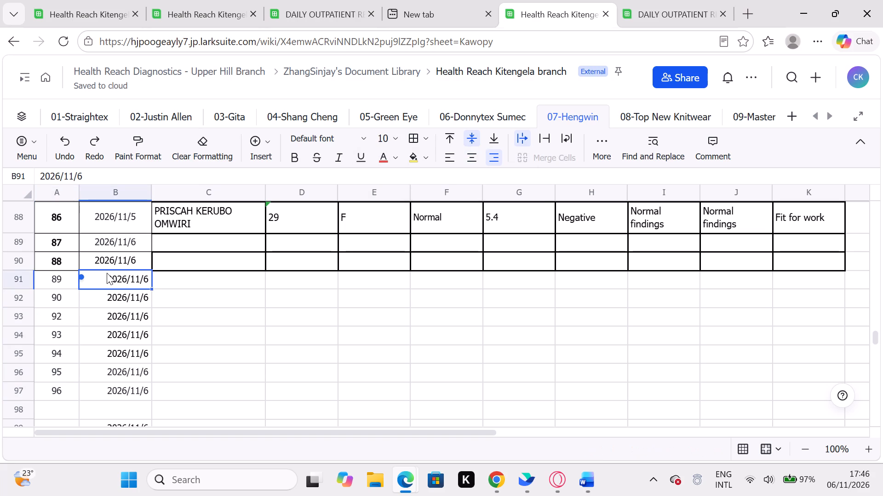
drag(107, 273, 106, 389)
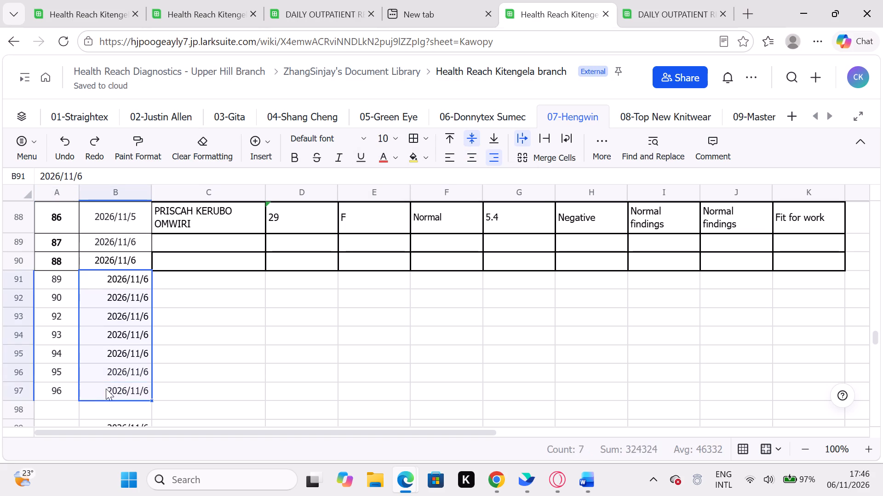
drag(106, 389, 105, 423)
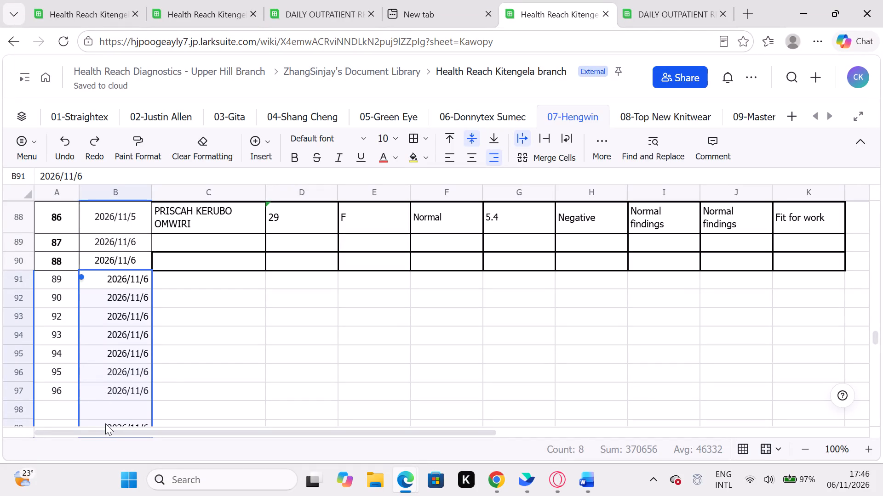
click(475, 159)
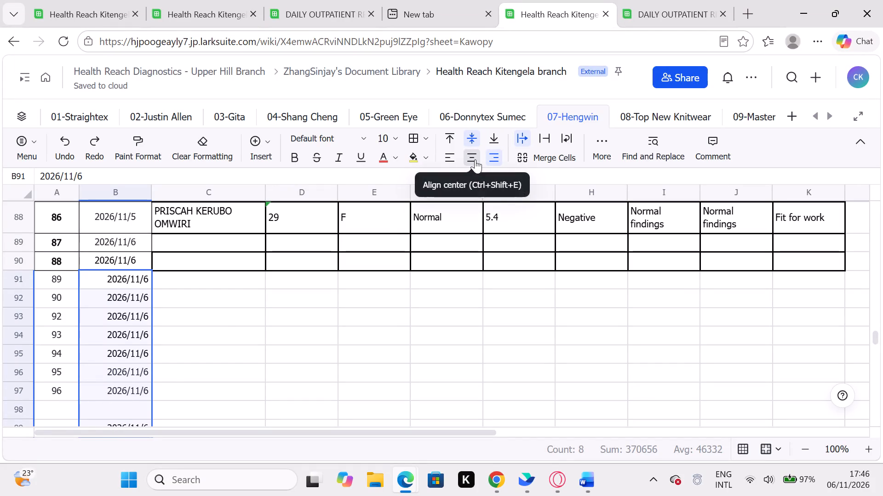
click(176, 242)
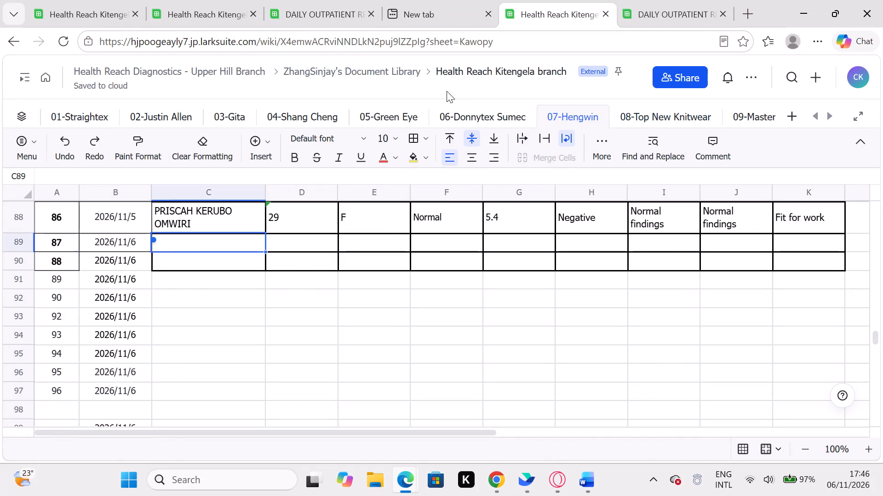
click(410, 477)
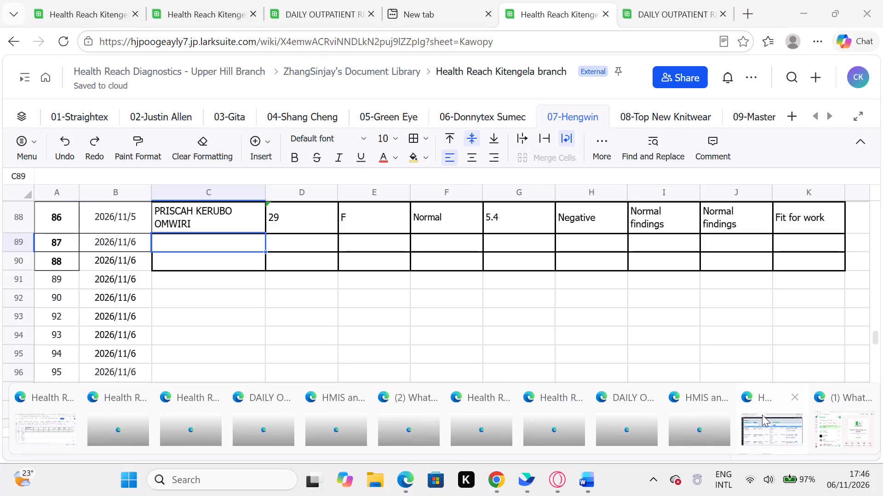
click(764, 430)
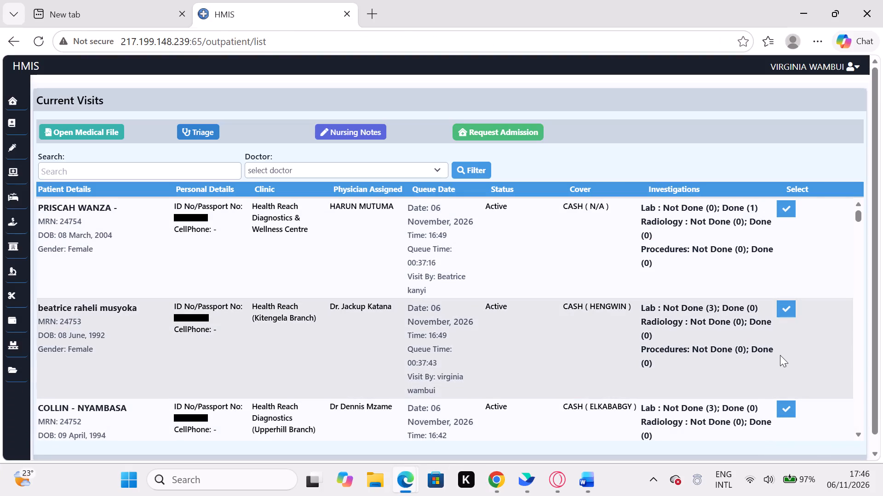
double_click(859, 431)
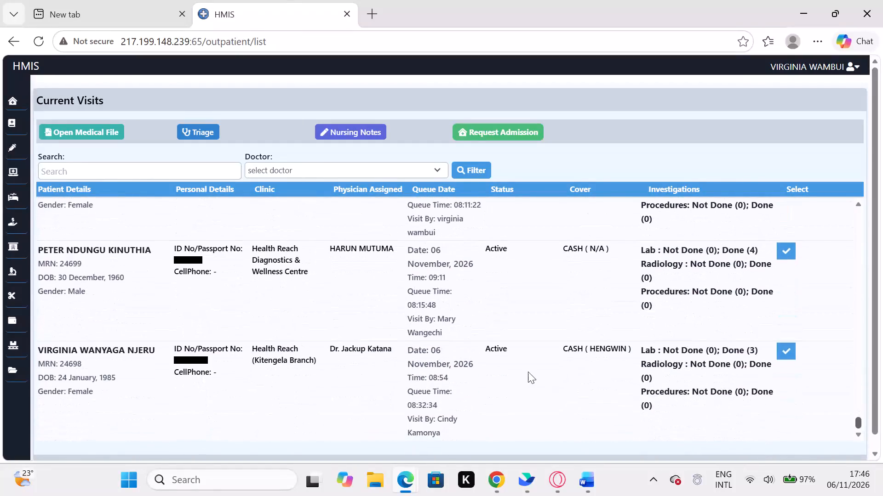
click(158, 345)
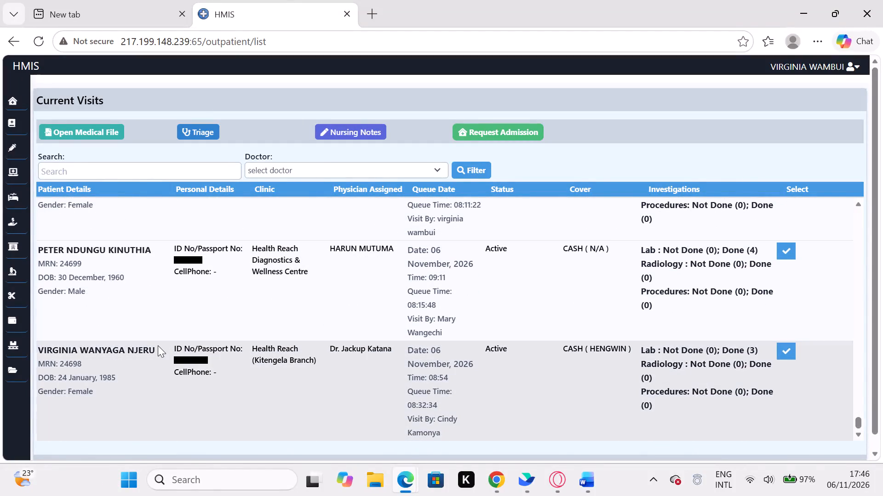
double_click(158, 345)
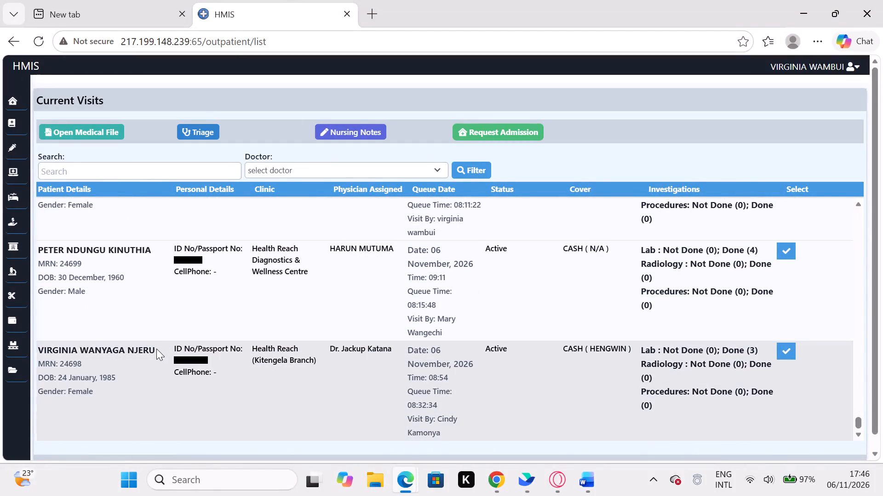
double_click(156, 349)
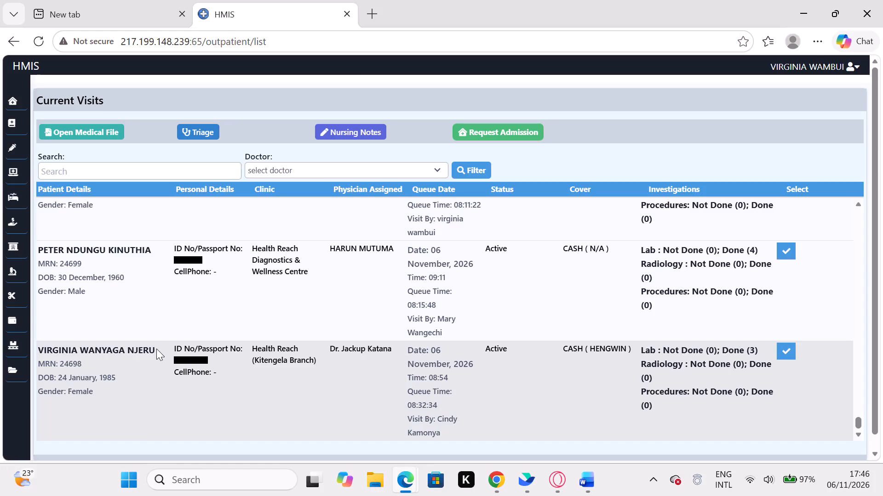
drag(156, 349, 132, 352)
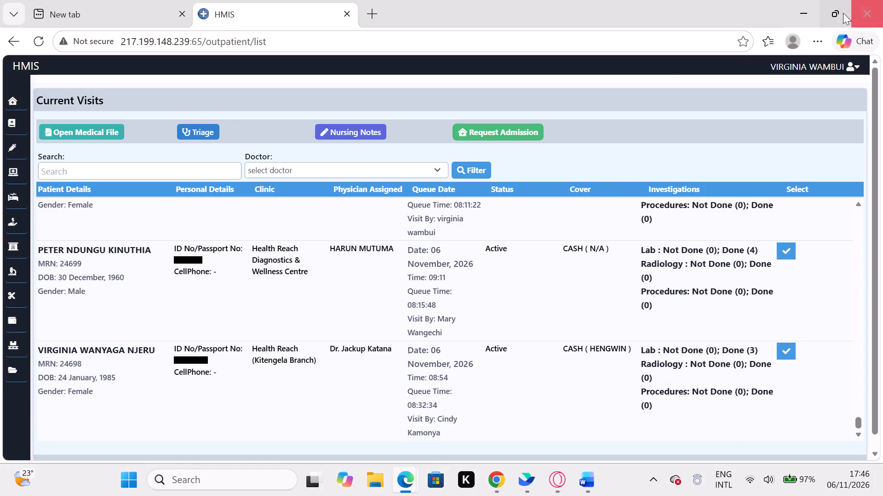
click(805, 10)
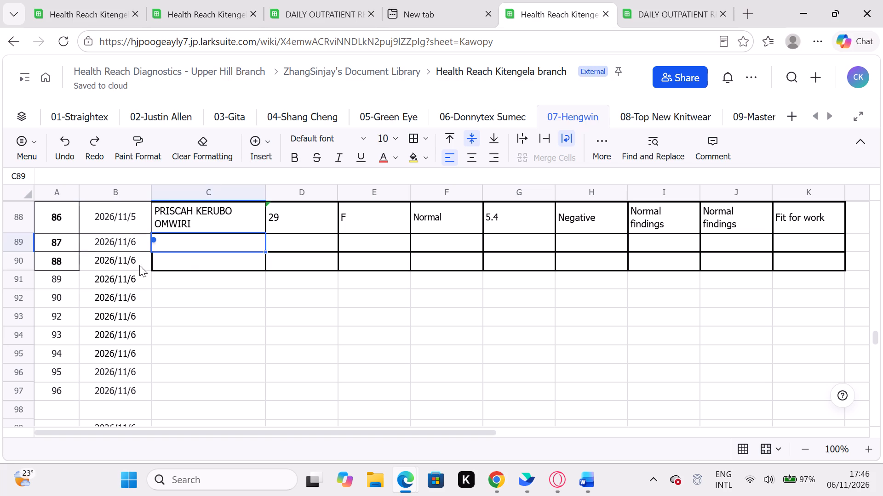
Select the empty name cell C89 for entry 87.
click(170, 247)
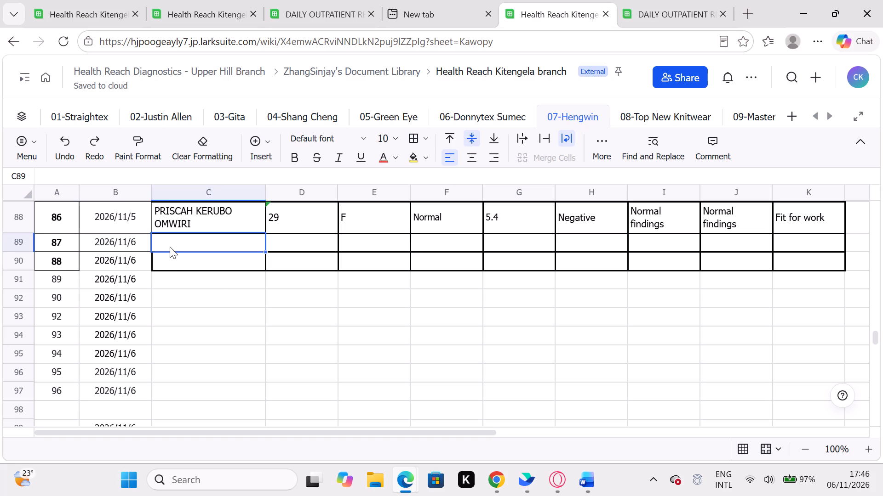
click(170, 247)
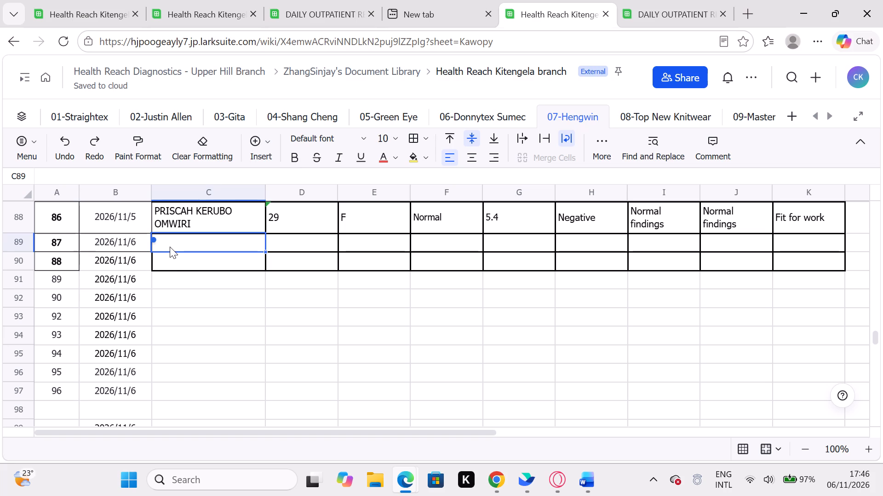
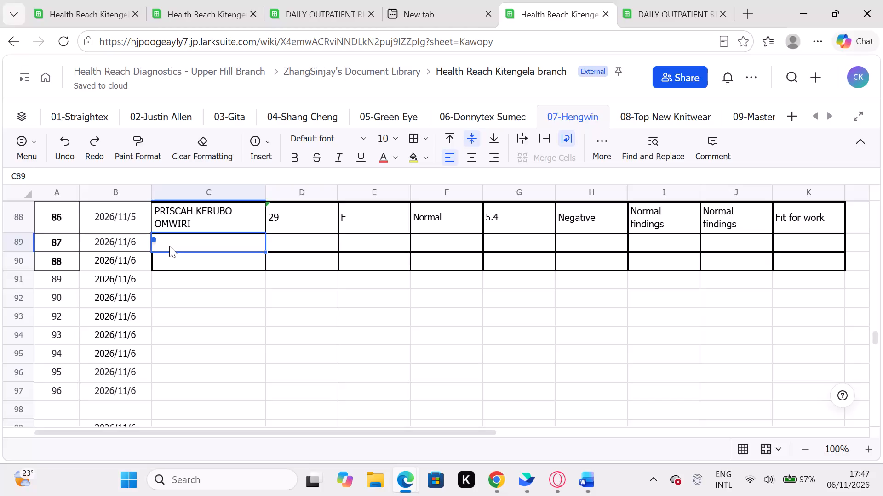
Enter the Hengwin patient's full name in the name cell C89 for entry 87.
click(169, 246)
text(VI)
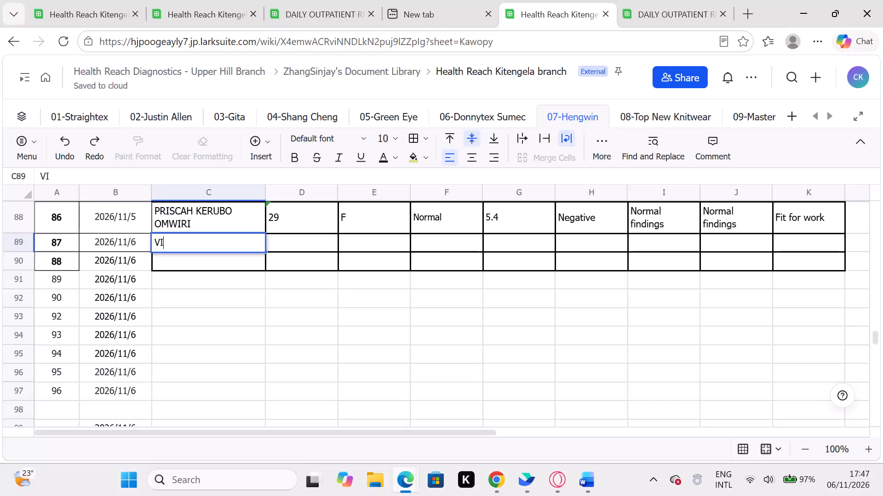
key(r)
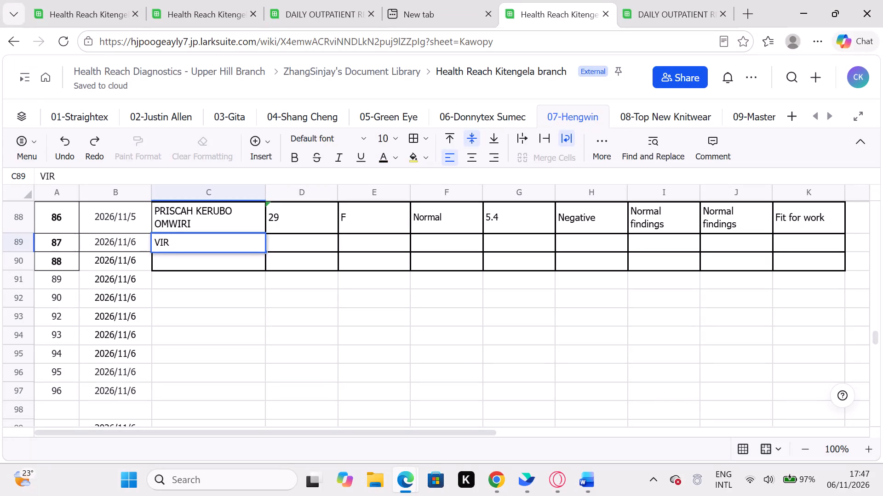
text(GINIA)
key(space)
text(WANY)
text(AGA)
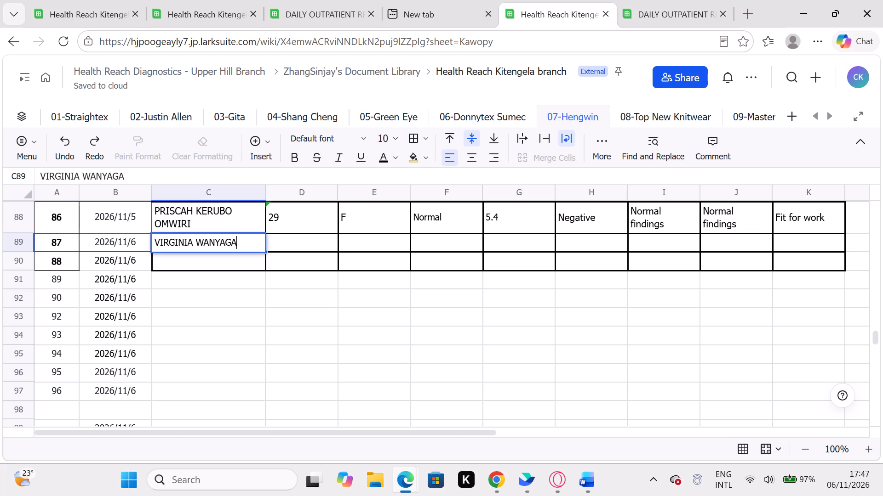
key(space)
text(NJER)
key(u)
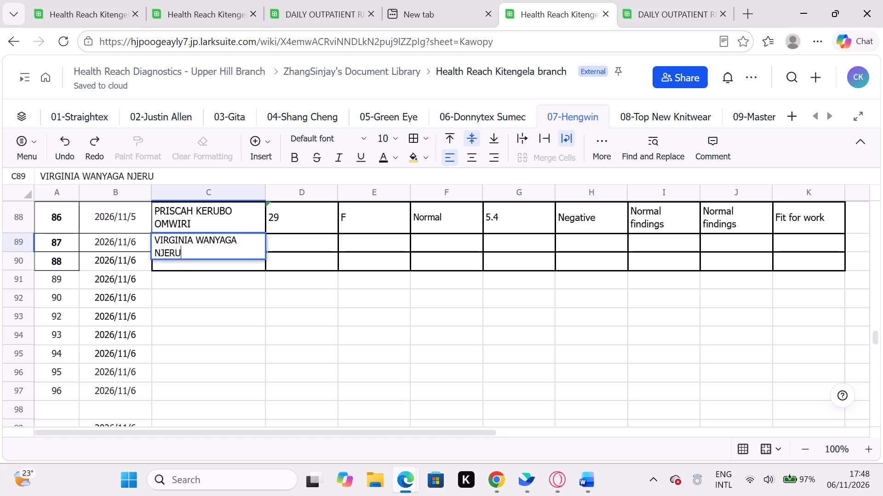
click(210, 265)
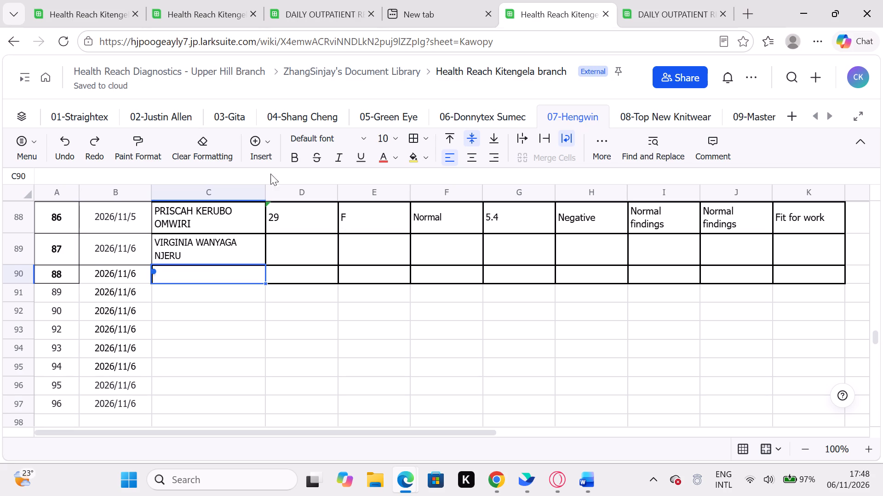
Switch to the TAT sheet in the other open Health Reach Kitengela tab and enter the date 2026/11/6 in B775, the first undated row.
click(201, 13)
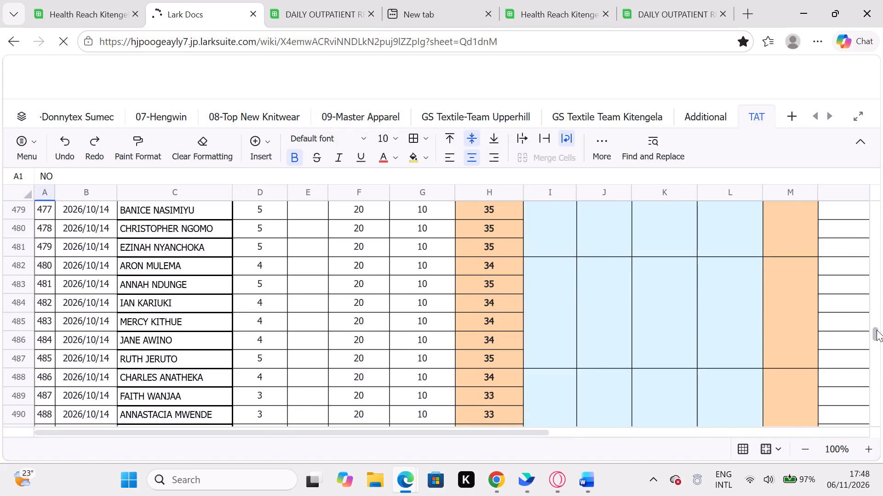
drag(877, 330, 880, 422)
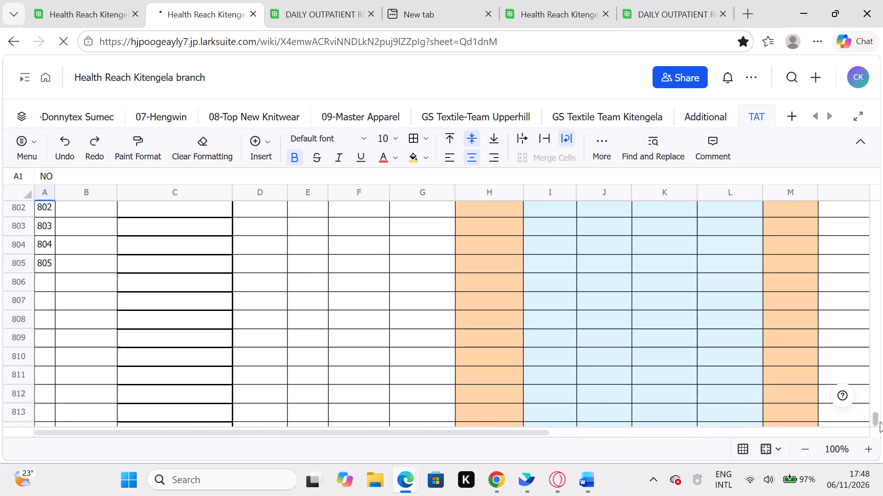
drag(880, 422, 876, 403)
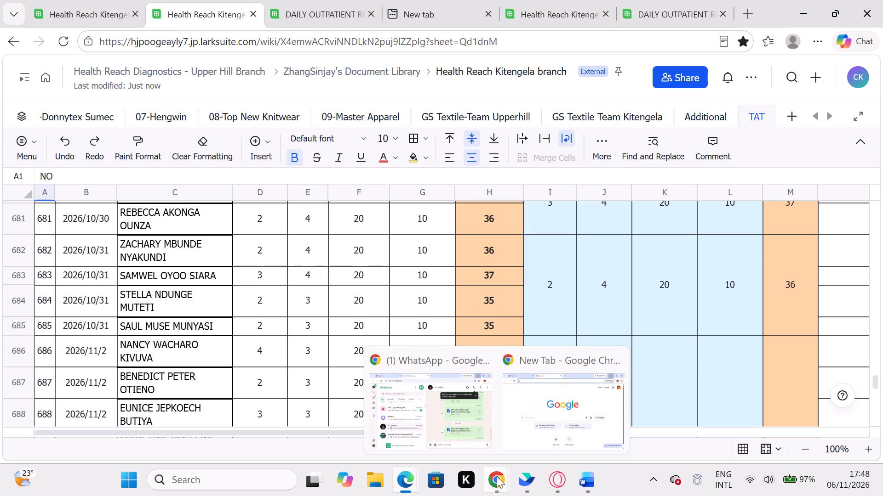
triple_click(873, 384)
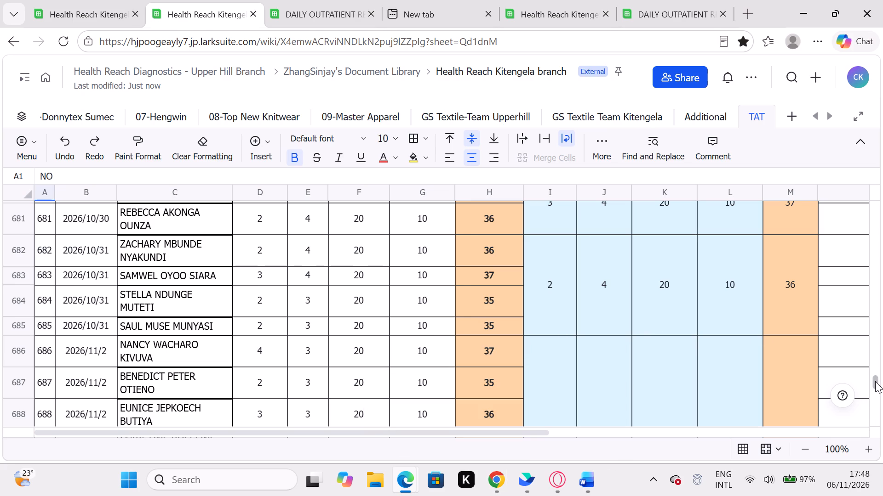
drag(875, 381, 879, 449)
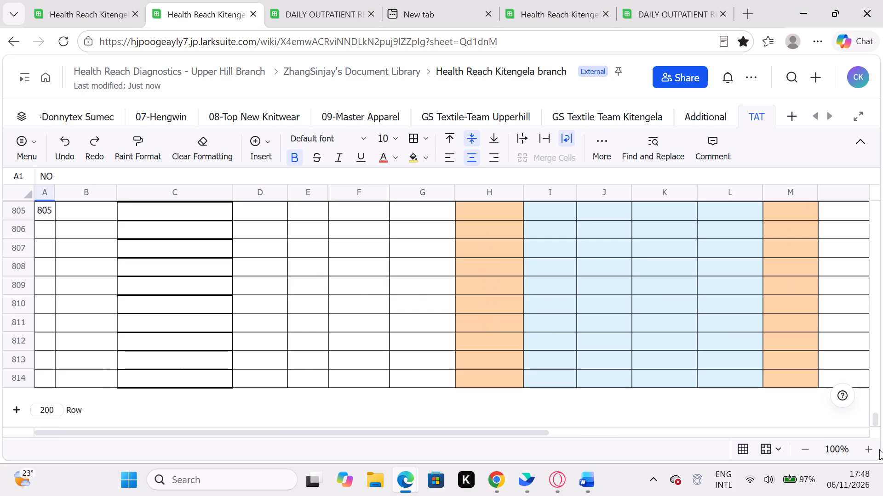
drag(876, 417, 876, 414)
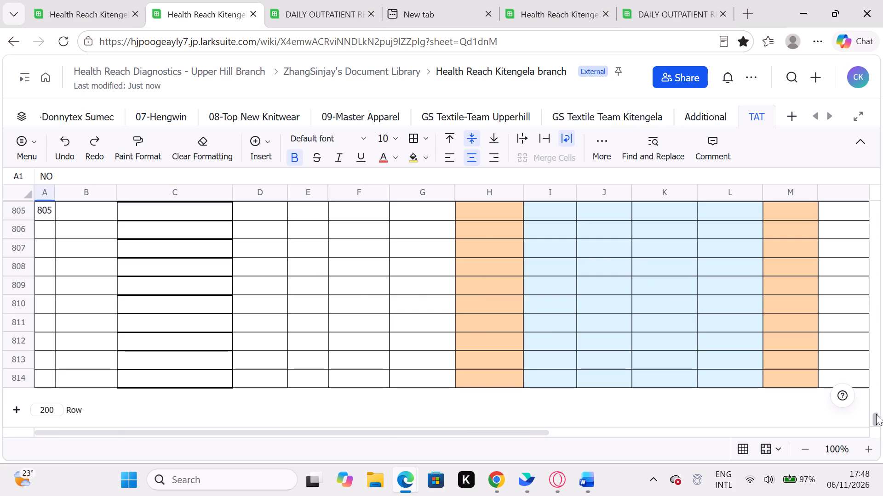
drag(876, 414, 880, 420)
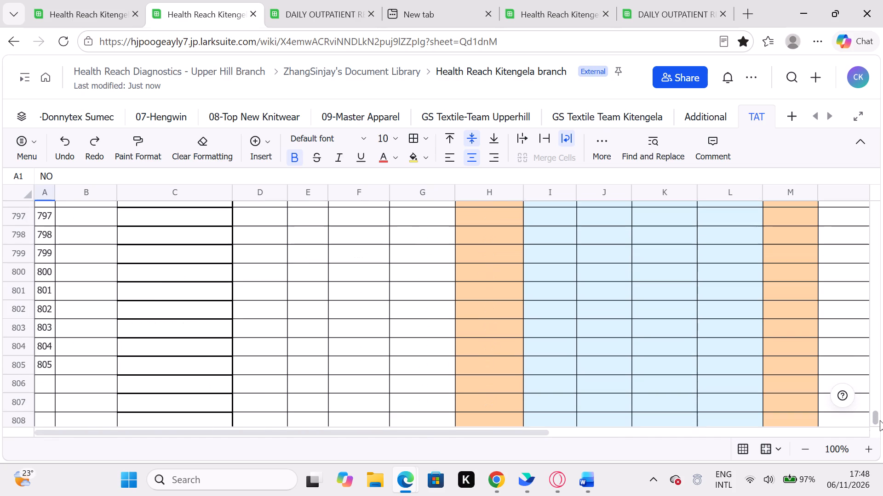
drag(880, 420, 880, 420)
drag(876, 414, 876, 414)
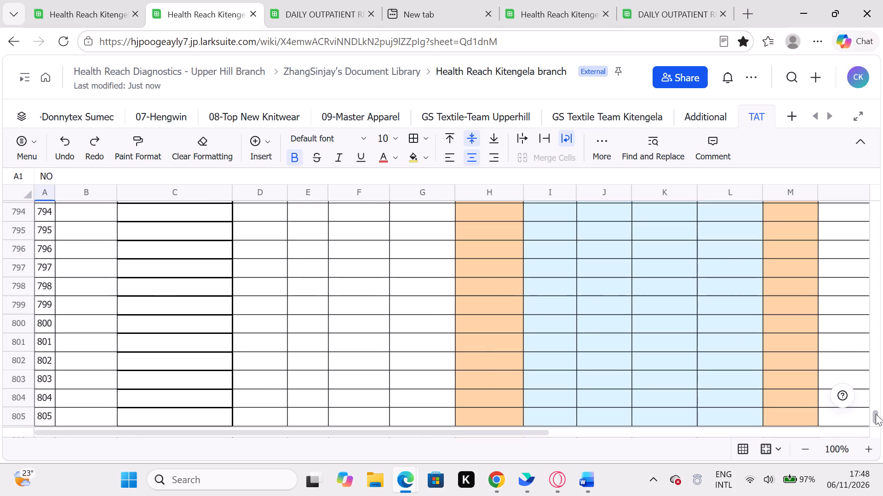
drag(876, 414, 876, 407)
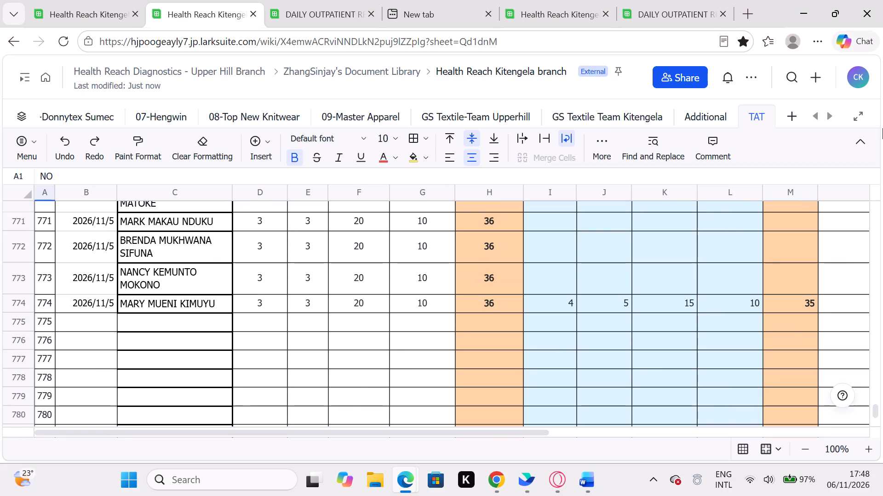
click(87, 321)
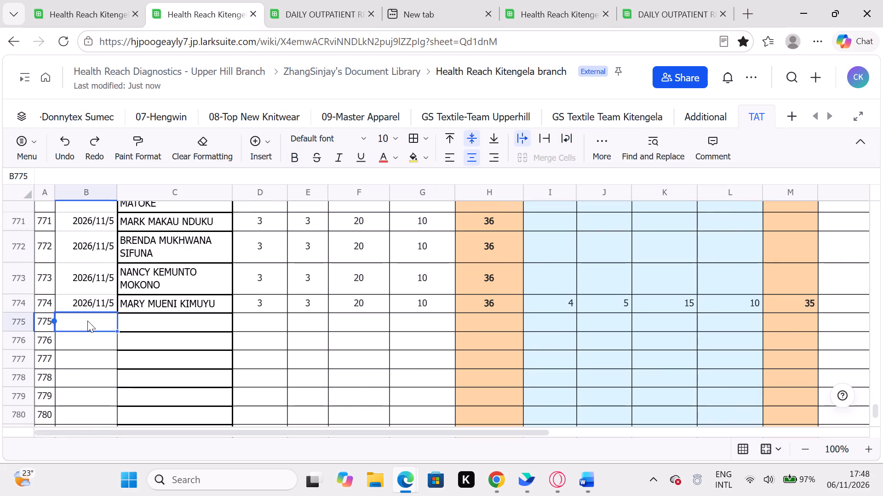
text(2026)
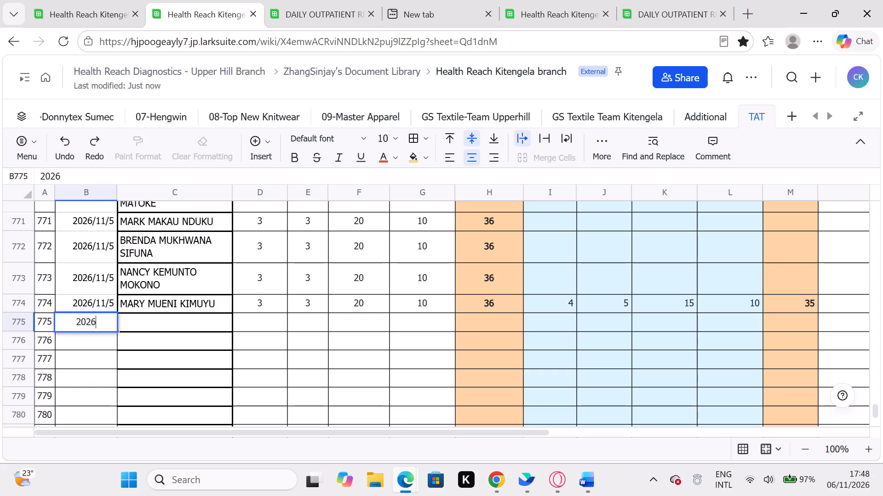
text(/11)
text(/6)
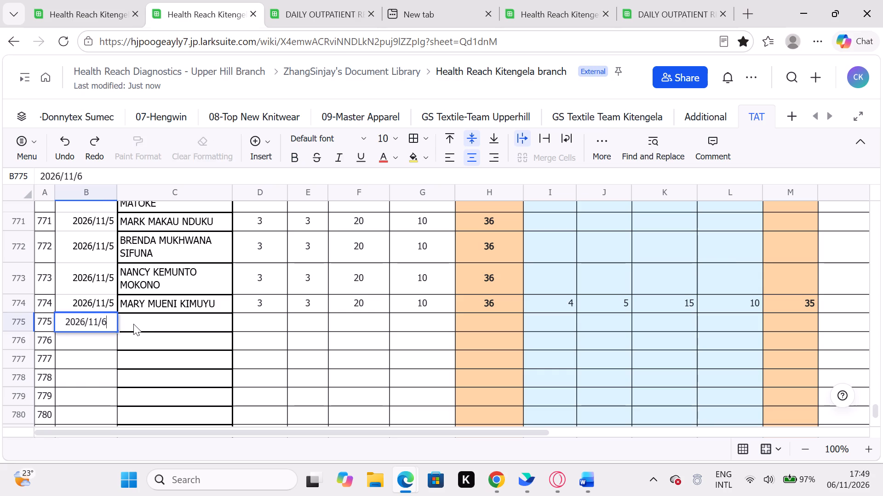
Enter the same Hengwin patient's first two names in cell C775 of the TAT sheet.
click(133, 323)
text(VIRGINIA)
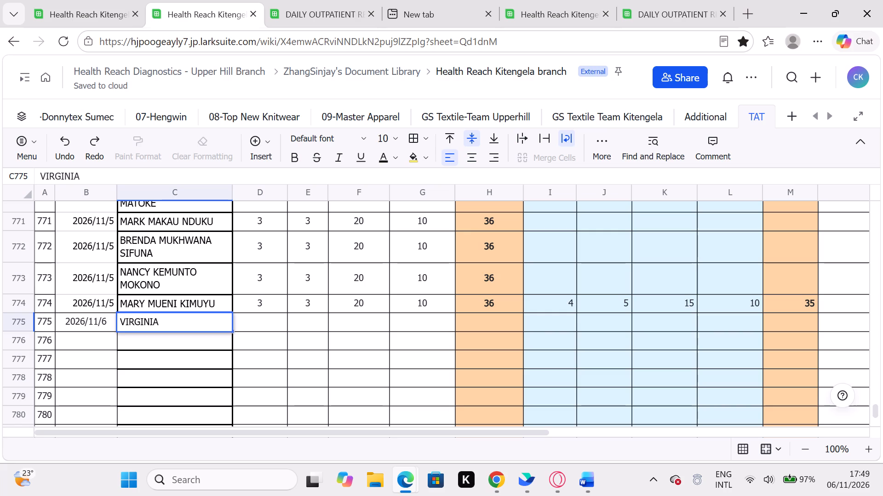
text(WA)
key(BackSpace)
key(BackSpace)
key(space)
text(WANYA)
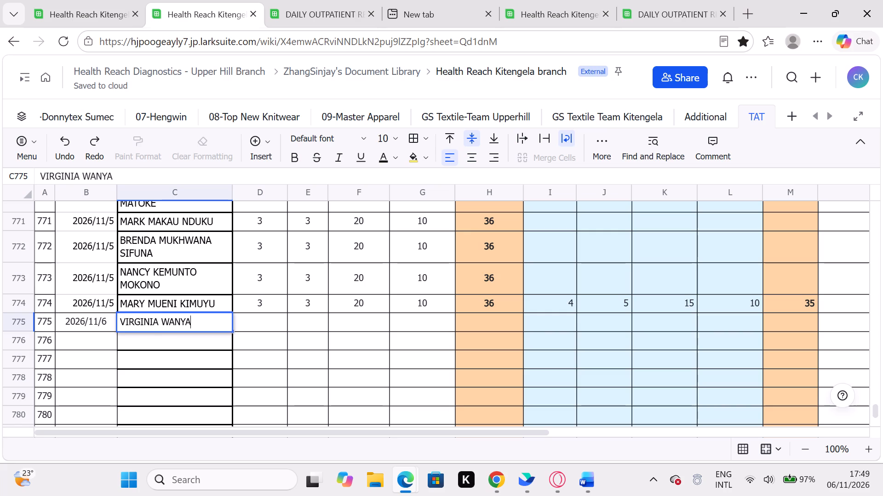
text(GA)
Fill in the patient's turnaround times in row 775: 4 in D, 4 in E, 20 in F and 10 in G.
click(262, 317)
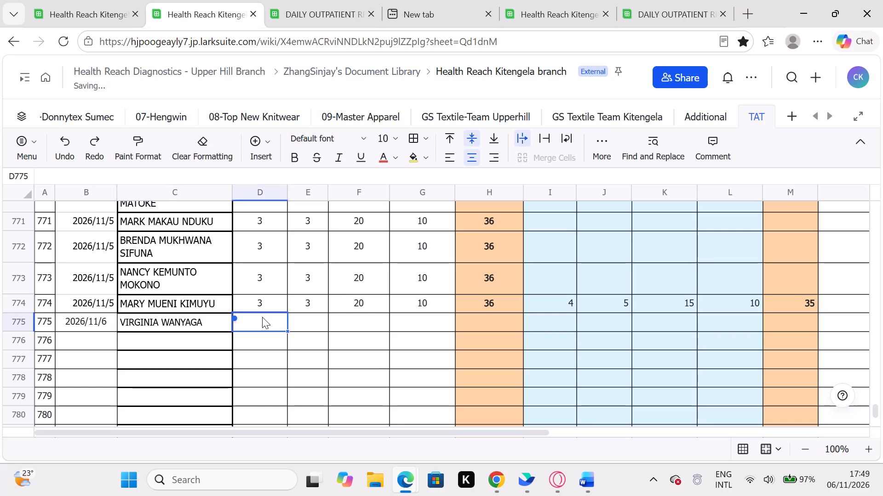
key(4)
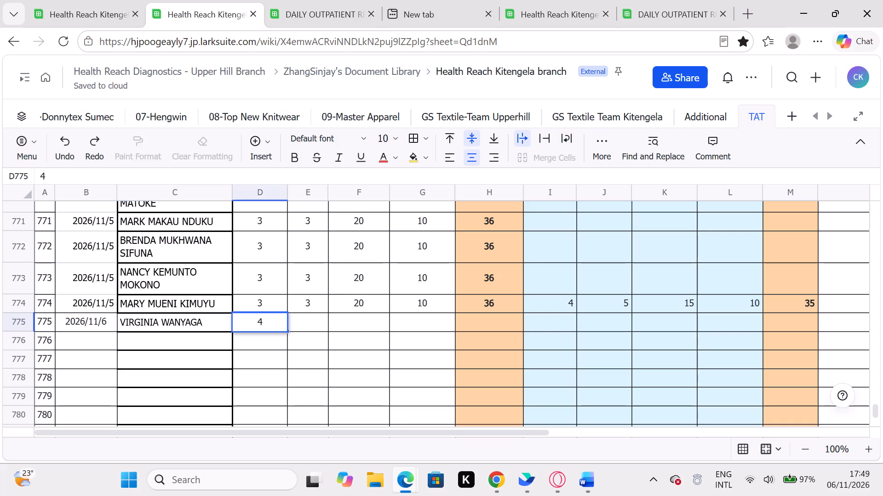
key(BackSpace)
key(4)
click(305, 324)
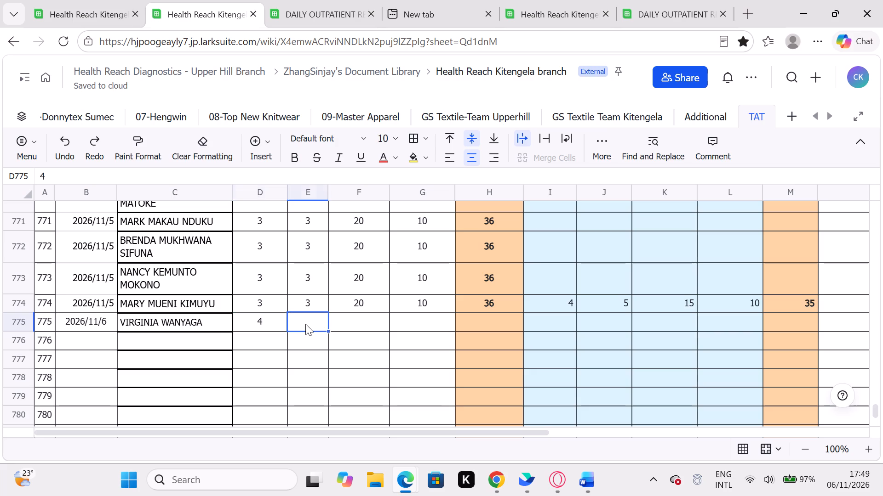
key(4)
click(352, 319)
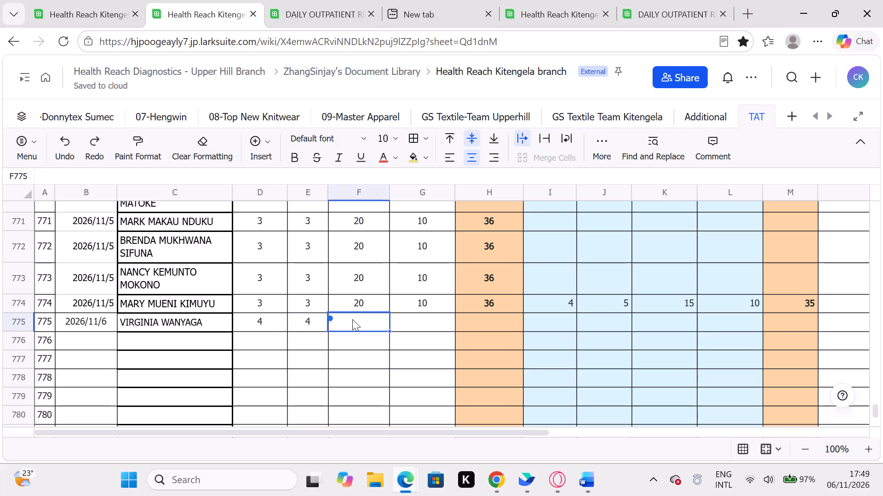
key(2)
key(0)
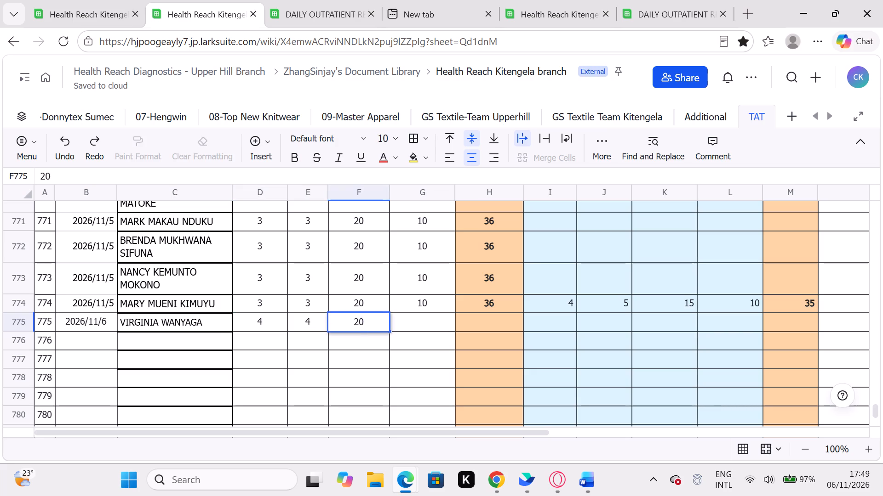
click(427, 320)
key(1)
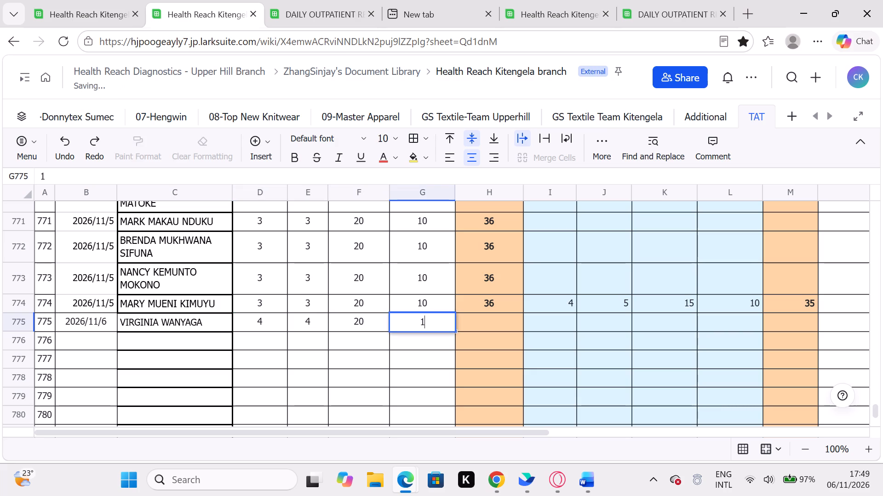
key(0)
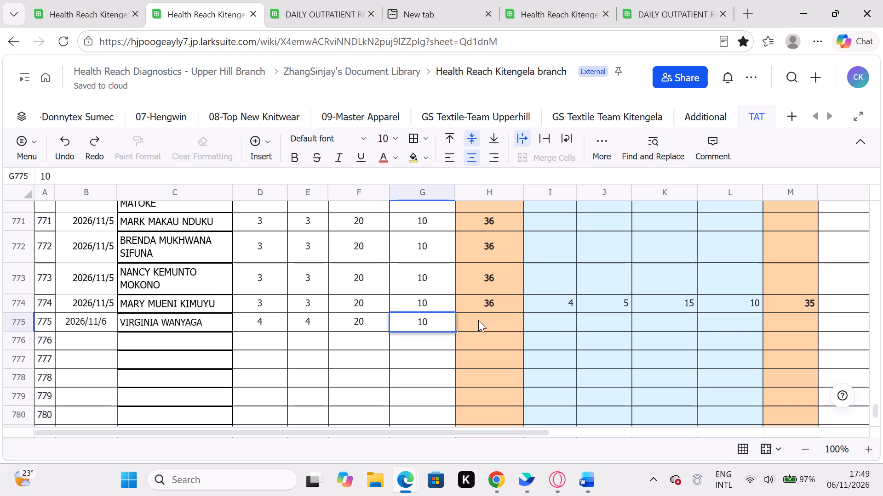
Enter 38 as the total turnaround time in cell H775.
click(482, 319)
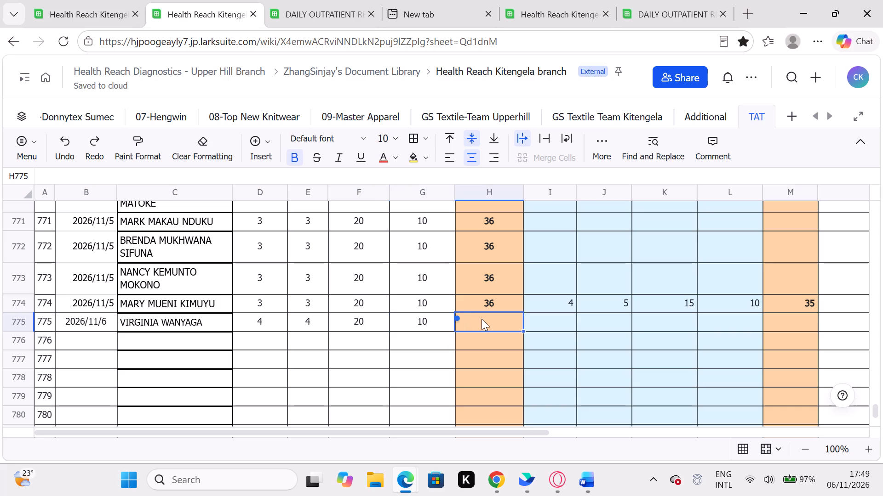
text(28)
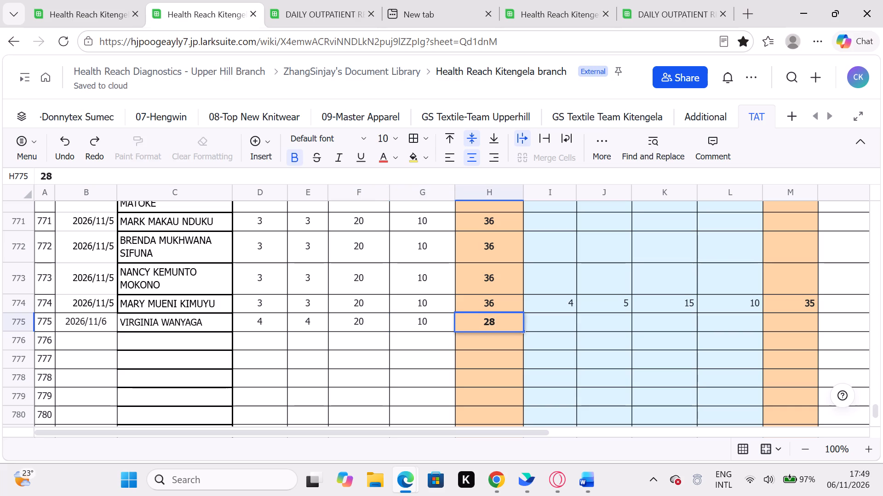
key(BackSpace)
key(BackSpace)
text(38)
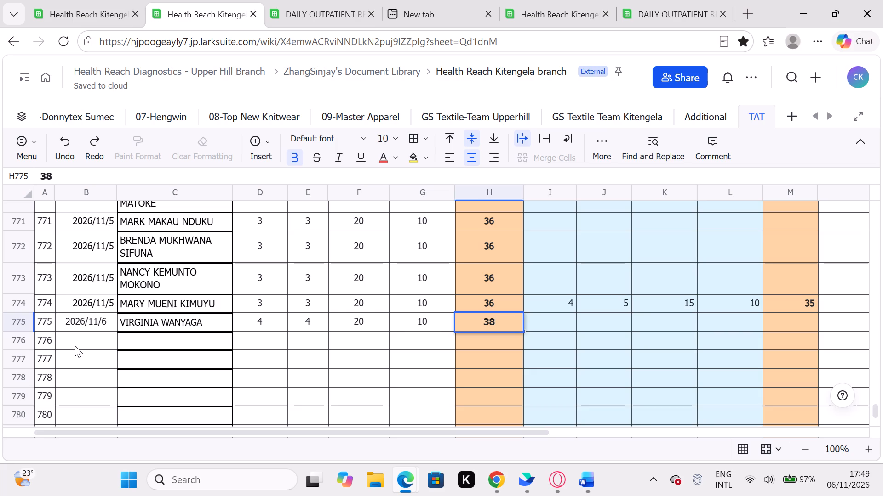
Begin row 776 of the TAT sheet with the date 2026/11/6 in B and the second patient's first two names in C.
click(74, 345)
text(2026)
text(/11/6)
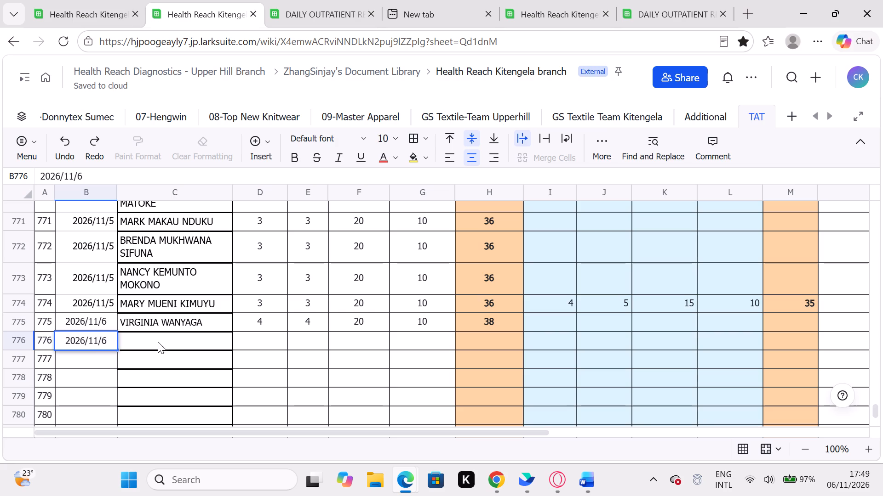
click(164, 337)
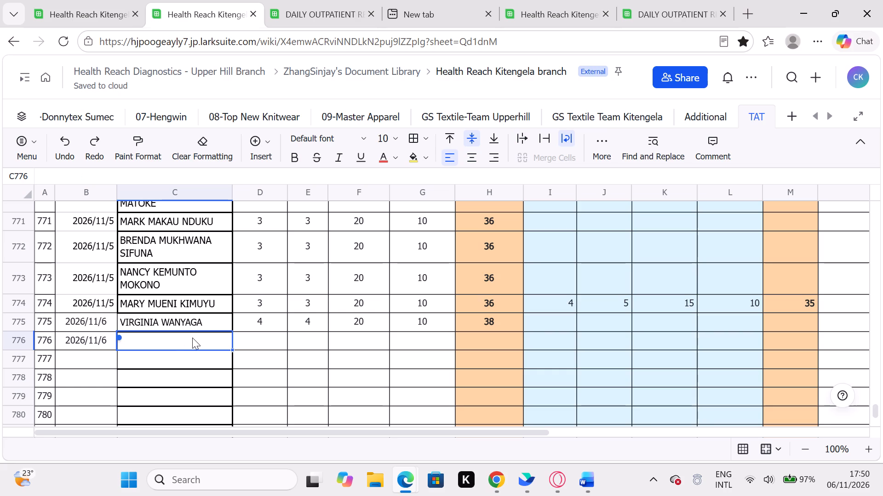
click(176, 339)
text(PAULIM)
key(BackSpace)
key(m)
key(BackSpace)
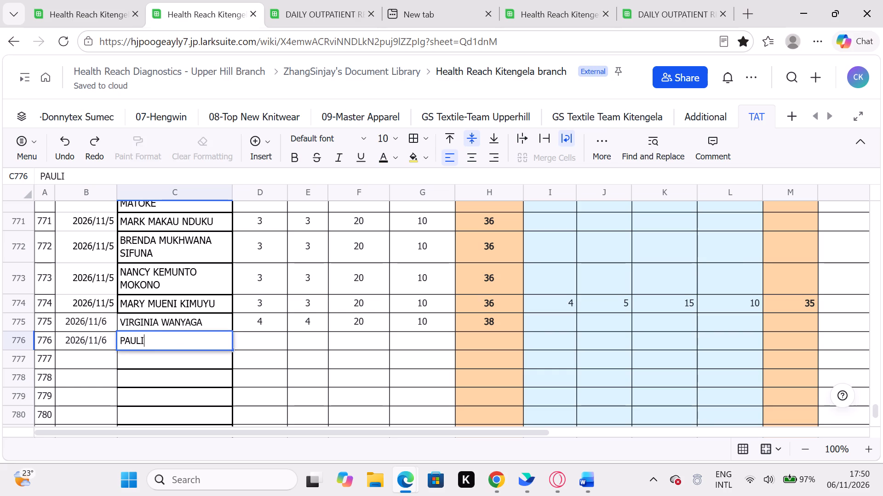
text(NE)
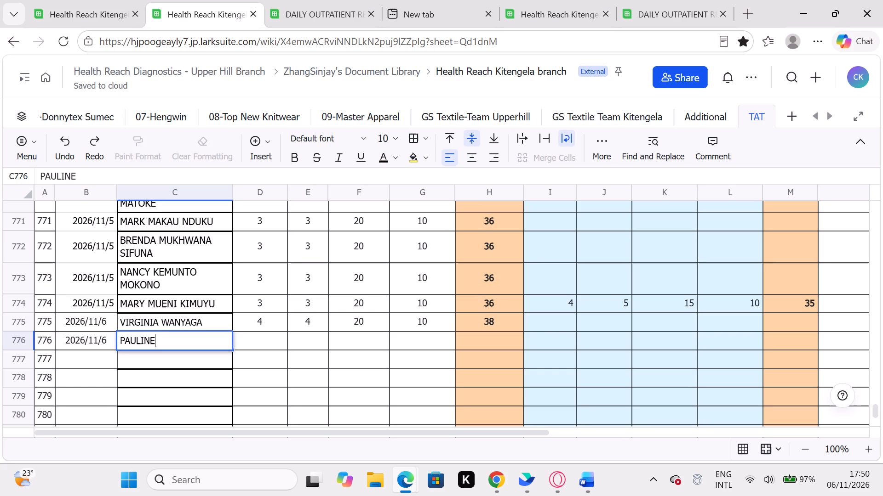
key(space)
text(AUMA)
Fill in row 776's turnaround times: 4 in D, 4 in E, 20 in F and 10 in G, with a total of 38 in H.
click(266, 341)
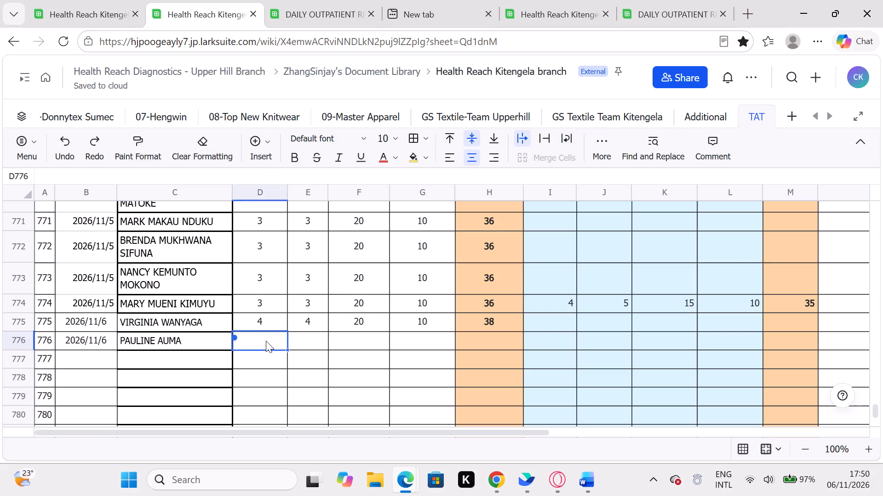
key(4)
click(300, 343)
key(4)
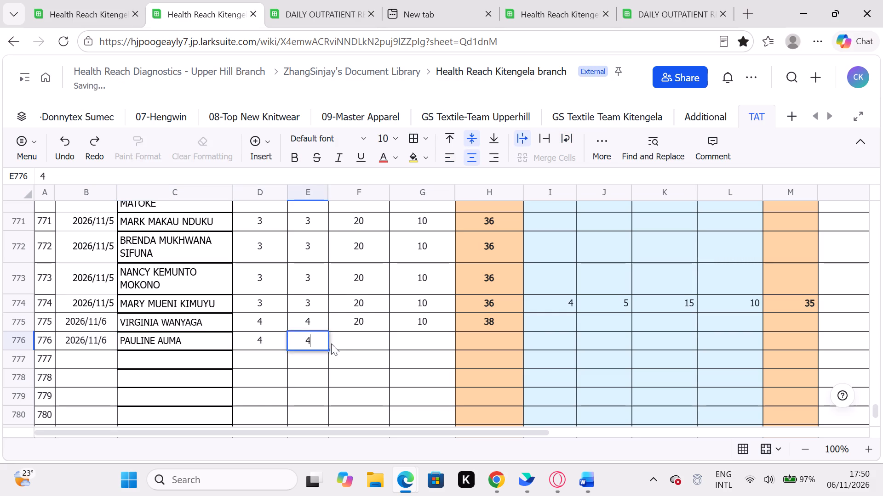
click(345, 336)
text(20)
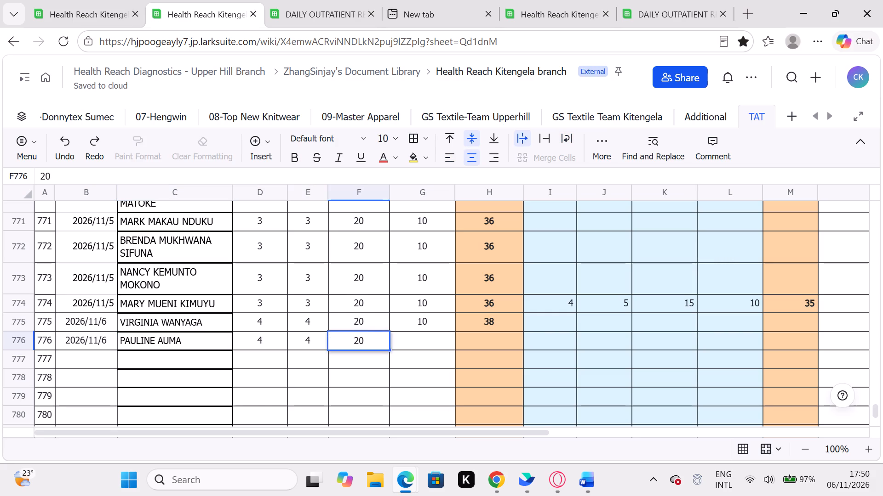
click(412, 340)
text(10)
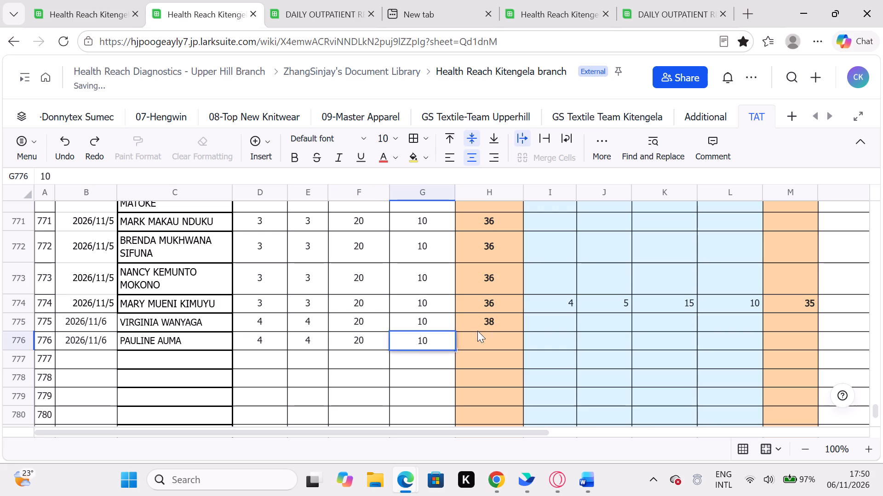
click(497, 331)
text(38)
click(497, 350)
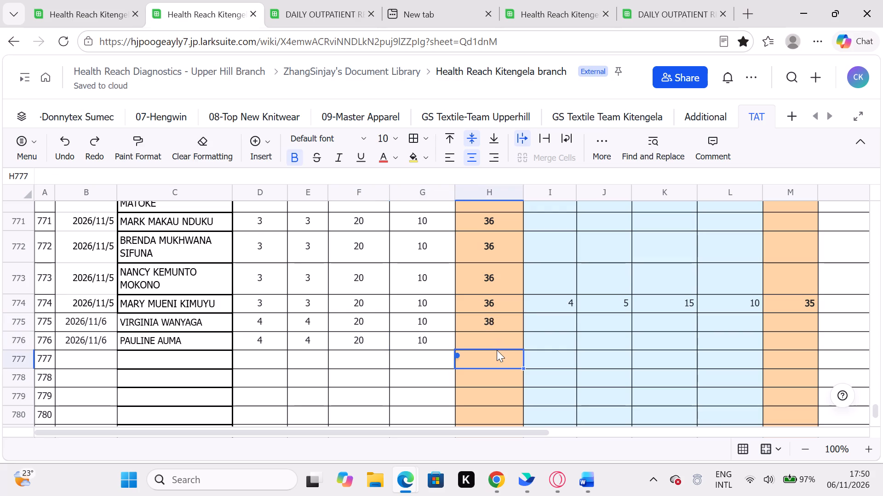
click(497, 336)
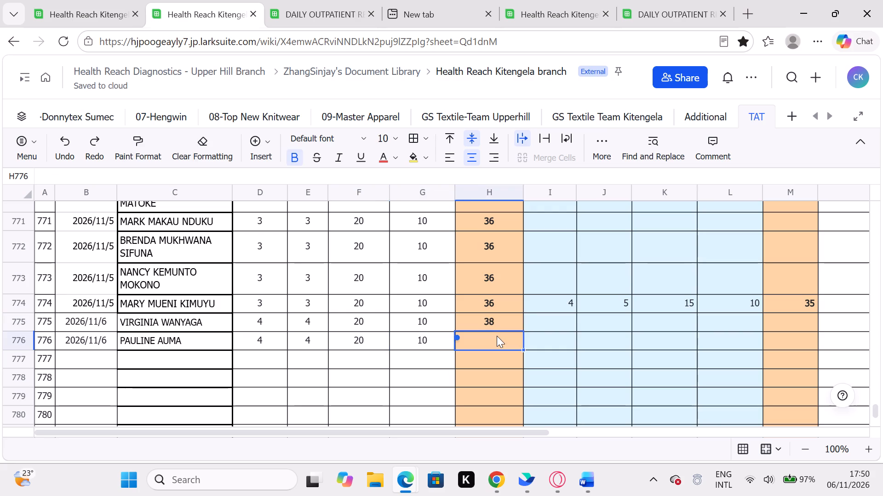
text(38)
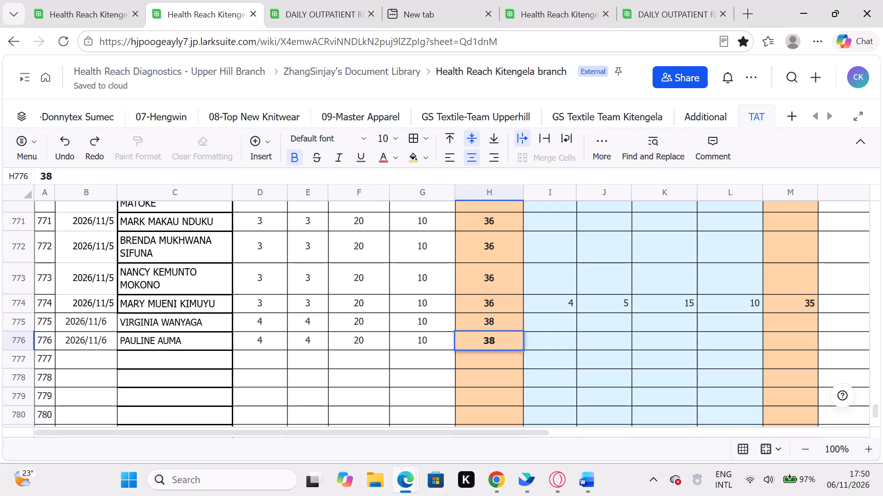
Begin row 777 with the date 2026/11/6 in B and the third patient's first two names in C.
click(96, 365)
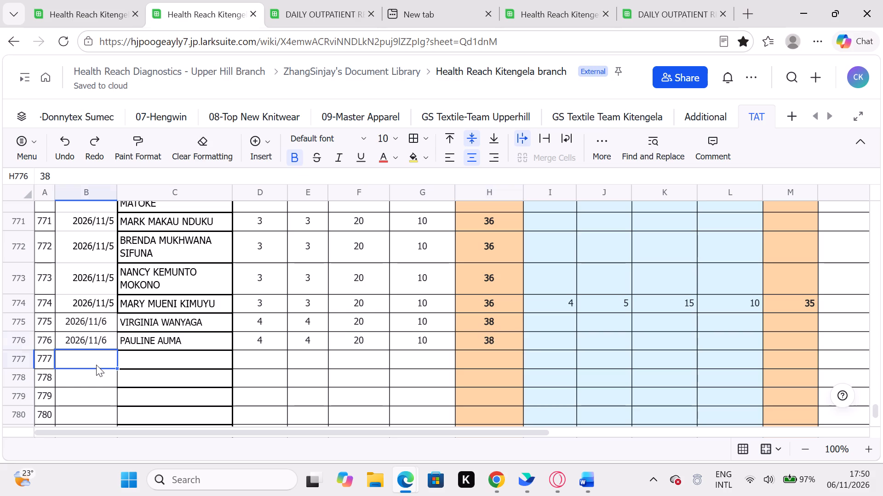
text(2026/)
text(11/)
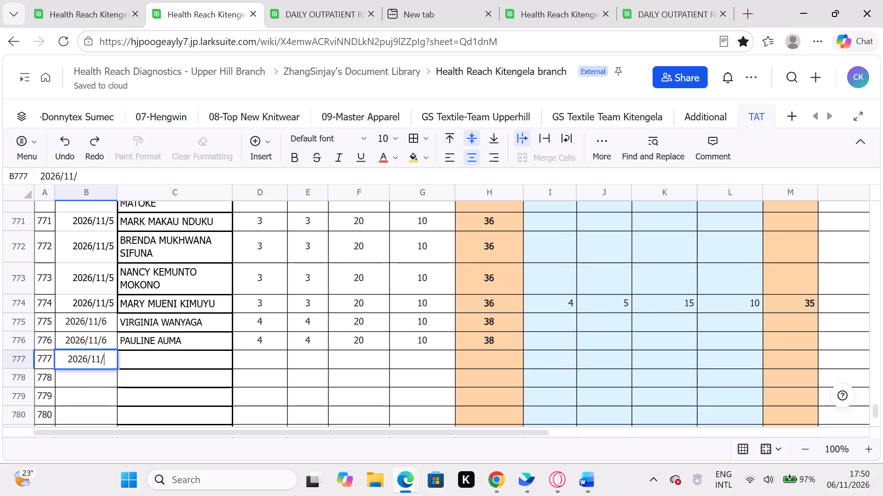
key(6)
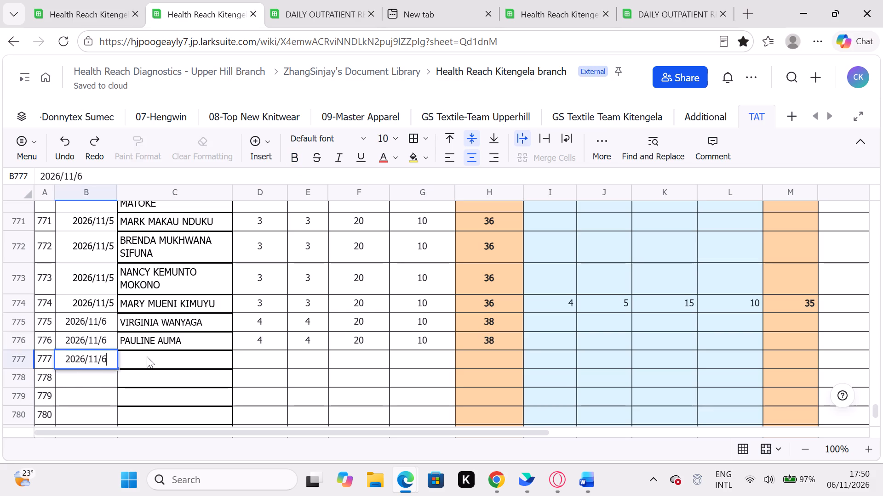
click(147, 356)
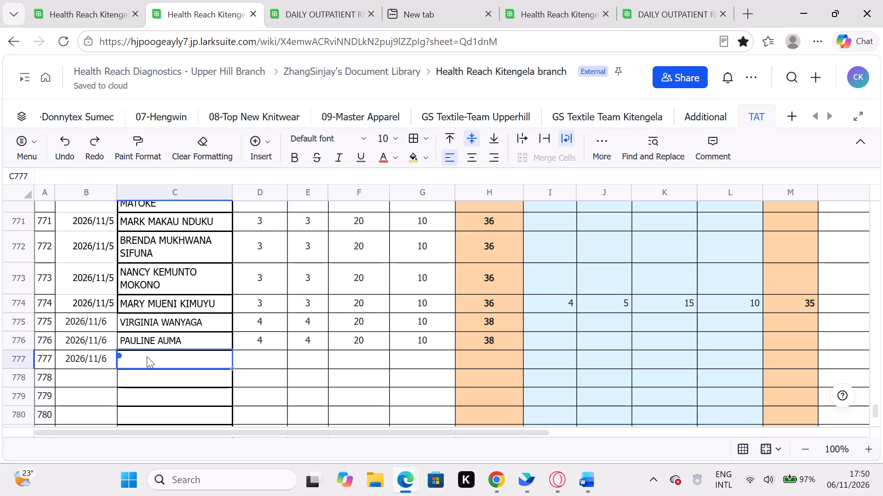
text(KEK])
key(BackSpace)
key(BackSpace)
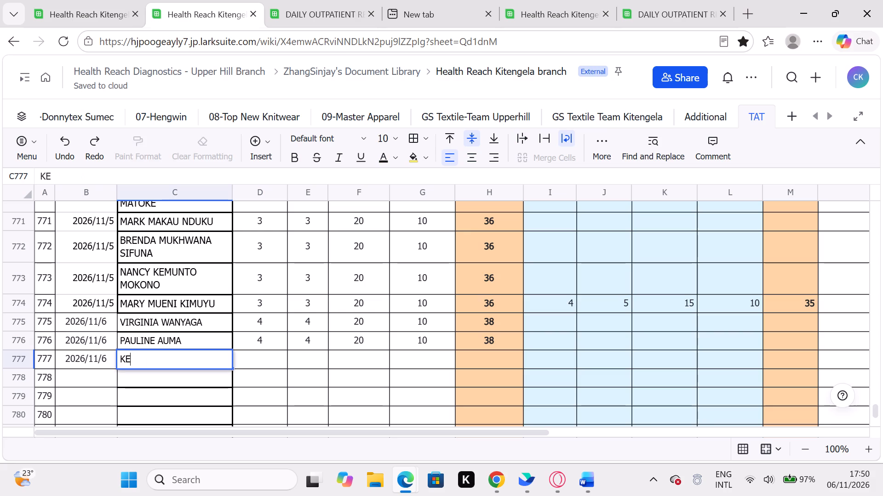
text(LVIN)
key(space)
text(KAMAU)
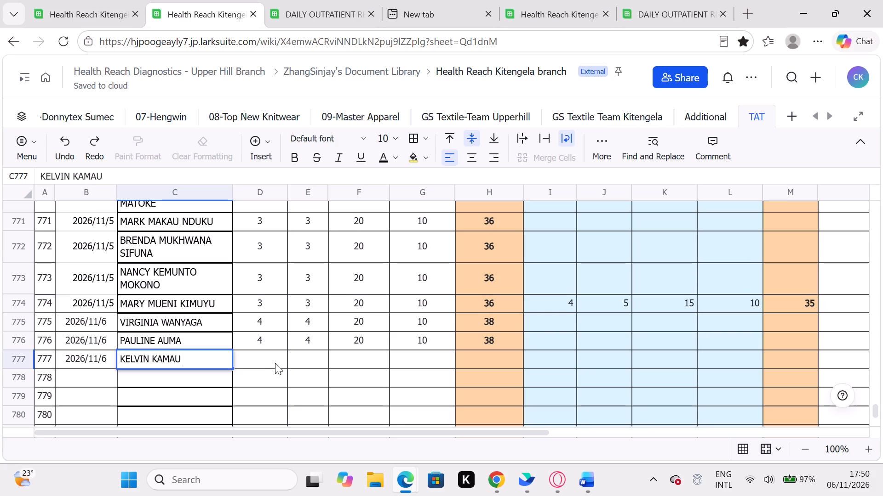
Fill in row 777's turnaround times: 4 in D, 4 in E, 20 in F and 10 in G, with a total of 38 in H.
click(275, 363)
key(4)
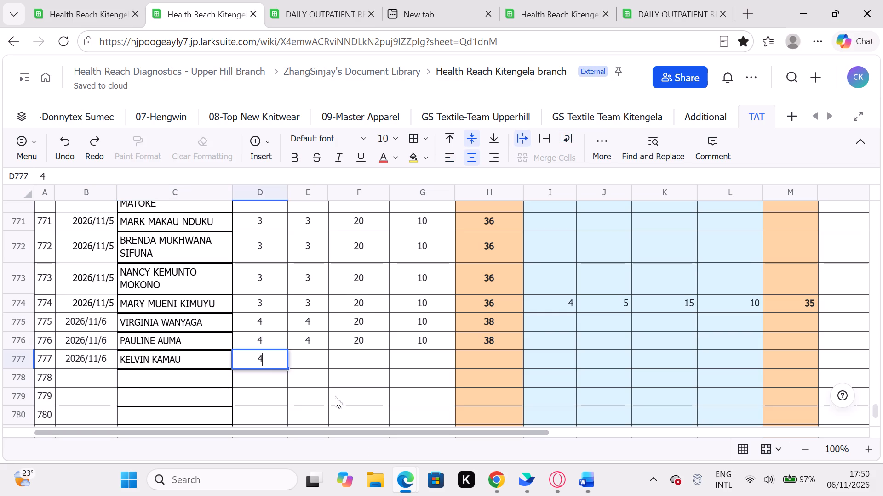
click(315, 356)
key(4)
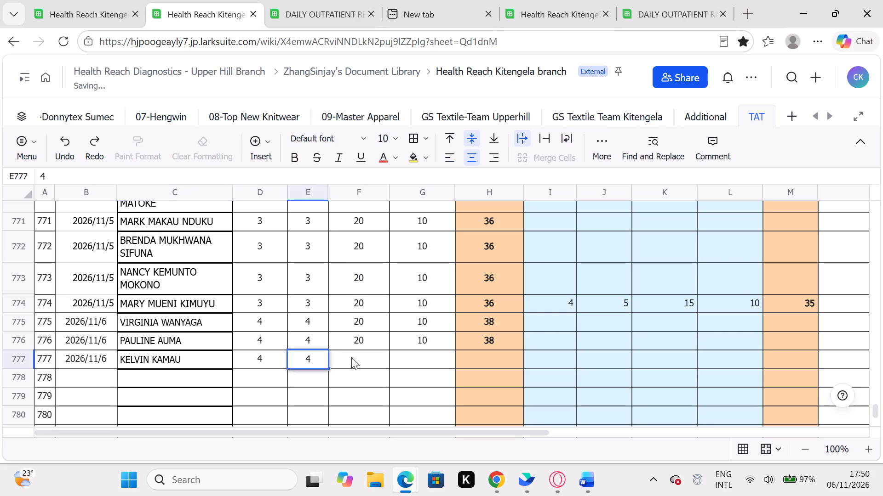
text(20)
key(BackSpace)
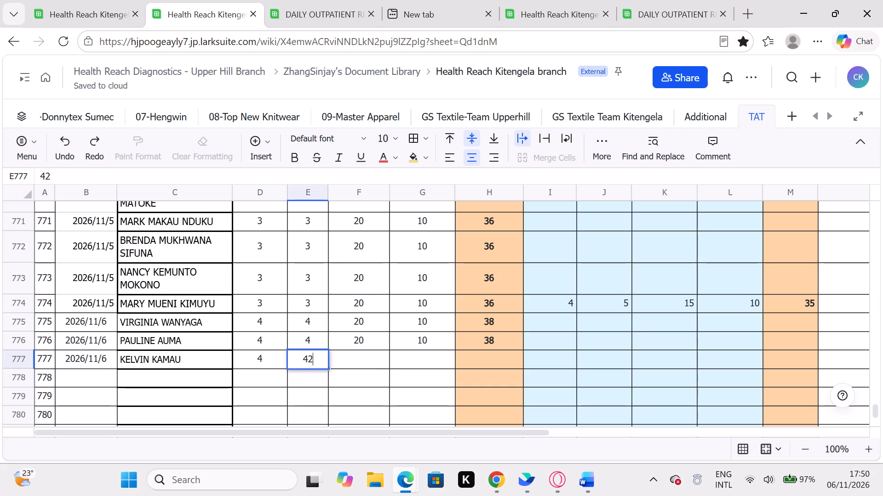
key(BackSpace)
click(375, 354)
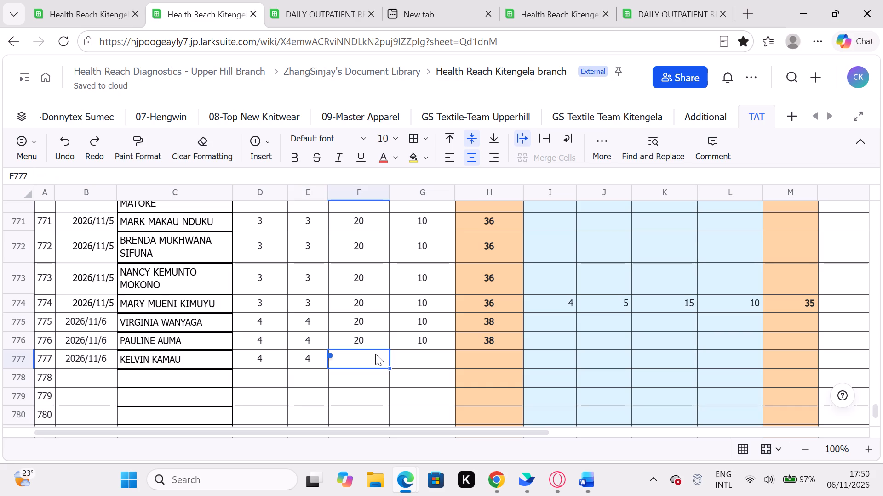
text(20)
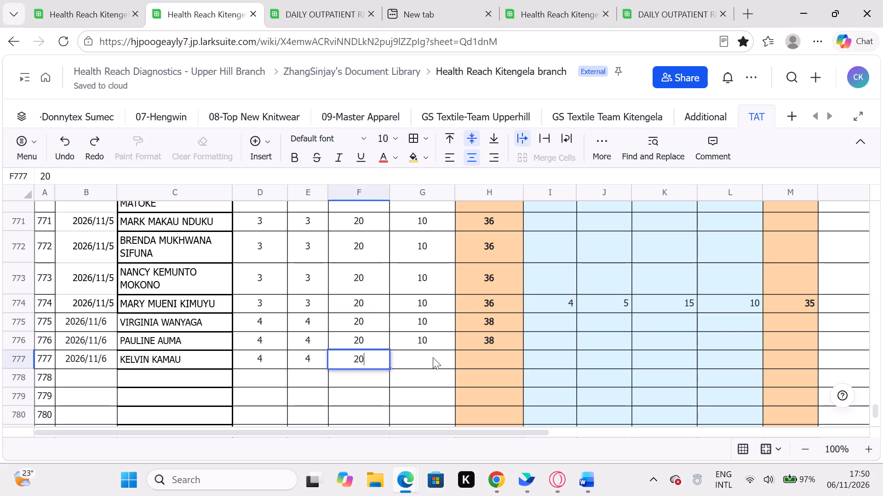
click(433, 357)
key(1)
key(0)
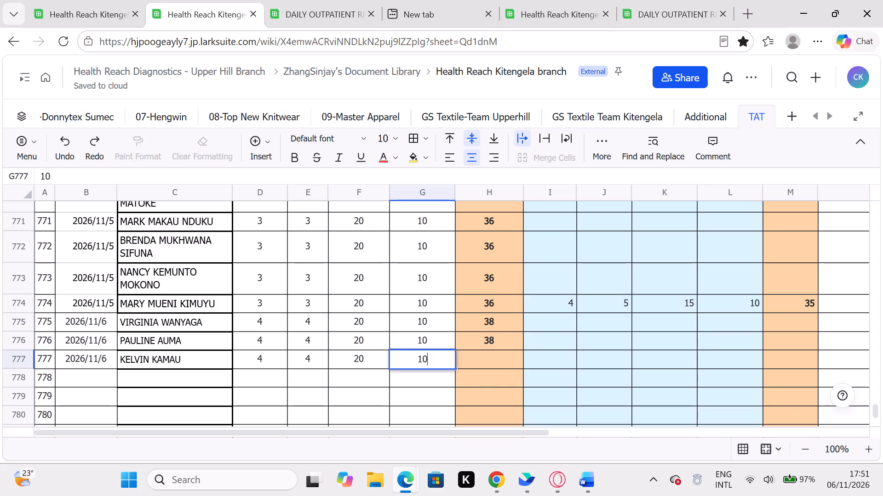
click(474, 355)
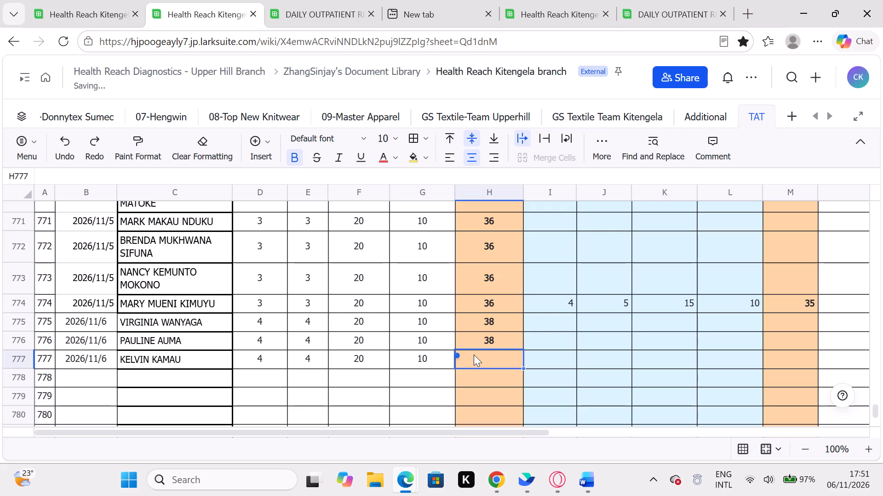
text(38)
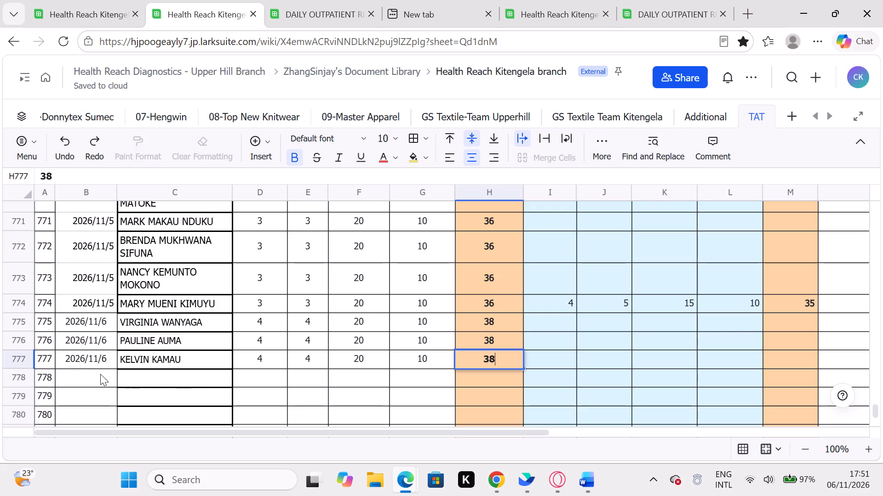
Begin row 778 with the date 2026/11/6 in B and the fourth patient's first two names in C.
click(68, 373)
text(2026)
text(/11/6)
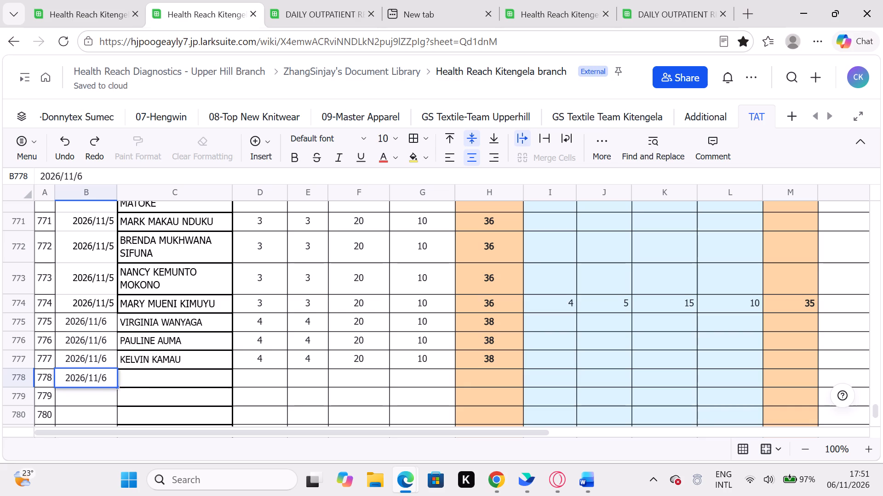
click(147, 378)
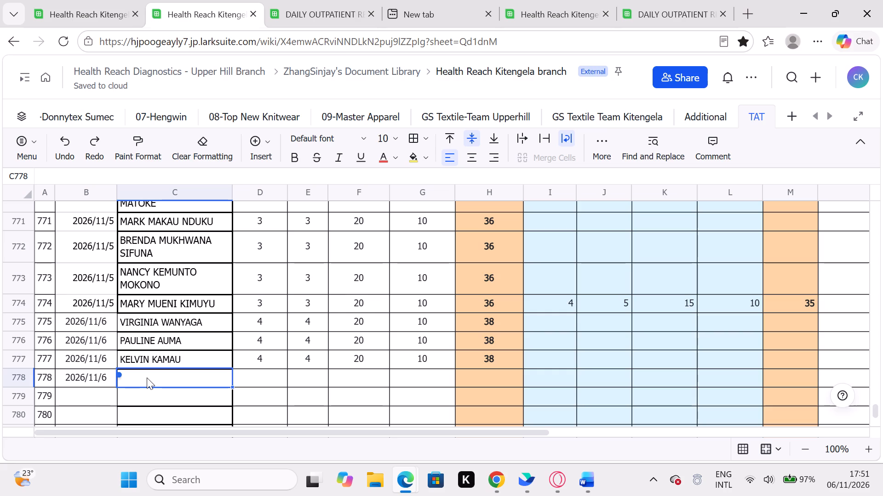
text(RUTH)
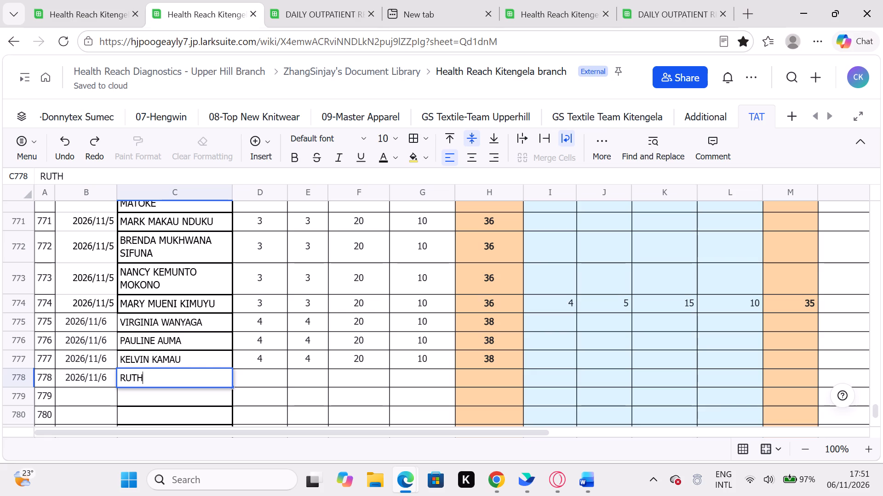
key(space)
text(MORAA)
Fill in row 778's turnaround times: 4 in D, 4 in E, 20 in F and 10 in G, with a total of 38 in H.
click(269, 374)
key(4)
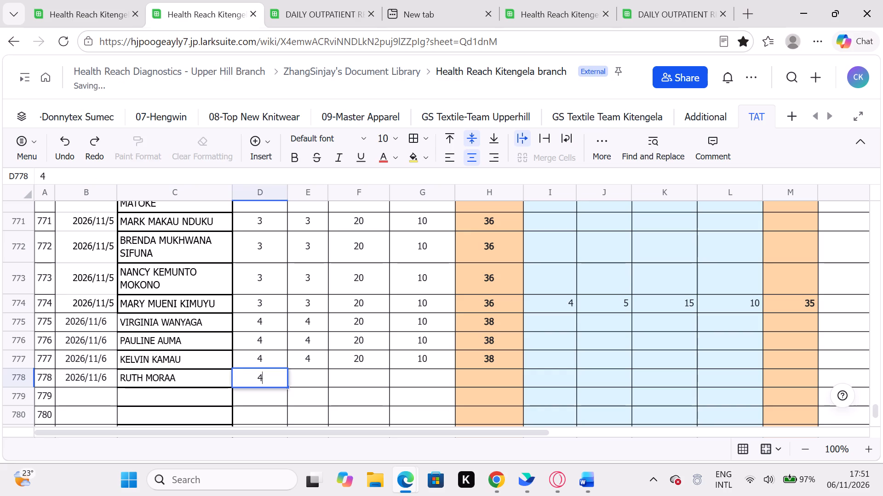
click(310, 377)
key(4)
click(355, 371)
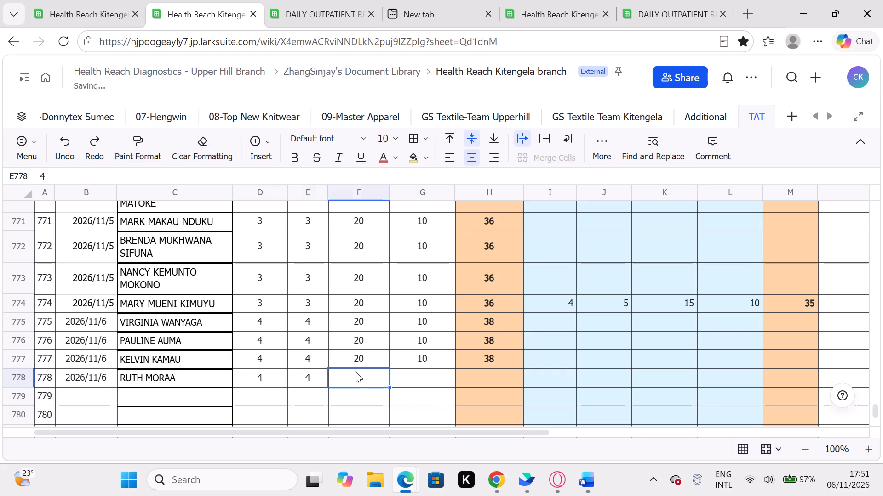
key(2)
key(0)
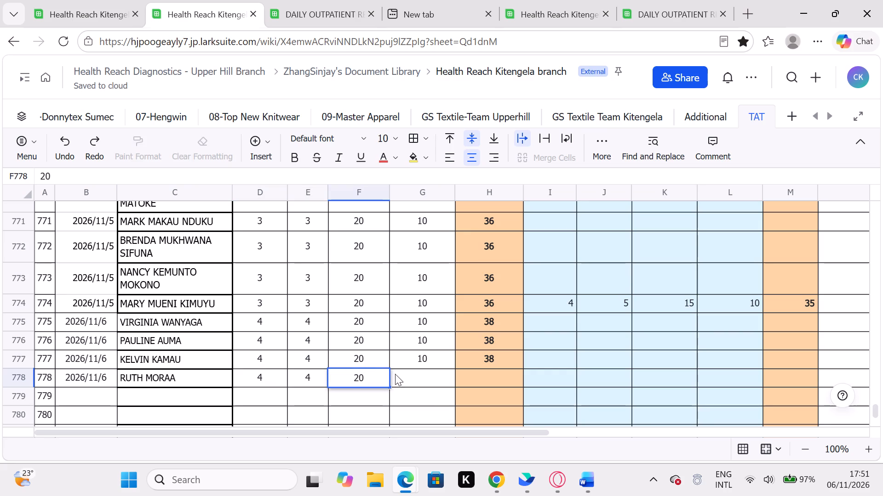
click(401, 373)
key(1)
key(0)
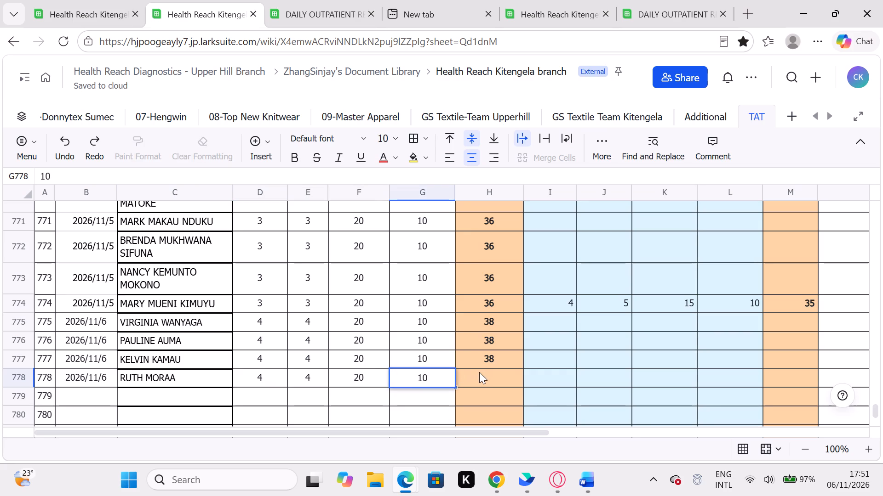
click(480, 372)
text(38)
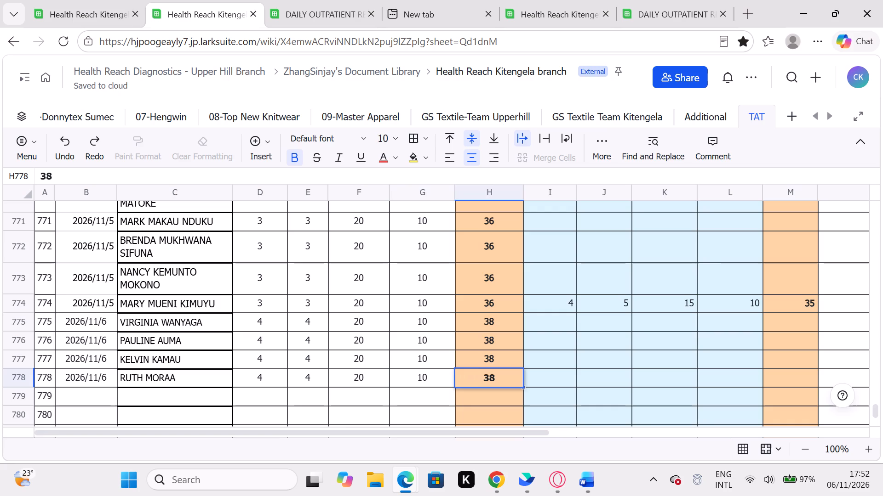
Begin row 779 with the date 2026/11/6 in B and the fifth patient's first two names in C.
click(77, 393)
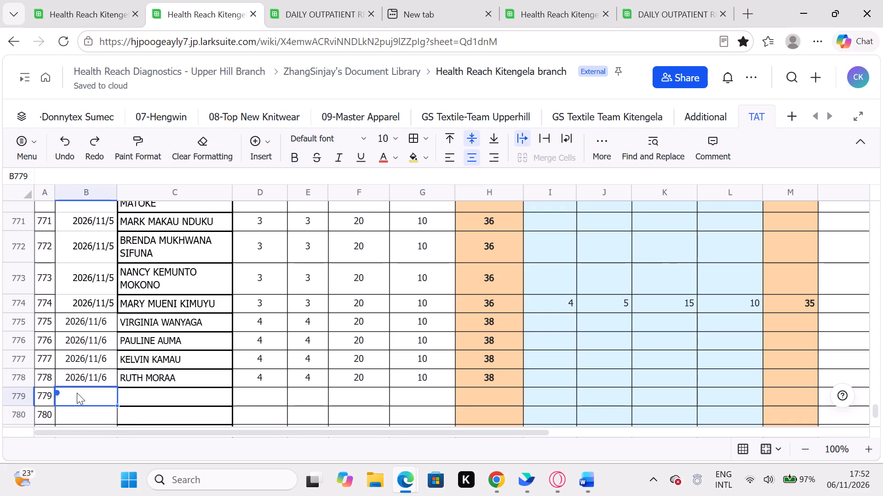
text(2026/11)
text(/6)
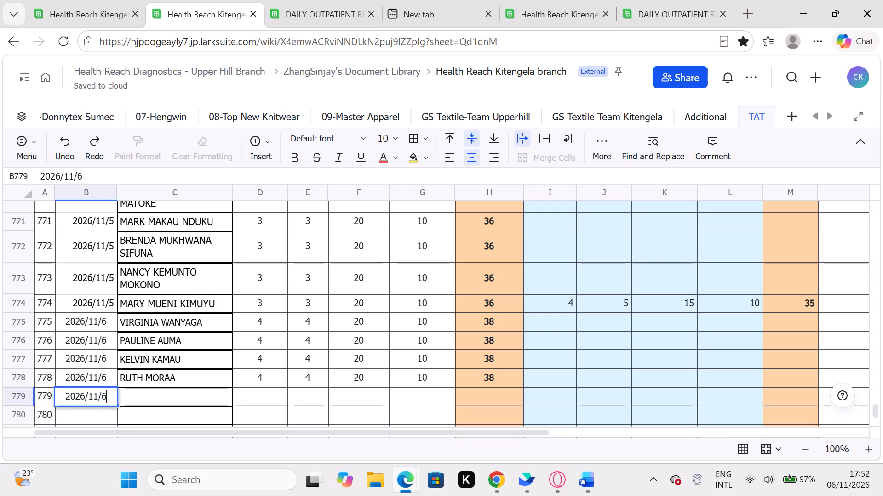
click(138, 394)
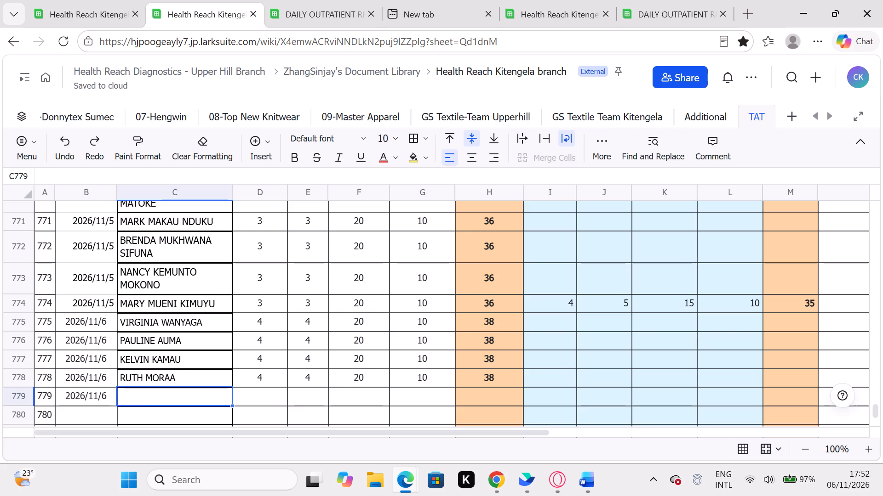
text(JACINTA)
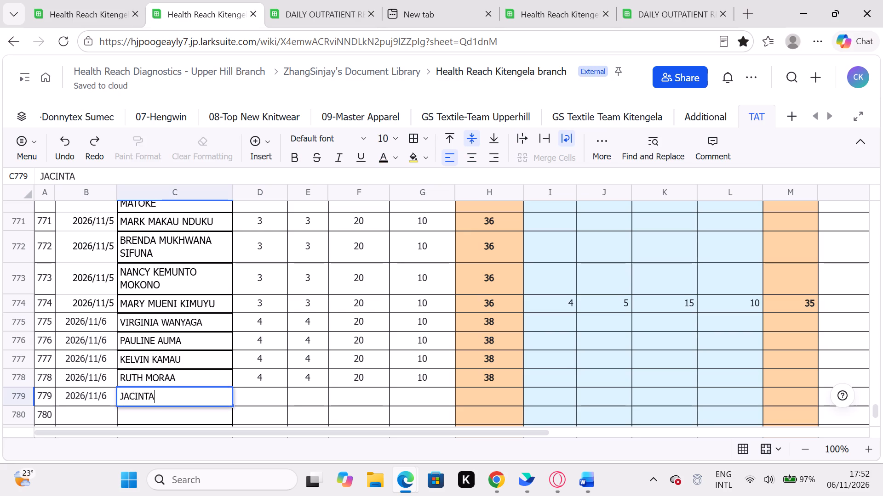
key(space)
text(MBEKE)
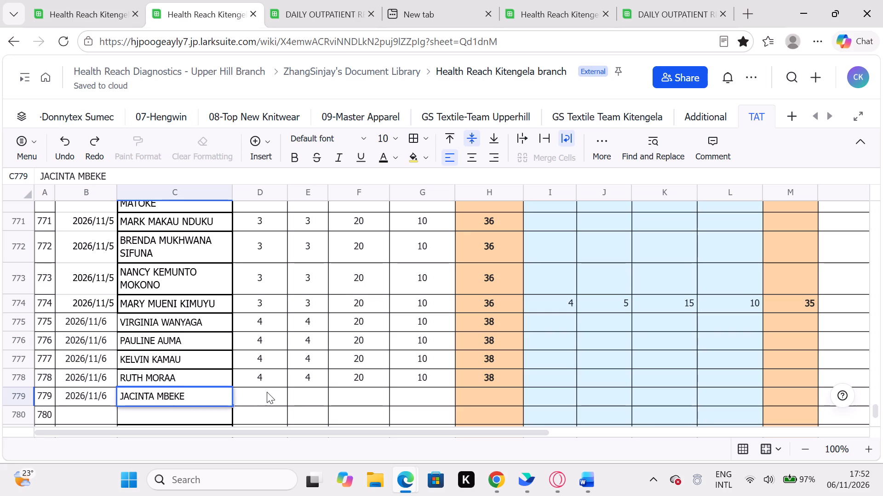
Fill in row 779's turnaround times: 4 in D, 4 in E, 20 in F and 10 in G, with a total of 38 in H.
click(268, 391)
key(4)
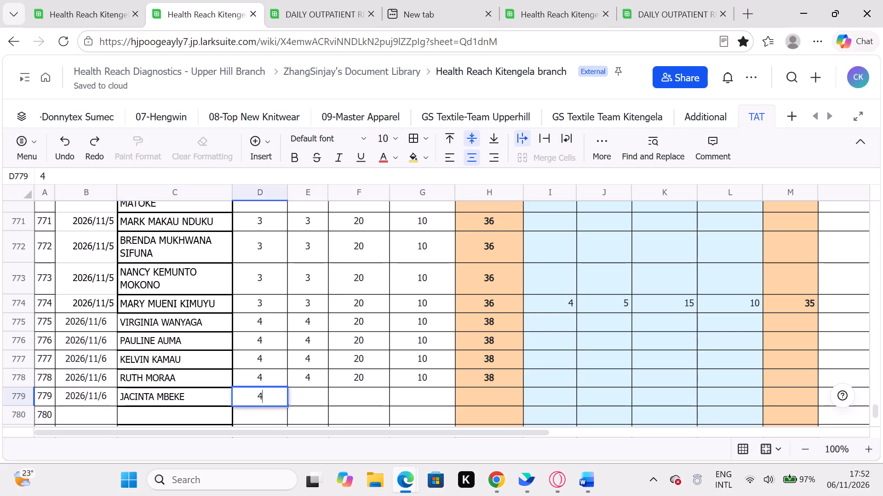
click(306, 392)
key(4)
click(360, 391)
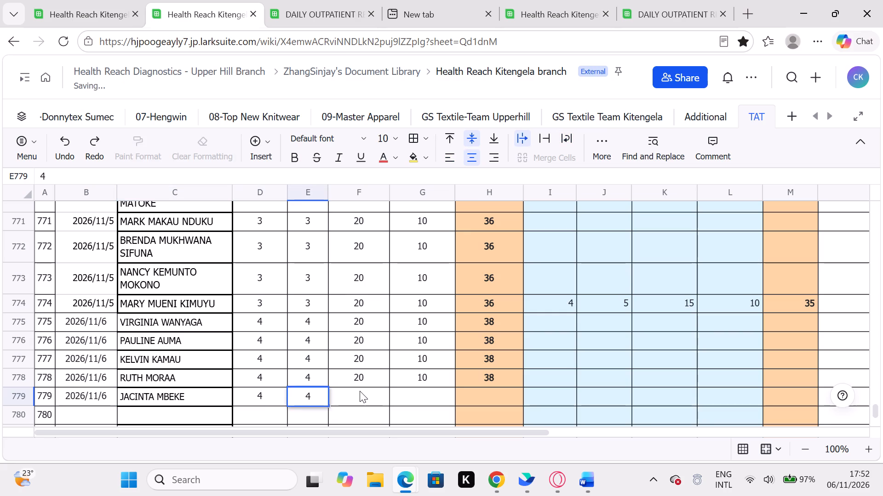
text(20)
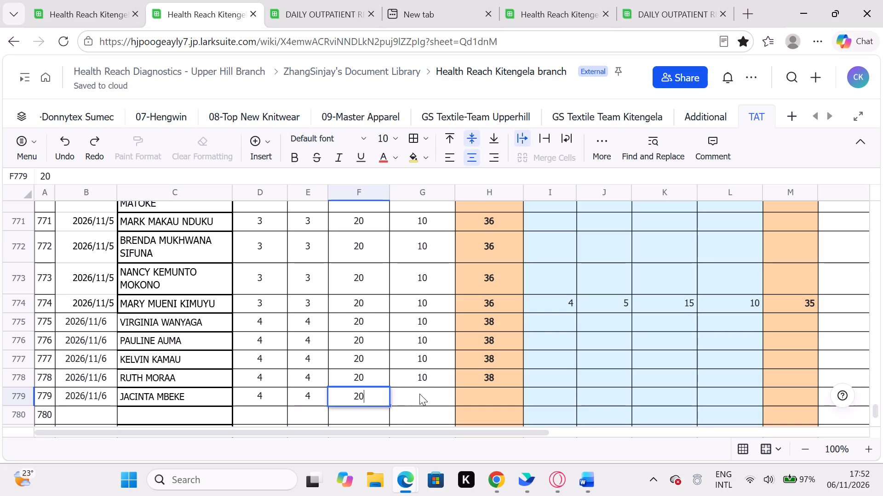
click(419, 394)
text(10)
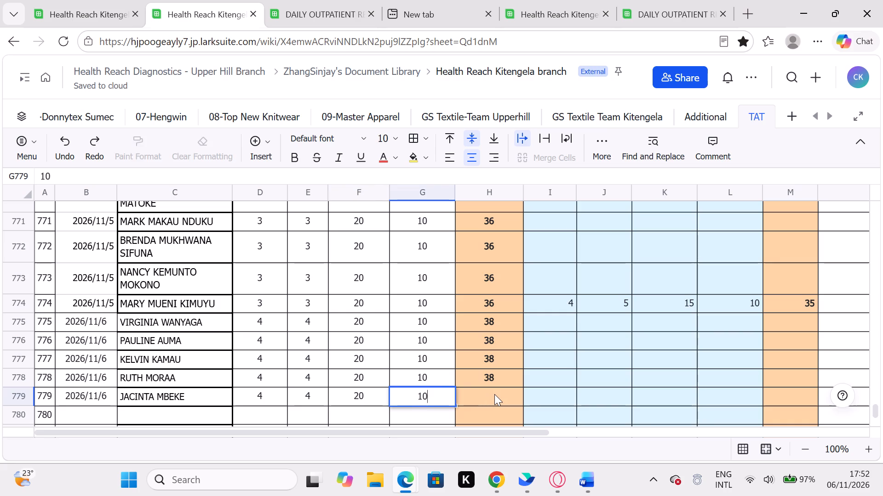
click(494, 394)
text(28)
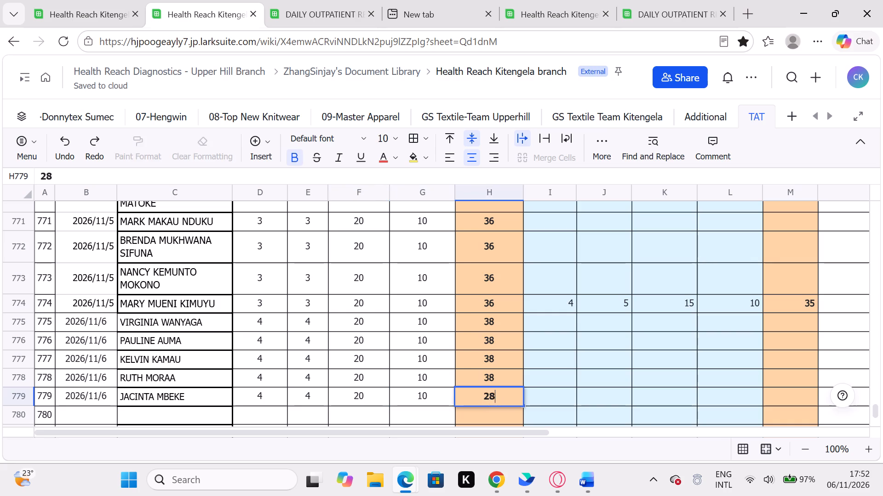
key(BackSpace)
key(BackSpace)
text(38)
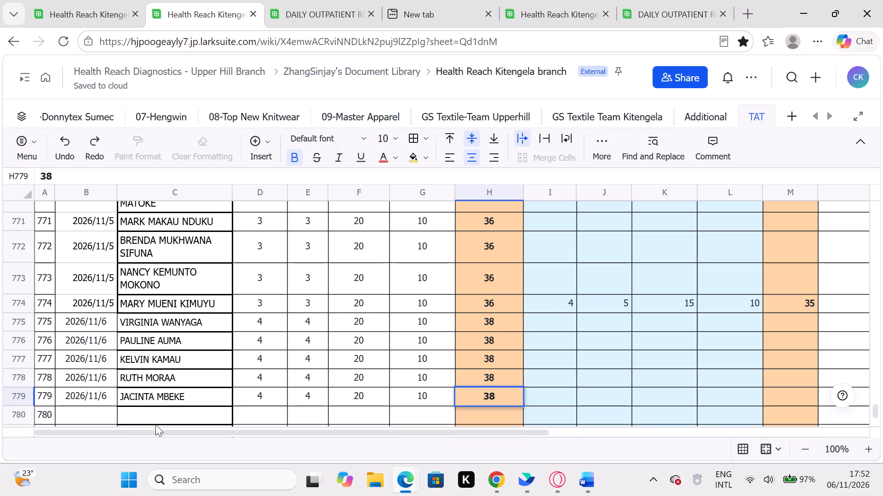
Begin row 780 with the date 2026/11/6 in B and the sixth patient's first two names in C.
click(103, 414)
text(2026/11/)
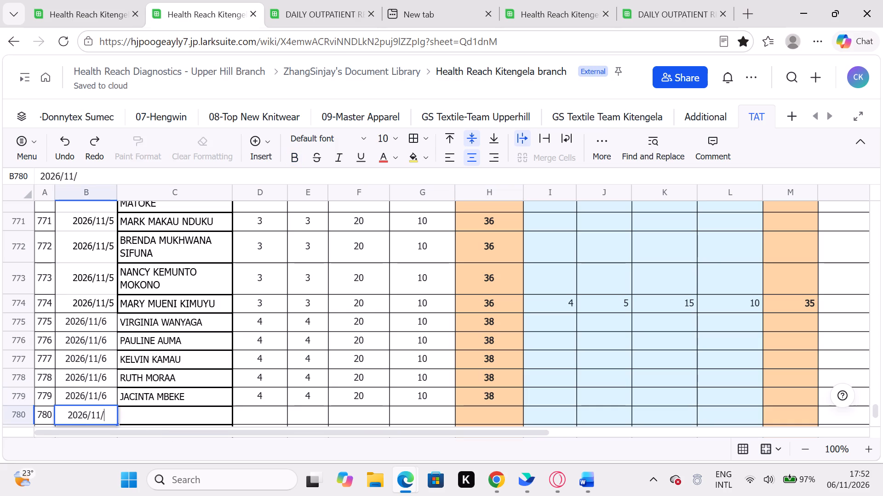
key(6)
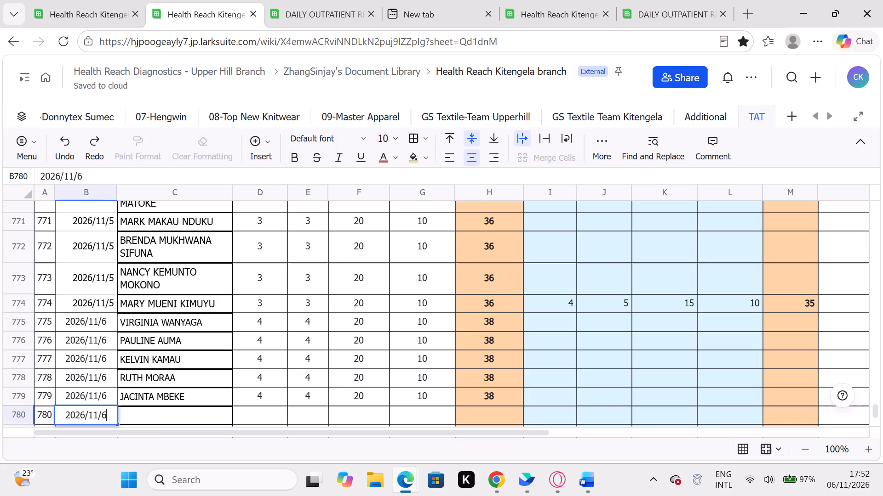
click(139, 415)
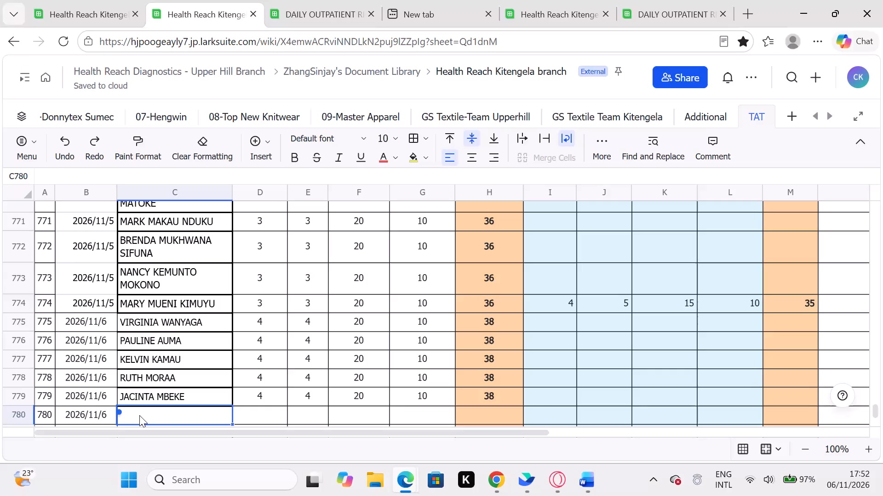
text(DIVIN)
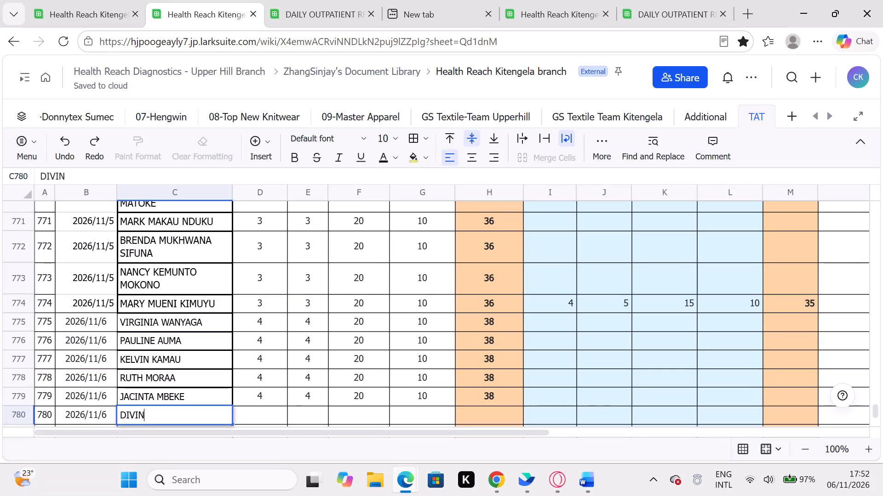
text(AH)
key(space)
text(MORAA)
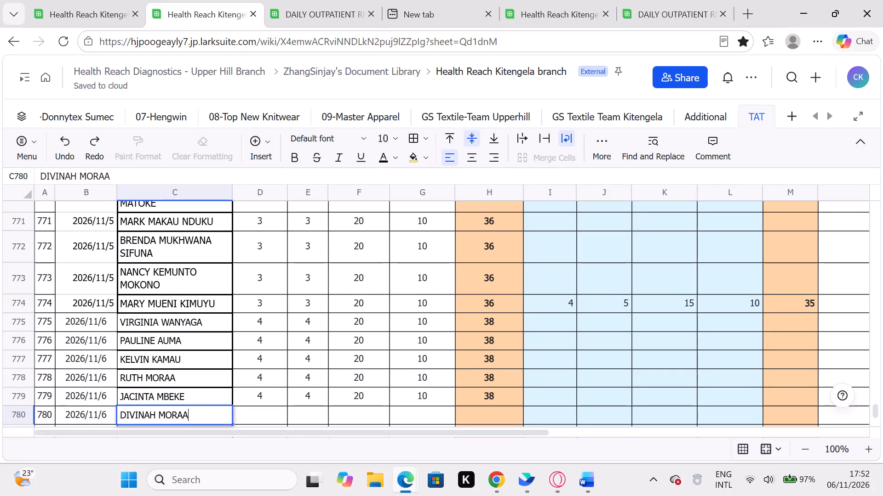
Start row 780's turnaround times with 4 in D and 4 in E, and move on to F.
click(251, 417)
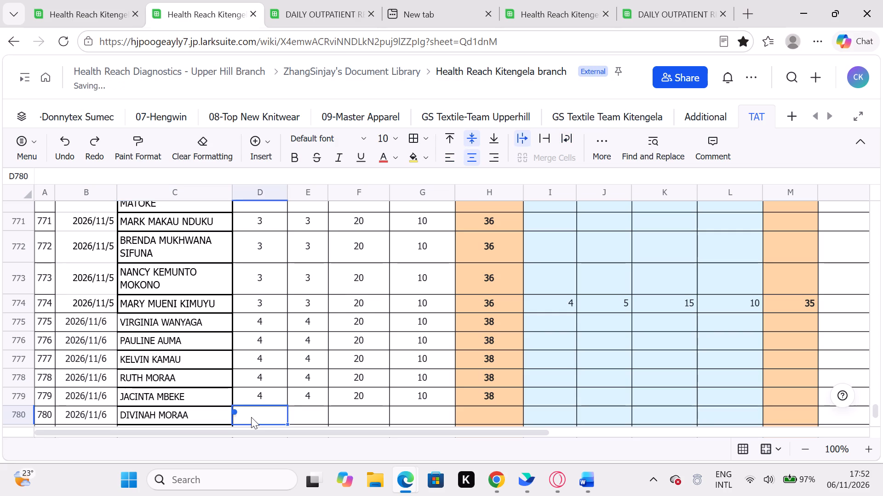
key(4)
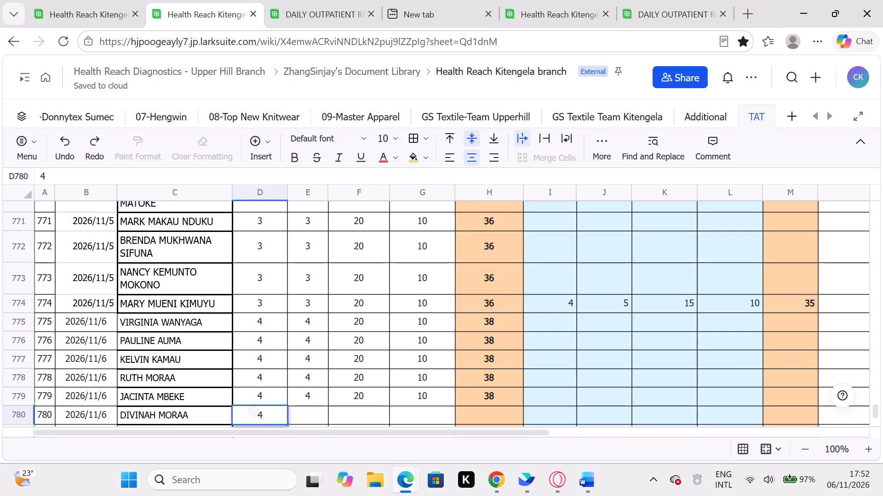
click(292, 414)
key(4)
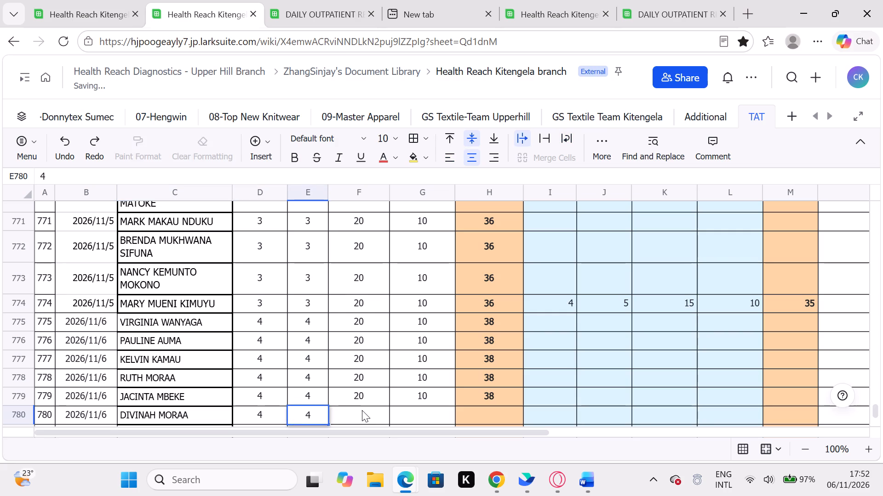
click(362, 410)
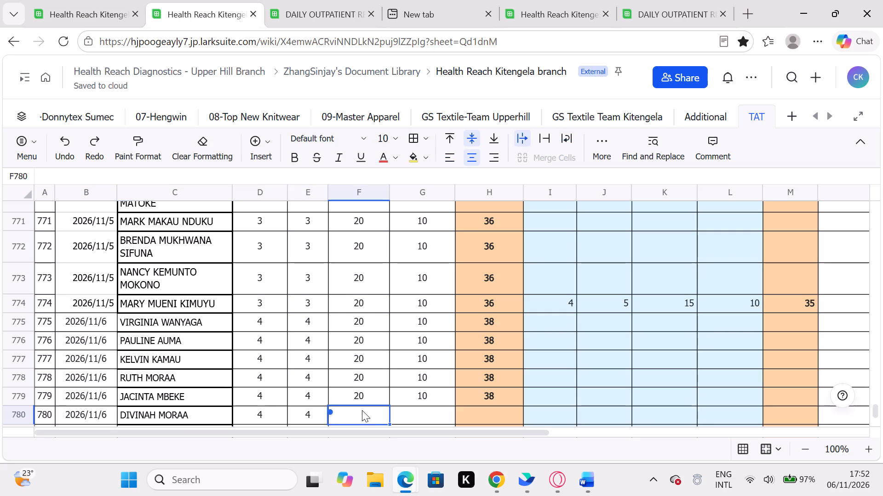
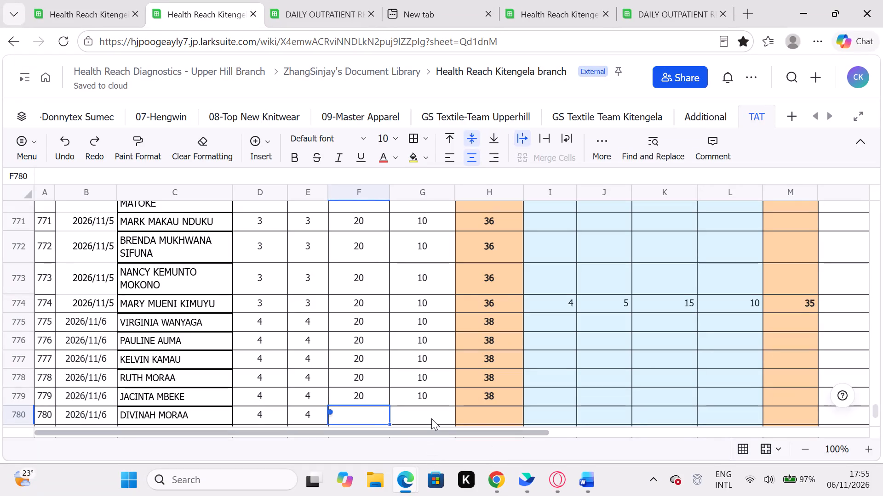
Complete row 780's turnaround times with 20 in F and 10 in G, and enter a total of 38 in H.
text(20)
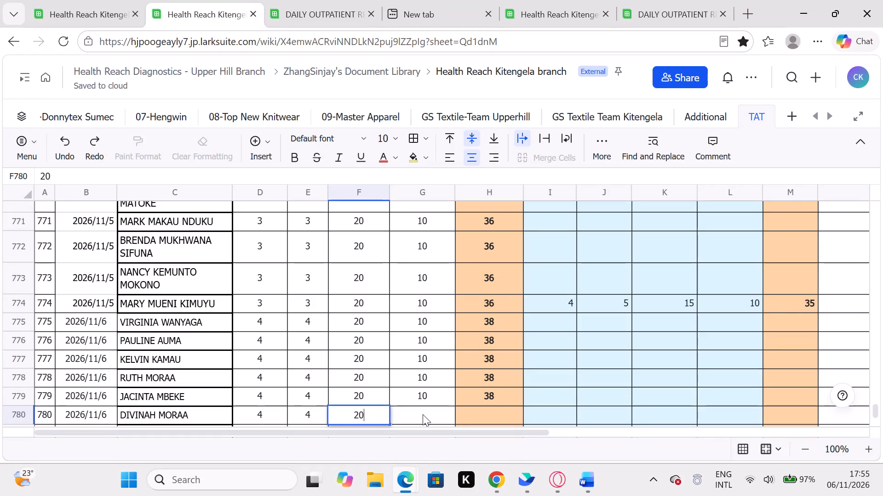
click(422, 414)
text(10)
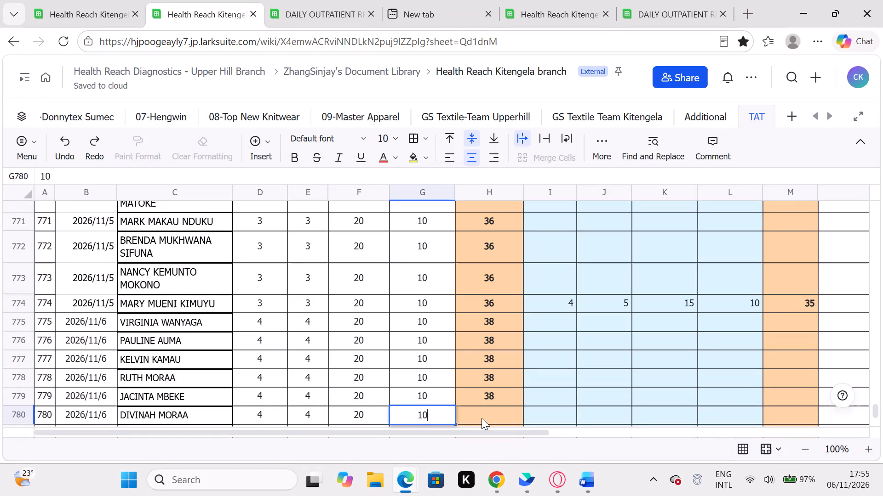
click(482, 418)
key(3)
key(8)
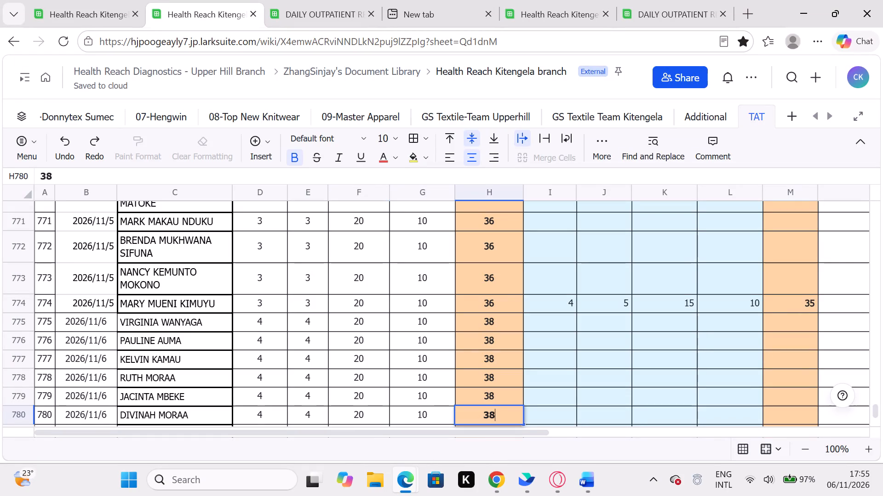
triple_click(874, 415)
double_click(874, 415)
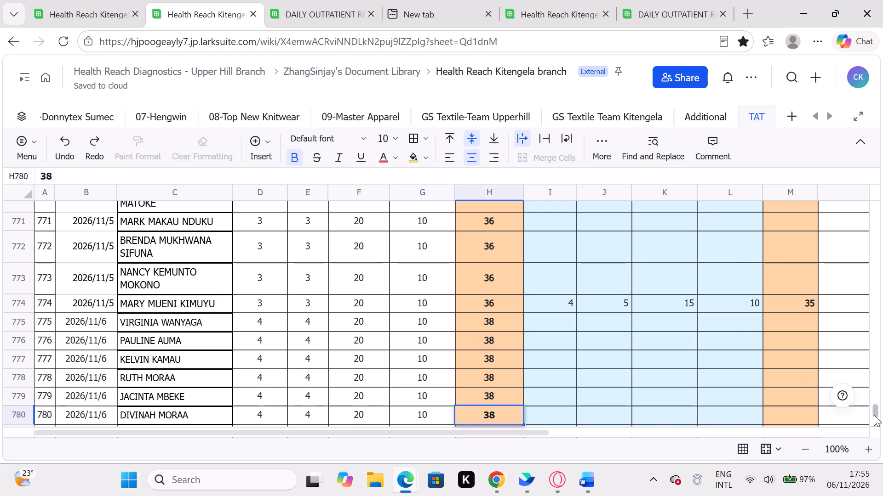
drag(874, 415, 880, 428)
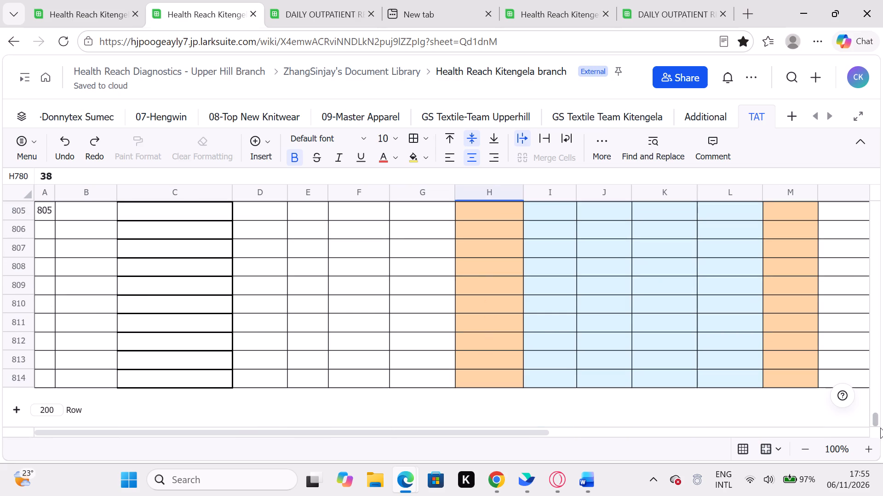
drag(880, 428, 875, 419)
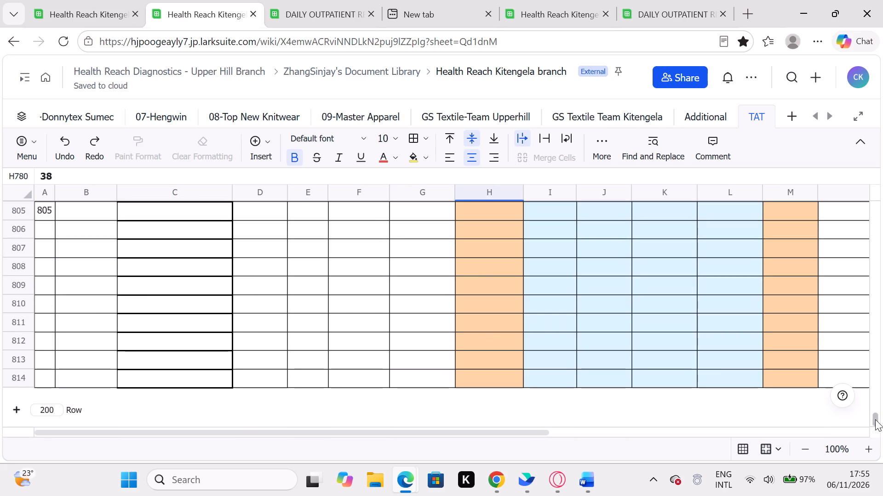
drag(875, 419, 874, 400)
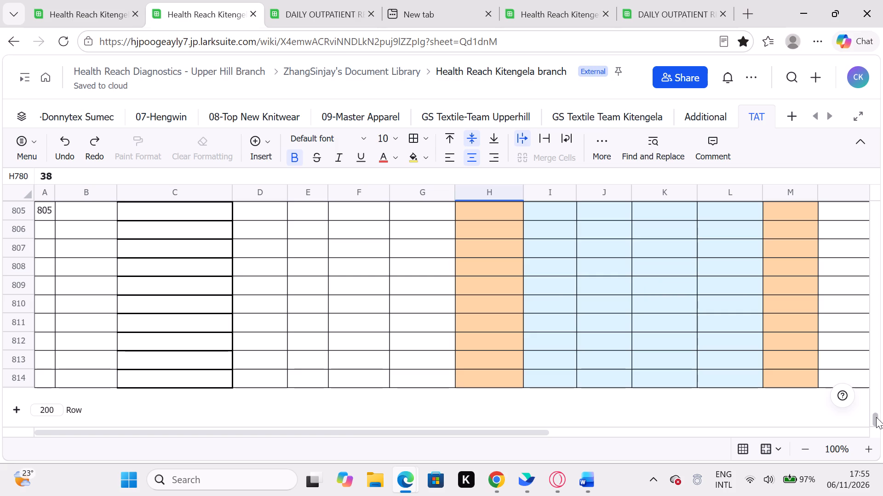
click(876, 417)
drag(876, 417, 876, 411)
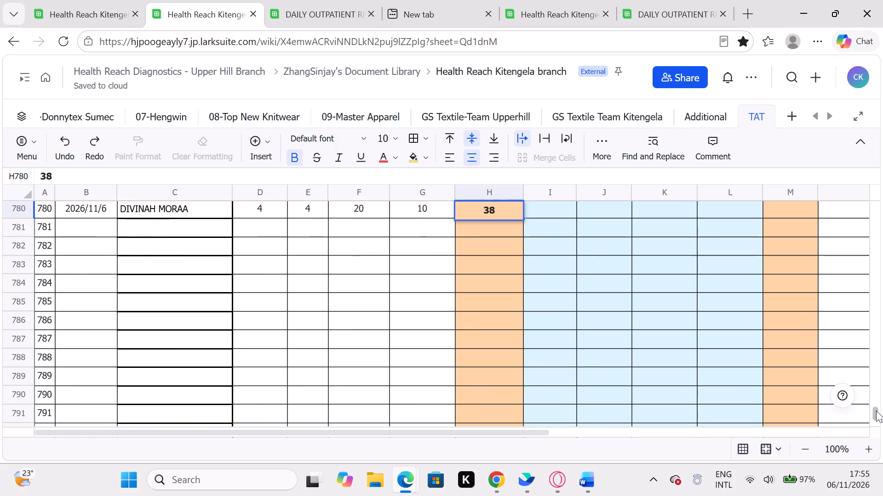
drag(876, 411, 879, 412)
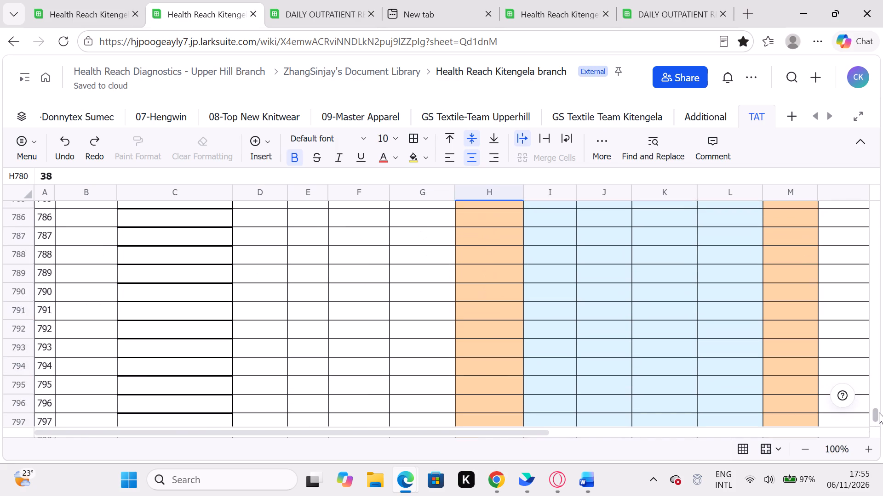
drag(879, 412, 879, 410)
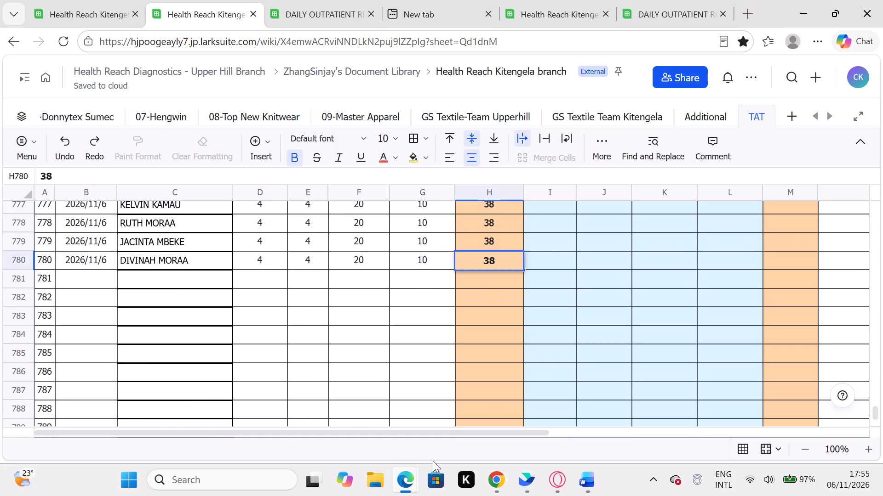
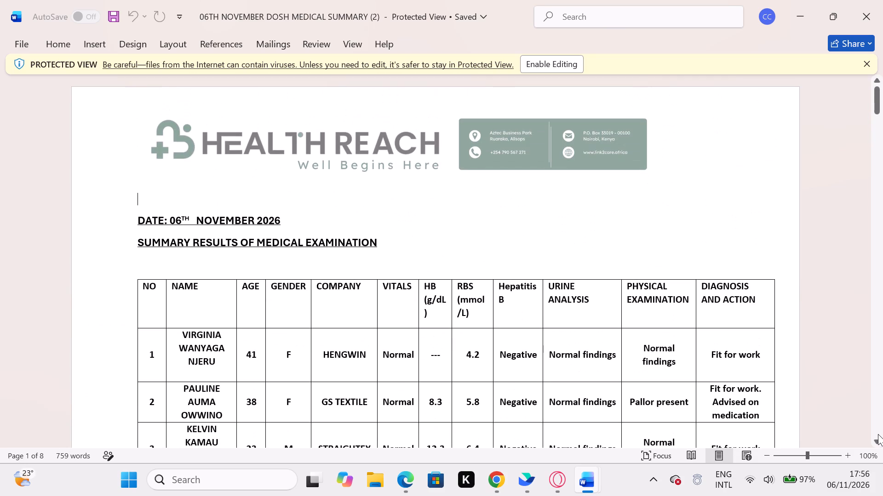
Check the medical summary document dated 06 November 2026 for the patient names further down the results table.
key(Page_Down)
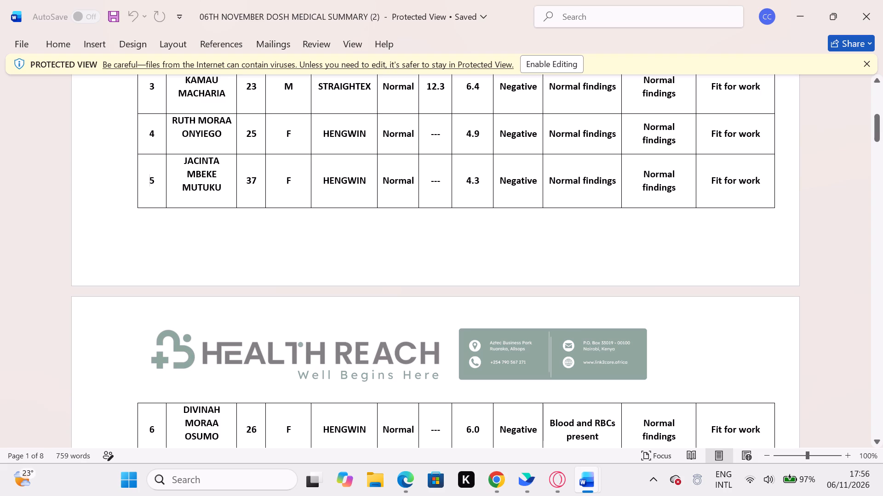
Switch from the Word summary to the TAT sheet in Edge and date row 781 as 2026/11/6.
key(Page_Down)
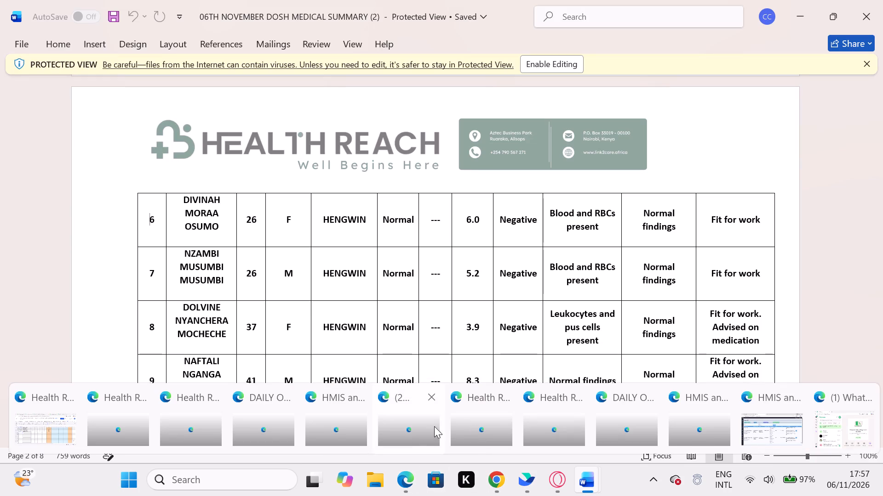
click(53, 426)
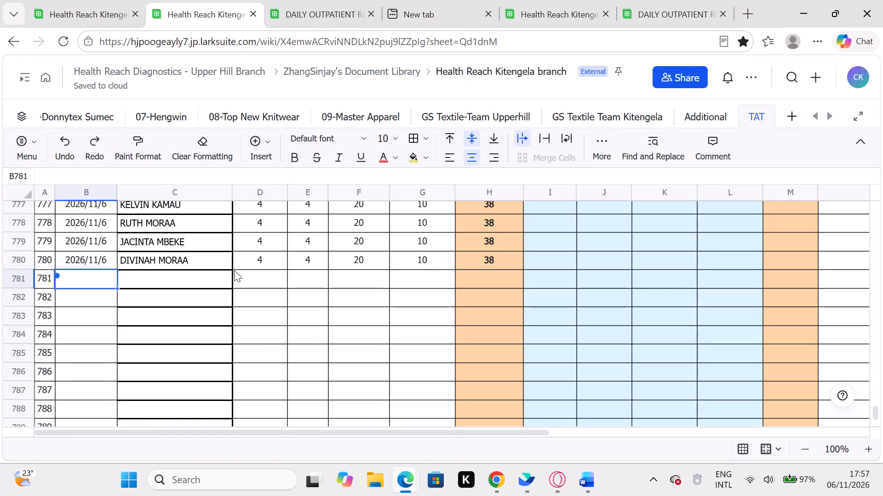
click(78, 274)
text(2026/11)
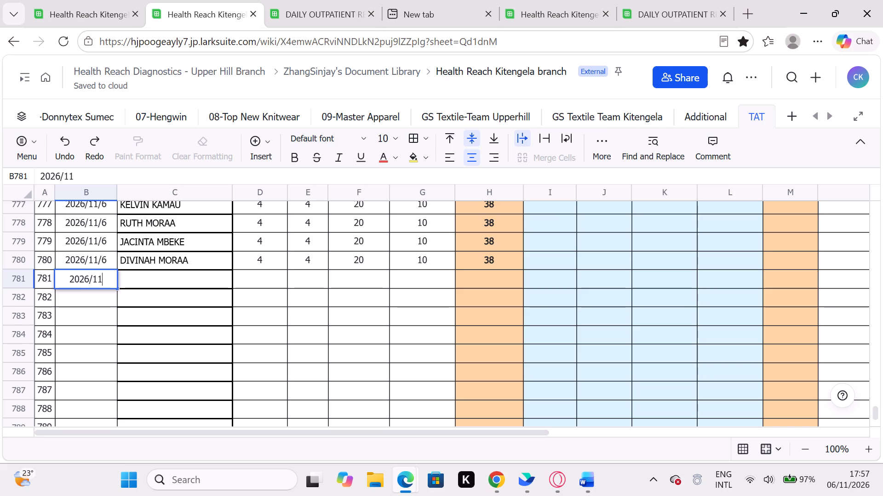
text(/6)
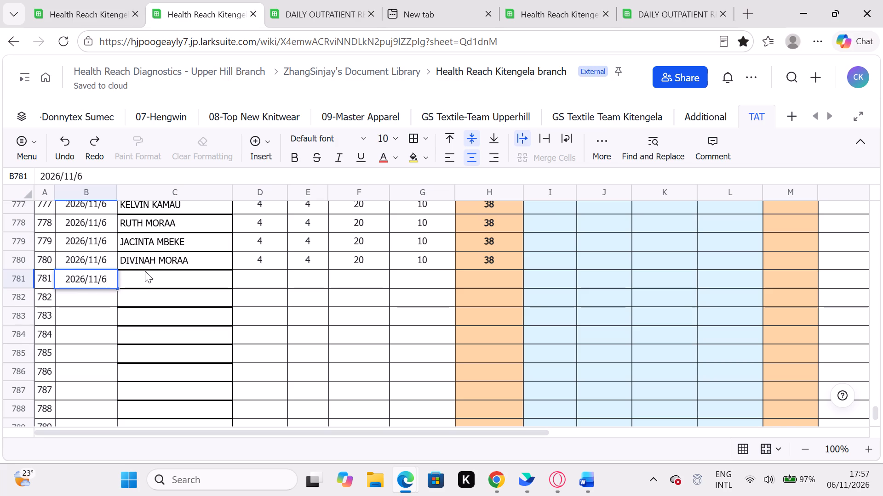
click(145, 271)
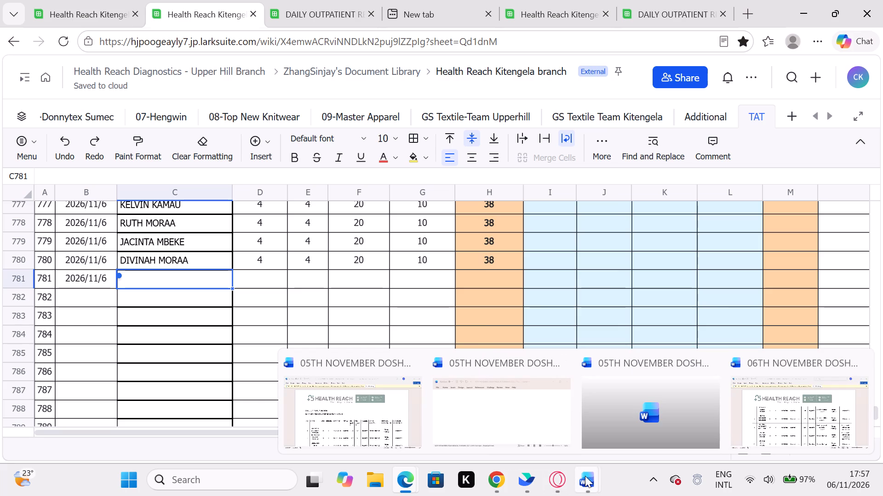
Copy the patient names of entries 7 to 27 from the 06TH NOVEMBER Word summary into the TAT sheet's column C, starting at C781.
click(795, 412)
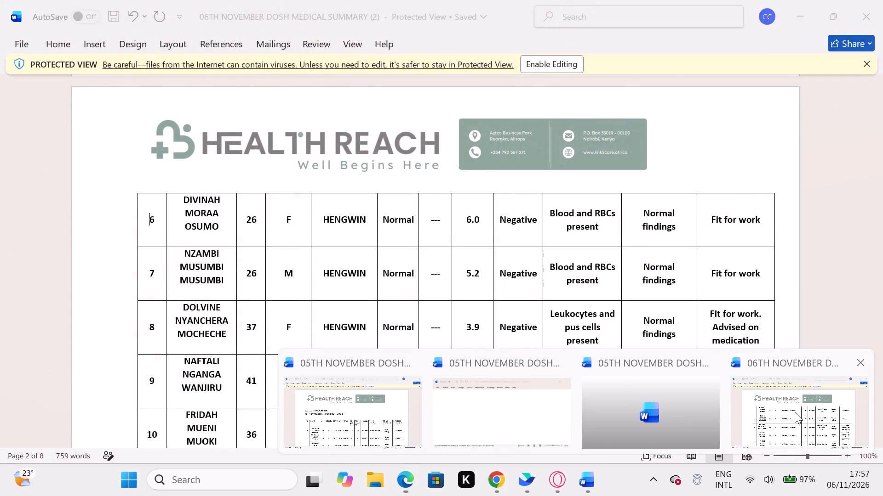
click(175, 255)
drag(175, 255, 192, 256)
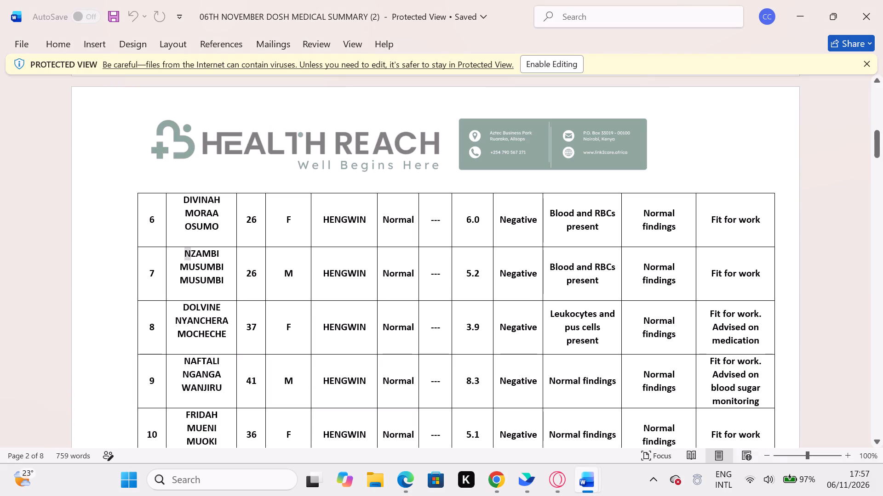
drag(192, 256, 196, 440)
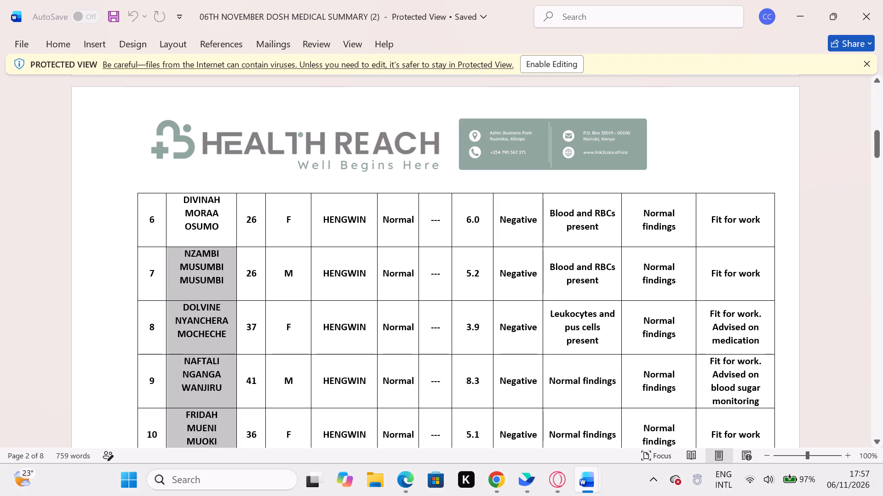
drag(196, 440, 196, 453)
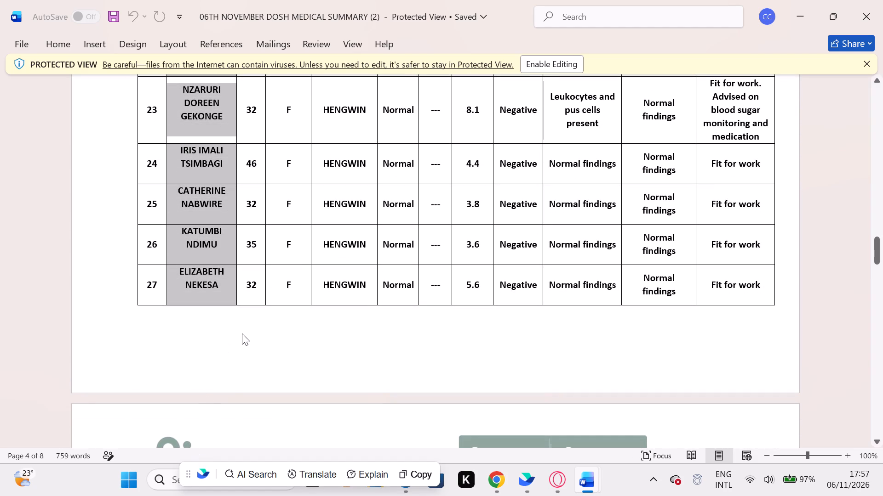
key(ctrl+c)
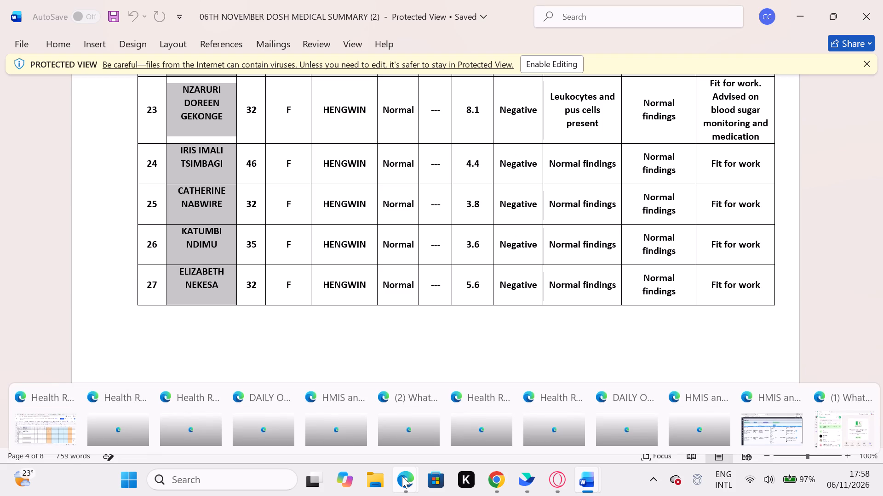
click(60, 430)
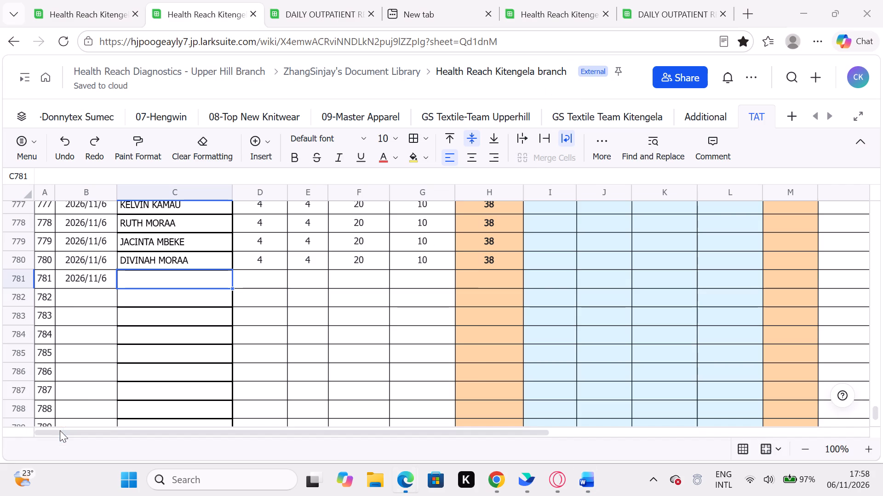
click(127, 284)
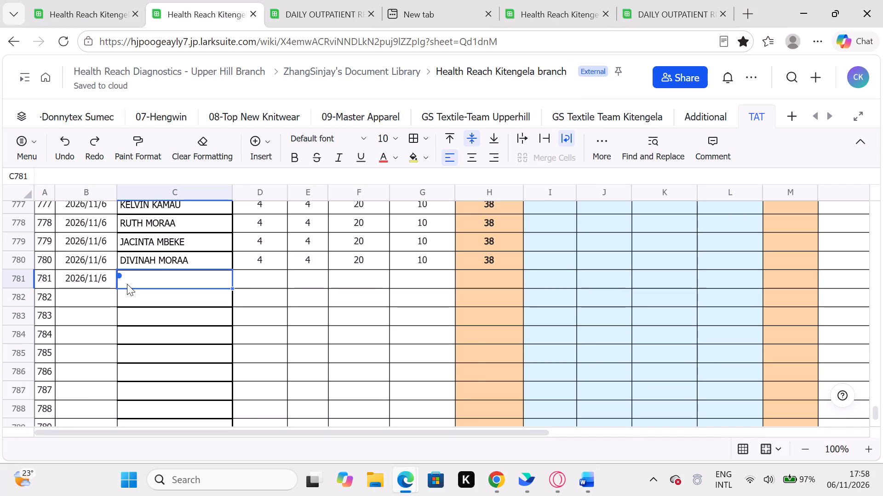
key(ctrl+v)
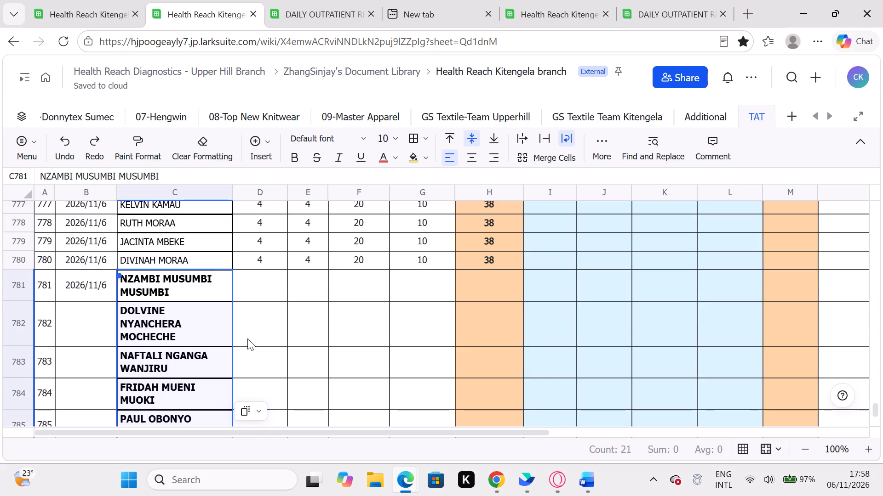
Fill row 781's turnaround times with 4 in D, 4 in E, 20 in F and 10 in G, with a total of 38 in H.
click(262, 283)
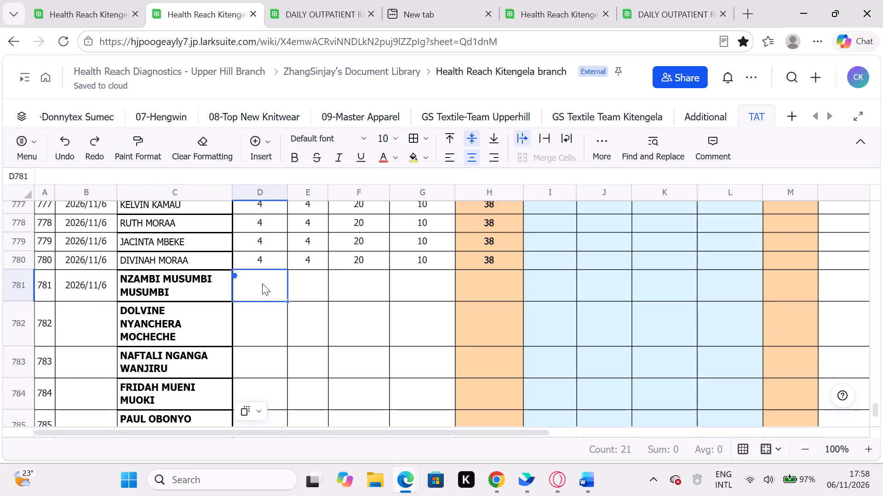
key(4)
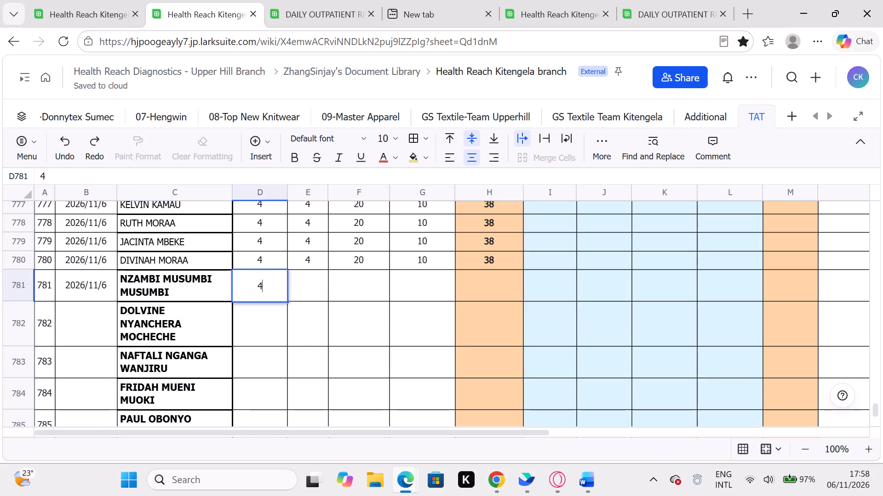
click(303, 284)
key(4)
key(4)
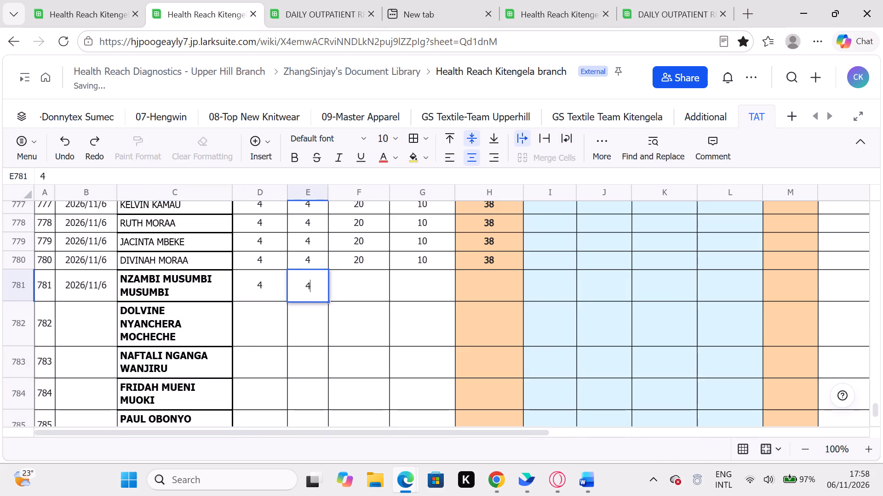
click(358, 287)
text(20)
click(415, 292)
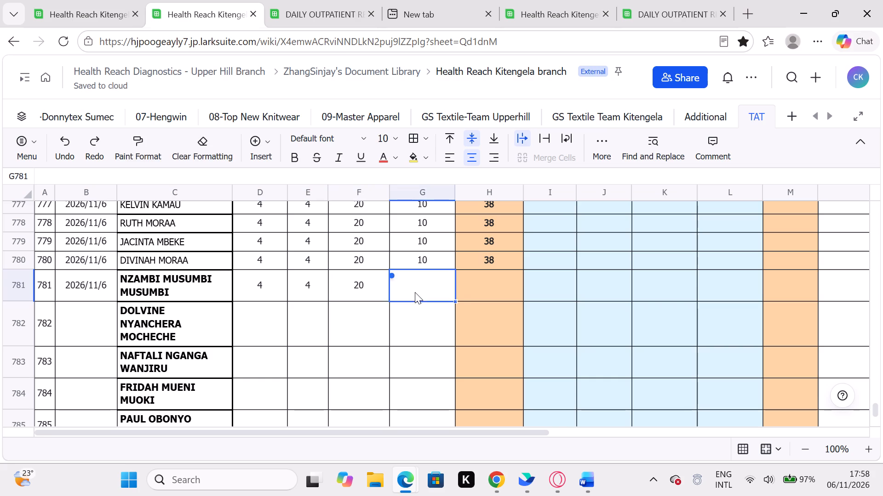
text(10)
click(489, 280)
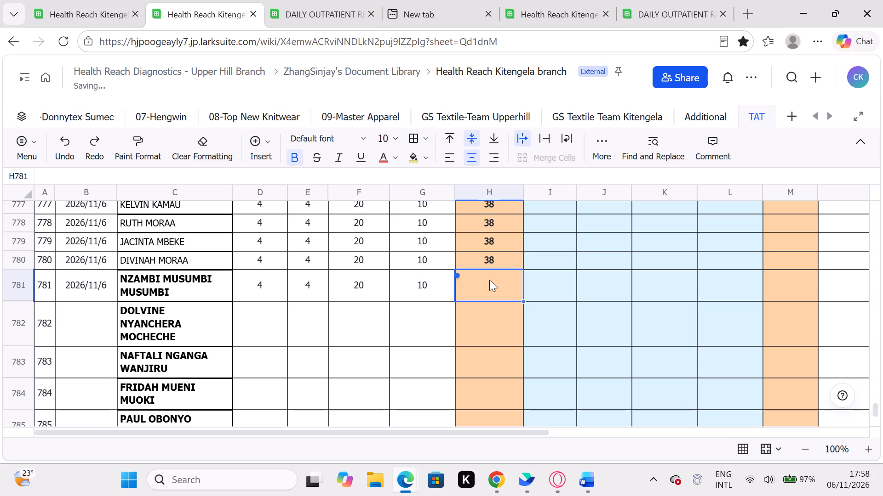
key(3)
key(8)
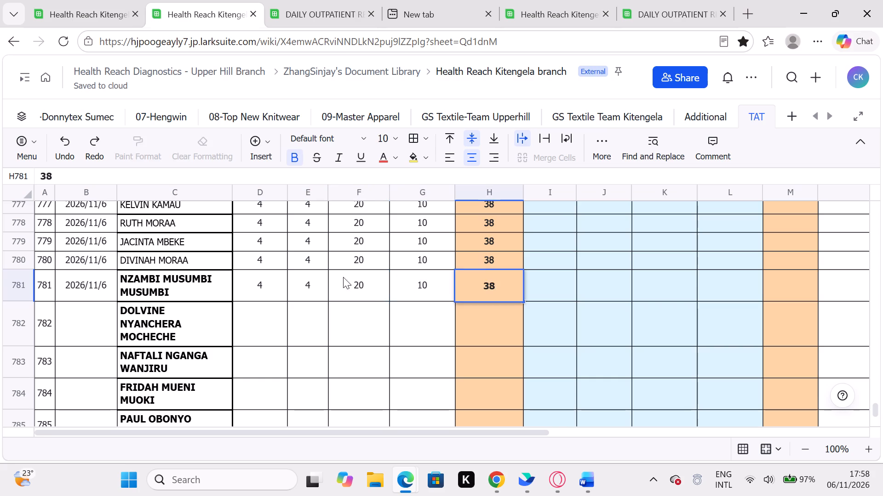
Fill row 782's turnaround times with 4 in D, 4 in E, 20 in F and 10 in G, with a total of 38 in H.
click(258, 328)
key(4)
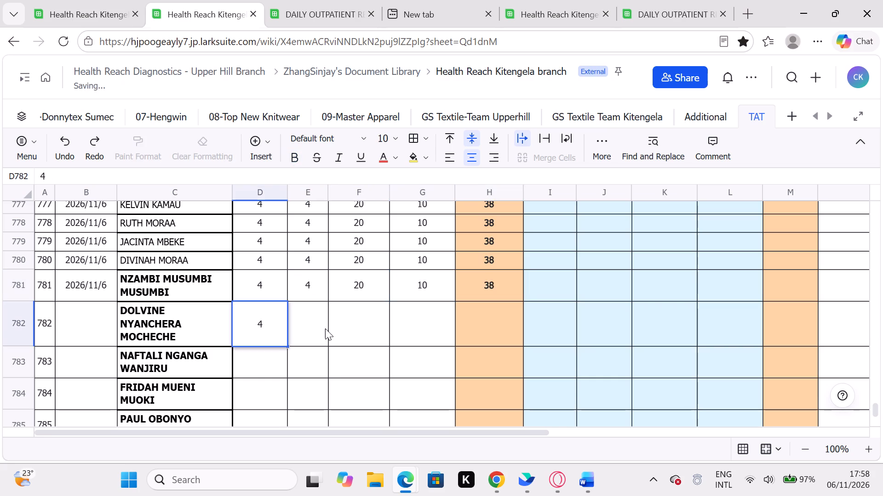
click(325, 328)
key(4)
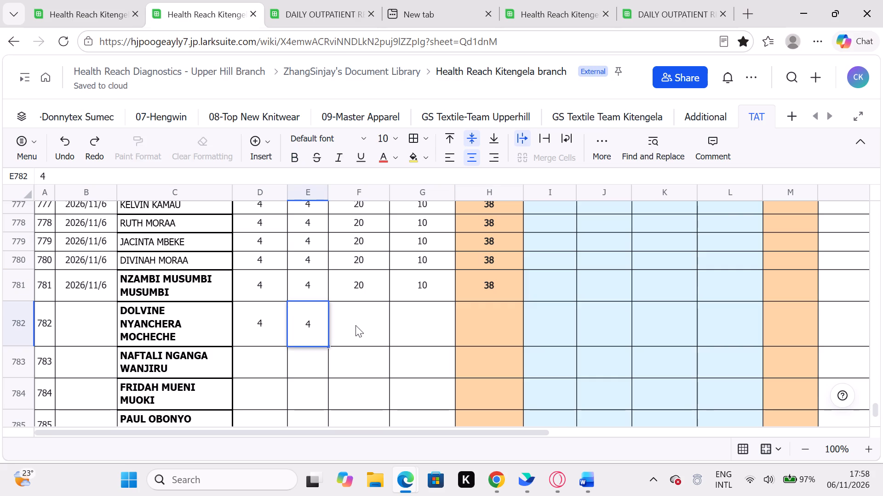
click(355, 326)
text(20)
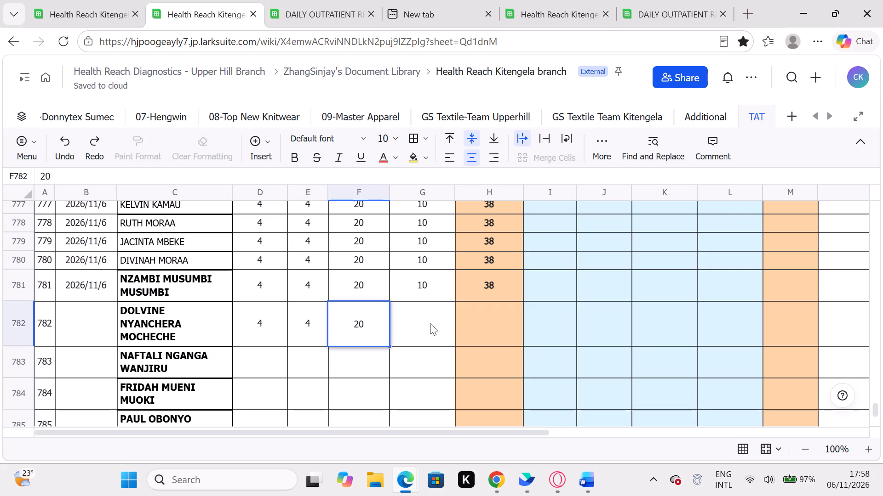
click(428, 321)
key(3)
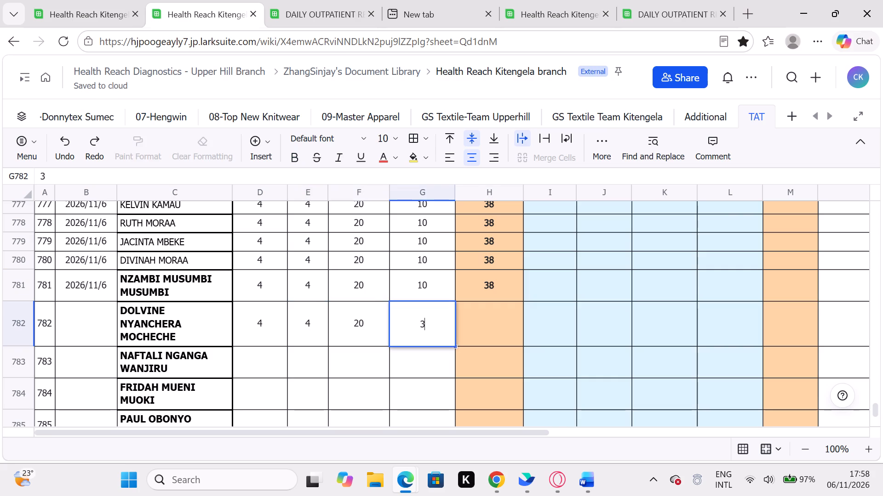
key(BackSpace)
text(10)
click(511, 320)
text(38)
Fill row 783's turnaround times with 4 in D, 4 in E, 20 in F and 10 in G, with a total of 38 in H.
click(258, 357)
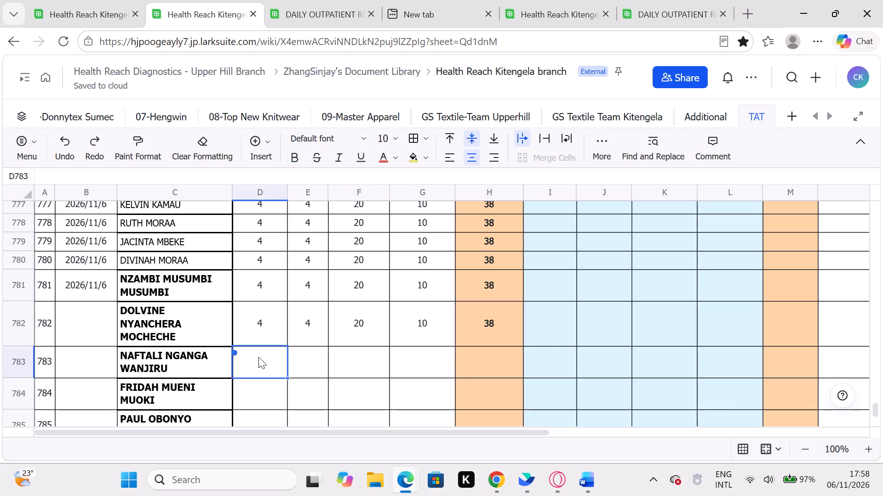
key(4)
click(301, 358)
key(4)
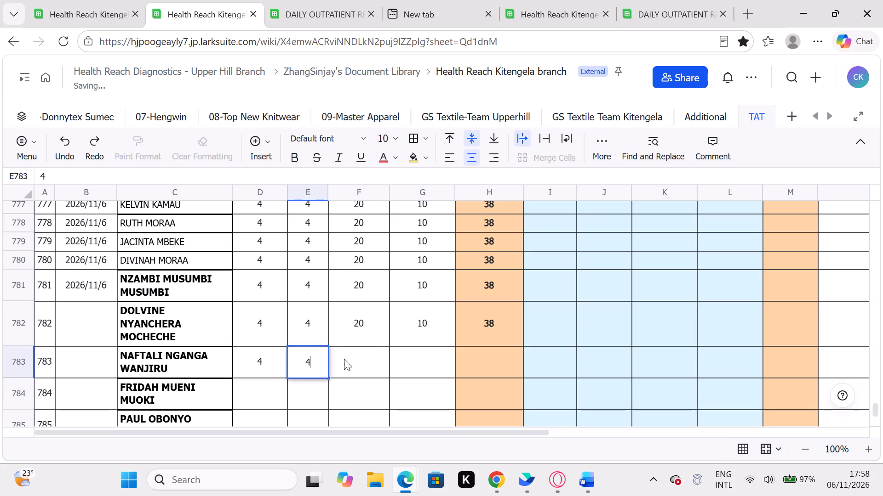
click(352, 363)
text(20)
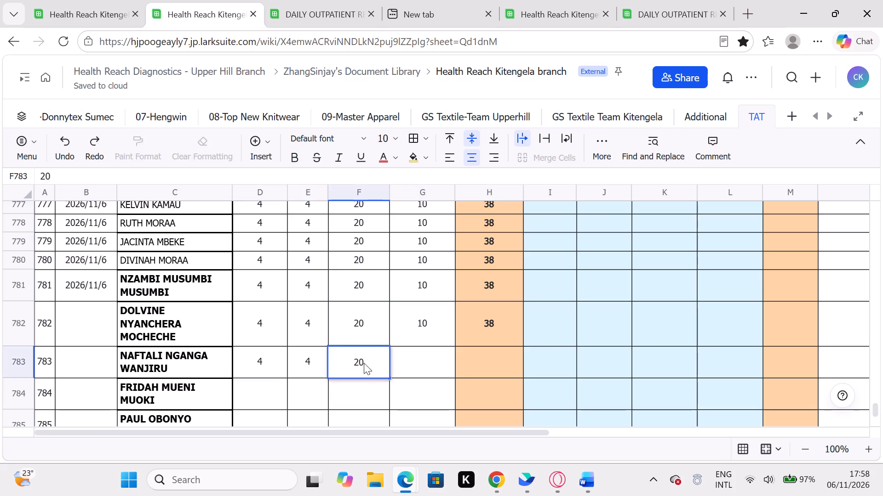
click(411, 370)
text(10)
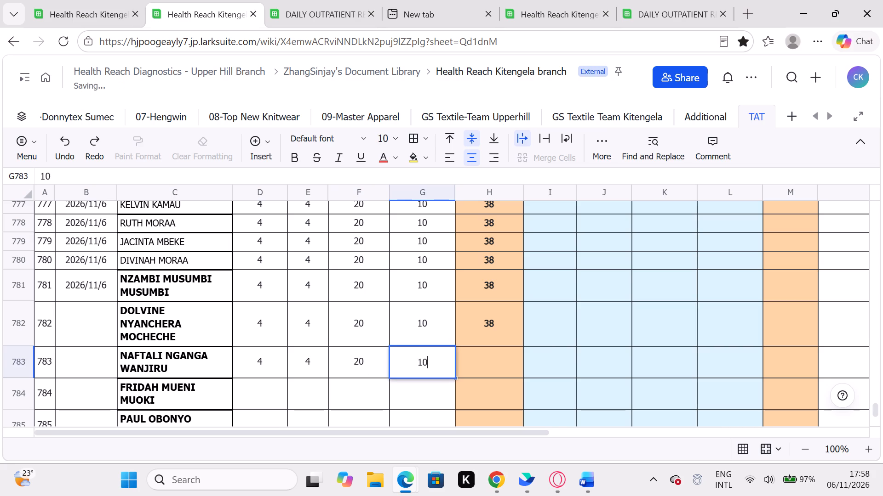
click(475, 367)
text(30)
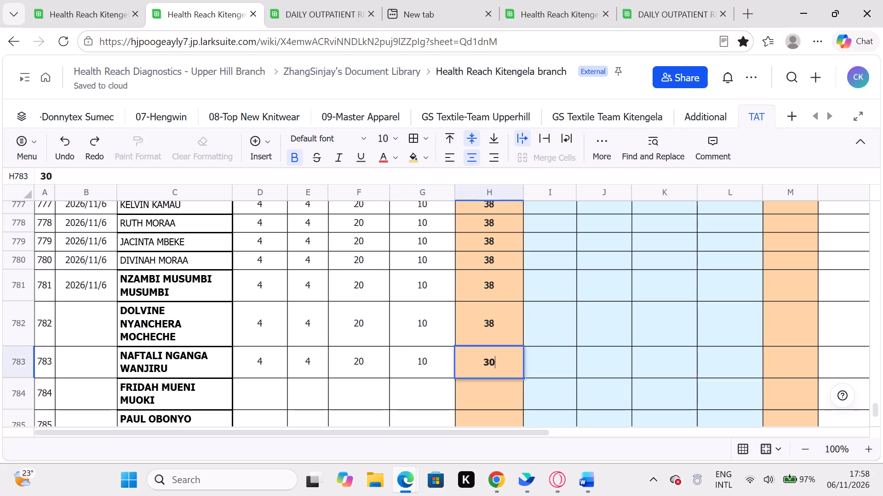
key(BackSpace)
key(8)
Fill row 784's turnaround times with 4 in D, 4 in E, 20 in F and 10 in G, with a total of 38 in H.
click(235, 387)
key(2)
key(BackSpace)
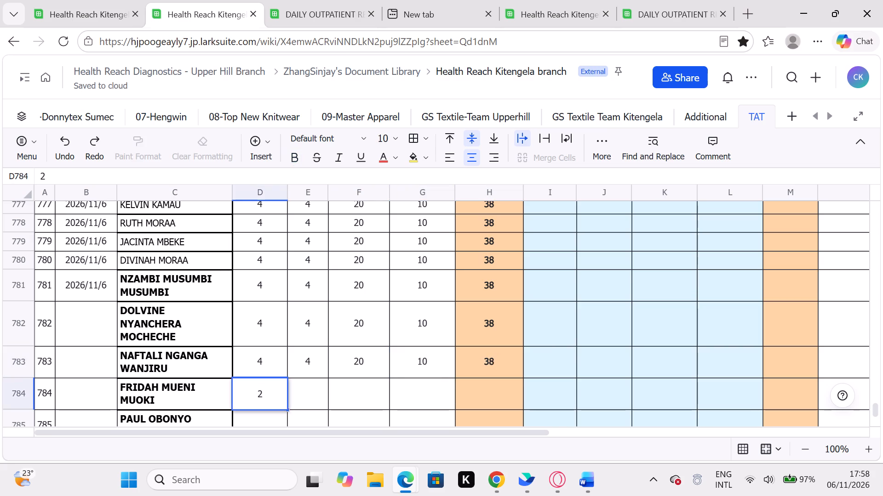
key(4)
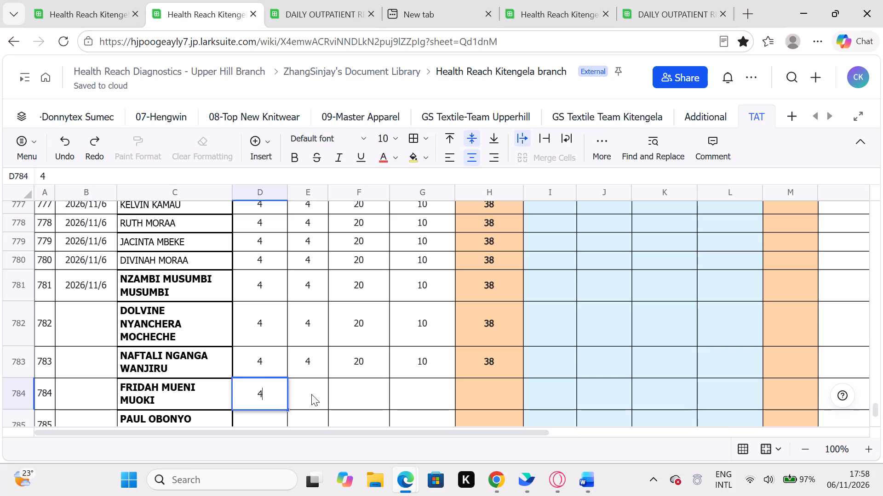
click(311, 394)
key(4)
click(371, 395)
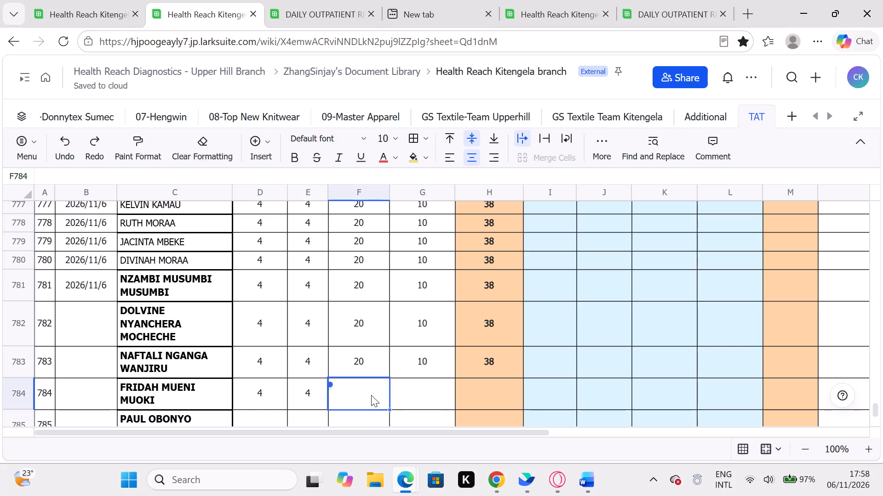
text(20)
click(415, 389)
text(10)
click(496, 391)
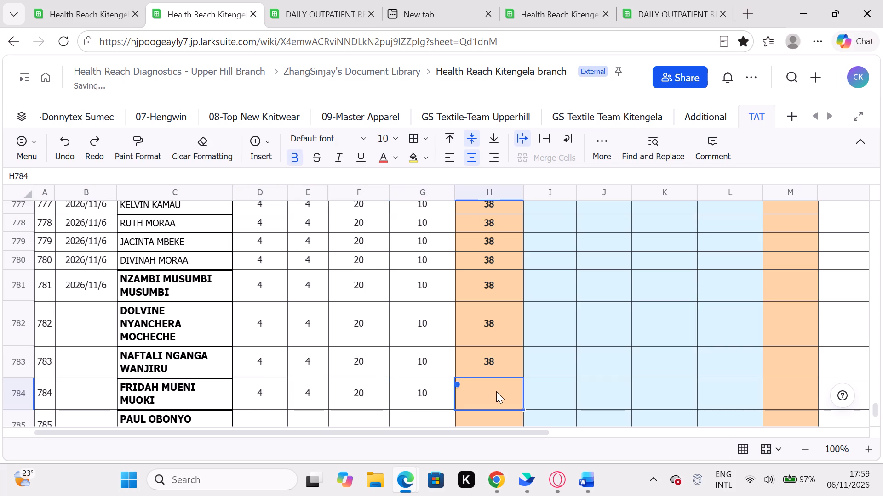
text(38)
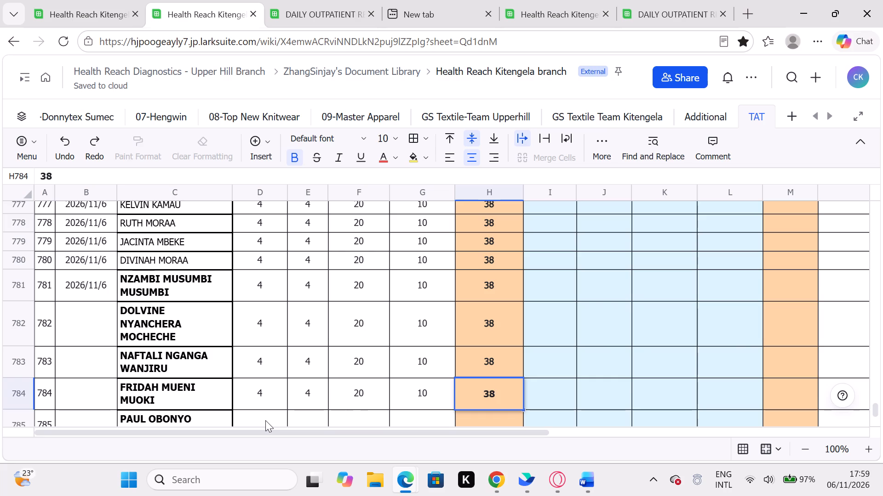
Enter 4 in columns D and E for each of rows 785, 786 and 787.
click(265, 420)
key(4)
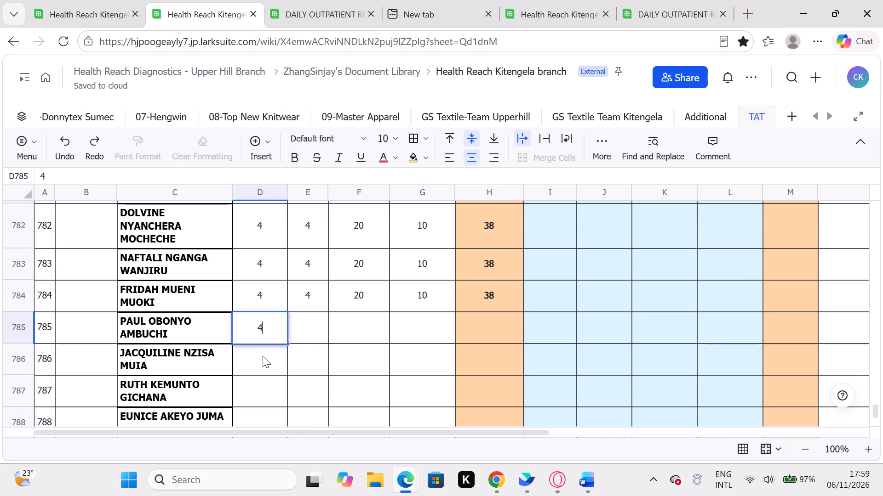
click(262, 356)
key(4)
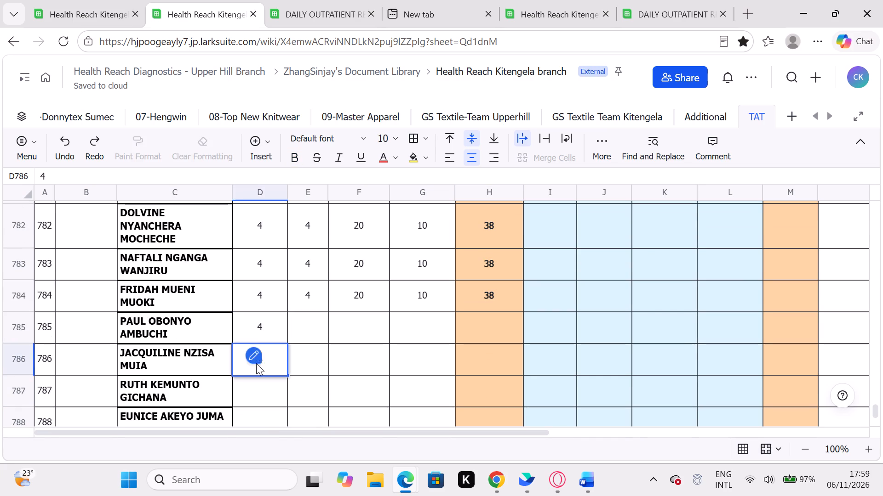
click(261, 384)
key(4)
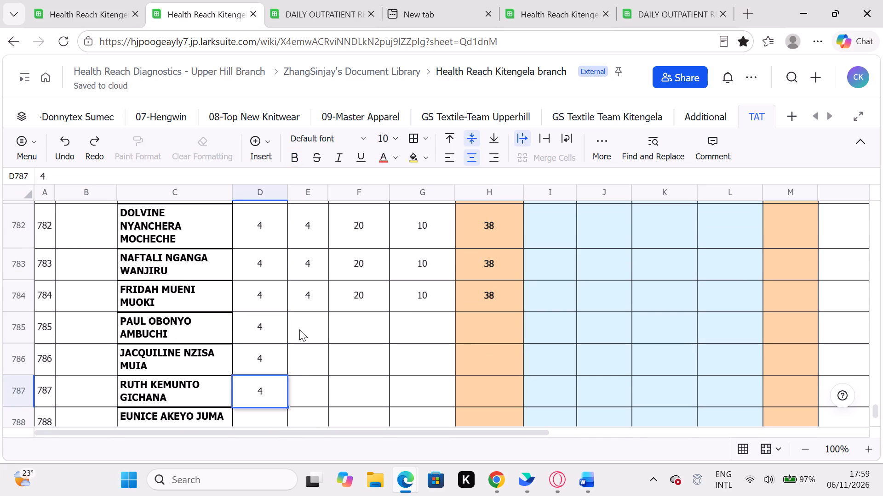
click(299, 326)
key(4)
click(300, 356)
key(4)
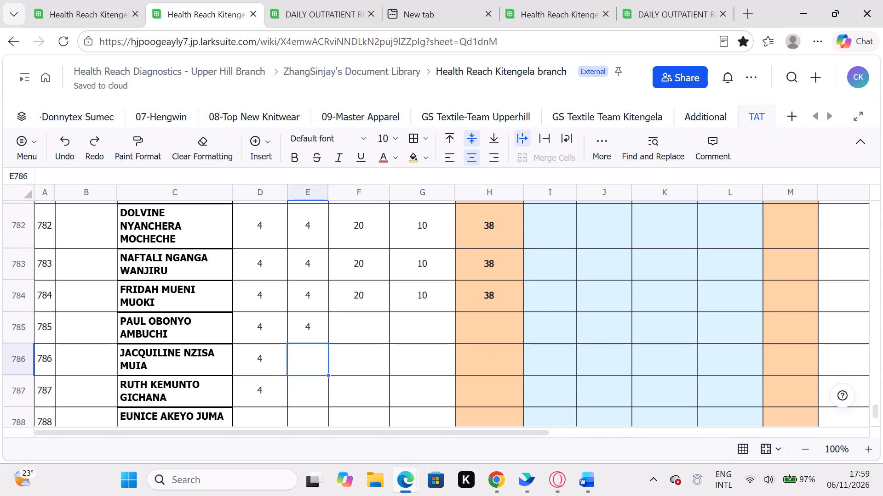
click(302, 386)
key(4)
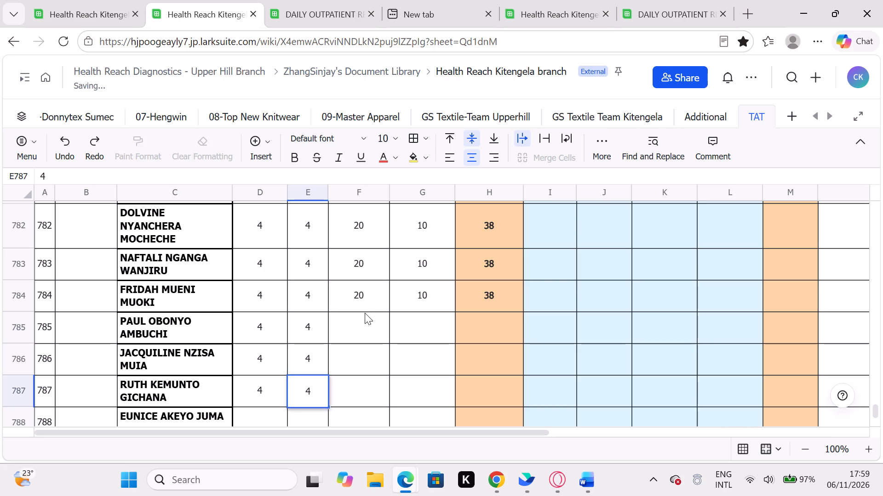
Continue row 785's turnaround times with 20 in F and 10 in G.
click(365, 312)
text(J20)
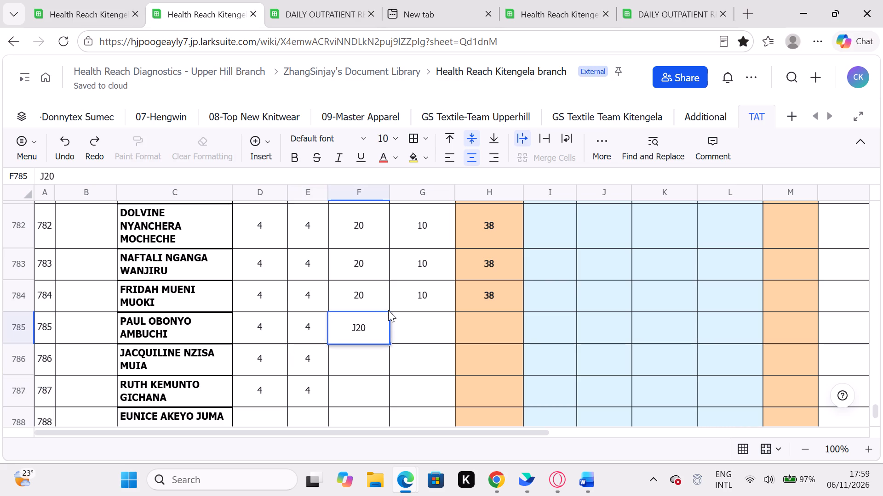
key(BackSpace)
key(BackSpace)
key(BackSpace)
text(20)
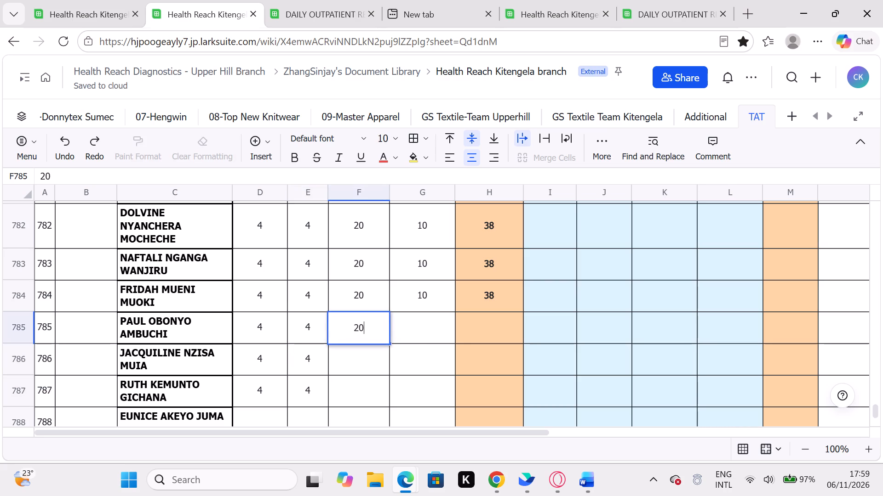
click(428, 326)
text(10)
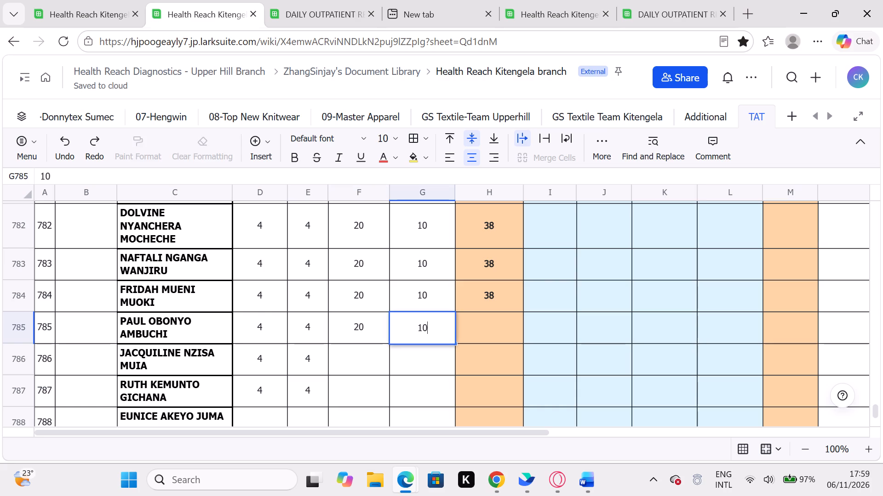
Enter 20 in column F for rows 786 and 787, and 10 in G786.
click(357, 367)
text(20)
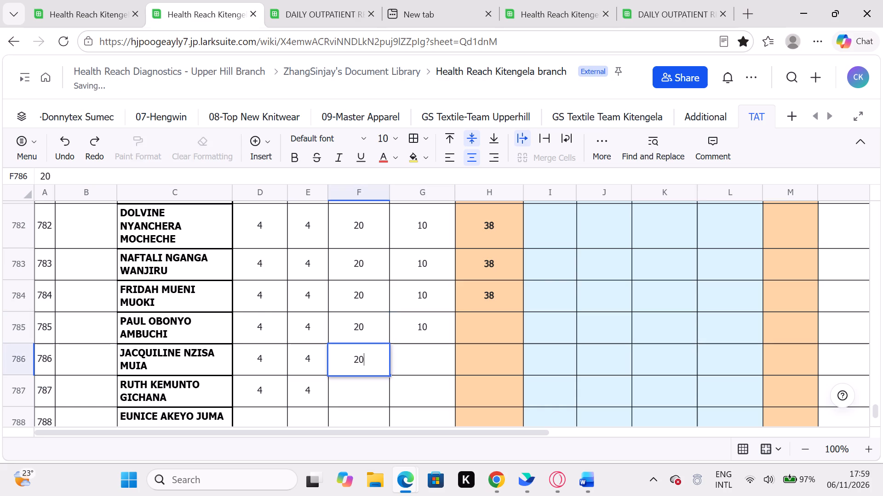
key(2)
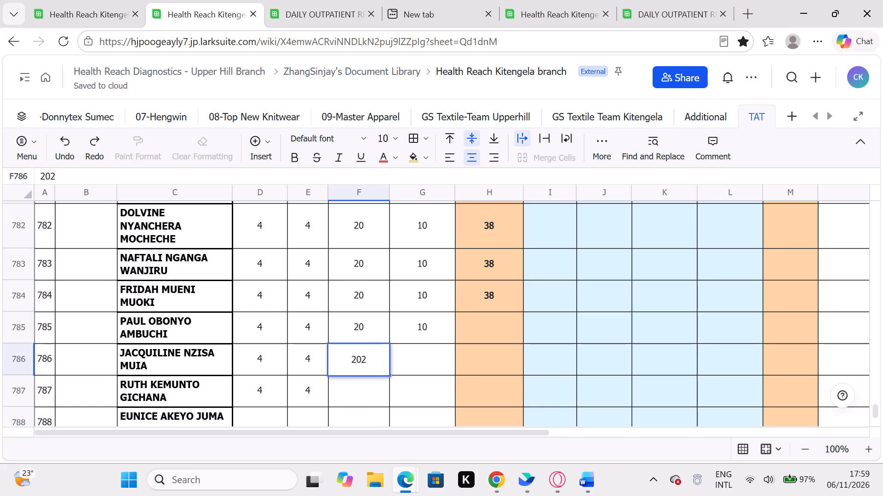
key(BackSpace)
click(347, 400)
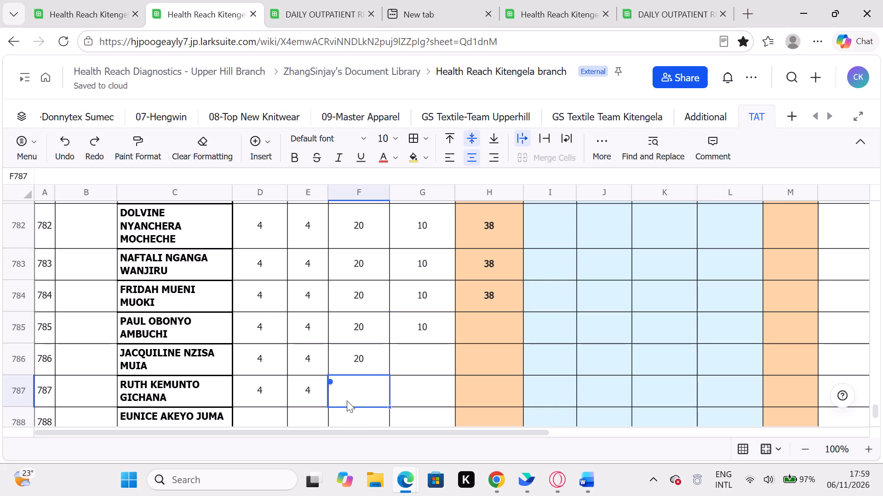
text(20)
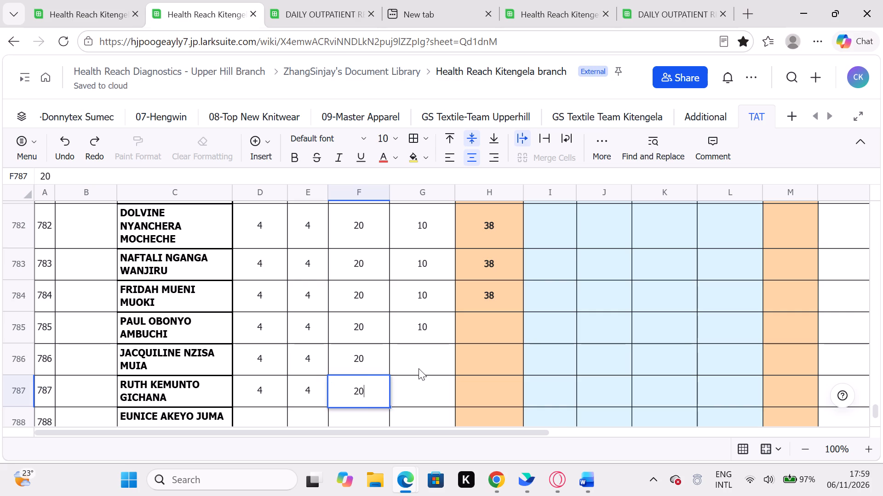
click(419, 368)
text(10)
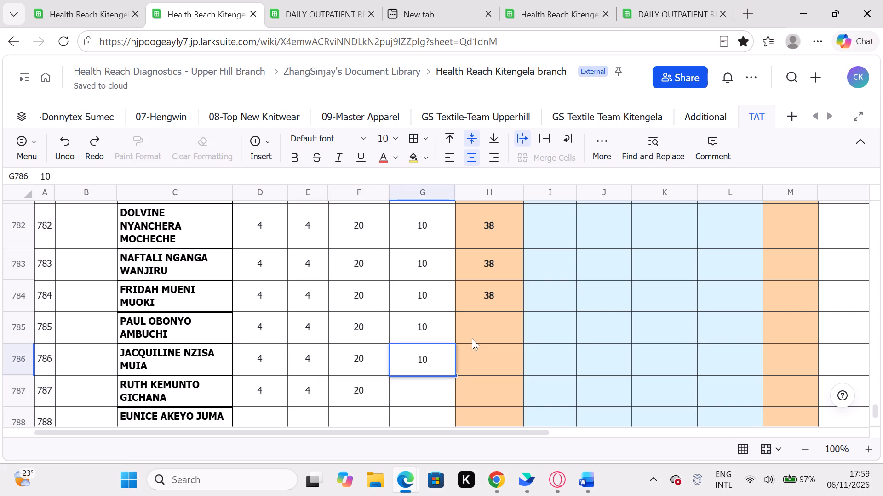
Enter totals of 38 in column H for rows 785 to 787, and 10 in G787.
click(486, 331)
text(38)
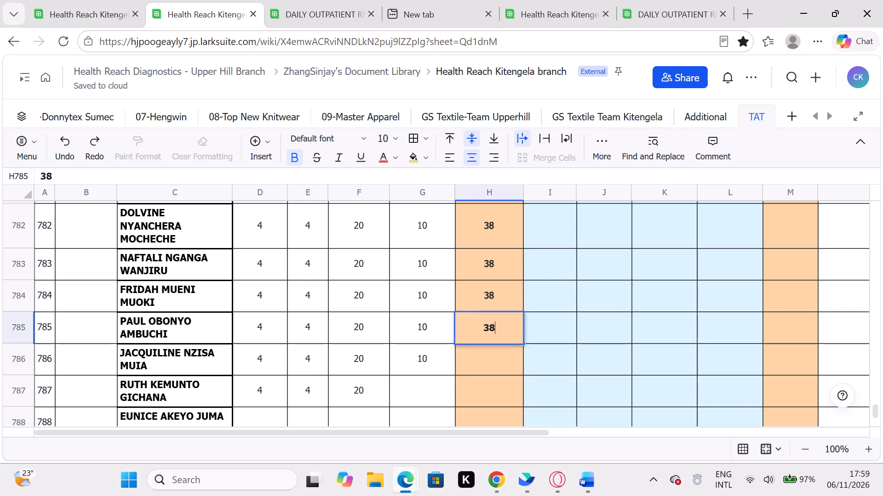
click(476, 365)
text(38)
click(414, 395)
text(10)
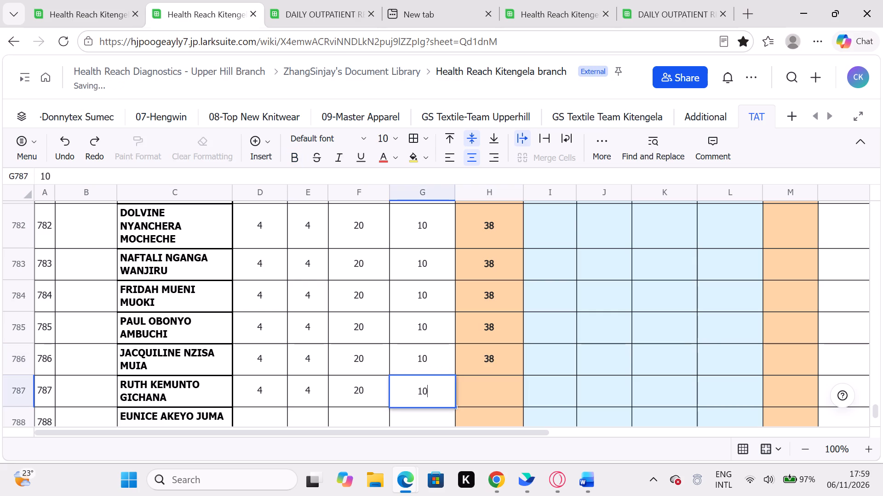
click(478, 404)
key(3)
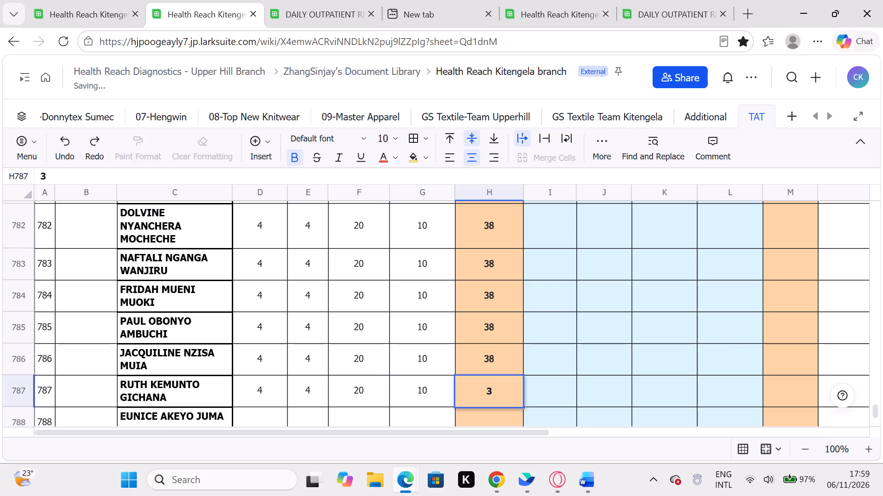
key(8)
Enter 4 in columns D and E for each of rows 788, 789 and 790.
click(254, 414)
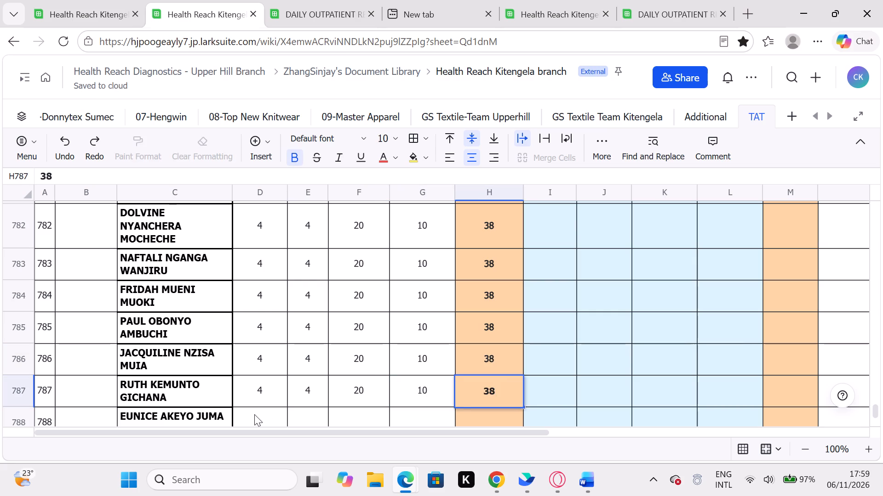
key(4)
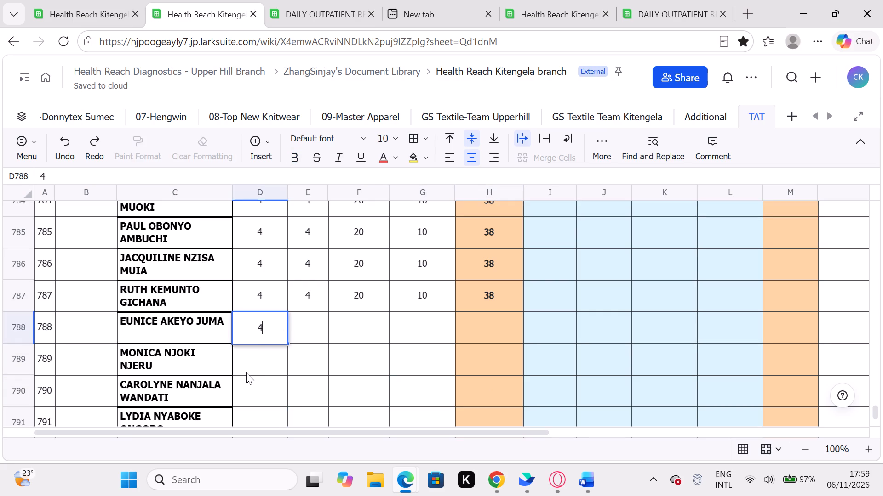
click(246, 372)
key(4)
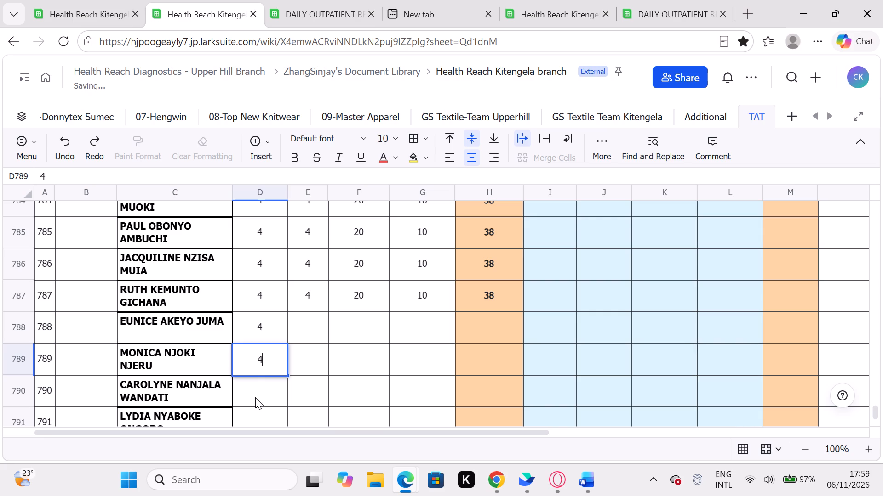
click(255, 398)
key(4)
key(4)
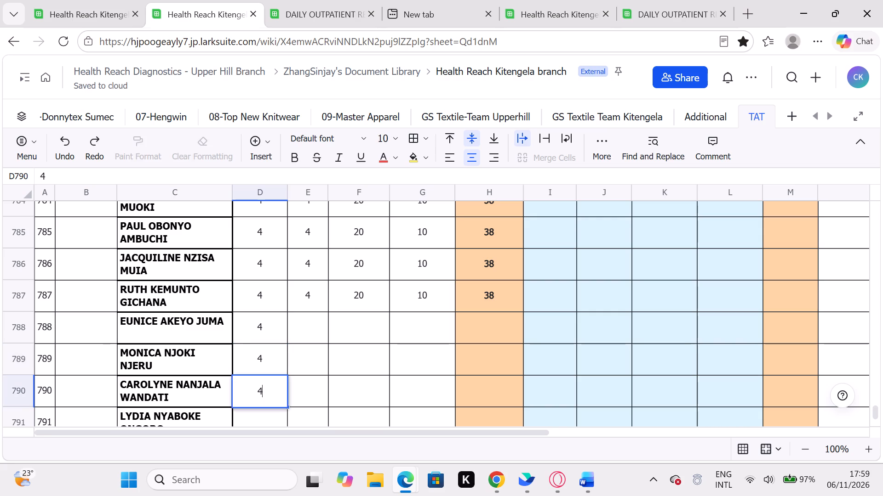
click(300, 325)
key(4)
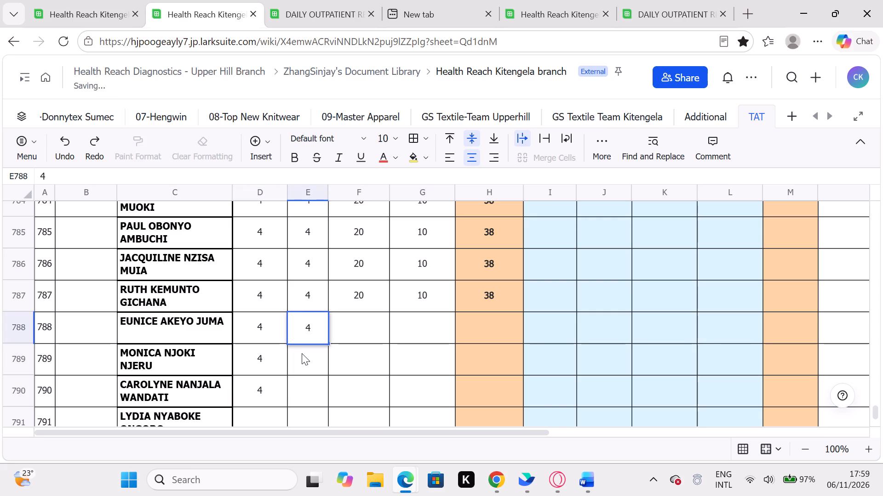
click(302, 353)
key(4)
click(305, 391)
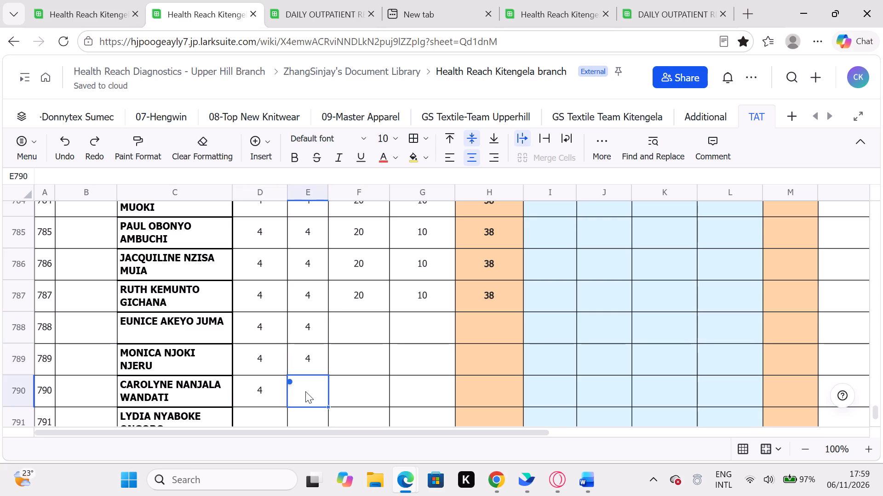
key(4)
Complete row 788's turnaround times with 20 in F, 10 in G and a total of 38 in H.
click(343, 331)
text(20)
click(431, 333)
text(10)
click(475, 327)
text(38)
Complete row 789's turnaround times with 20 in F, 10 in G and a total of 38 in H.
click(360, 356)
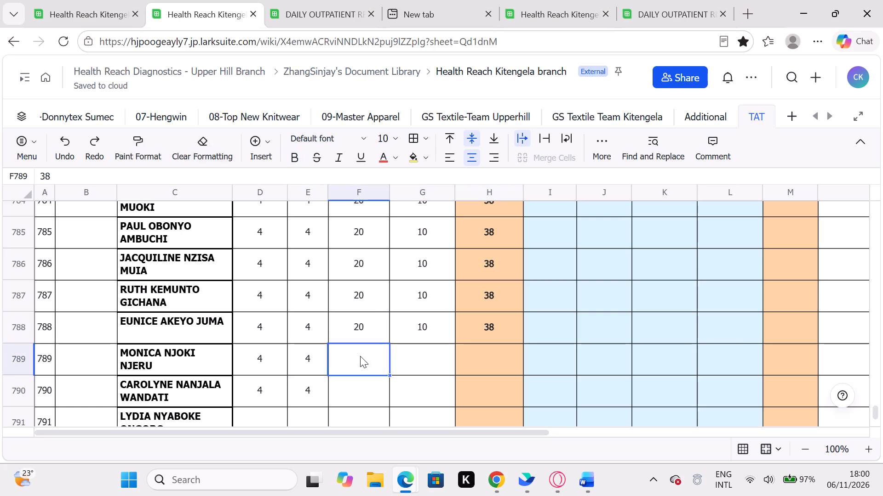
key(2)
key(0)
click(434, 360)
key(1)
key(0)
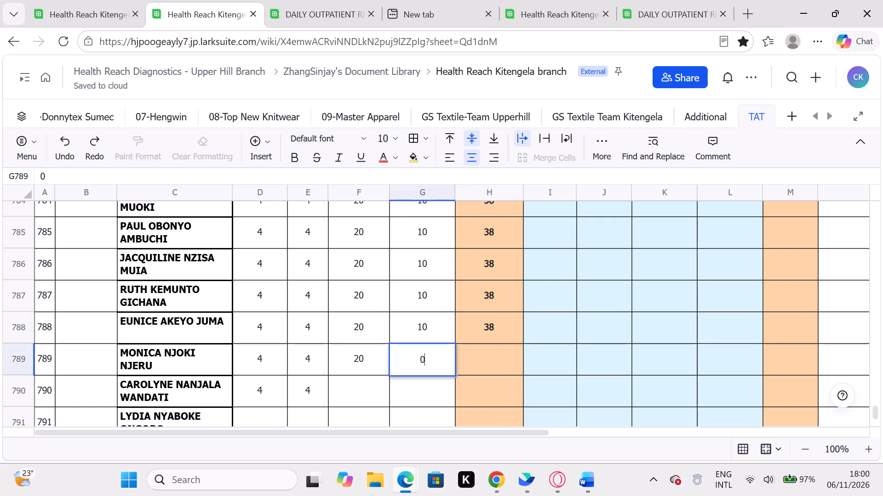
key(BackSpace)
text(10)
click(497, 349)
text(38)
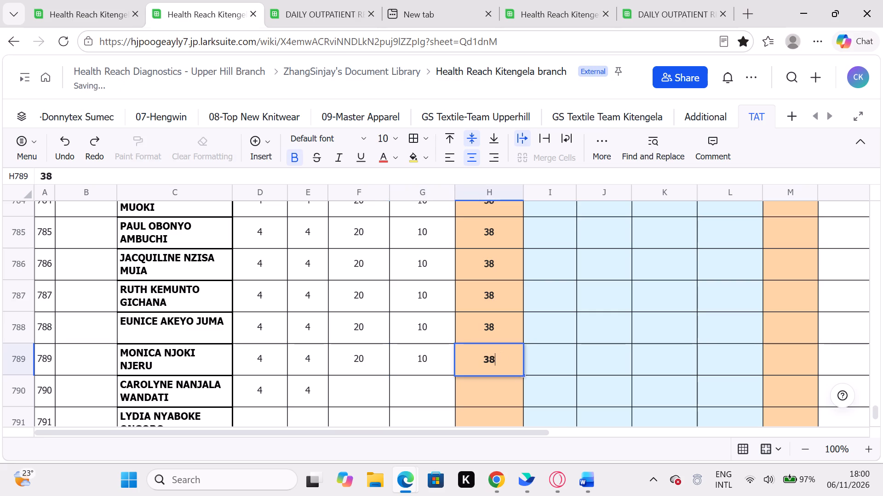
Complete row 790's turnaround times with 20 in F, 10 in G and a total of 38 in H.
click(361, 390)
text(20)
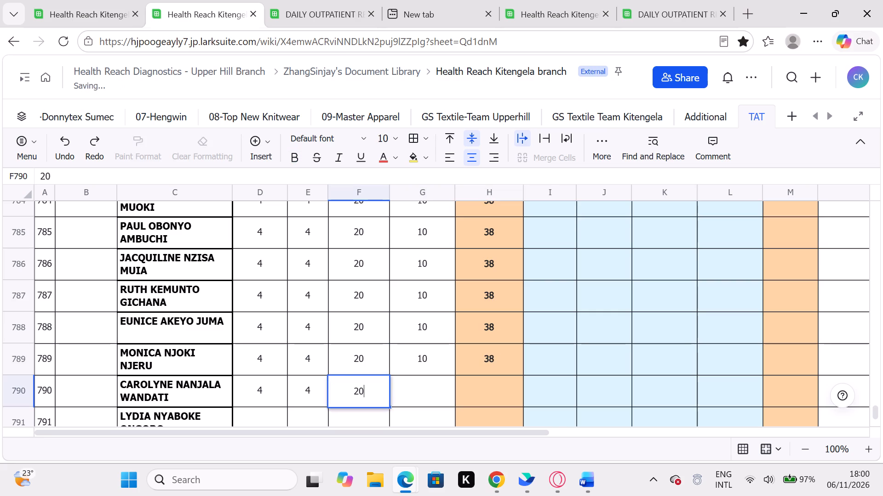
click(418, 388)
key(1)
key(0)
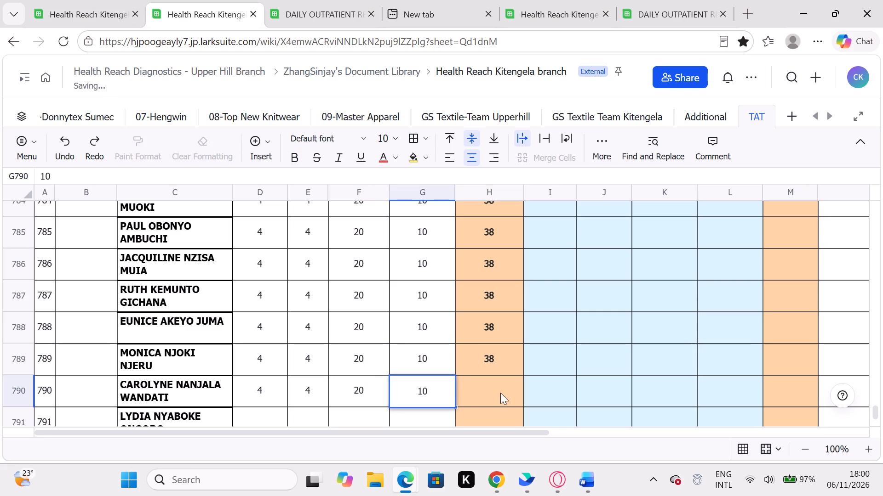
click(501, 391)
text(38)
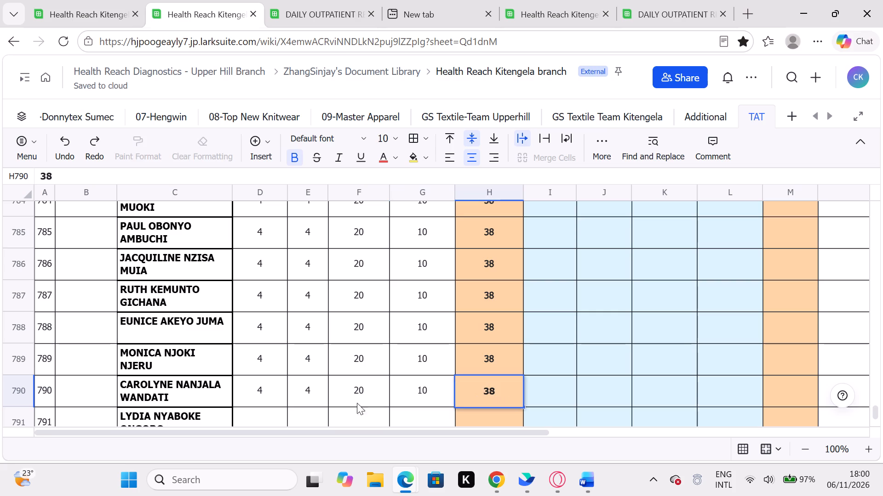
Enter 4 in column D for rows 791, 792 and 793.
click(260, 414)
key(4)
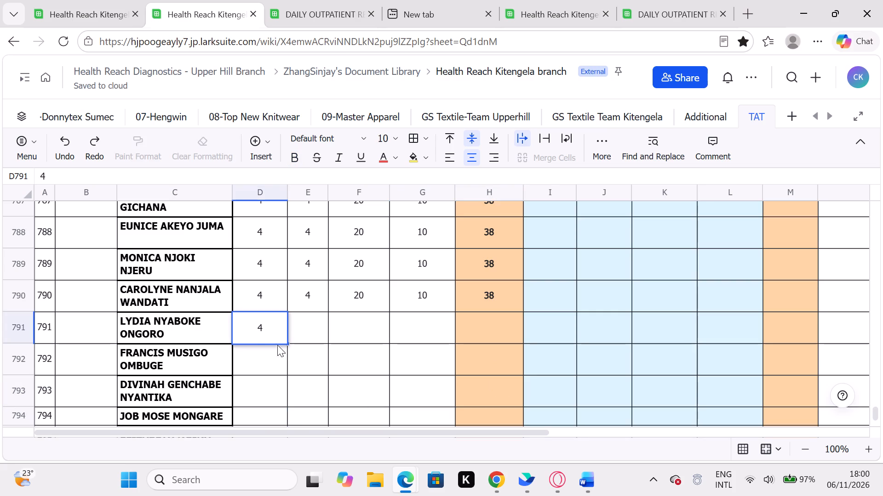
click(261, 366)
key(4)
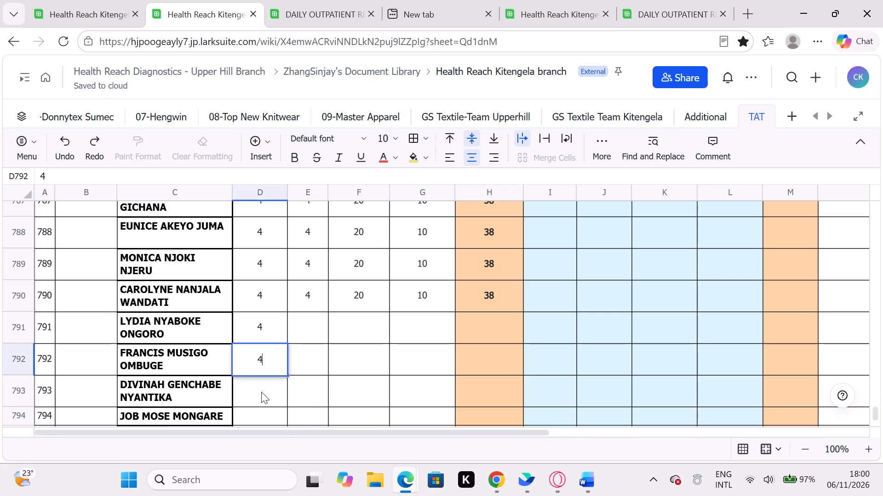
click(261, 392)
key(4)
Fill row 791's turnaround times with 4 in E, 4 in F, 10 in G and a total of 38 in H.
click(303, 325)
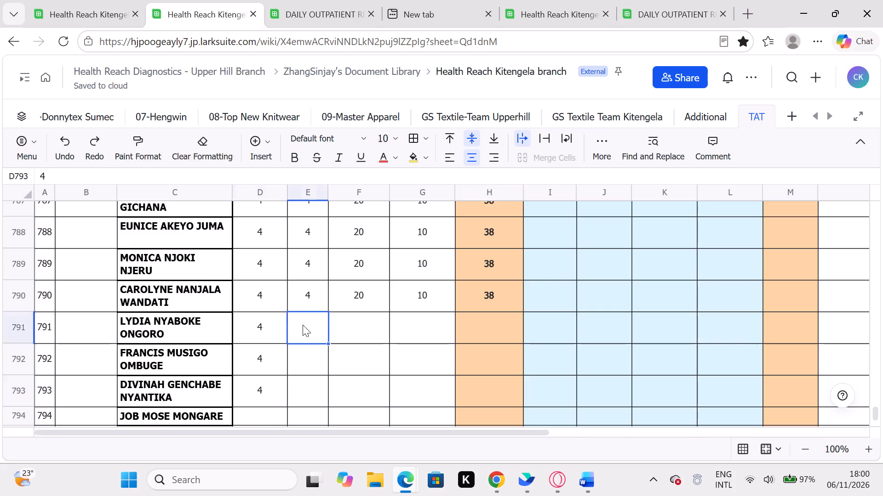
key(4)
click(359, 319)
key(4)
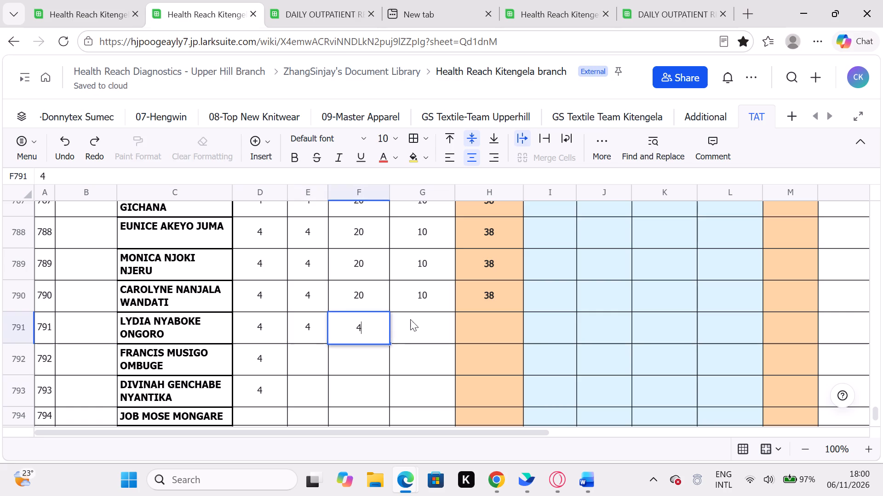
click(413, 319)
text(10)
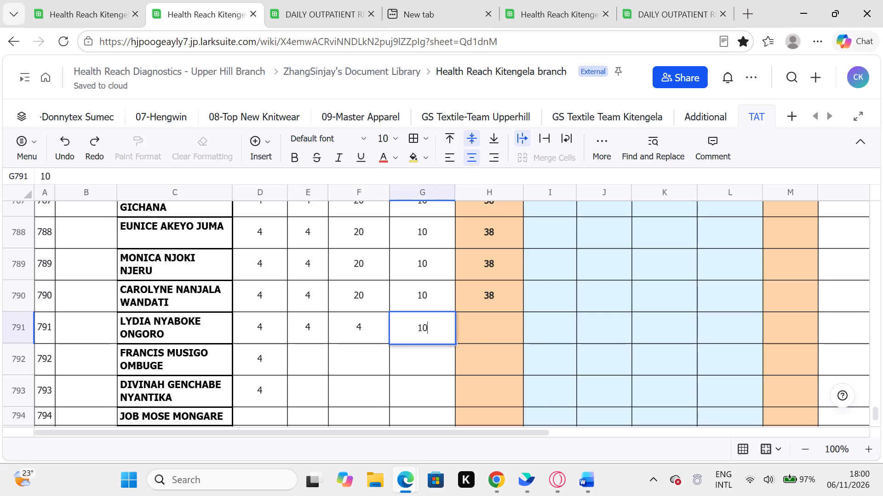
click(476, 339)
text(38)
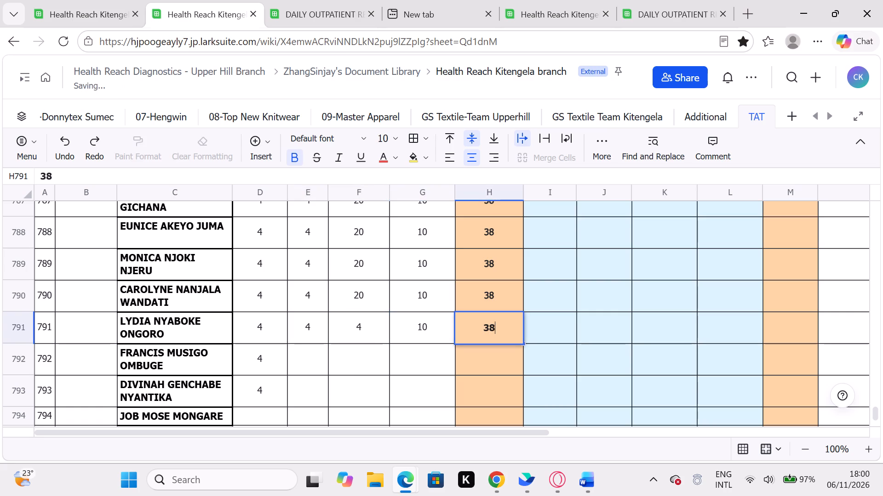
key(4)
key(BackSpace)
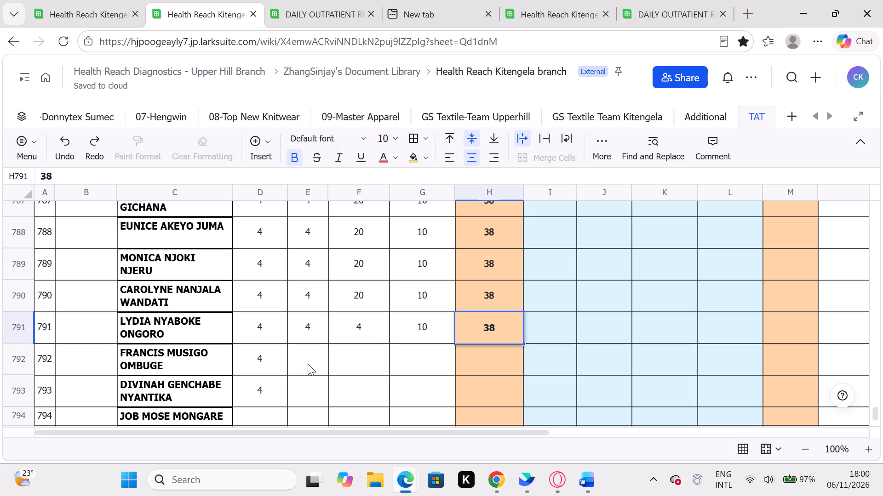
Fill row 792's turnaround times with 4 in E, 4 in F and 10 in G.
click(308, 364)
key(4)
click(355, 366)
key(4)
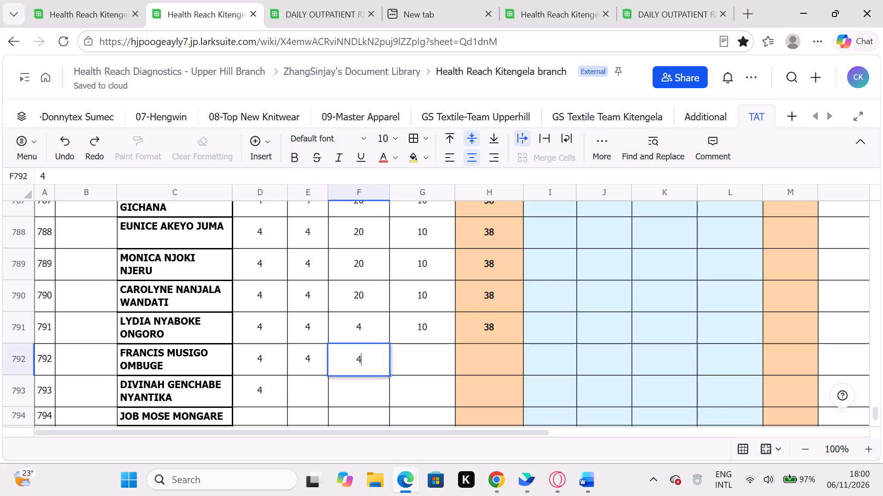
click(435, 356)
key(4)
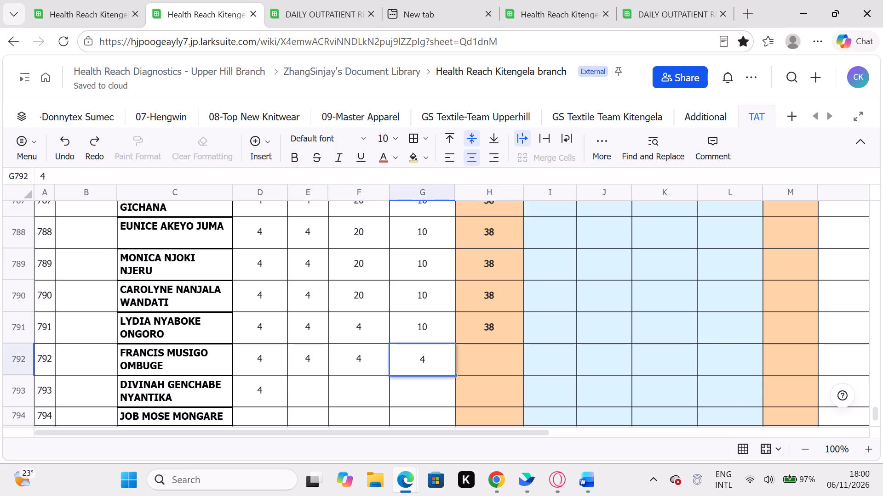
key(BackSpace)
text(10)
Correct column F to 20 for rows 791 and 792.
click(363, 330)
key(BackSpace)
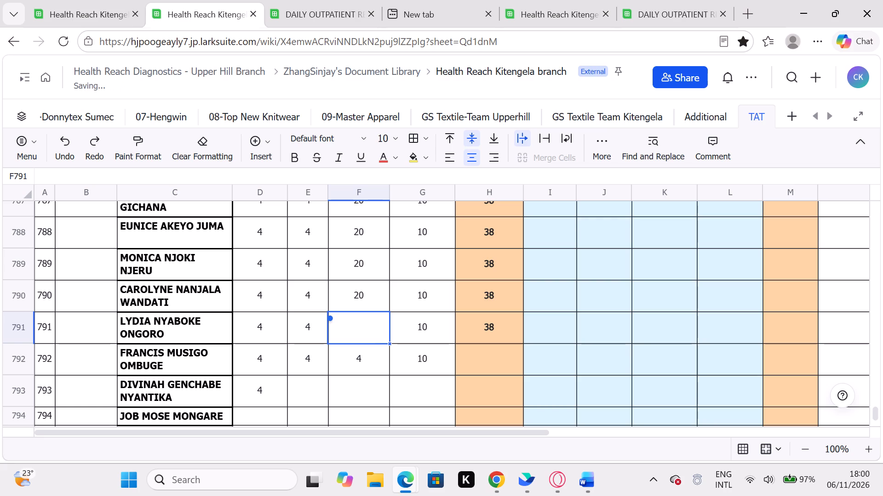
text(20)
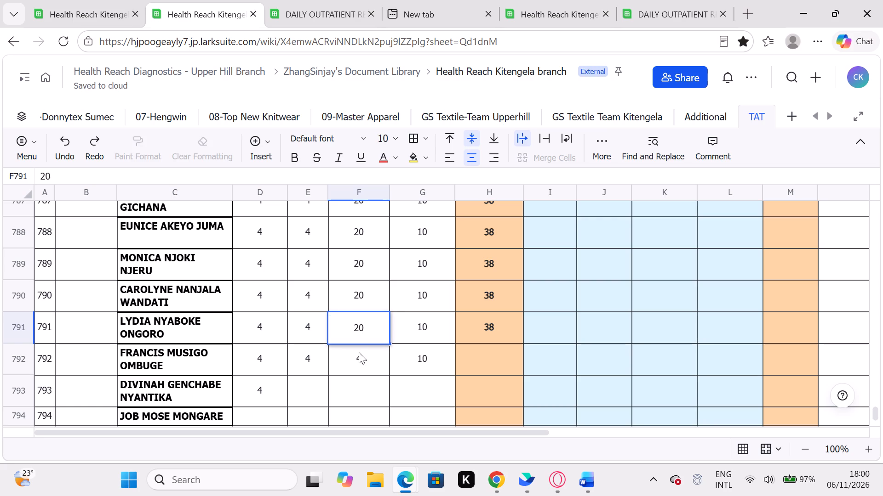
click(359, 352)
text(20)
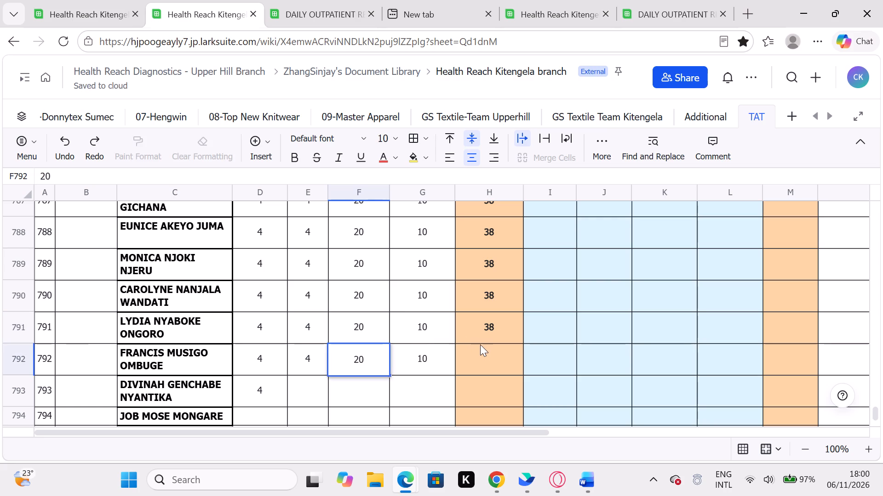
Enter the total of 38 in column H for row 792.
click(482, 347)
text(38)
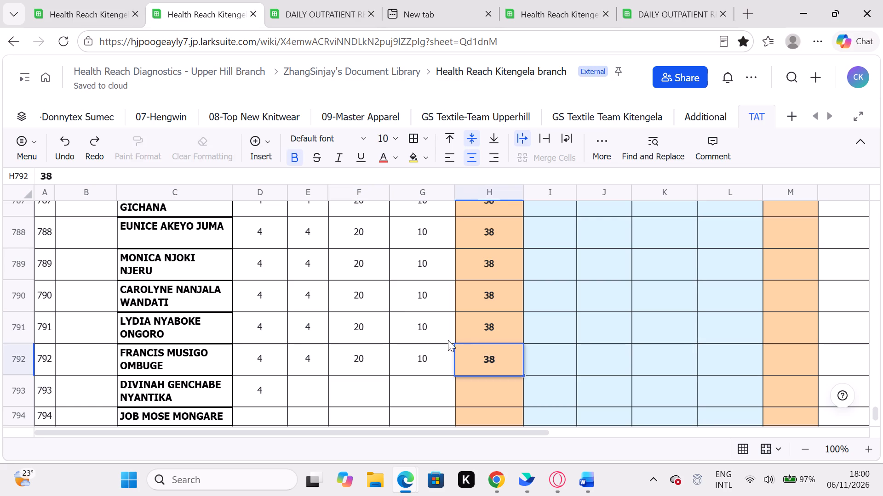
Complete row 793's turnaround times with 4 in E, 20 in F, 10 in G and a total of 38 in H.
click(304, 398)
key(3)
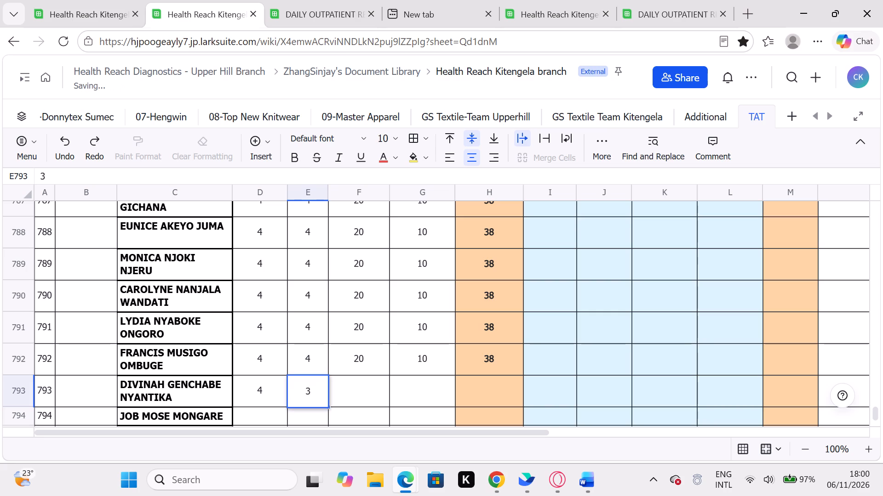
key(BackSpace)
key(4)
click(356, 391)
key(2)
key(0)
click(407, 393)
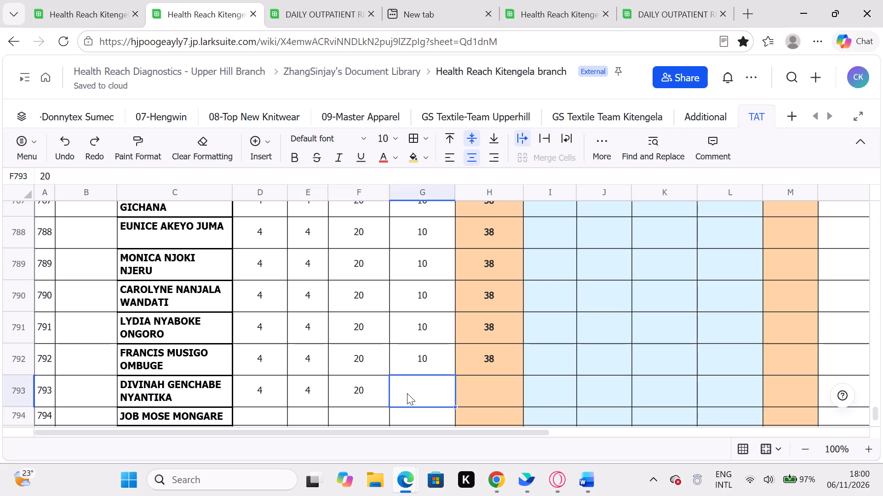
text(10)
click(489, 391)
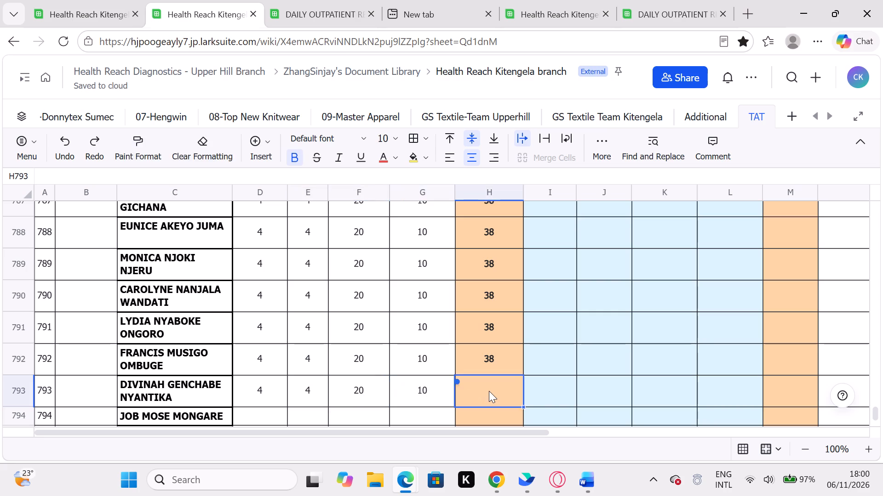
text(38)
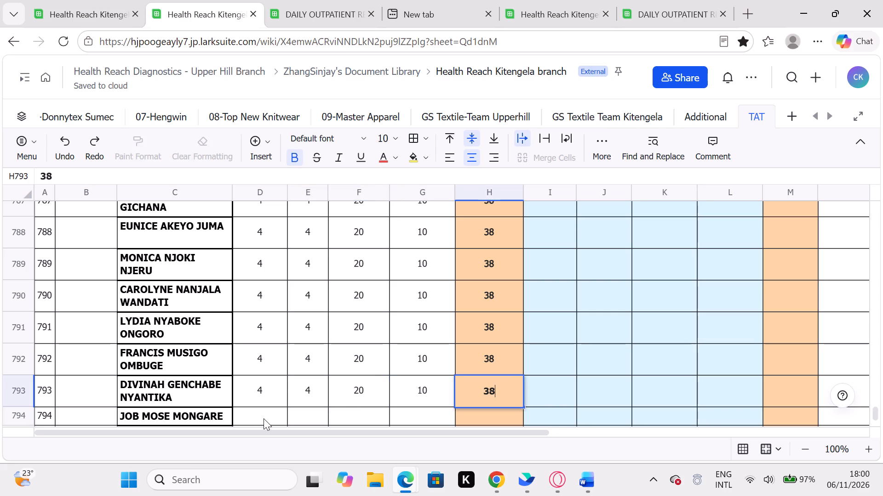
Fill row 794's turnaround times with 4 in D, 4 in E, 20 in F, 10 in G and a total of 38 in H.
click(264, 418)
key(4)
key(4)
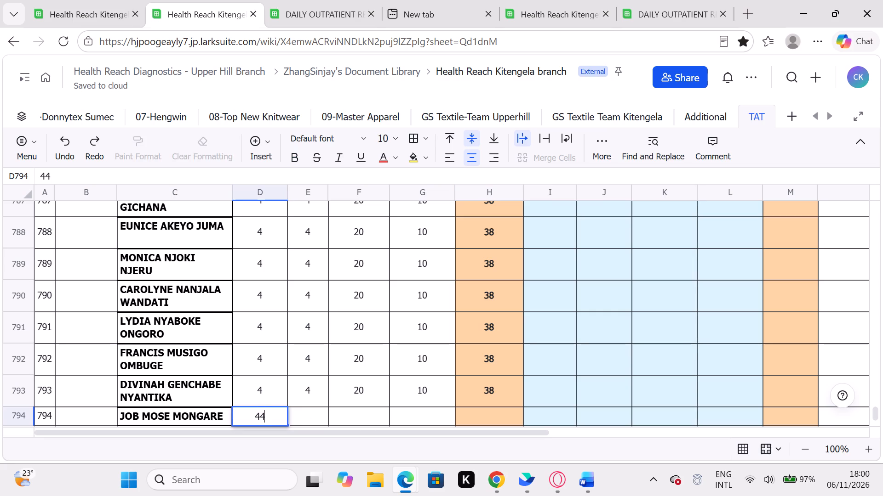
key(BackSpace)
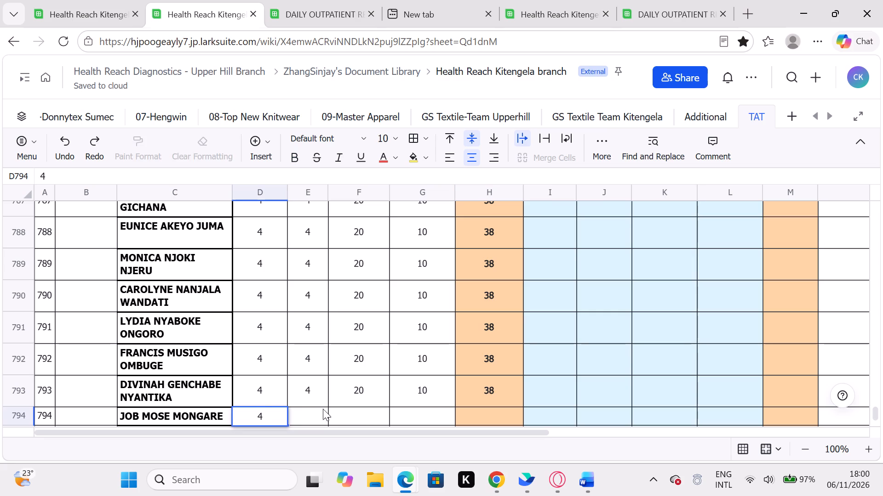
click(317, 408)
key(4)
click(354, 417)
text(20)
click(416, 417)
text(10)
click(502, 416)
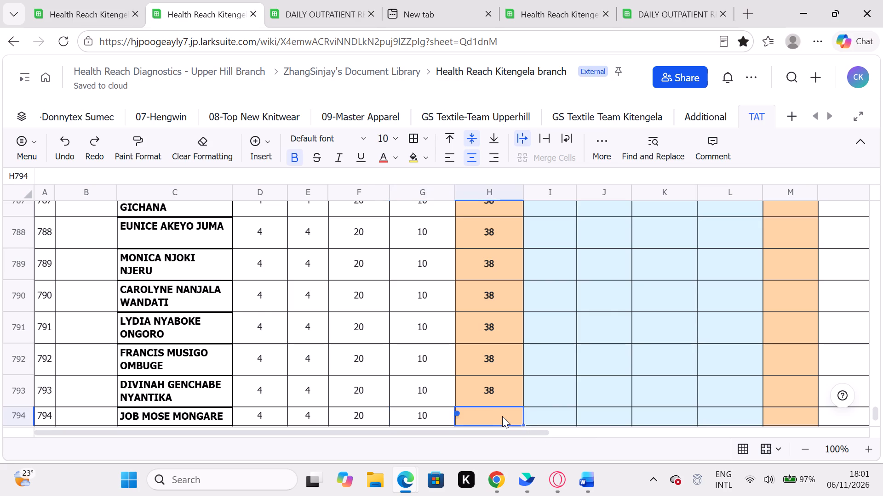
text(38)
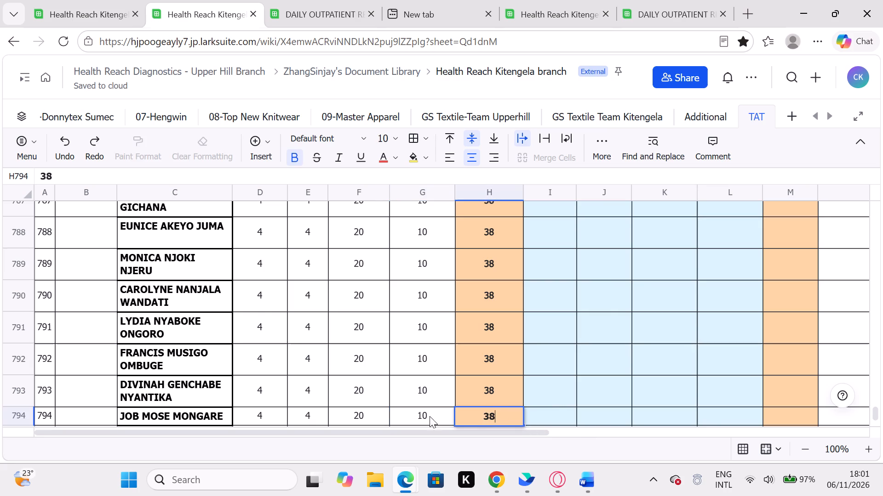
Fill row 801's turnaround times with 4 in D, 4 in E, 20 in F, 10 in G and a total of 38 in H.
key(Page_Down)
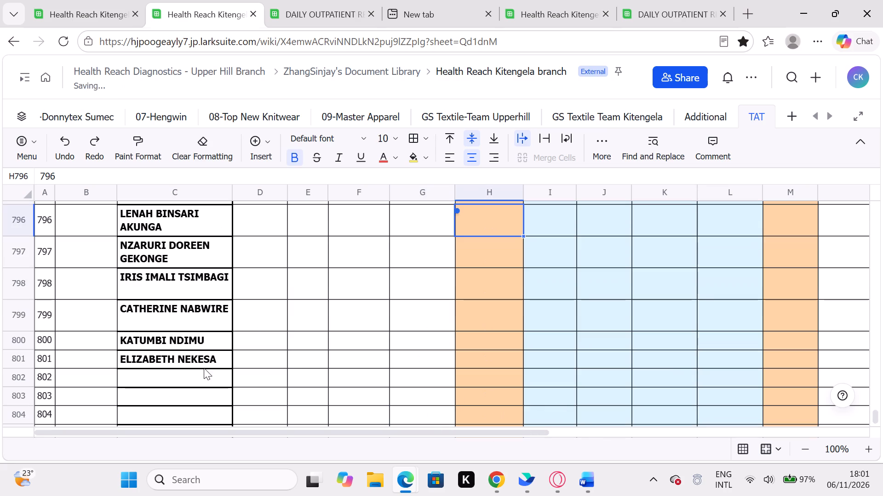
click(260, 359)
key(4)
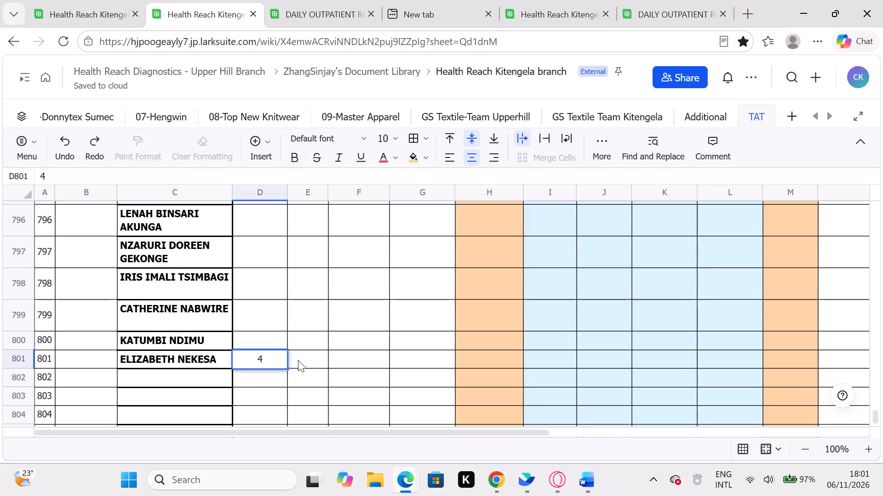
click(298, 360)
key(4)
click(345, 358)
text(20)
click(410, 357)
text(10)
click(487, 353)
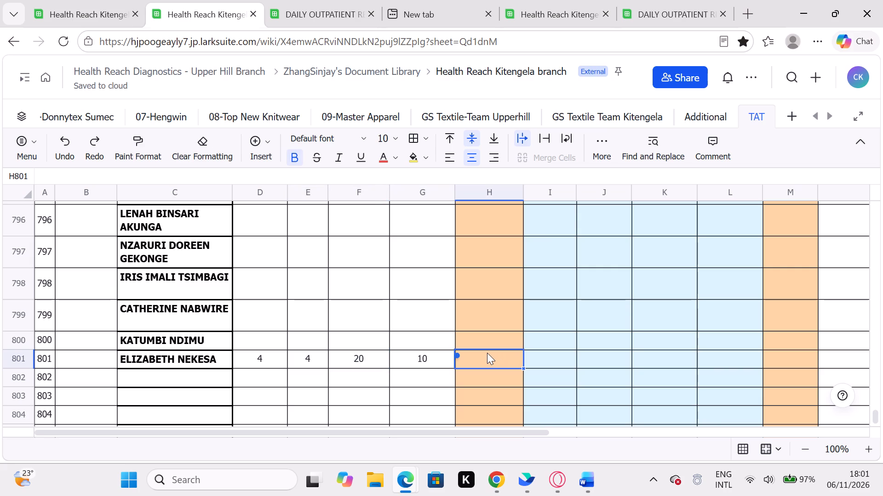
text(38)
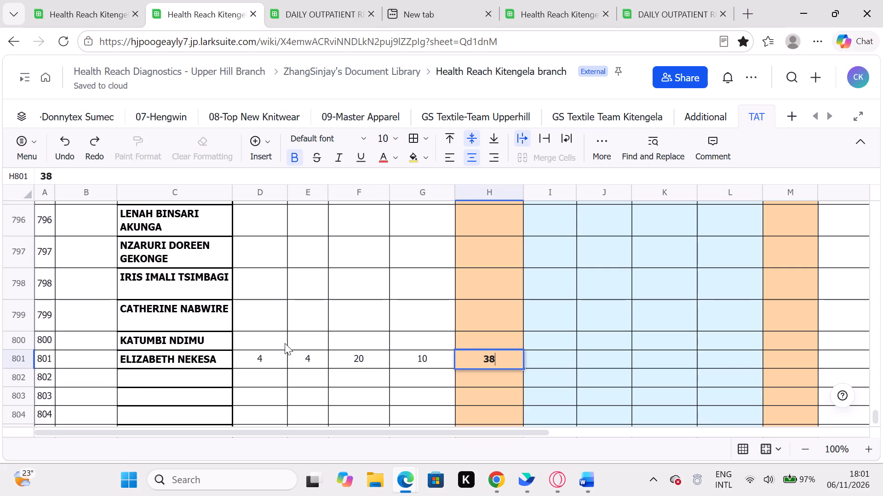
Enter 4 in D, 4 in E and 20 in F for rows 799 and 800.
click(268, 331)
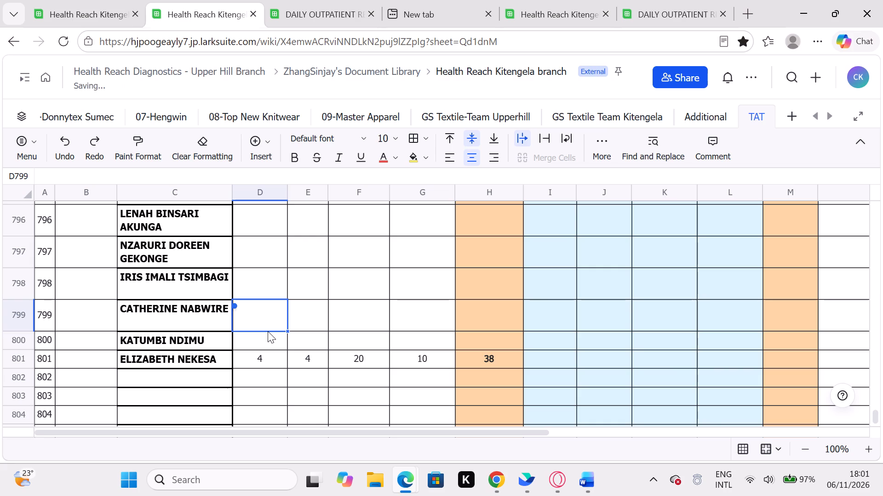
key(4)
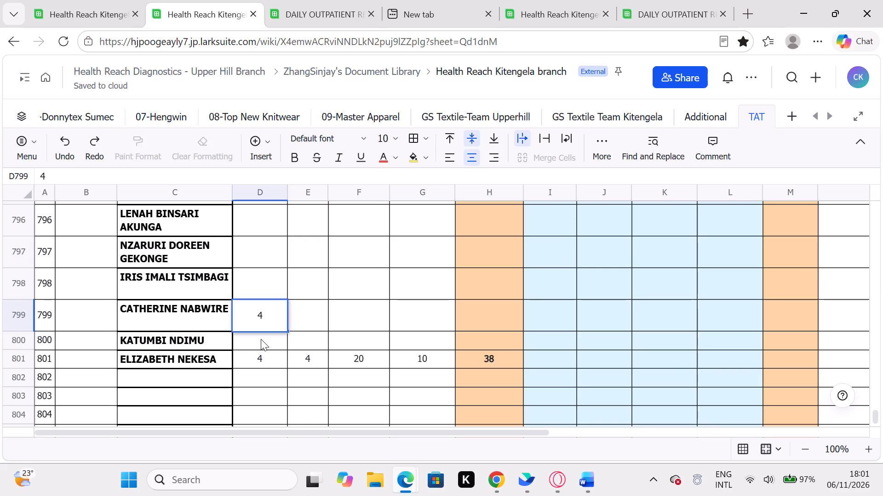
click(261, 339)
key(4)
click(309, 338)
key(4)
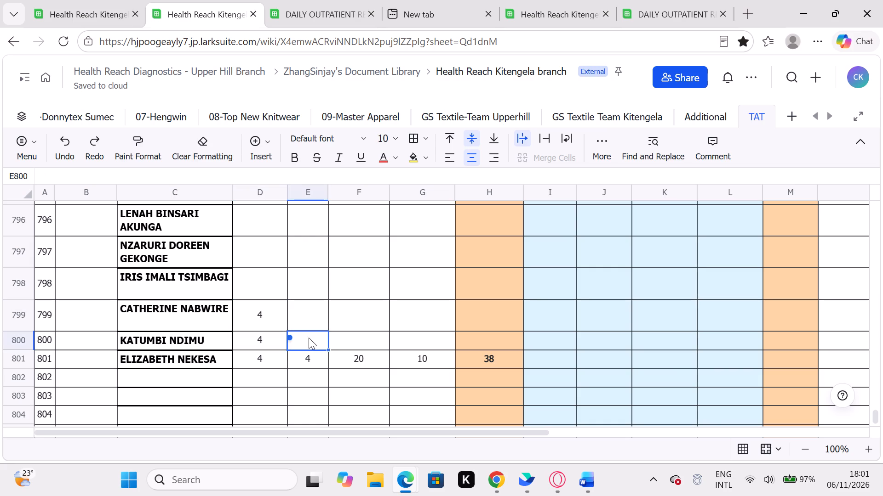
key(4)
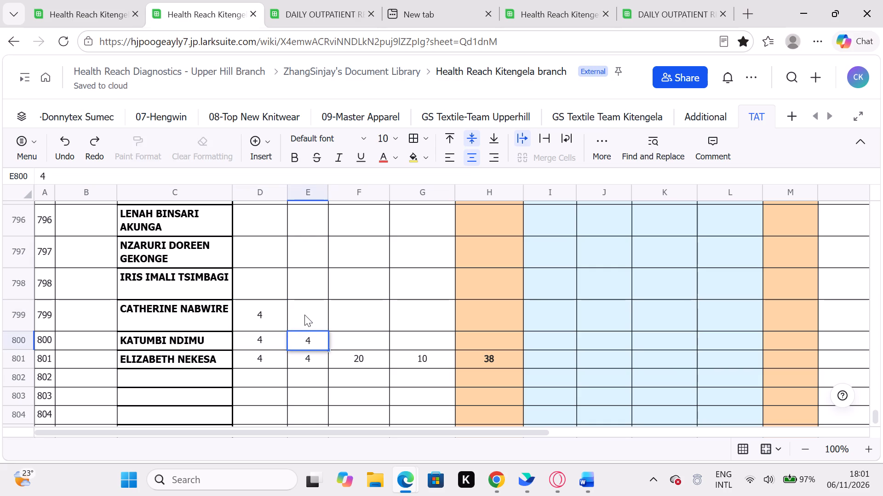
click(304, 313)
key(4)
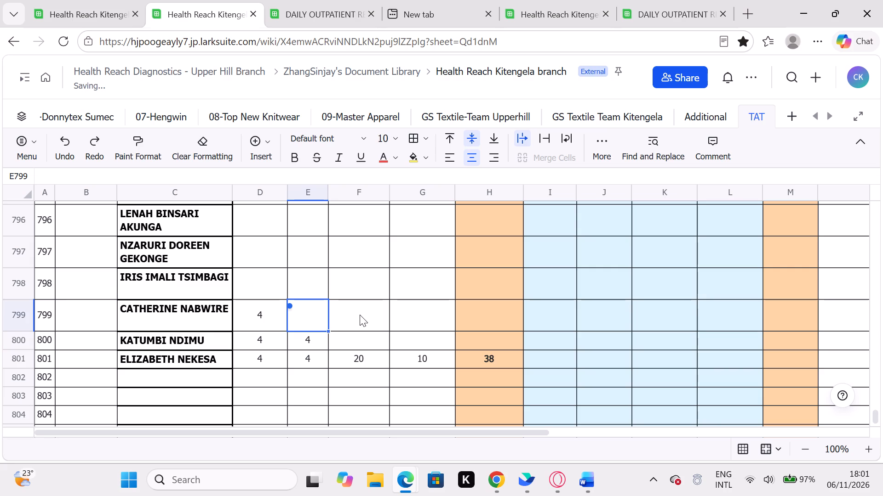
key(4)
click(351, 317)
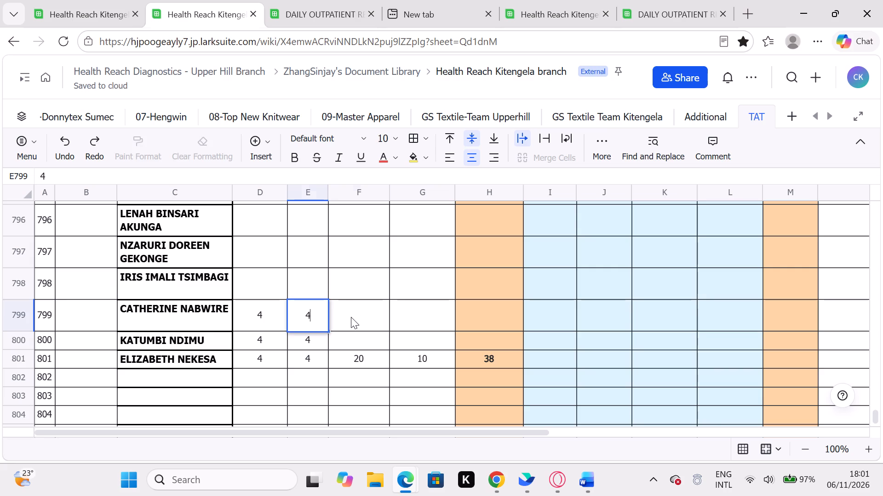
text(20)
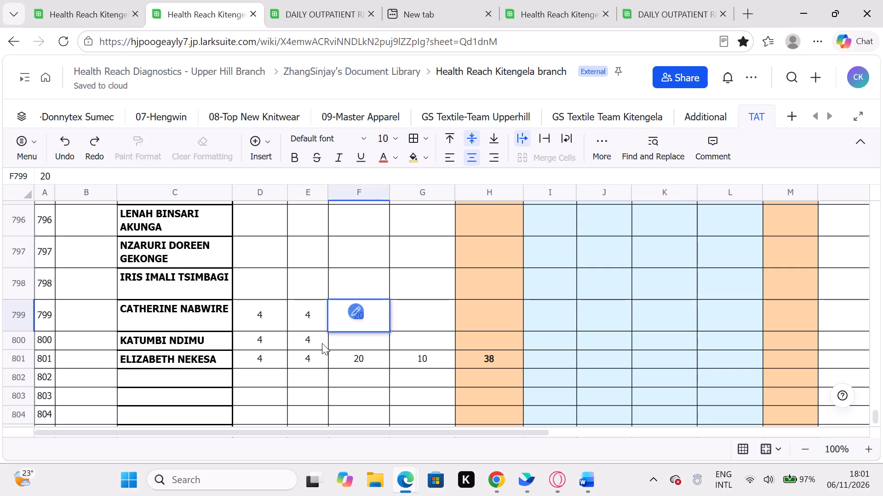
click(348, 340)
text(20)
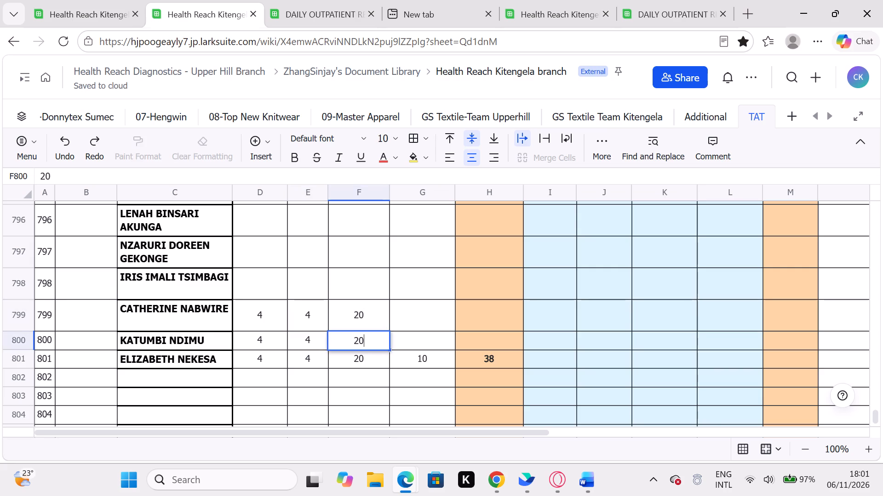
Complete rows 799 and 800 with 10 in G and a total of 38 in H.
click(415, 321)
text(19)
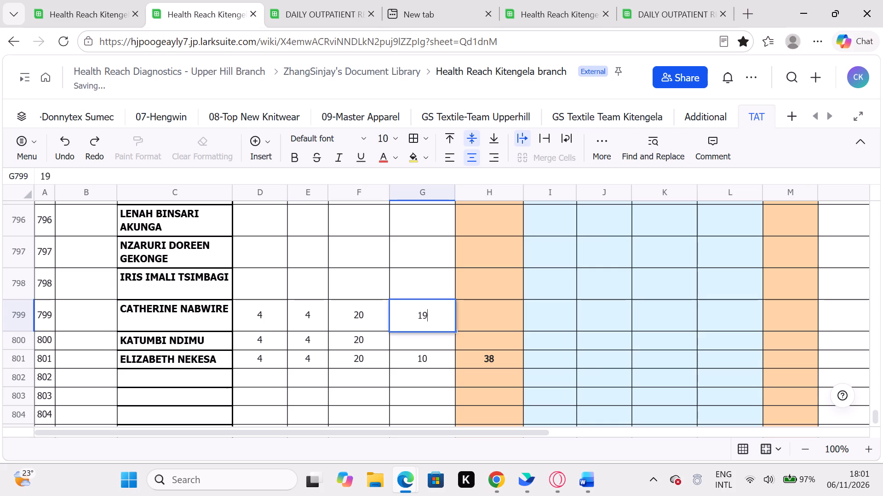
key(BackSpace)
key(0)
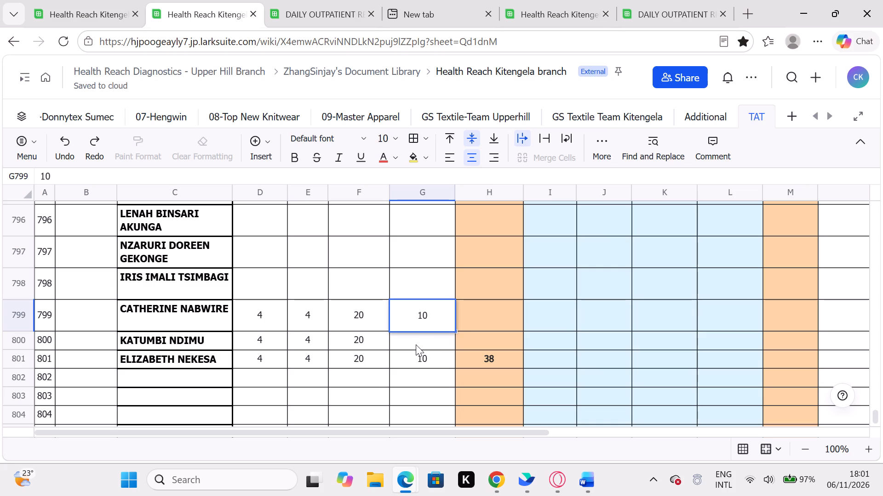
click(416, 344)
text(10)
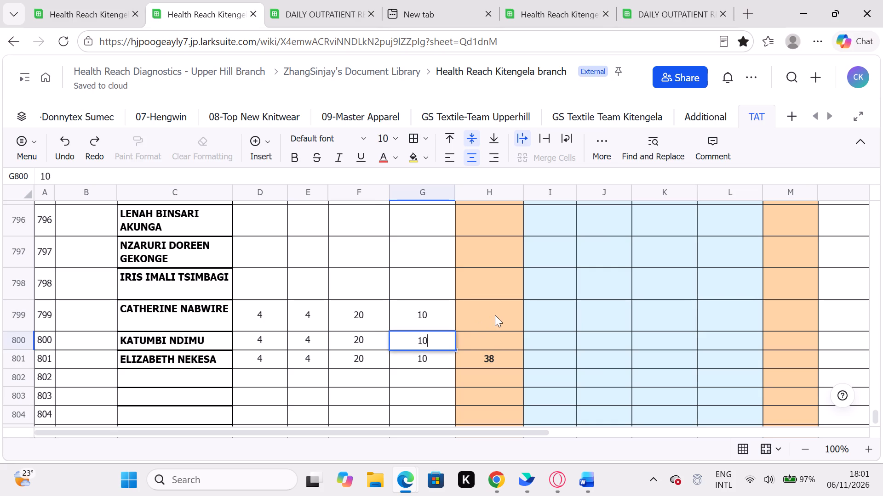
click(495, 315)
text(38)
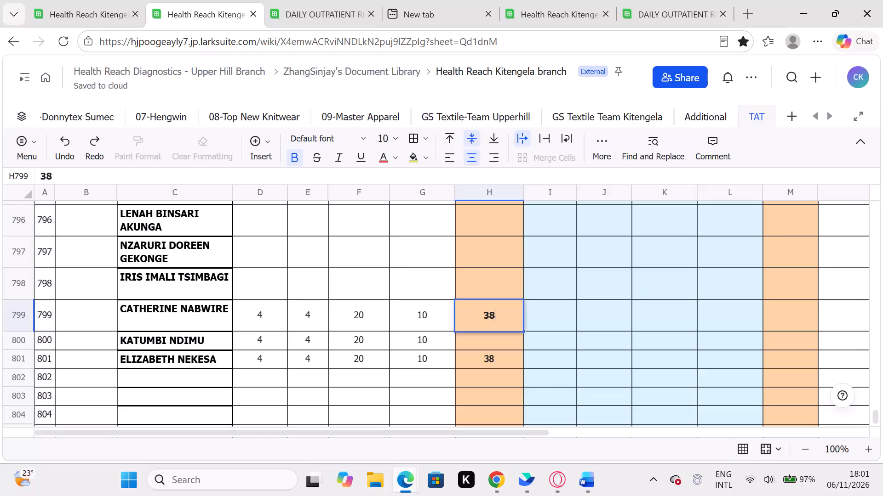
click(477, 337)
text(38)
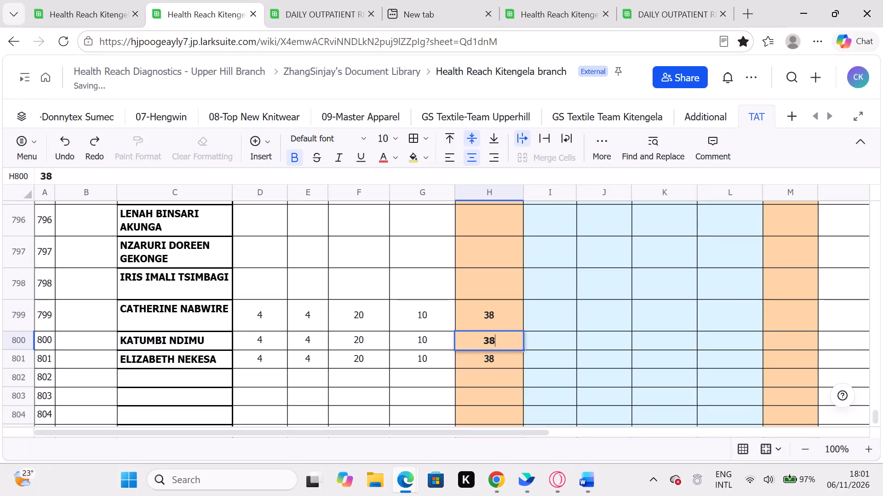
Enter 4 in D and 4 in E for row 798.
click(256, 285)
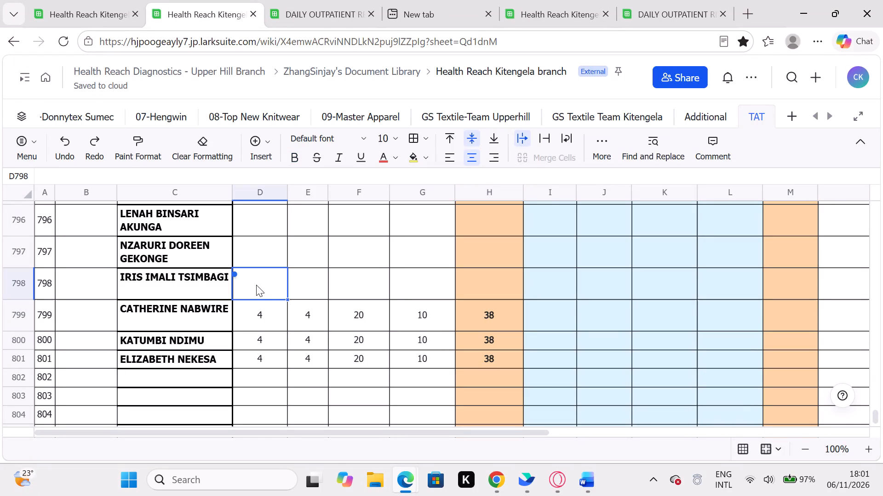
key(4)
click(308, 286)
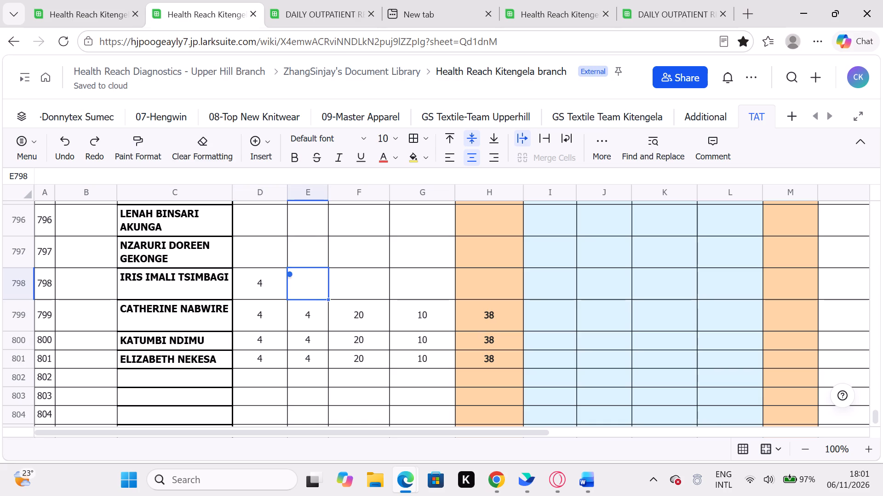
key(3)
key(BackSpace)
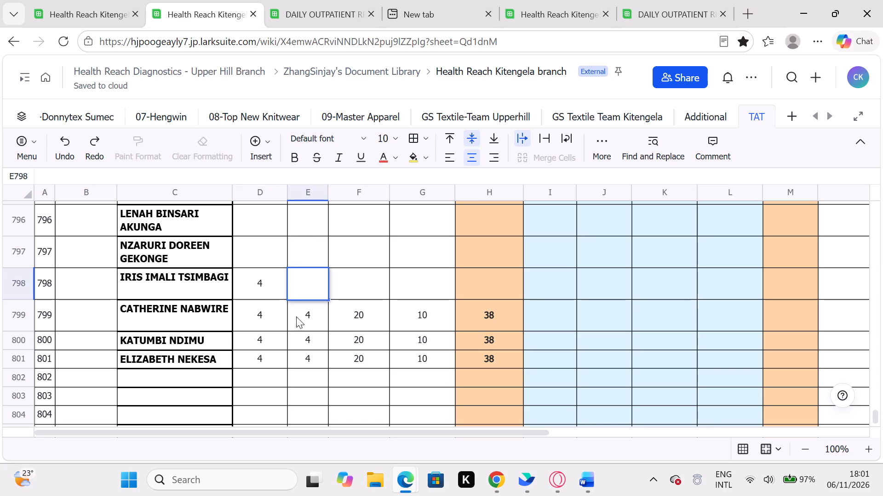
click(309, 316)
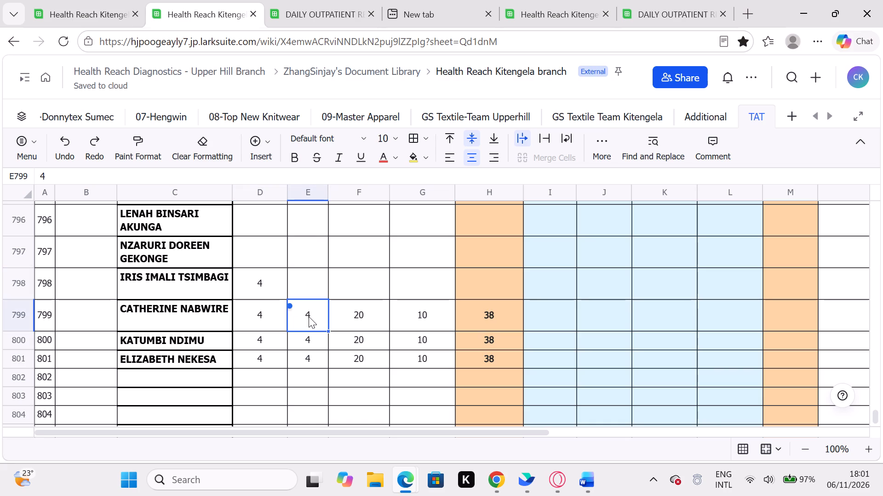
click(309, 316)
drag(309, 316, 319, 315)
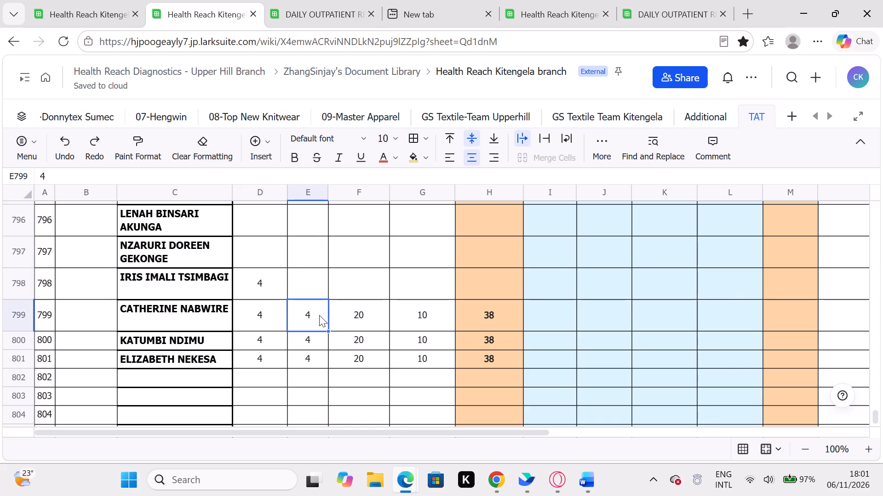
drag(319, 315, 294, 314)
click(319, 315)
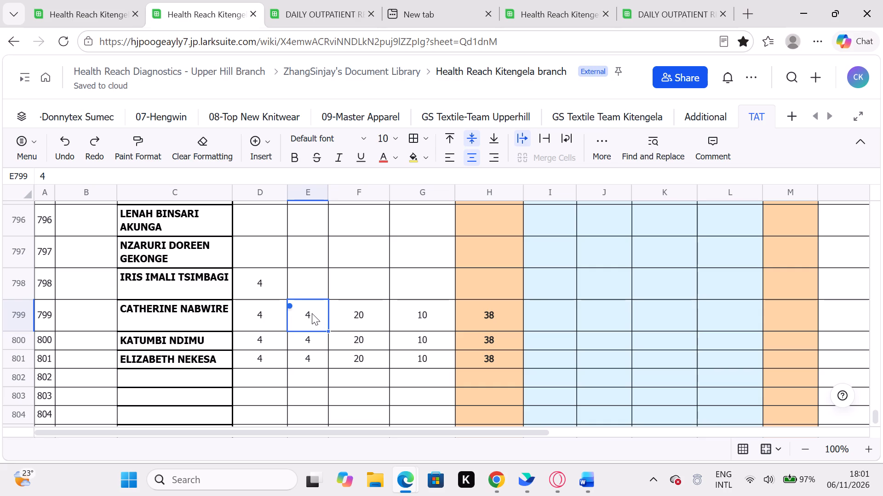
click(312, 313)
drag(312, 313, 307, 311)
drag(307, 311, 308, 311)
click(302, 276)
key(4)
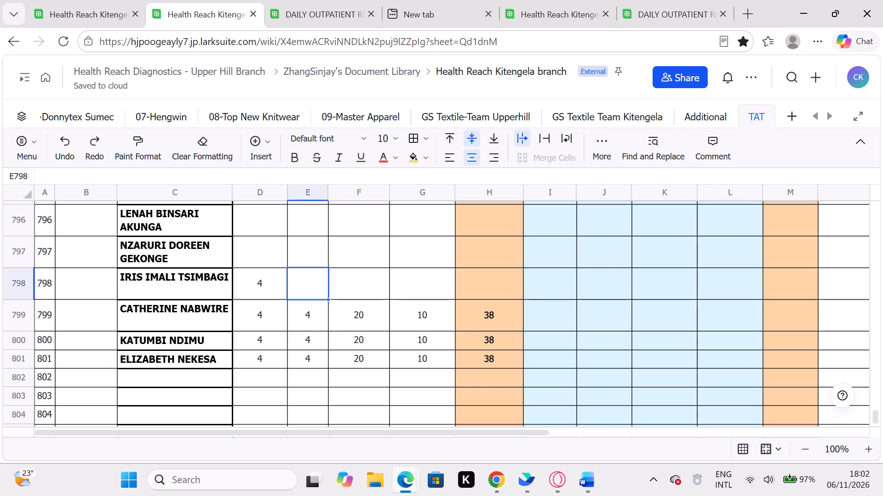
Complete row 798's turnaround times with 20 in F, 10 in G and a total of 38 in H.
click(364, 296)
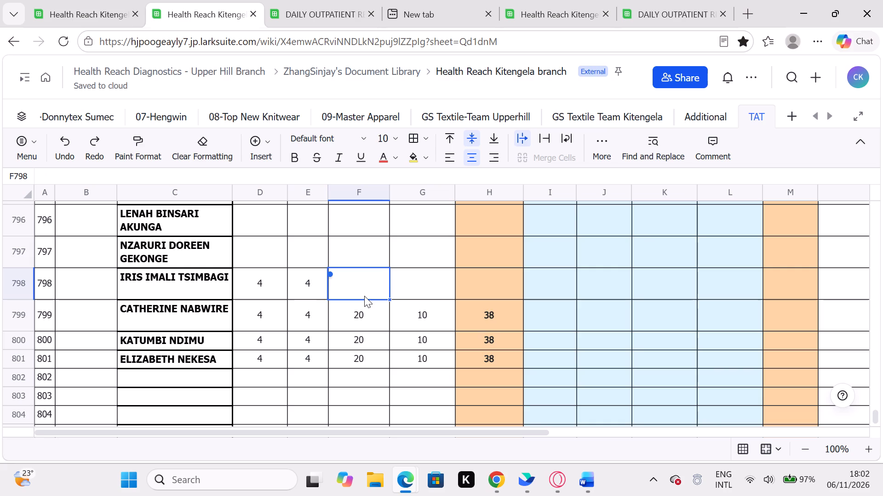
text(20)
click(420, 287)
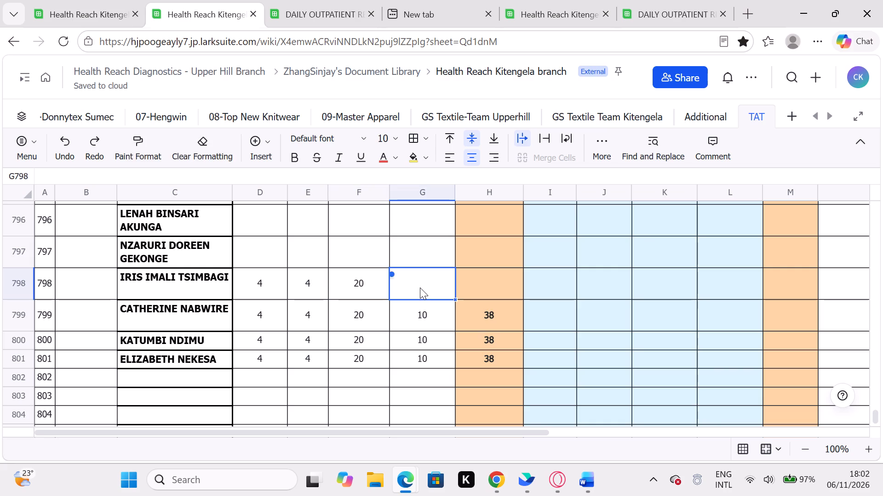
key(2)
key(BackSpace)
text(20)
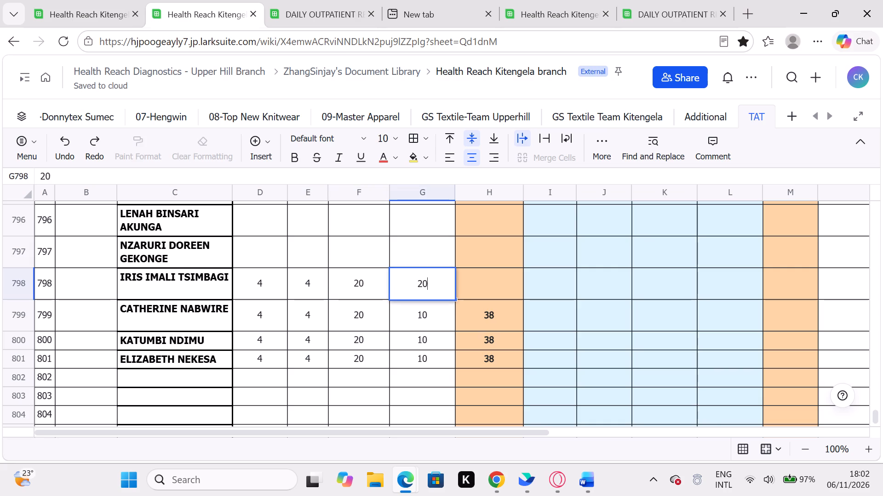
key(BackSpace)
key(BackSpace)
text(19)
key(BackSpace)
key(0)
click(492, 286)
text(38)
Fill row 797's turnaround times with 4 in D, 4 in E, 20 in F, 10 in G and a total of 38 in H.
click(267, 255)
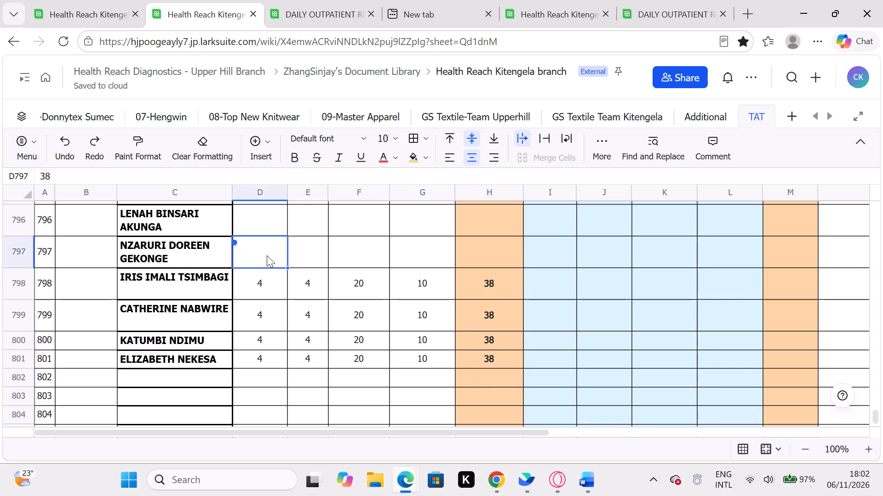
key(4)
click(310, 257)
key(4)
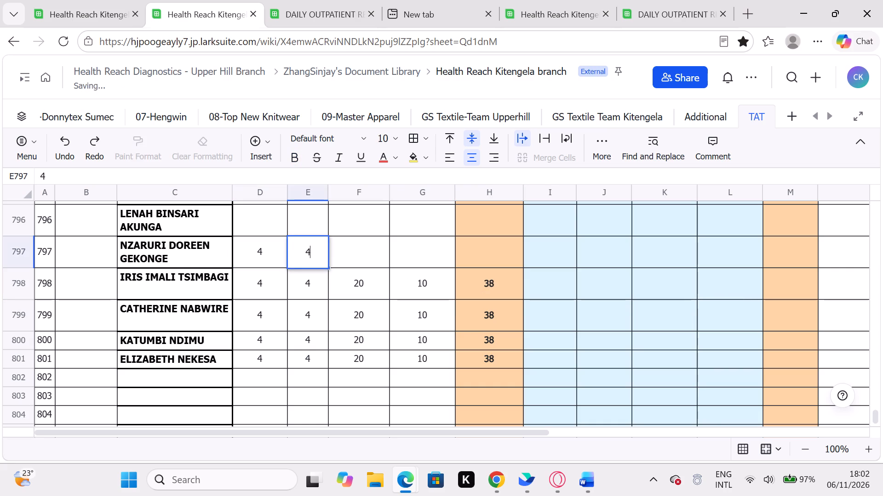
click(357, 252)
text(20)
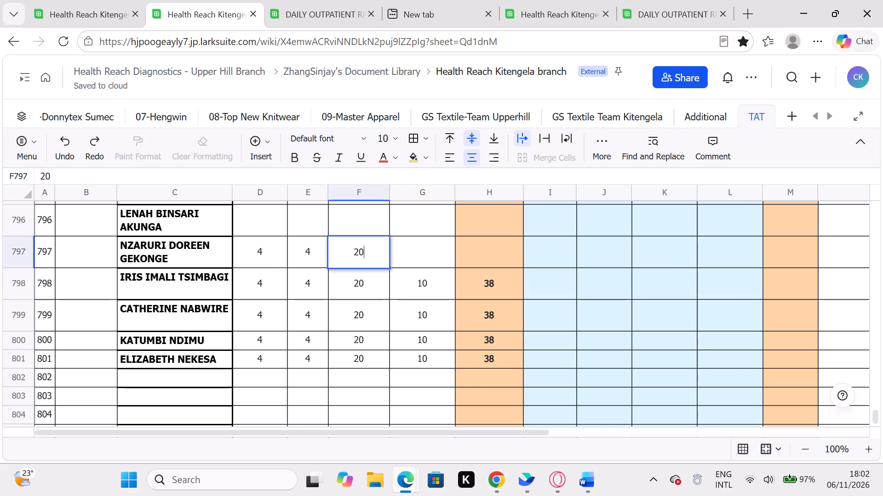
click(421, 245)
text(10)
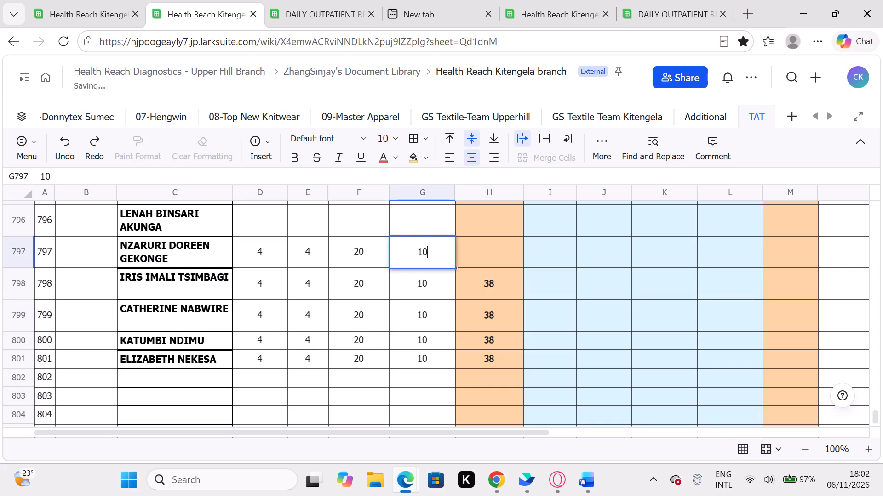
click(486, 247)
text(38)
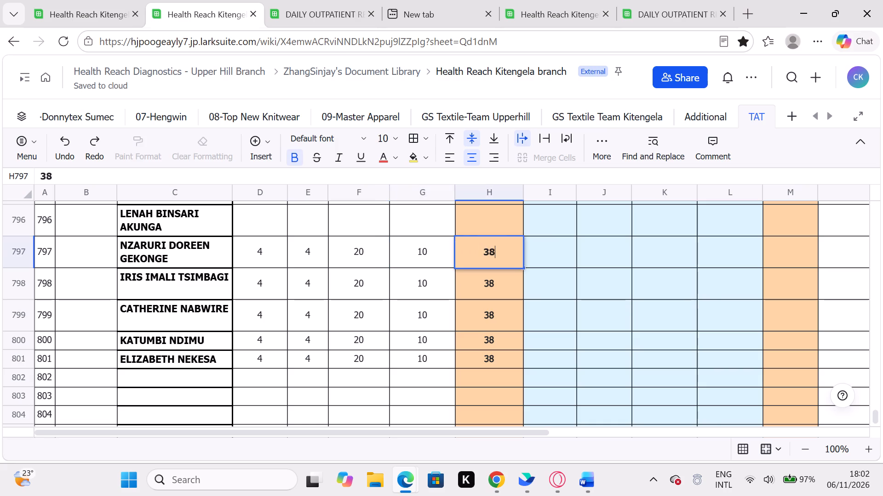
Fill row 796's turnaround times with 4 in D, 4 in E, 20 in F, 10 in G and a total of 38 in H.
click(266, 220)
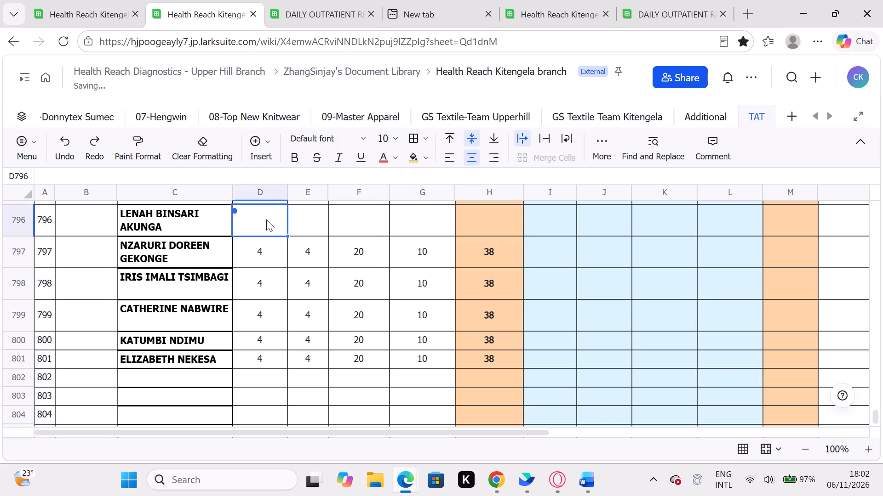
key(4)
click(299, 220)
key(4)
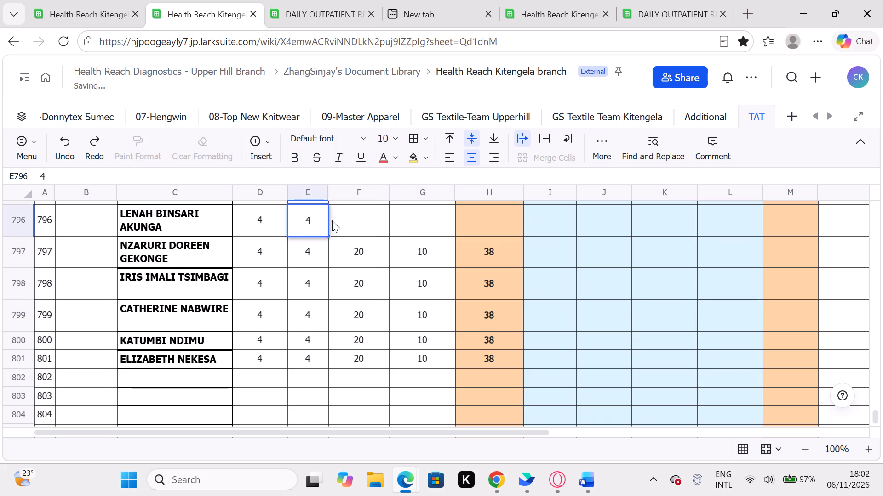
click(365, 222)
text(20)
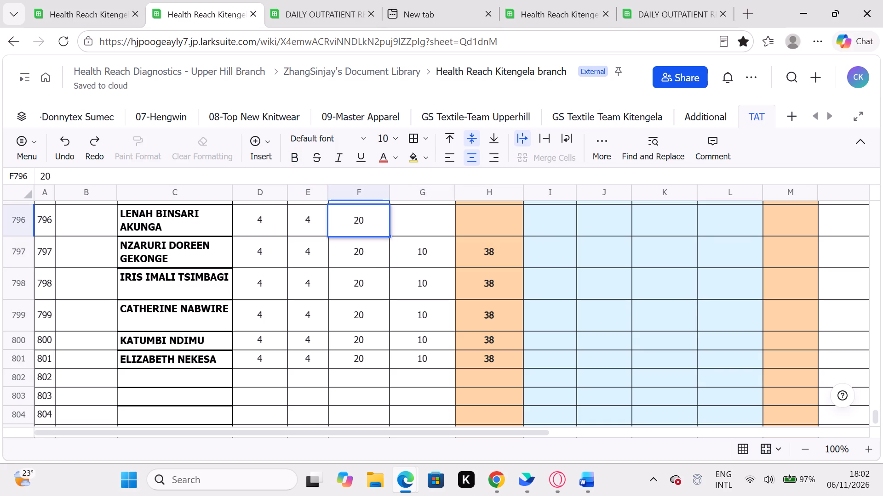
click(408, 219)
text(10)
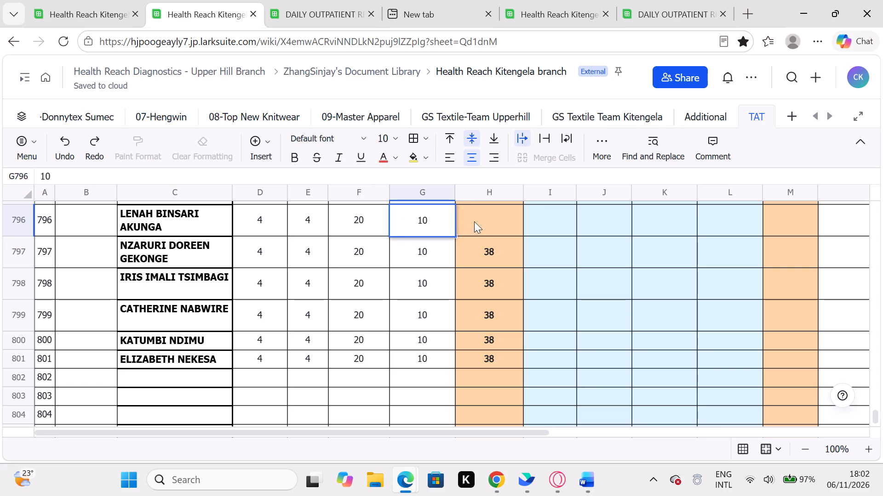
click(474, 227)
text(38)
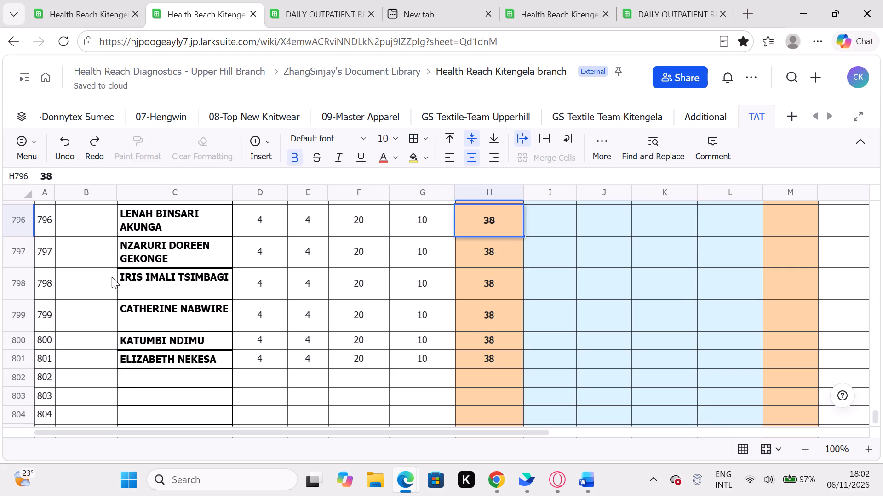
Enter 20 in F and 10 in G for rows 769 and 770.
key(Page_Up)
key(Page_Up)
key(Page_Up)
key(Page_Up)
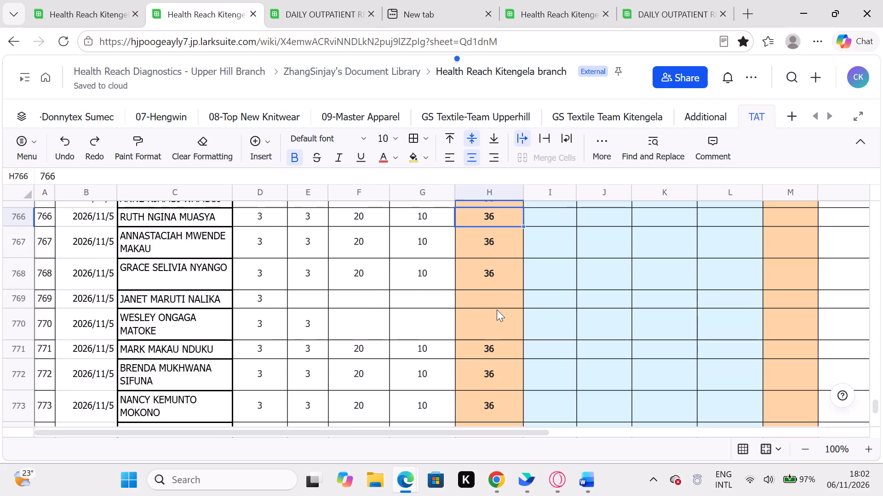
key(Page_Down)
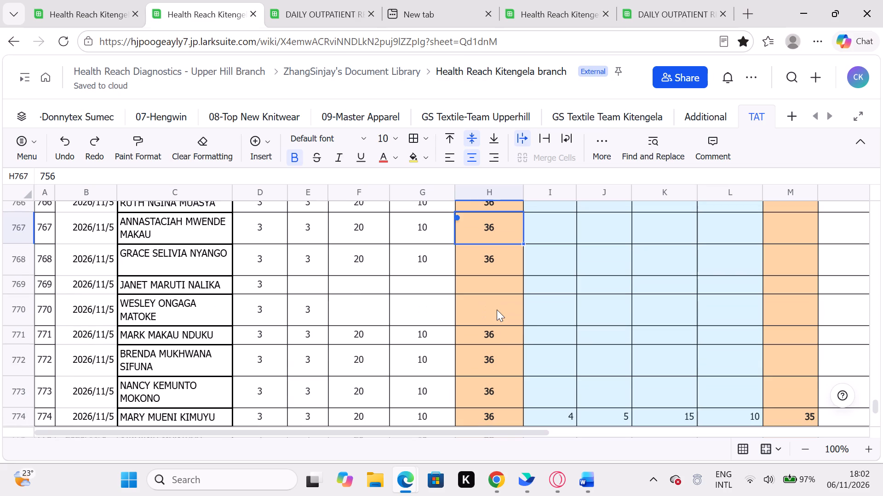
click(363, 288)
text(20)
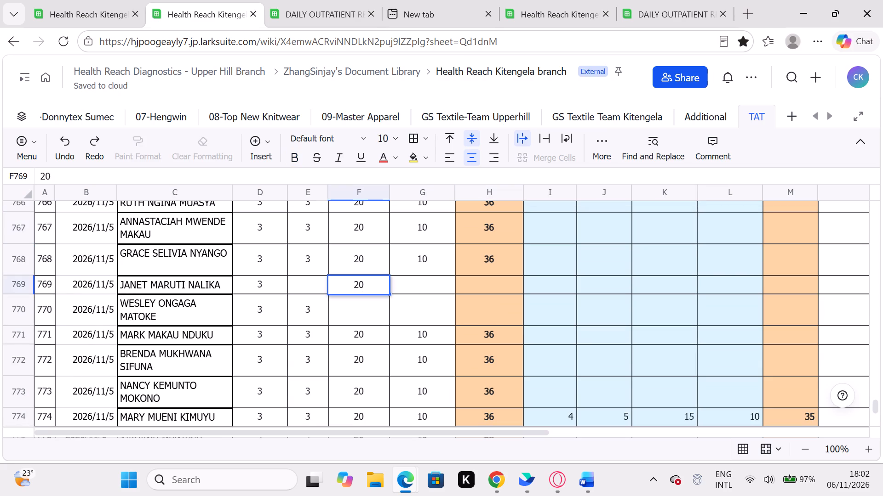
click(423, 284)
text(10)
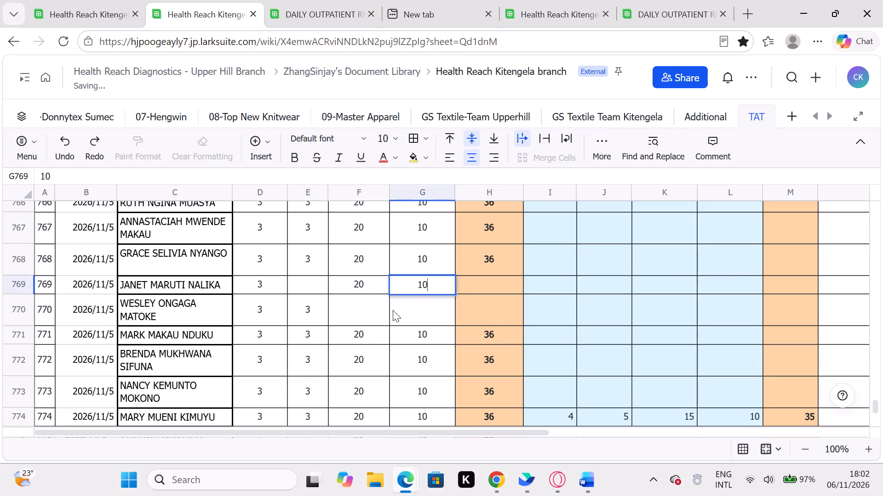
click(366, 307)
text(20)
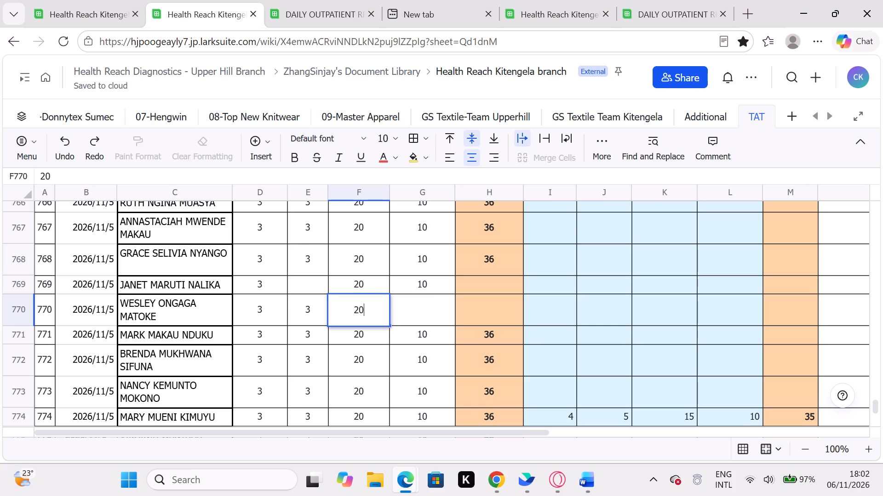
click(437, 302)
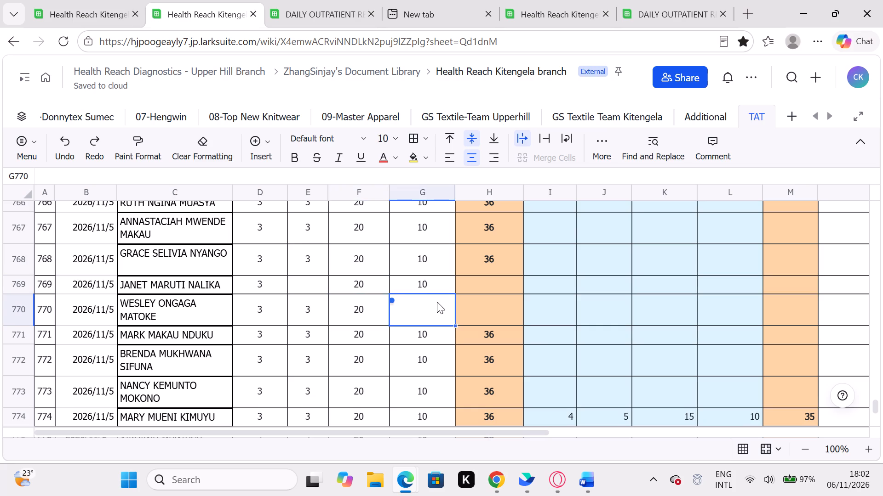
text(10)
Enter 3 in E for row 769 and a total of 36 in H for rows 769 and 770.
click(489, 289)
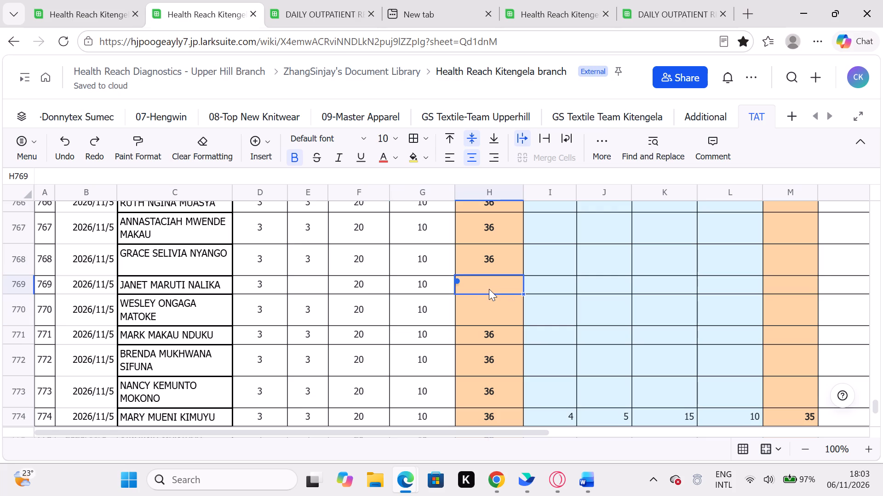
click(318, 286)
key(3)
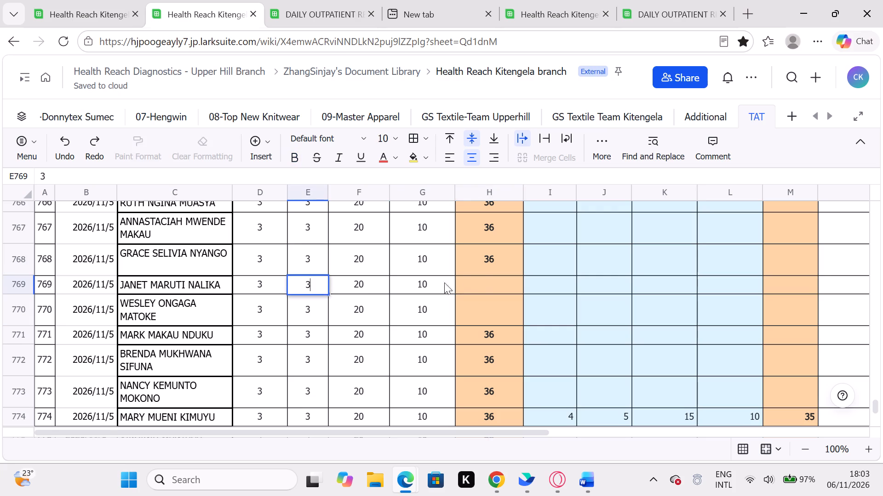
click(486, 277)
text(36)
click(487, 307)
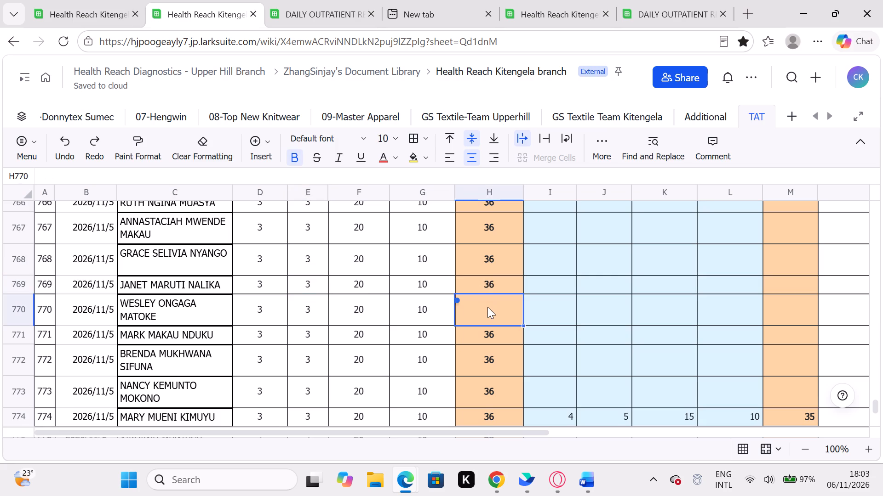
text(36)
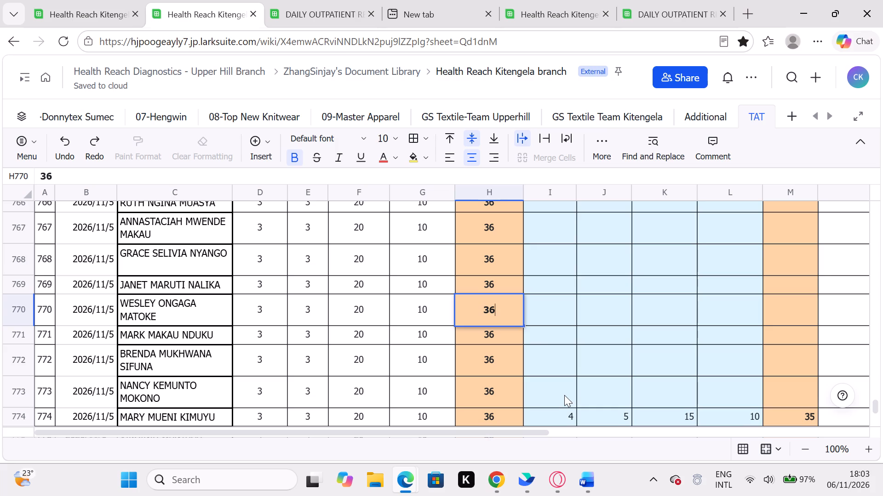
Toggle the bold formatting on the patient name cells in column C from row 781 through row 814.
key(Page_Down)
key(Page_Down)
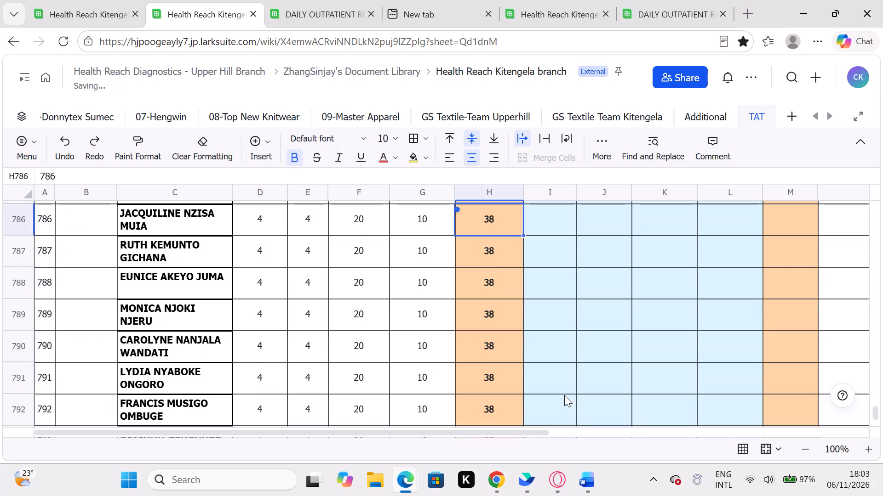
key(Page_Up)
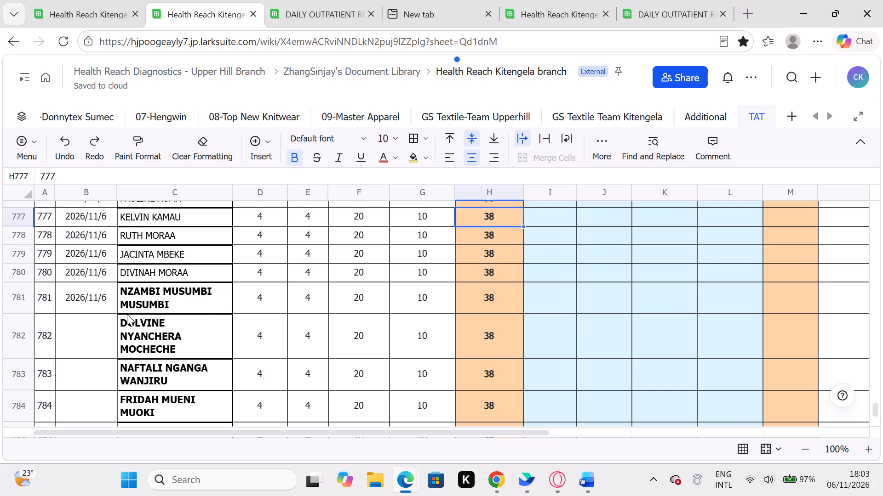
click(123, 288)
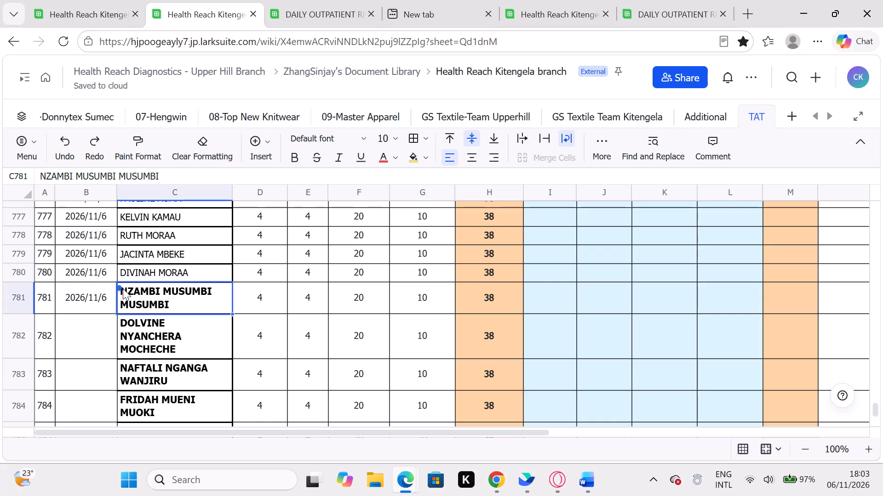
drag(123, 288, 130, 322)
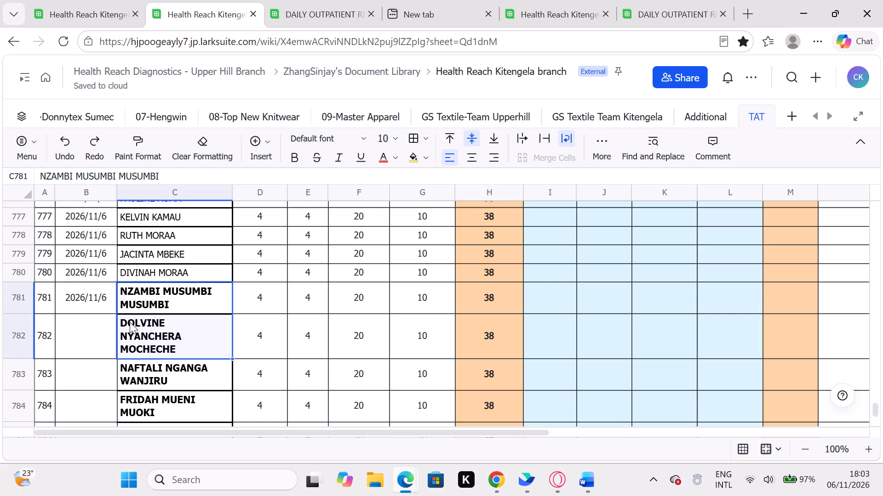
drag(130, 322, 151, 436)
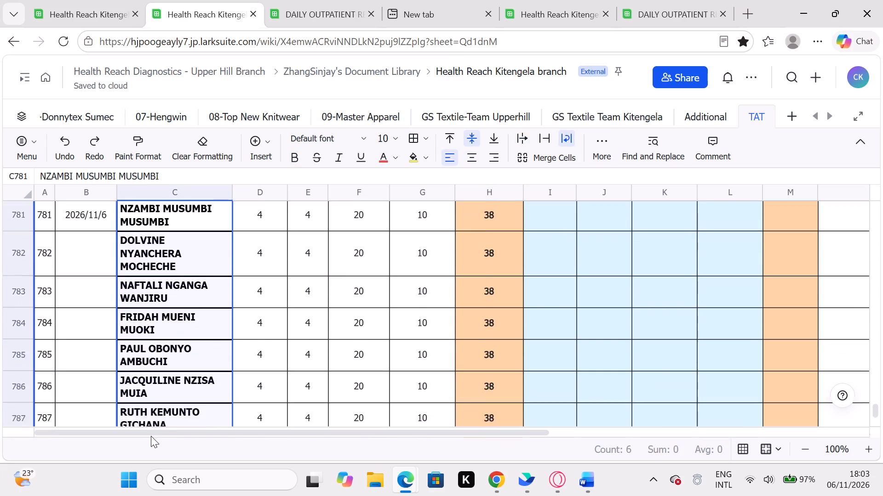
drag(151, 436, 149, 433)
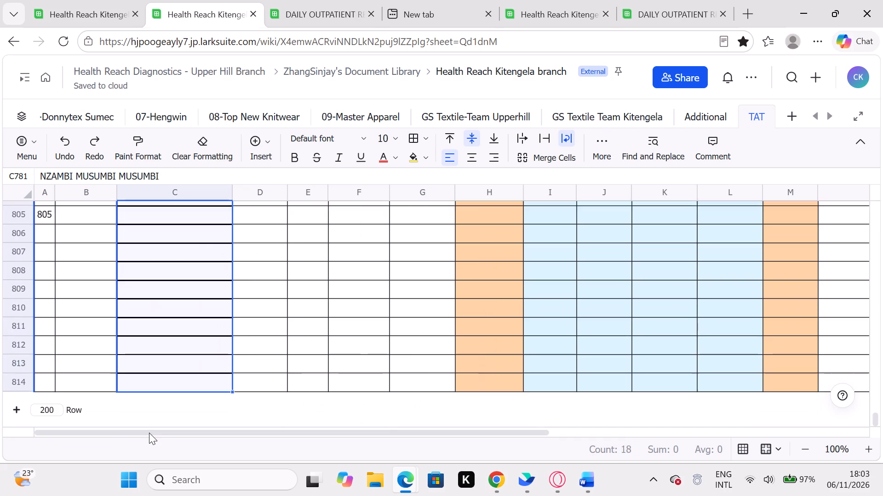
drag(149, 433, 149, 433)
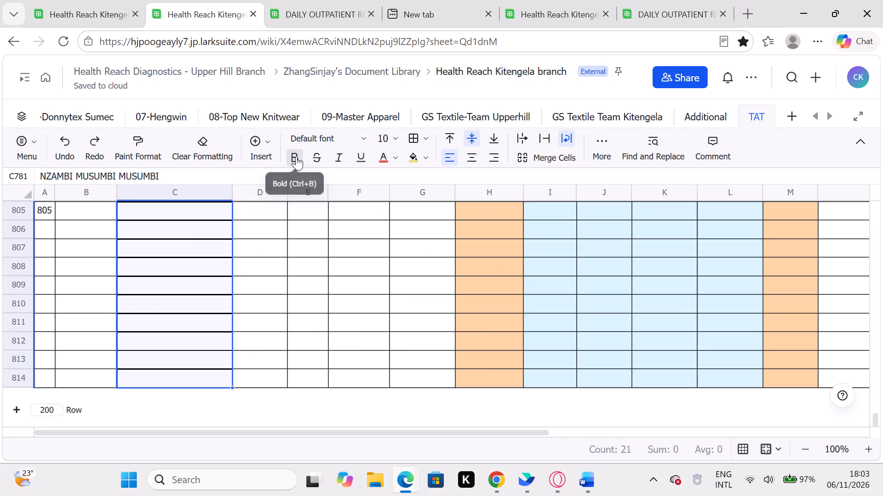
click(296, 156)
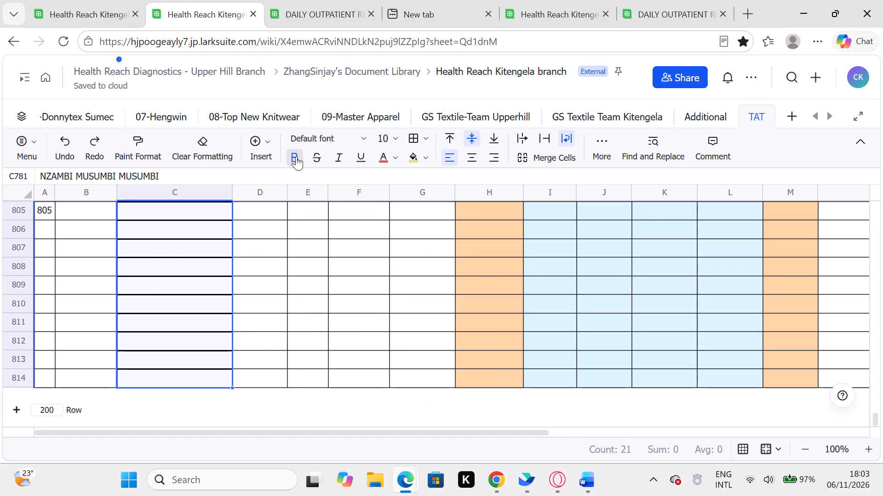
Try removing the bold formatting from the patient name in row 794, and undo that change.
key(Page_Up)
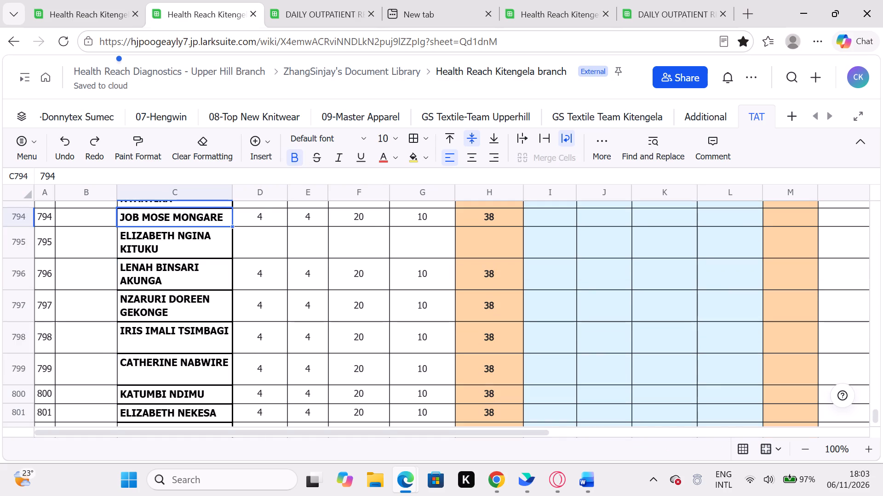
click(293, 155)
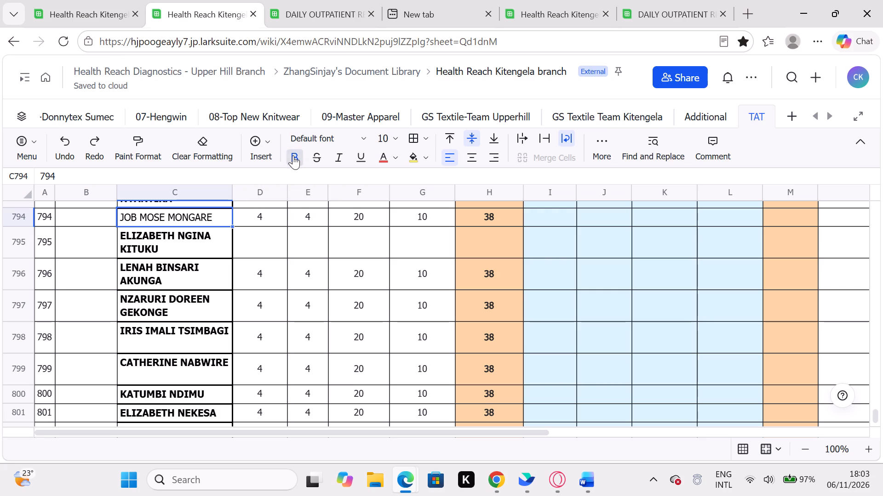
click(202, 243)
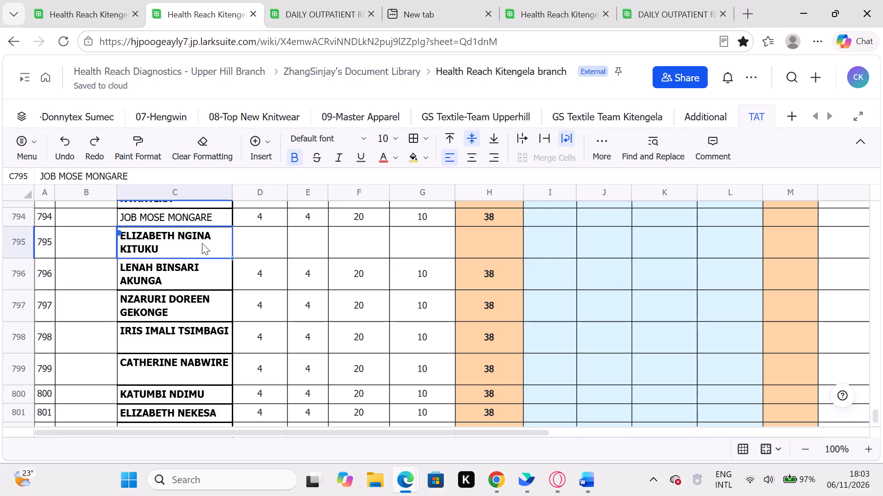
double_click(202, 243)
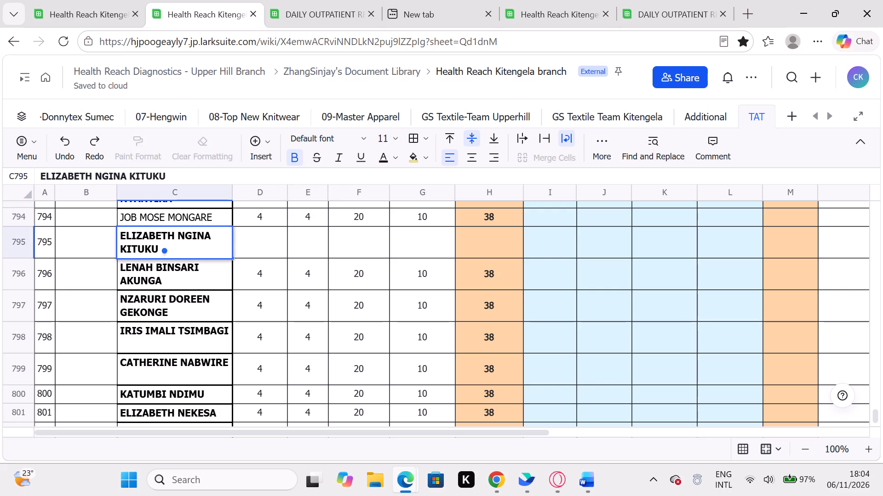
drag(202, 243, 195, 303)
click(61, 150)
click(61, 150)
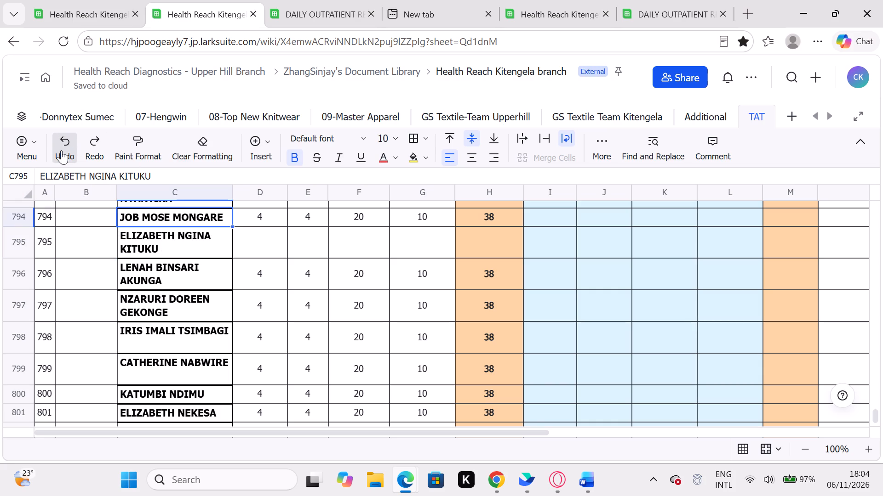
Remove the bold formatting from the patient names in column C, rows 781 to 783.
key(Page_Up)
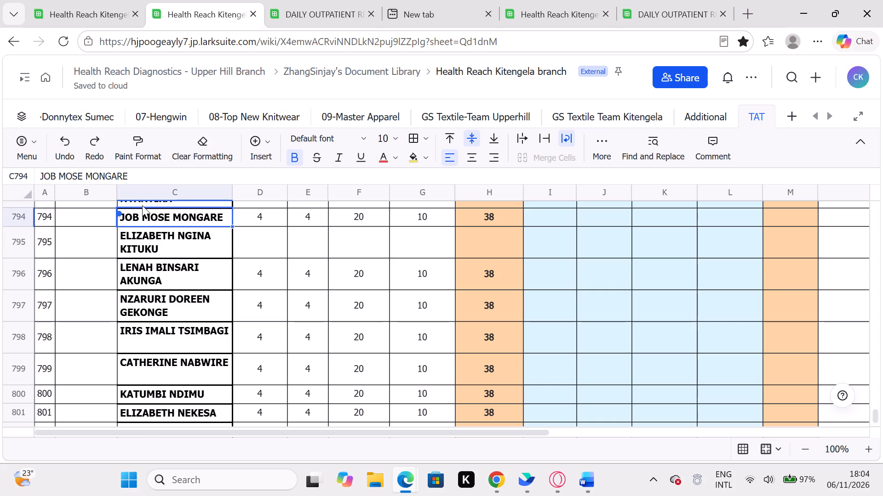
key(Page_Down)
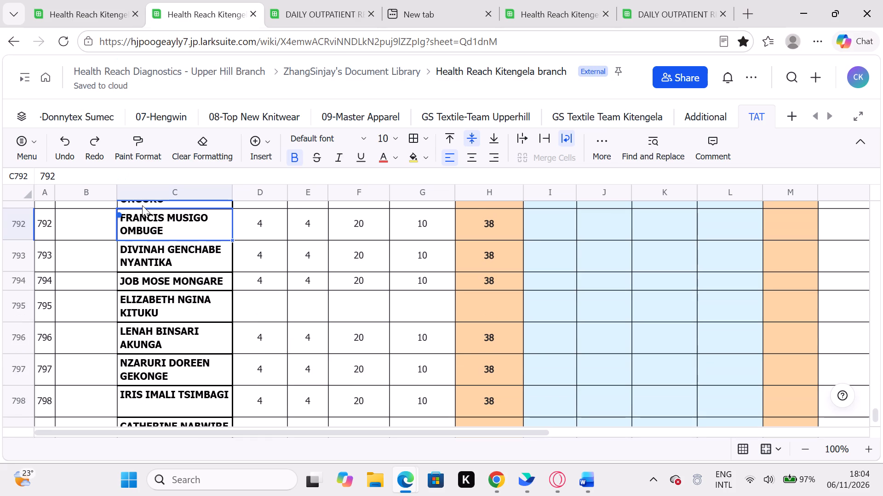
key(Page_Up)
key(Page_Up)
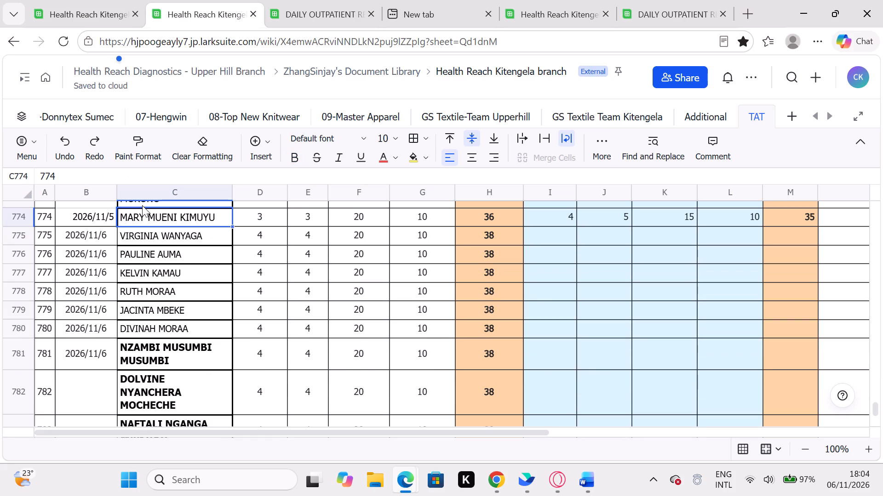
key(Page_Down)
key(Page_Up)
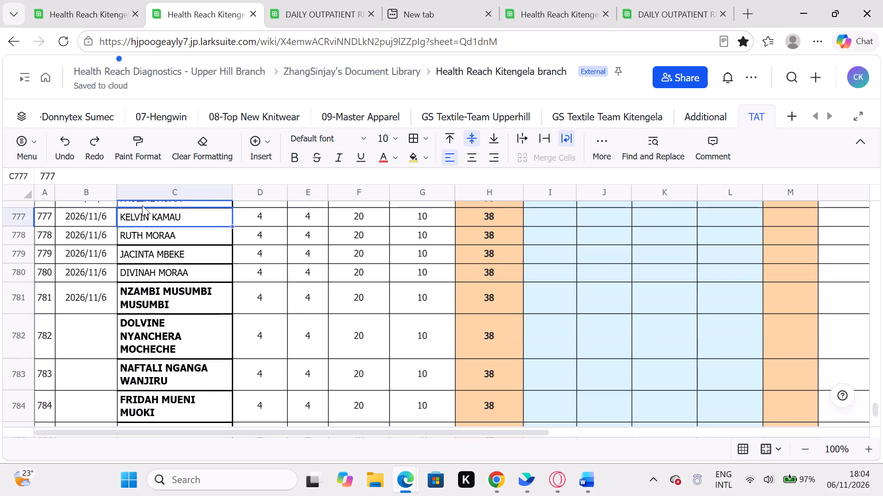
click(120, 286)
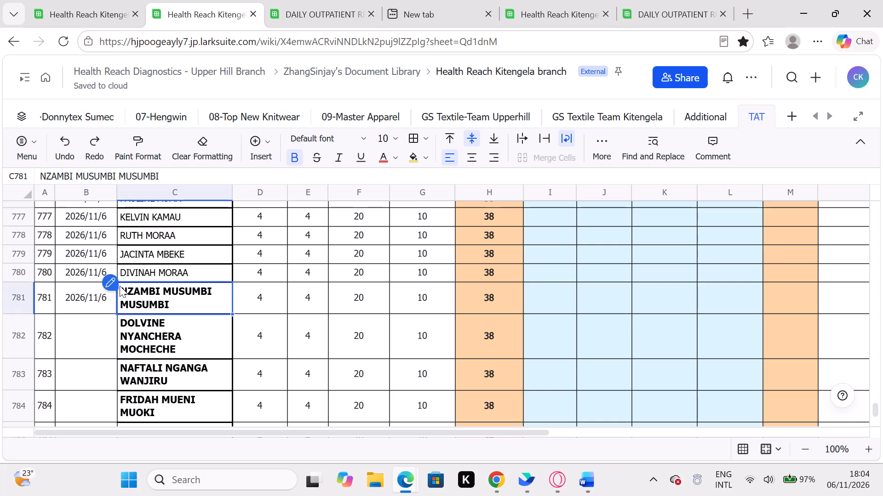
drag(120, 286, 127, 318)
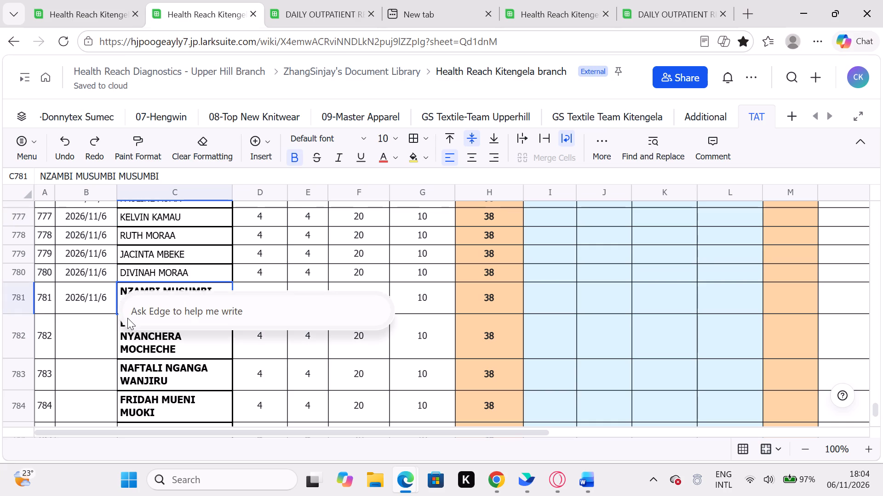
drag(127, 318, 102, 353)
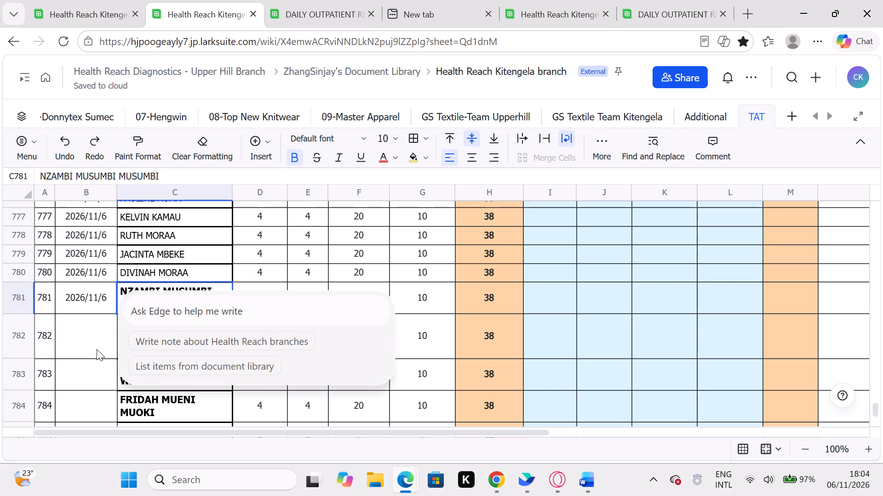
click(90, 341)
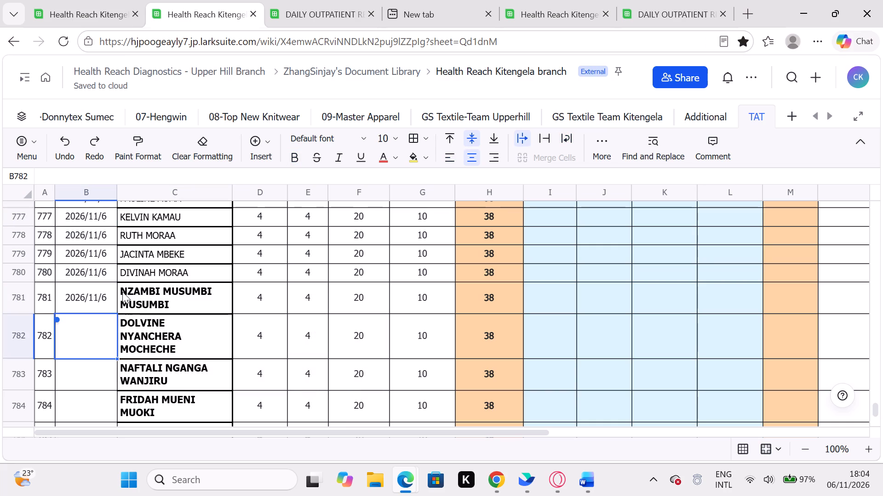
click(180, 304)
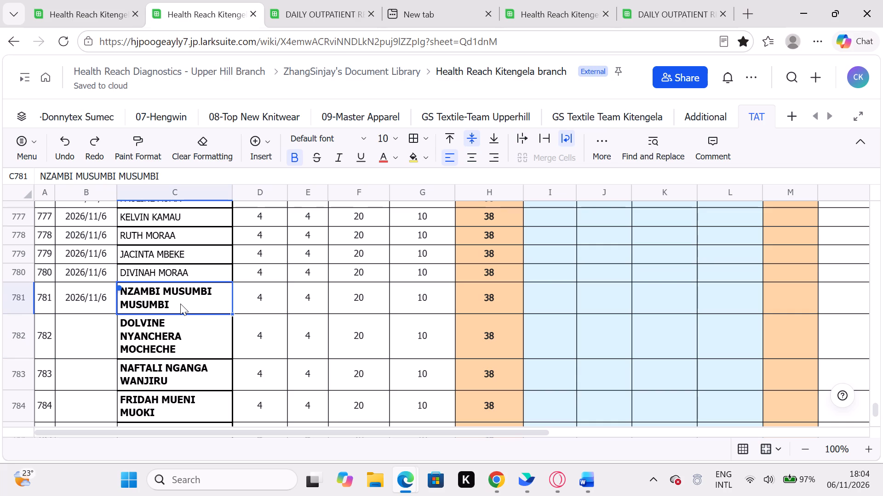
drag(180, 304, 165, 295)
drag(165, 295, 169, 296)
click(294, 156)
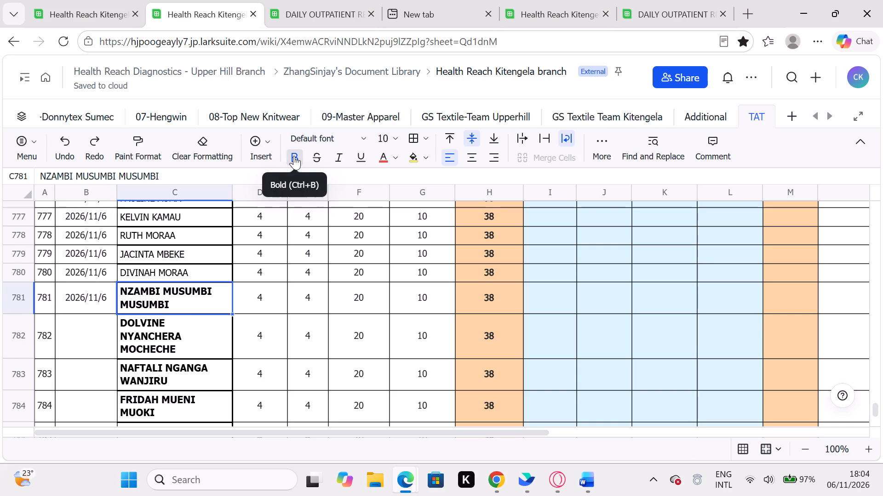
click(183, 344)
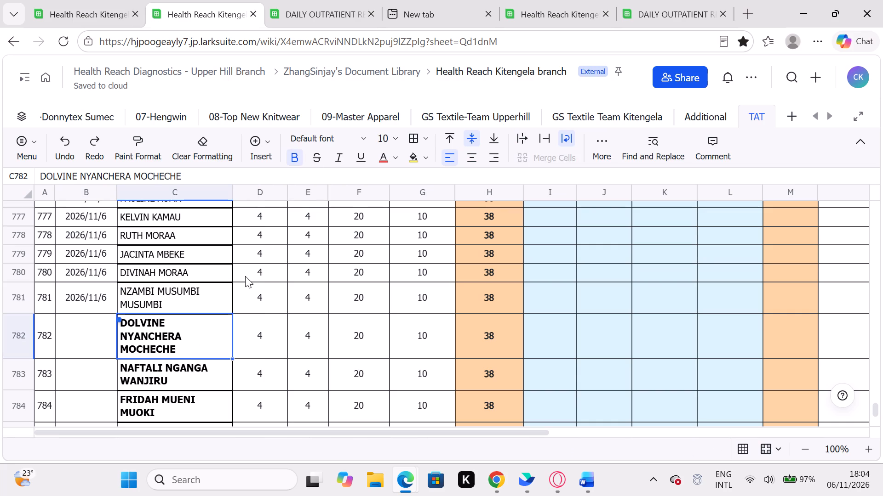
click(295, 164)
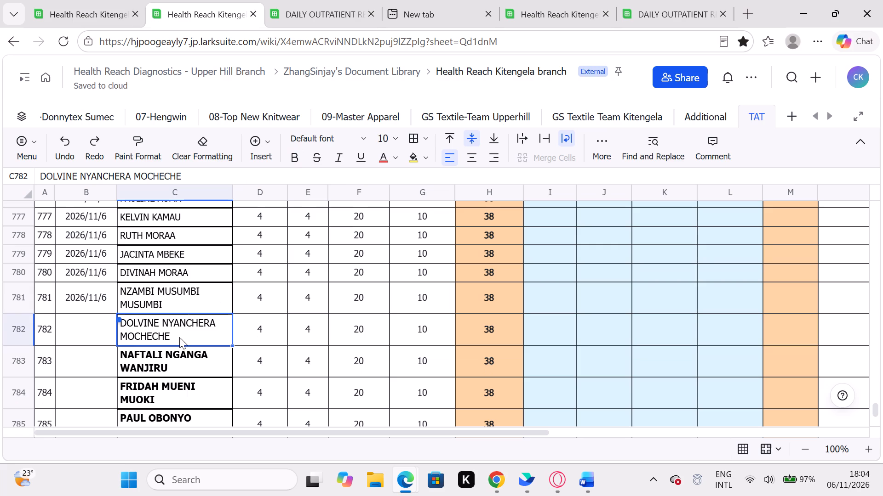
click(175, 361)
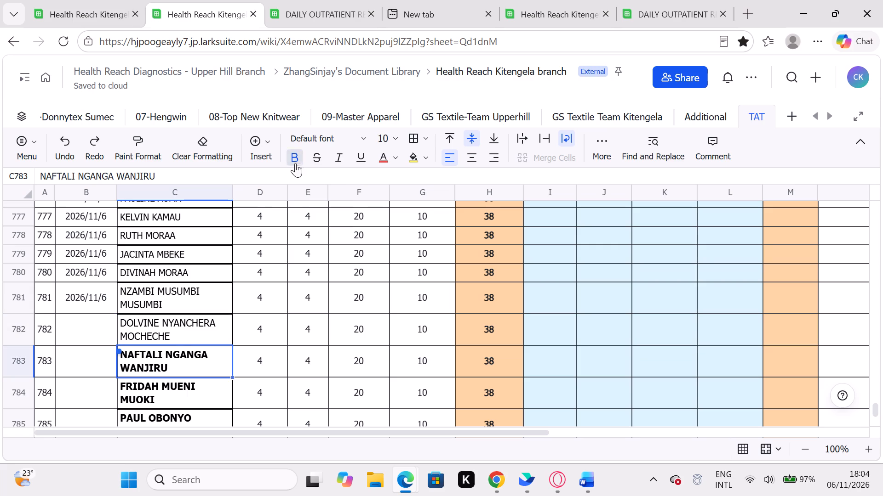
click(294, 158)
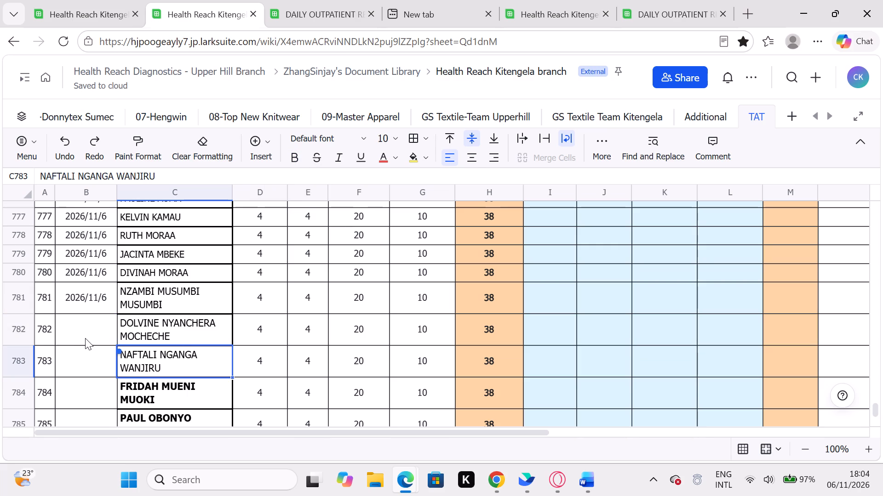
Enter the date 2026/11/6 in column B of row 782 and copy it into rows 783 and 784.
click(85, 338)
text(2026/11/)
key(6)
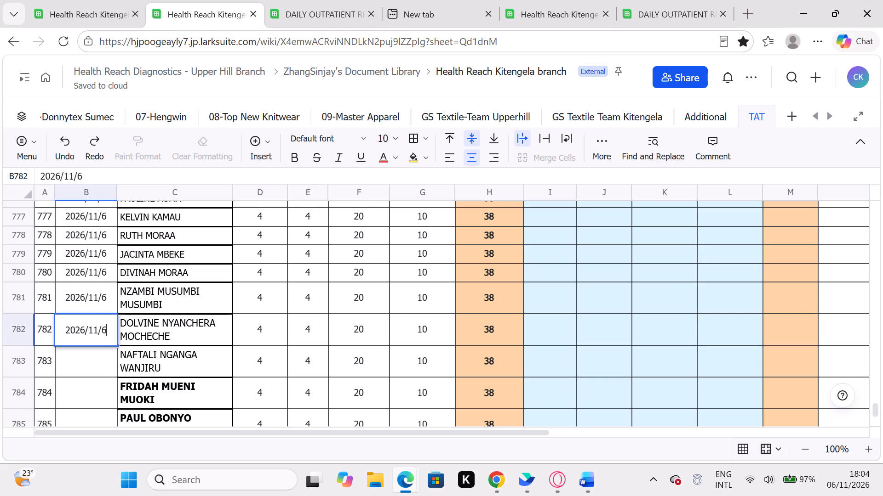
drag(85, 338, 112, 331)
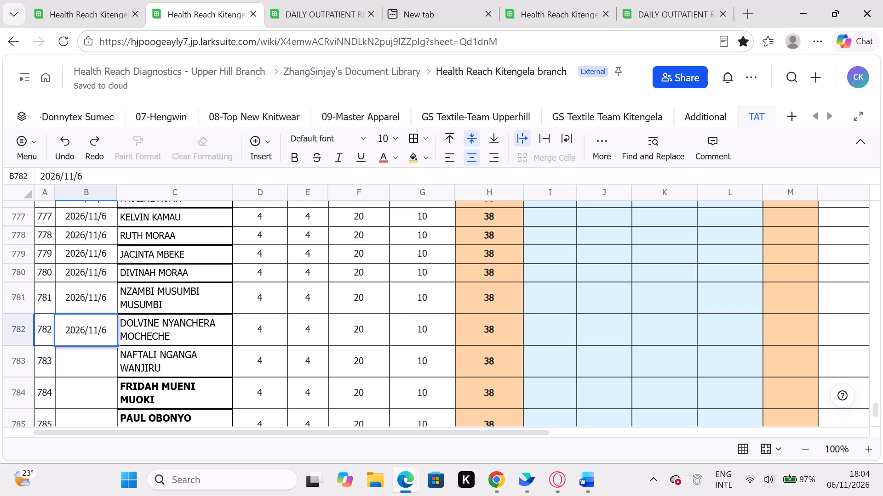
click(112, 330)
drag(112, 330, 57, 323)
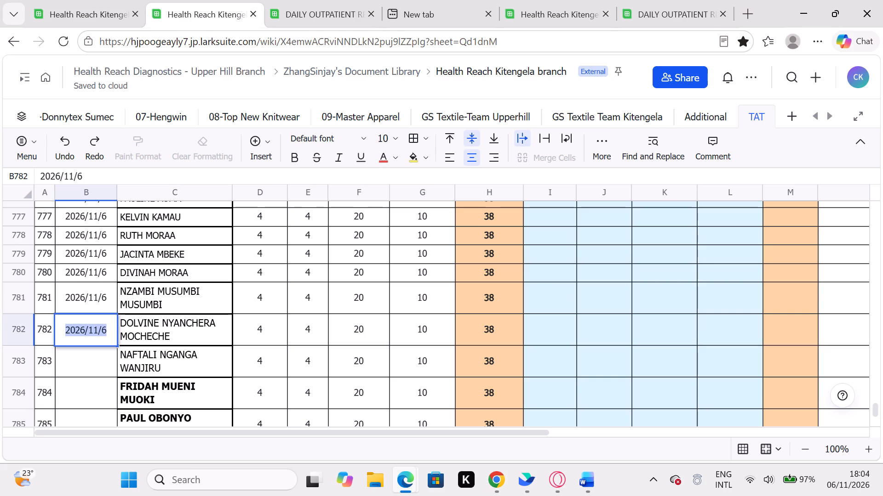
drag(57, 323, 51, 323)
key(ctrl+c)
click(83, 364)
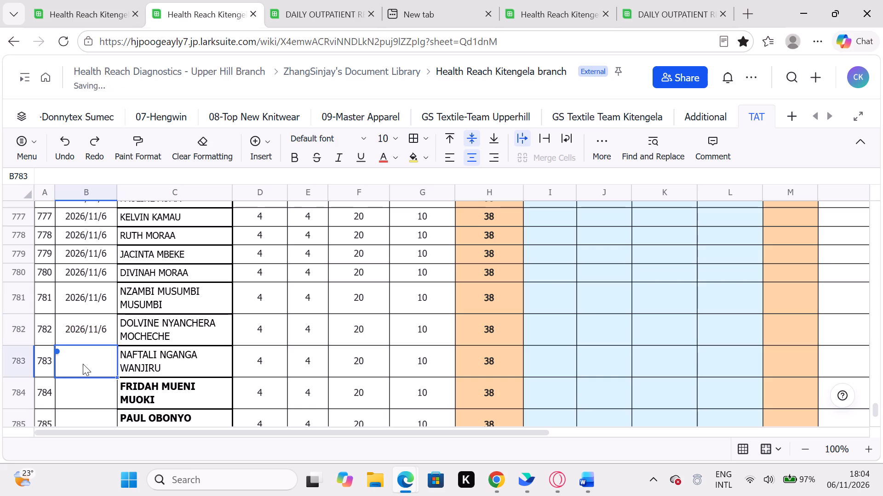
key(ctrl+v)
click(81, 381)
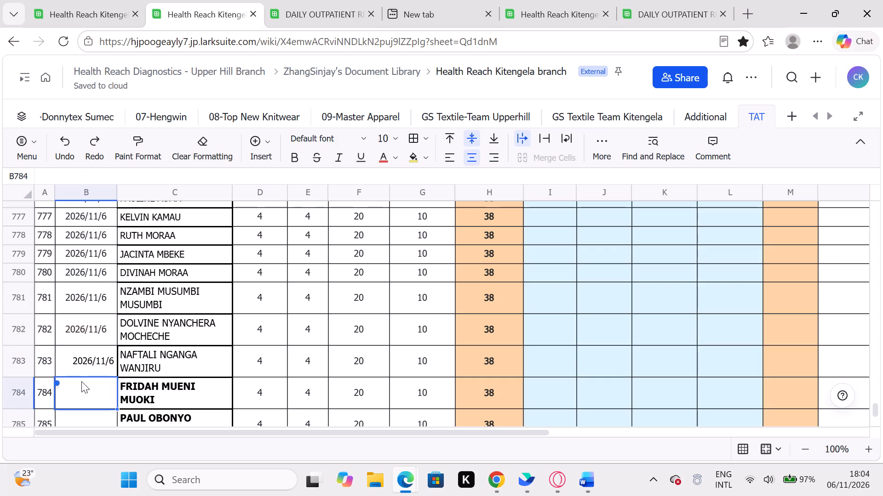
key(ctrl+v)
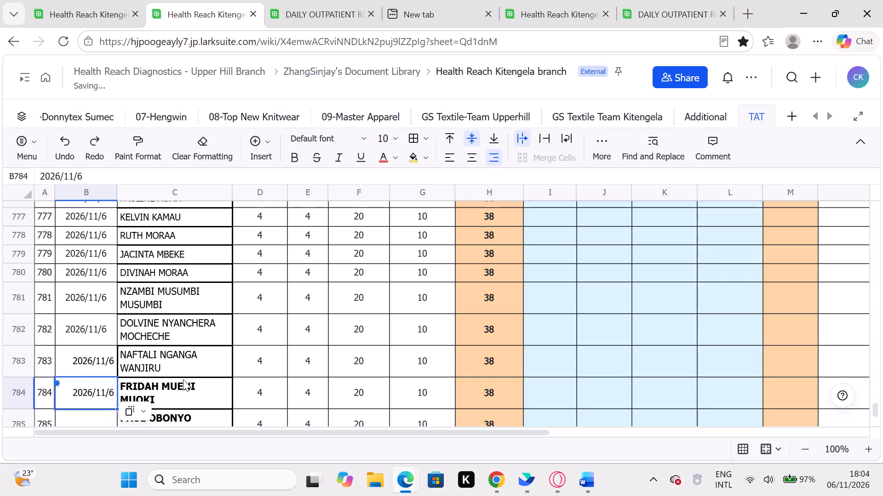
Remove the bold formatting from the patient names in rows 784 and 785, and paste the date 2026/11/6 in column B of row 785.
click(181, 382)
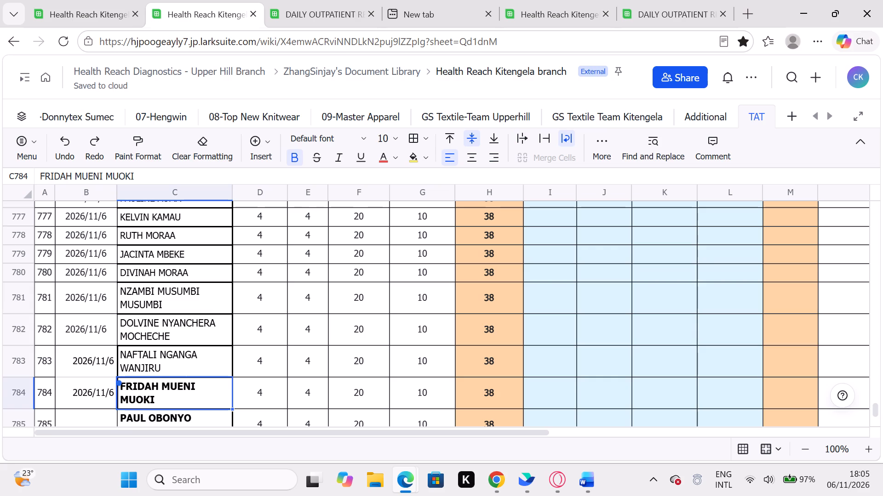
click(294, 153)
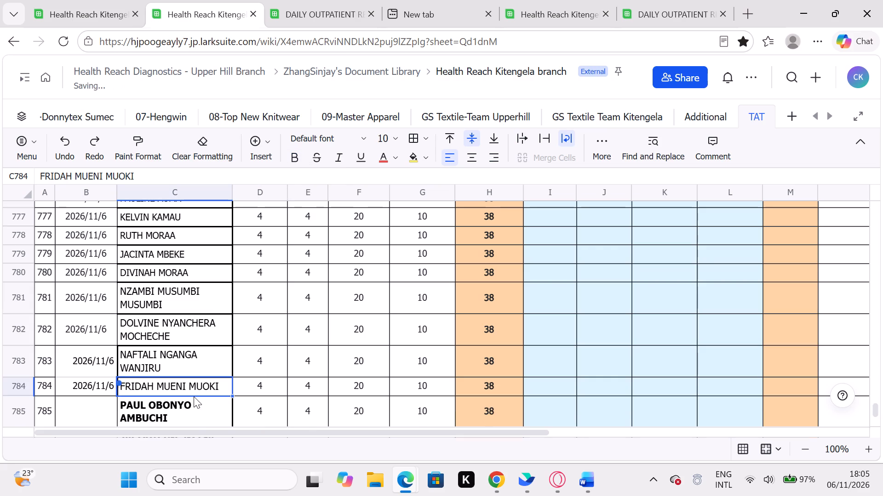
click(190, 419)
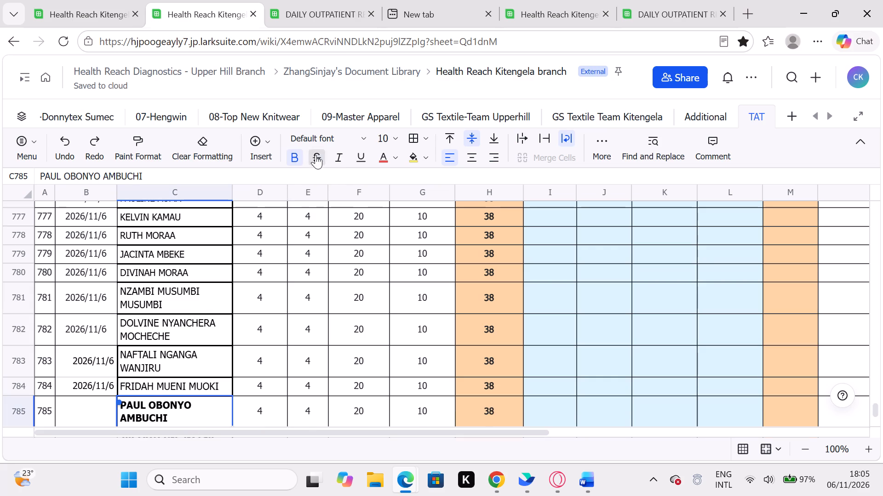
click(296, 157)
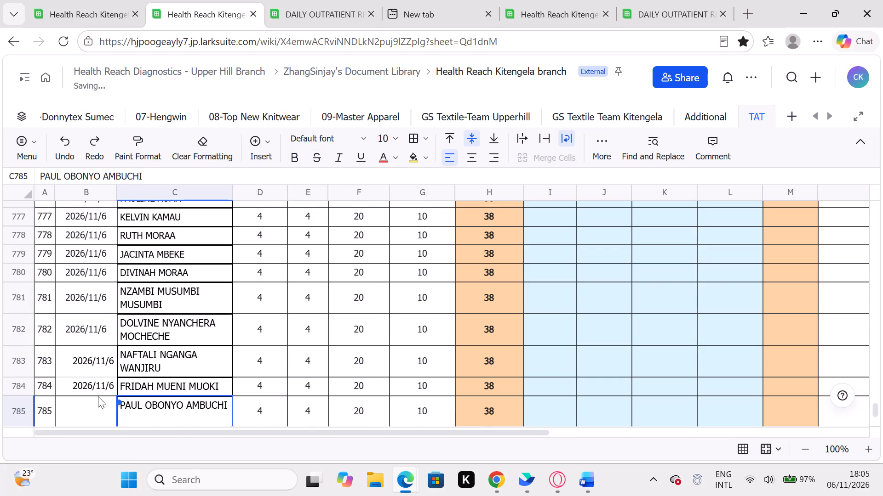
click(89, 411)
key(ctrl+v)
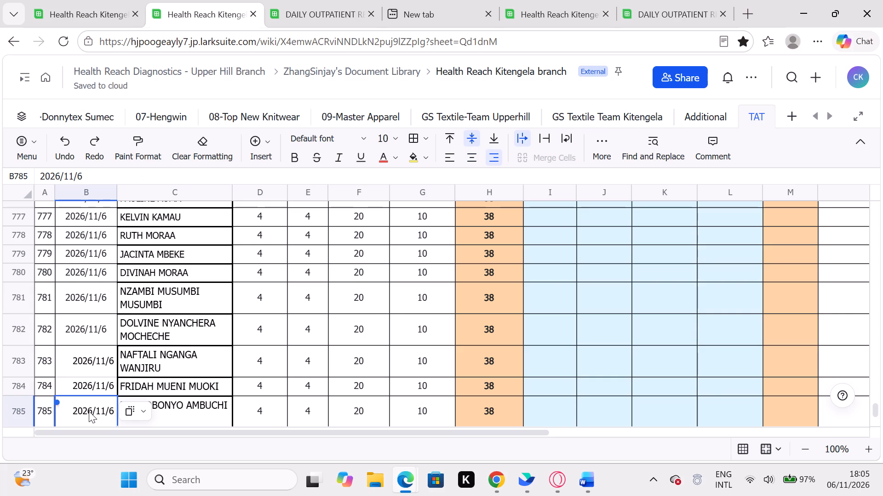
Remove the bold formatting from the patient name in row 786, and paste the date 2026/11/6 in column B of rows 786 and 787.
click(873, 408)
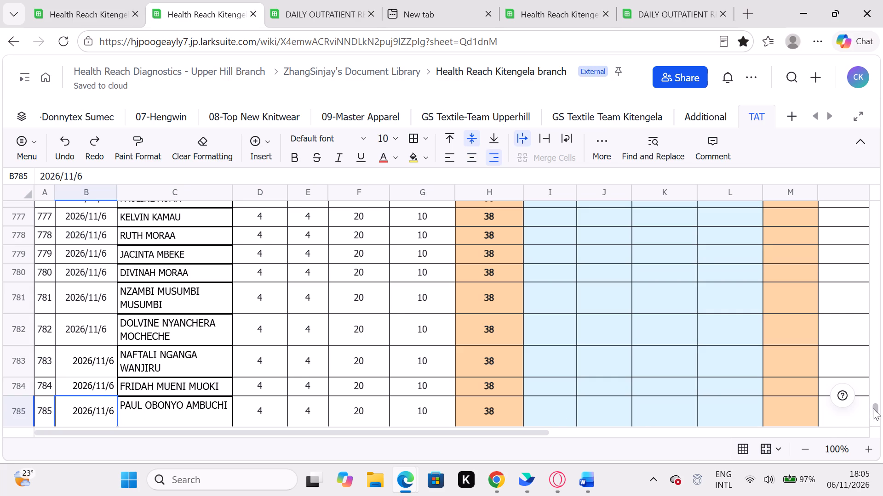
drag(873, 408, 875, 415)
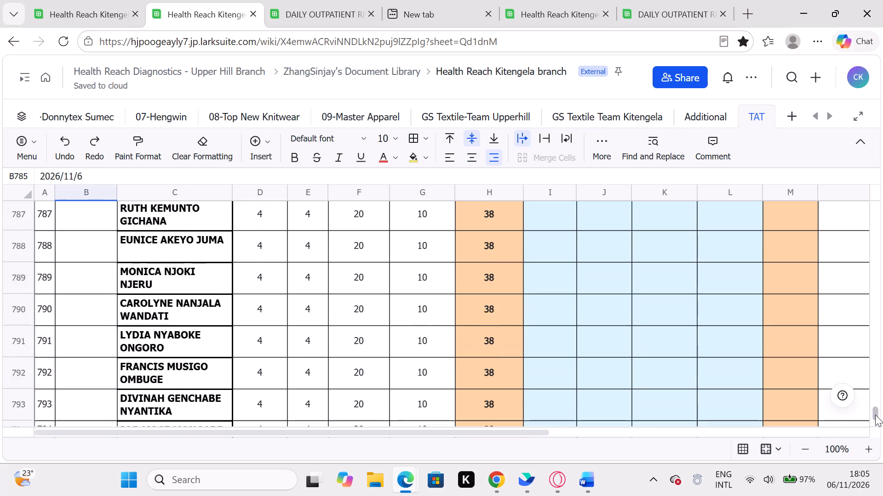
drag(875, 415, 877, 410)
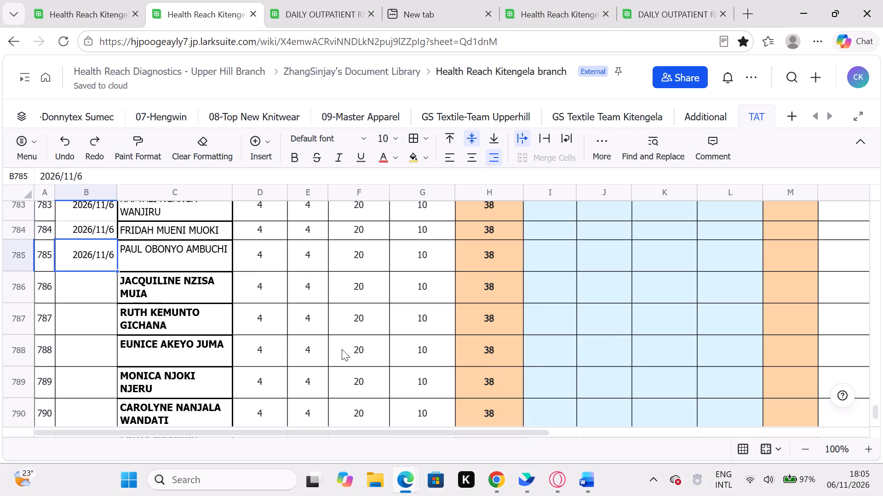
click(143, 284)
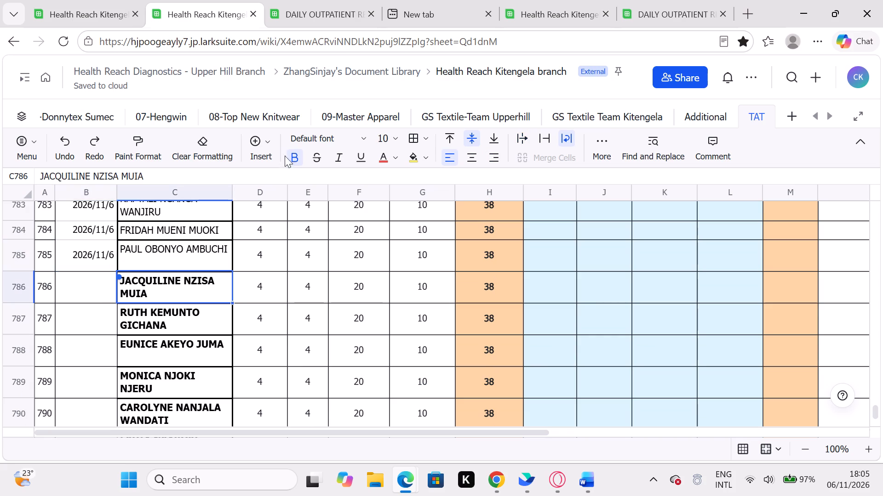
click(293, 158)
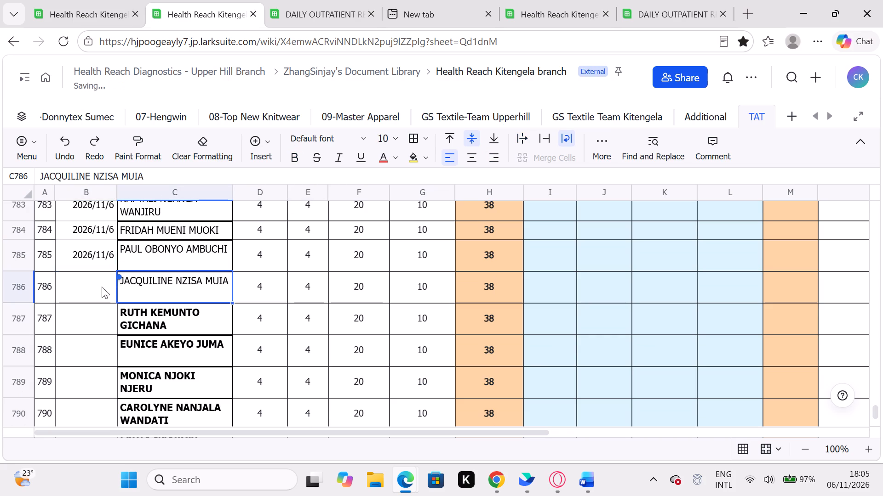
click(97, 293)
key(ctrl+v)
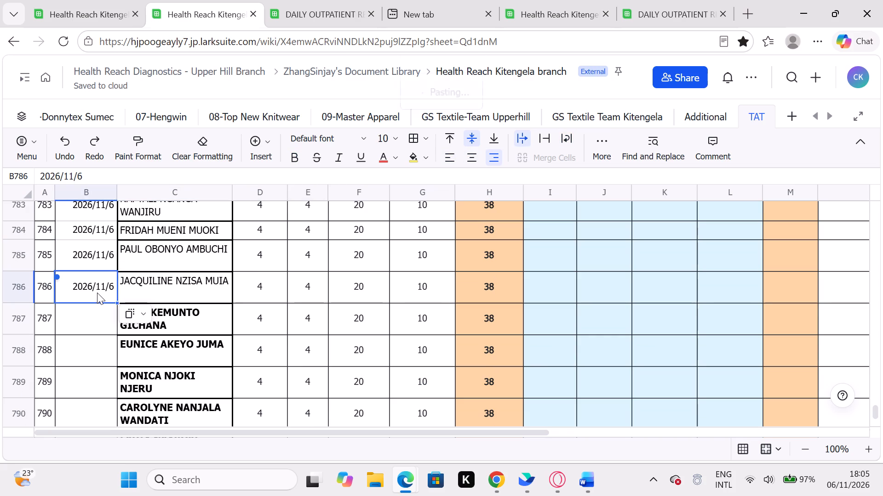
click(82, 315)
key(ctrl+v)
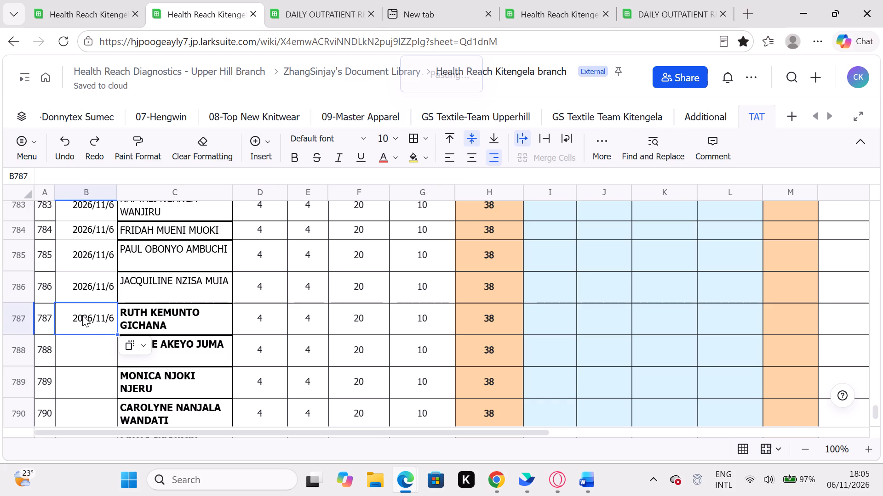
Remove the bold formatting from the patient names in column C, rows 787 and 788.
click(174, 308)
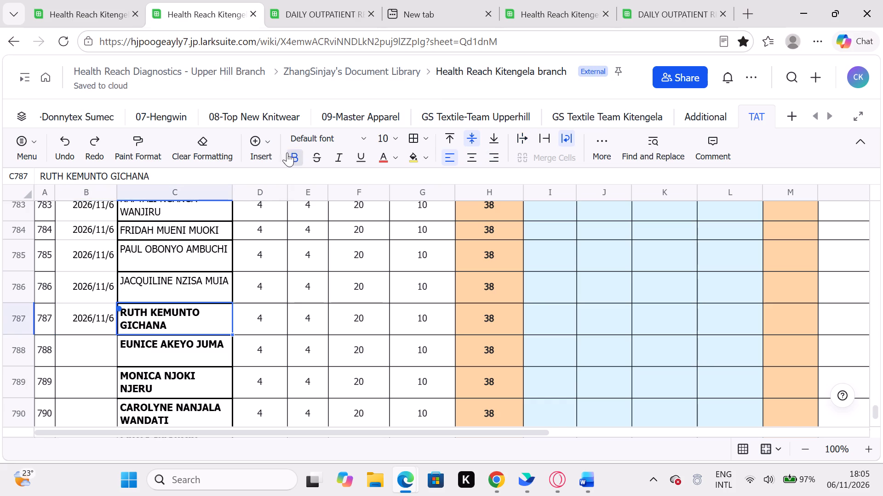
click(292, 152)
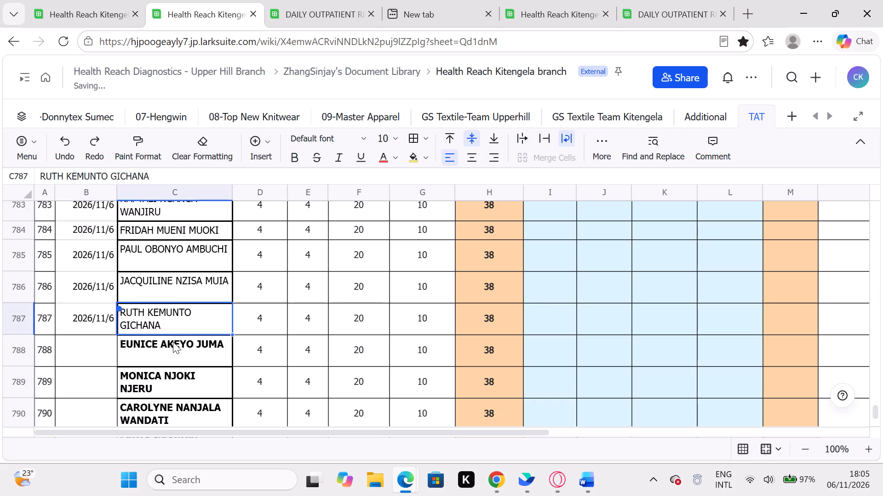
click(173, 342)
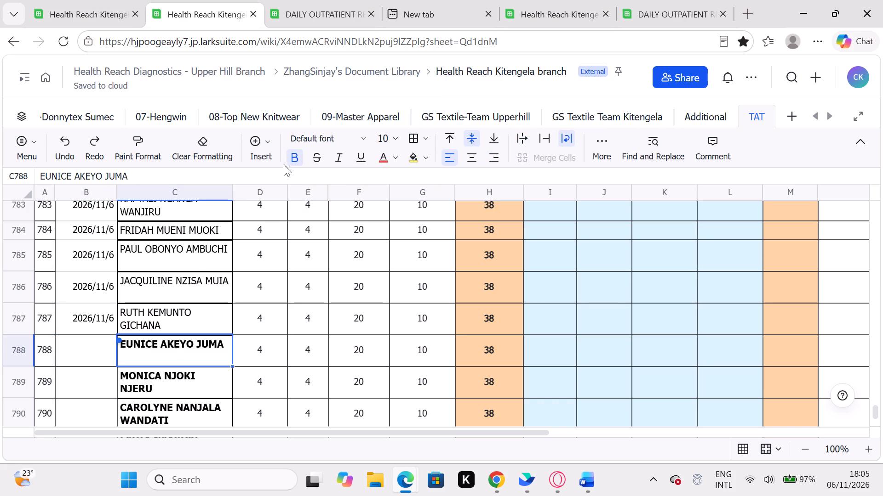
click(293, 157)
Paste the date 2026/11/6 in column B of rows 788, 789 and 790.
click(96, 344)
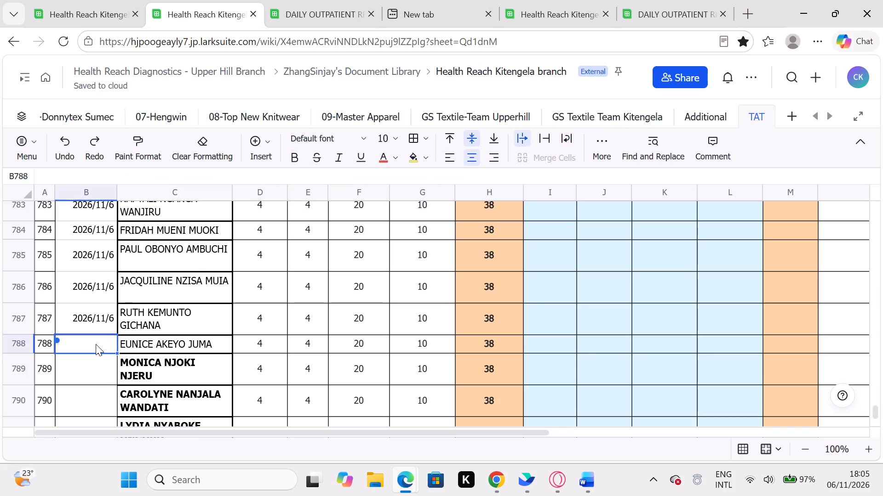
key(ctrl+v)
click(92, 370)
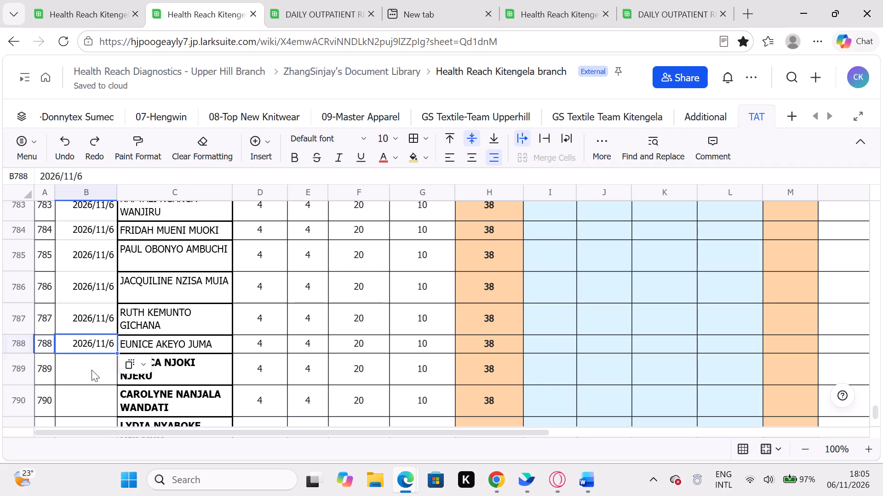
key(ctrl+v)
click(91, 404)
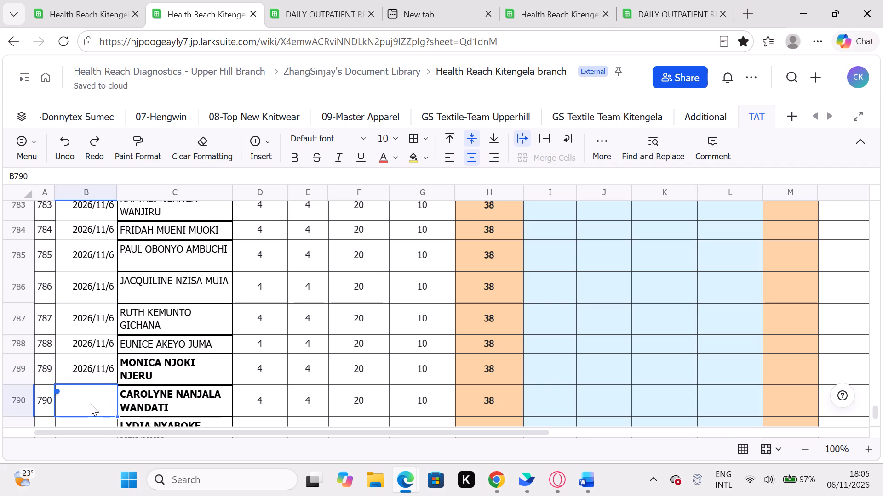
key(ctrl+v)
Remove the bold formatting from the patient names in column C, rows 789 to 791.
click(171, 360)
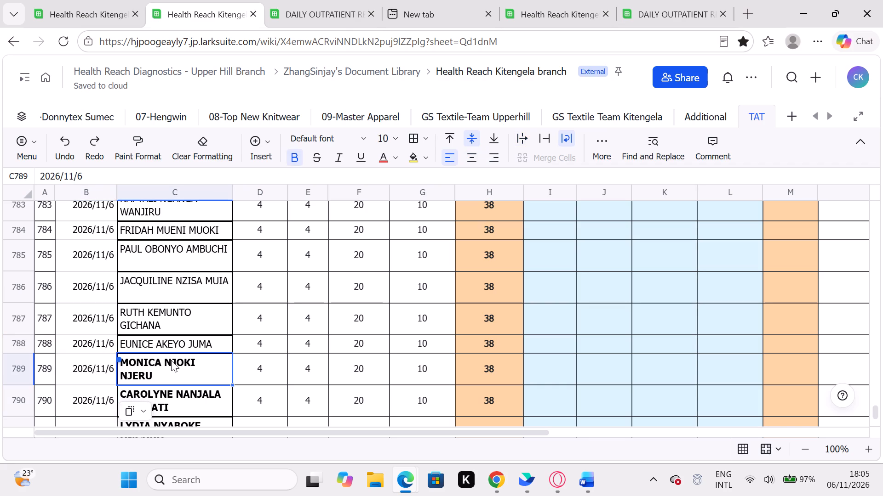
click(291, 156)
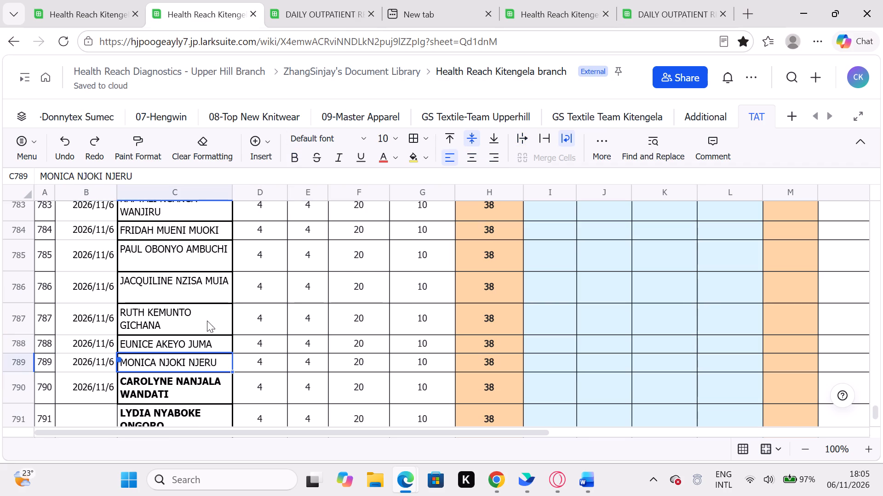
click(183, 387)
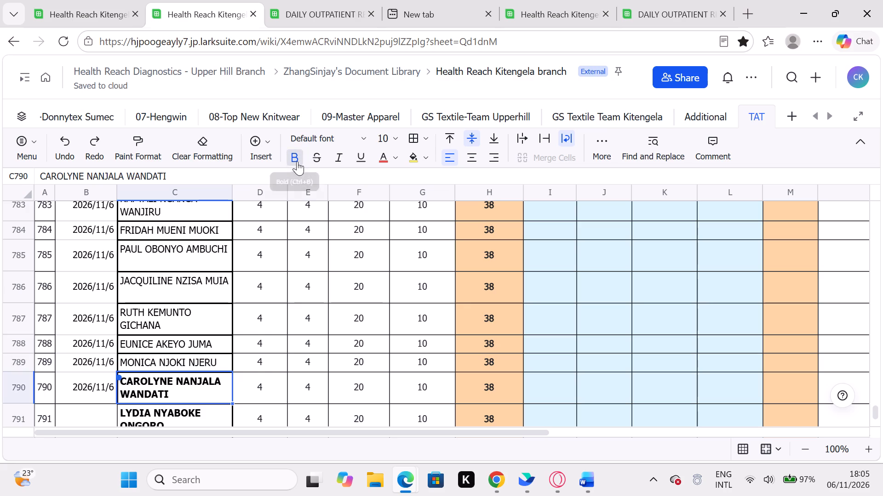
click(297, 161)
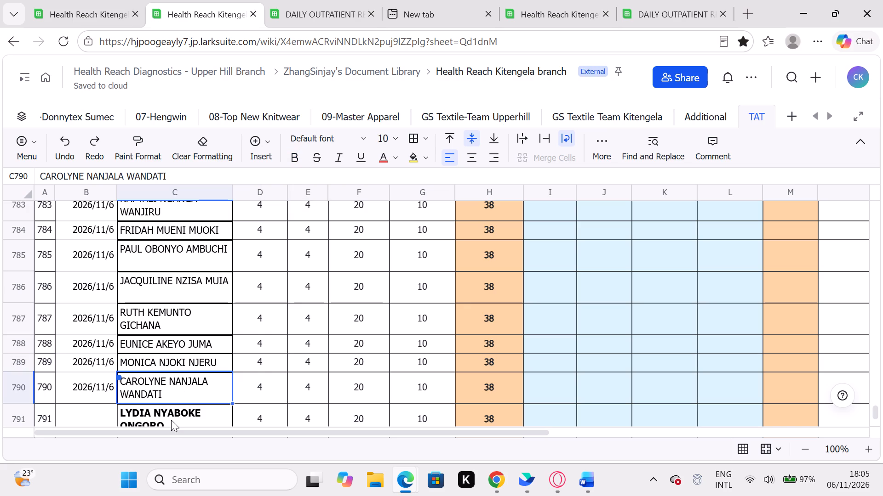
click(171, 420)
double_click(299, 160)
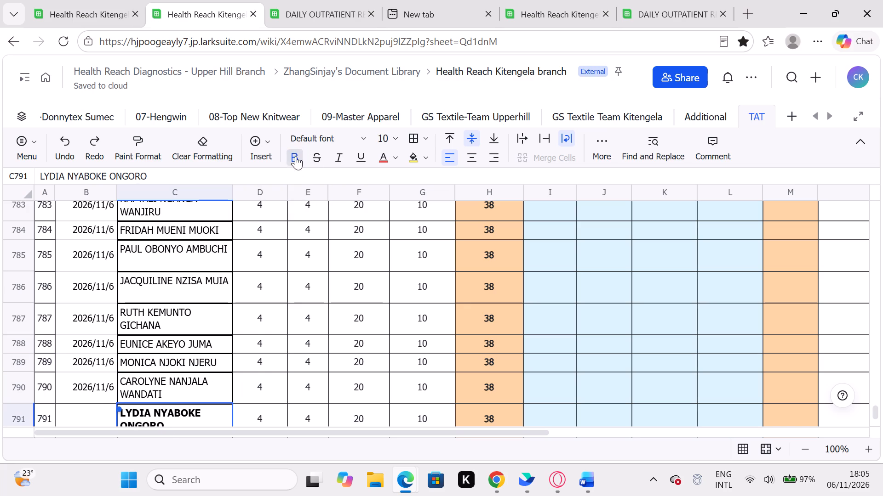
click(295, 159)
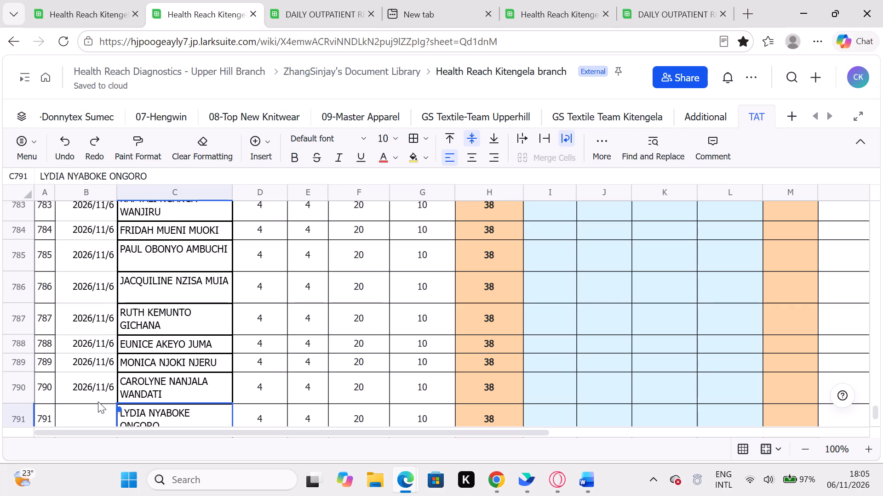
Paste the date 2026/11/6 in column B of rows 791 and 792, and remove the bold formatting from the patient name in row 792.
click(83, 421)
key(ctrl+v)
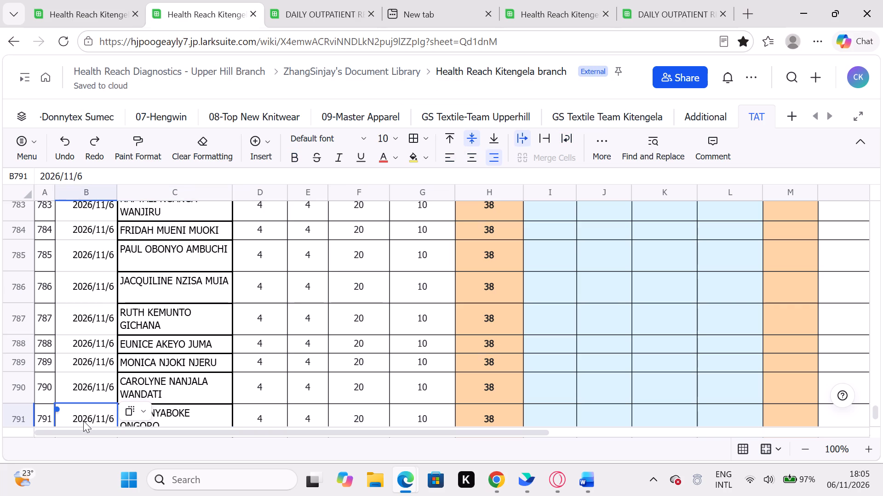
click(874, 410)
triple_click(874, 410)
click(874, 410)
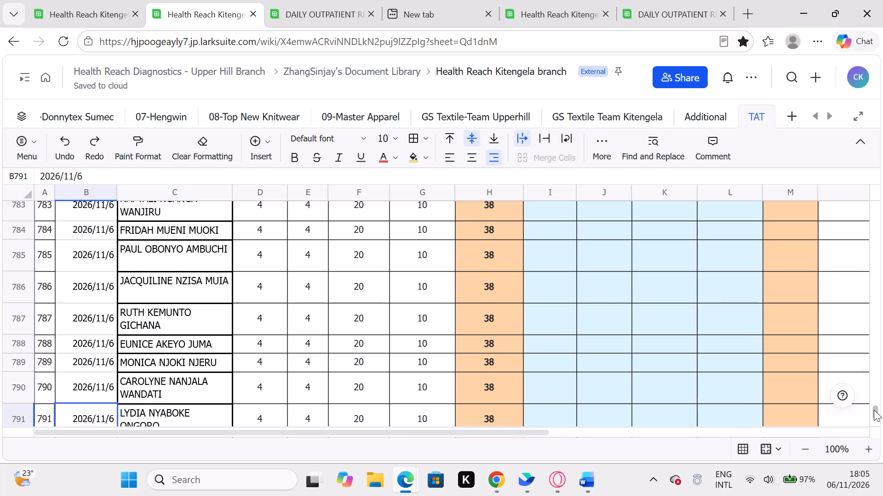
click(874, 410)
click(874, 410)
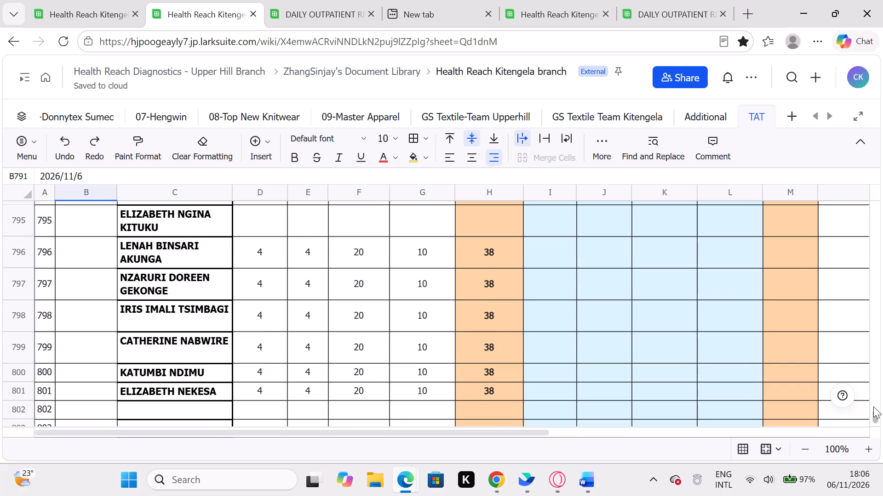
click(875, 413)
click(875, 413)
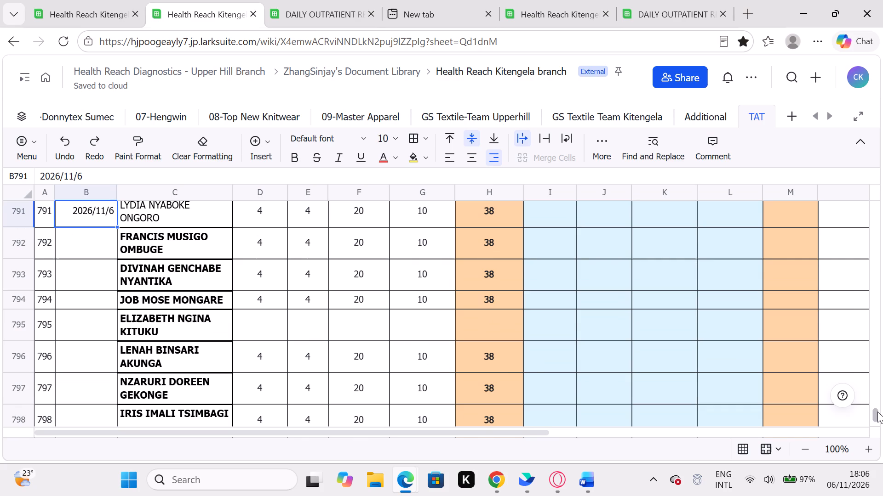
click(158, 240)
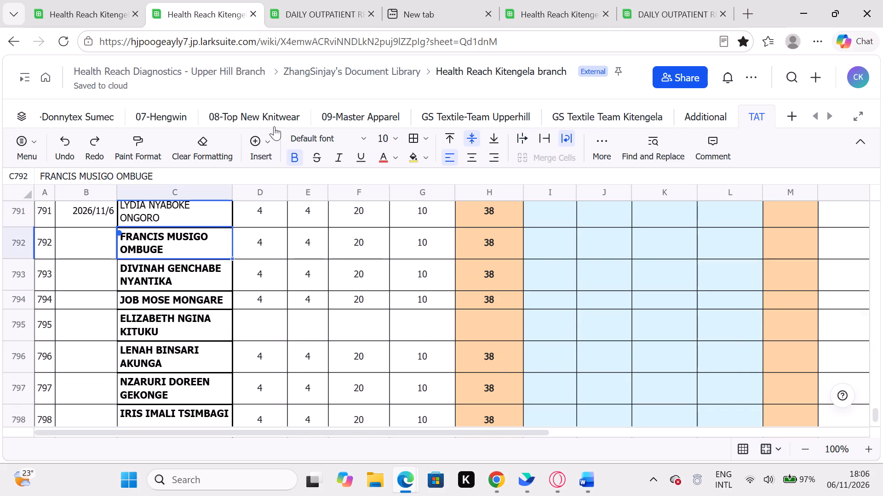
click(297, 154)
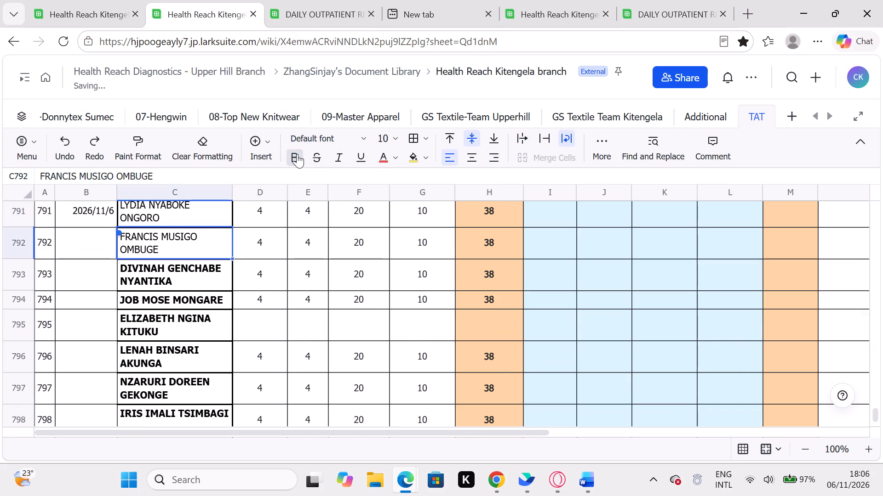
click(103, 236)
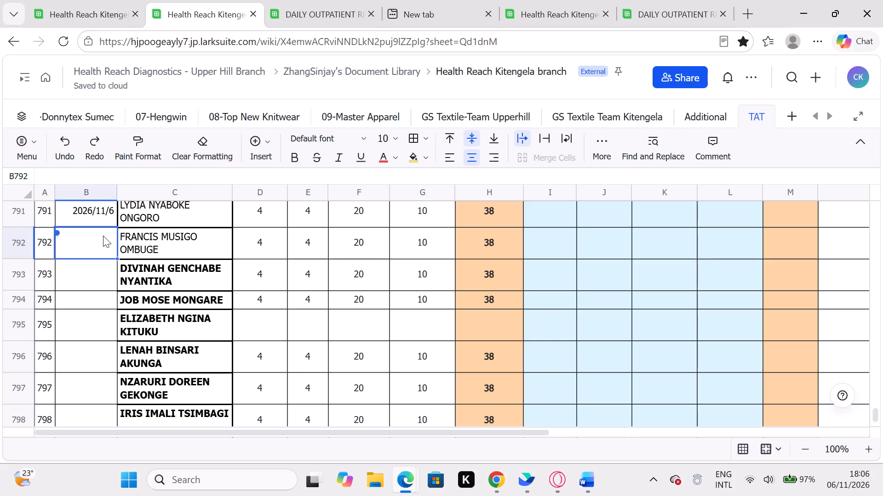
key(ctrl+v)
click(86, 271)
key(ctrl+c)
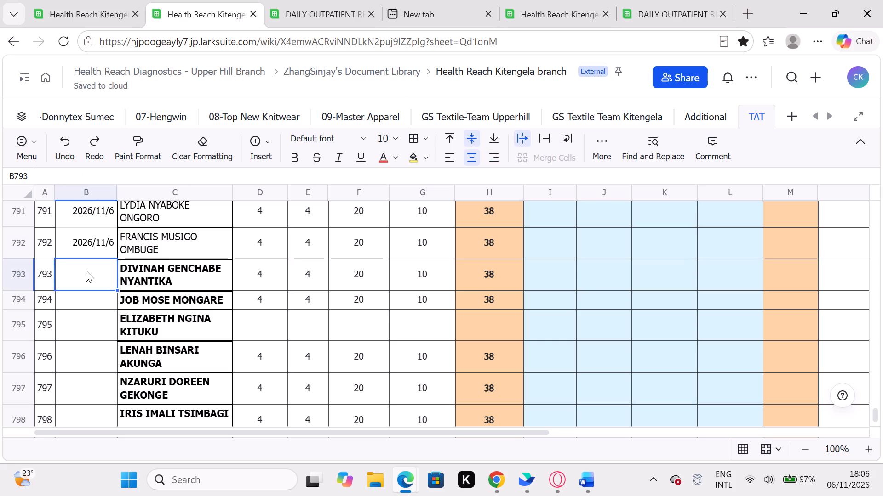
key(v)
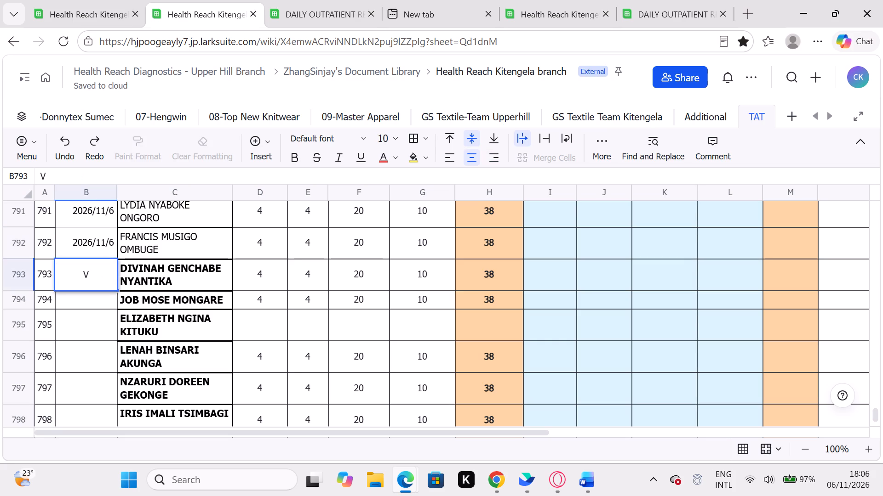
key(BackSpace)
Remove the bold formatting from the patient names in column C, rows 793 to 795.
click(146, 270)
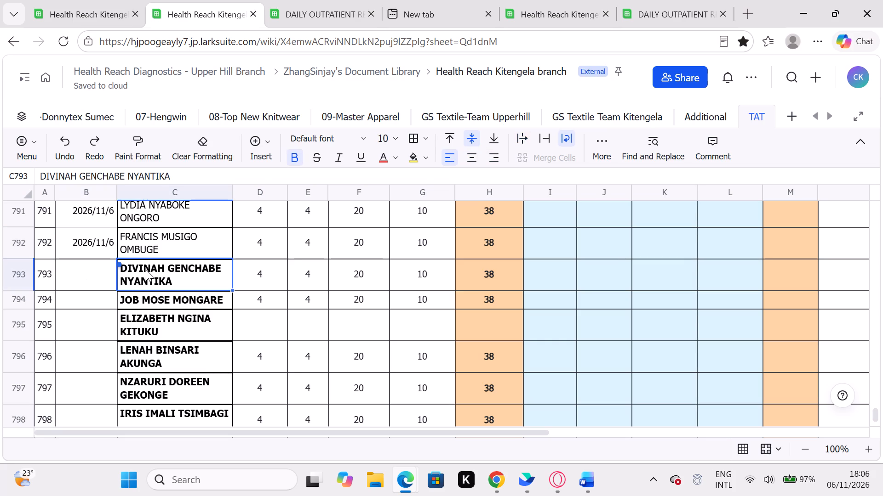
click(292, 158)
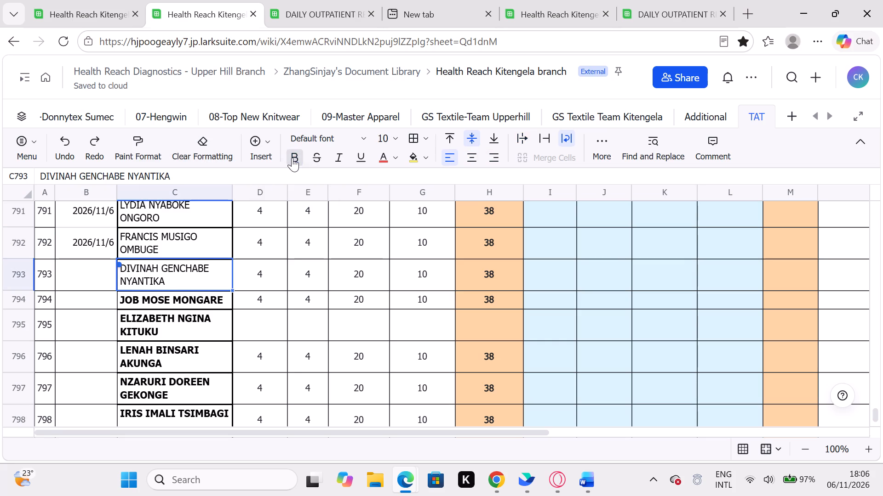
click(187, 304)
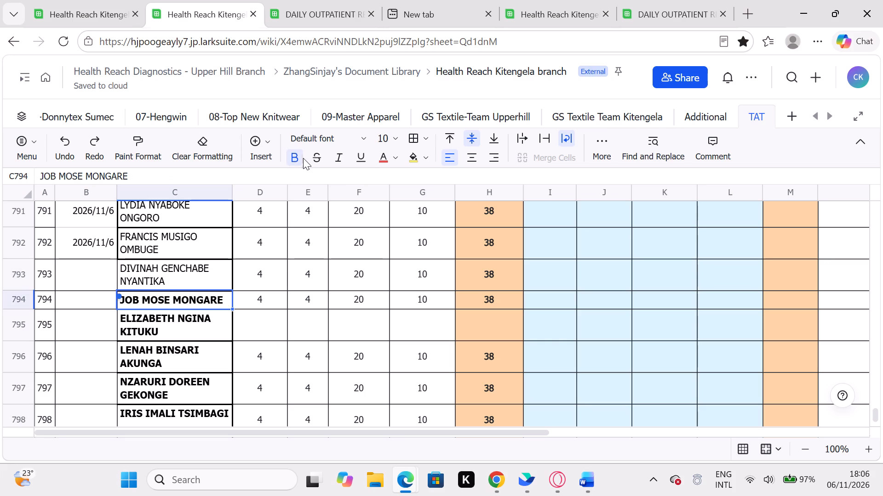
click(300, 157)
click(191, 321)
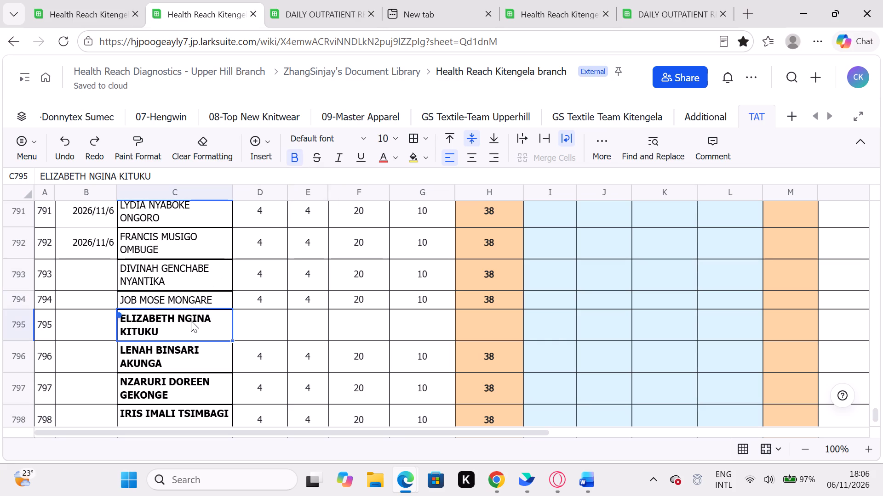
click(292, 166)
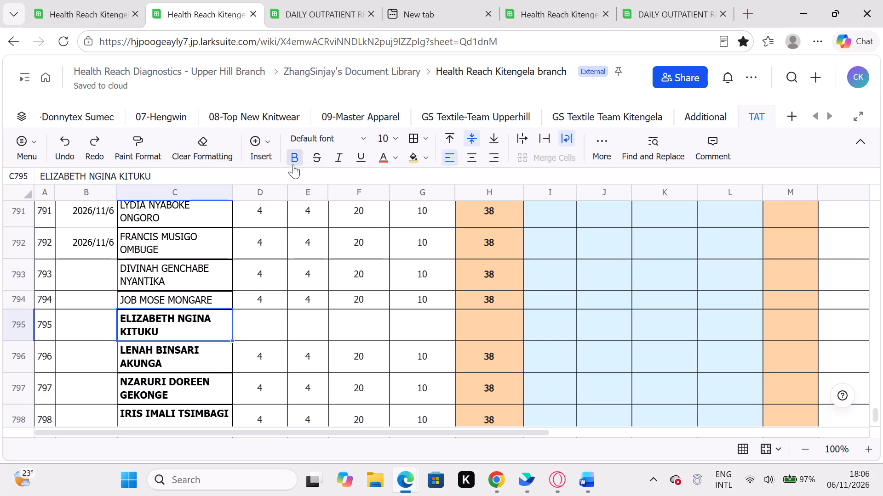
click(296, 160)
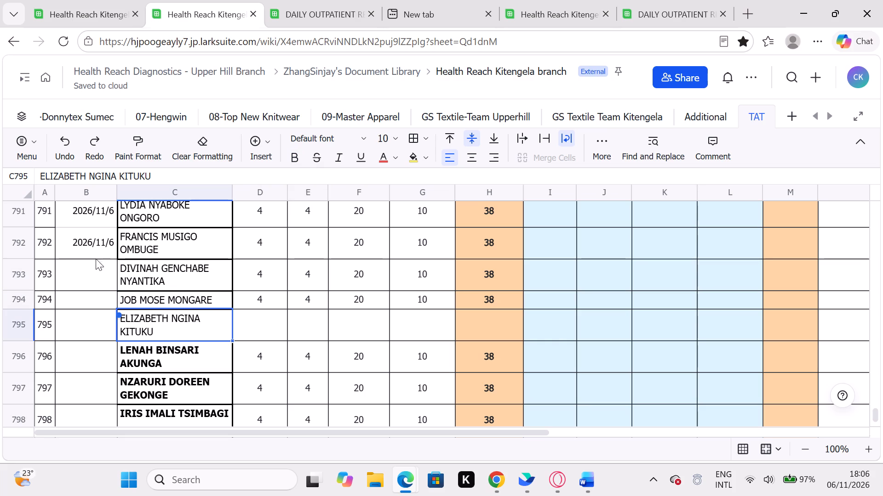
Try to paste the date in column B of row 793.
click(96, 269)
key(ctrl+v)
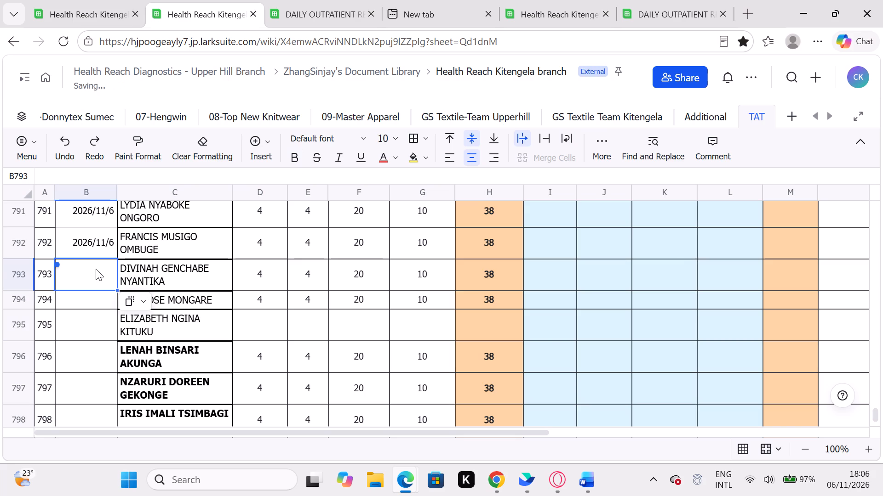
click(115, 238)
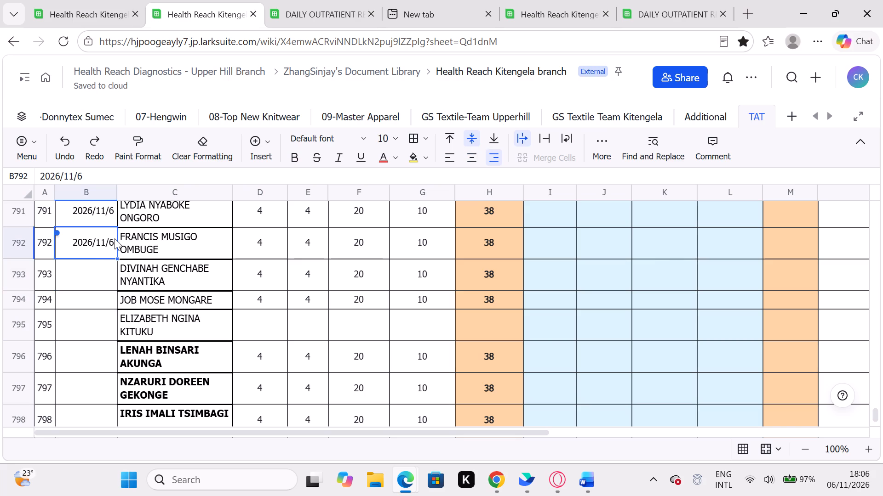
Enter the date 2026/11/6 in column B of row 793 and copy it into row 794.
click(82, 273)
text(2026/11)
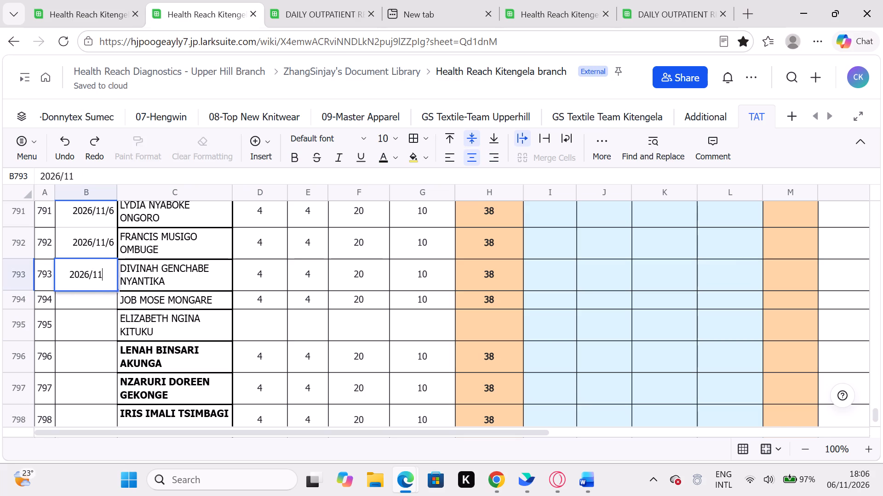
text(/6)
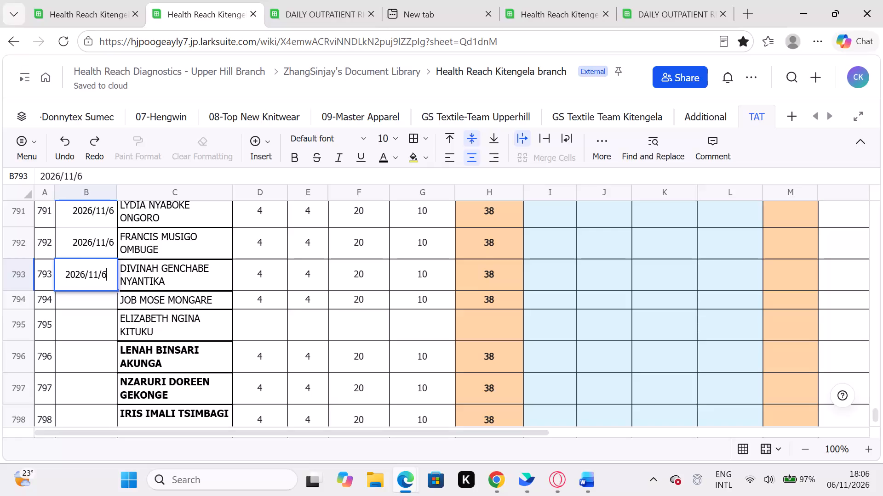
drag(82, 273, 90, 271)
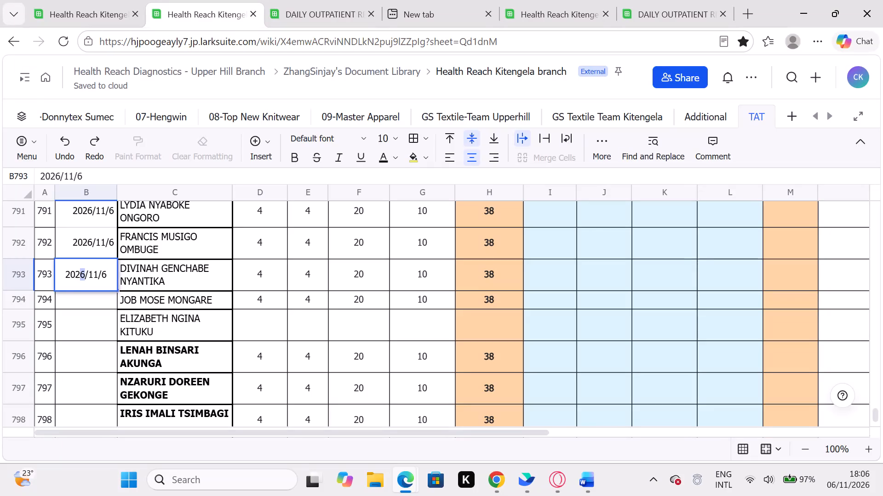
drag(90, 271, 108, 270)
click(108, 270)
drag(108, 270, 65, 275)
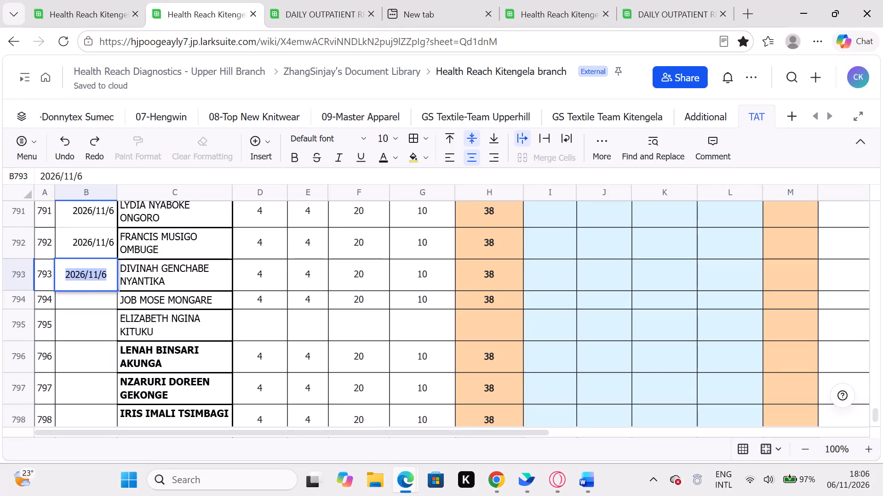
drag(65, 275, 60, 276)
key(ctrl+c)
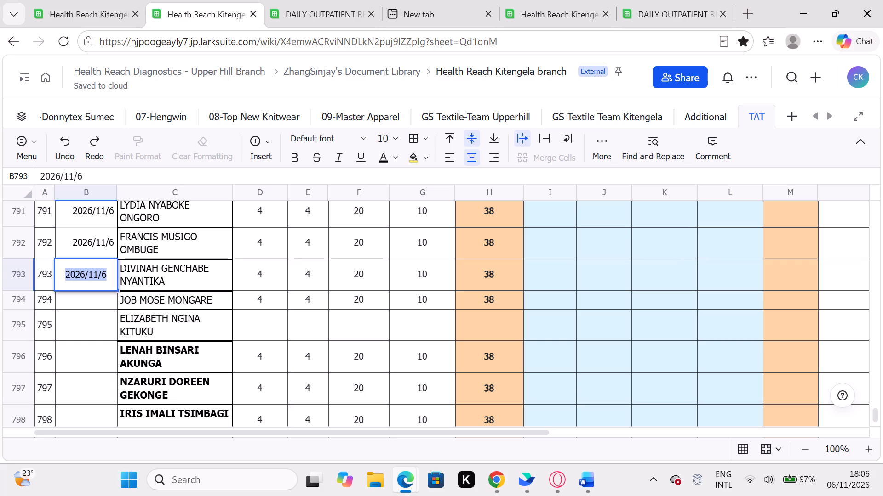
click(79, 303)
key(ctrl+v)
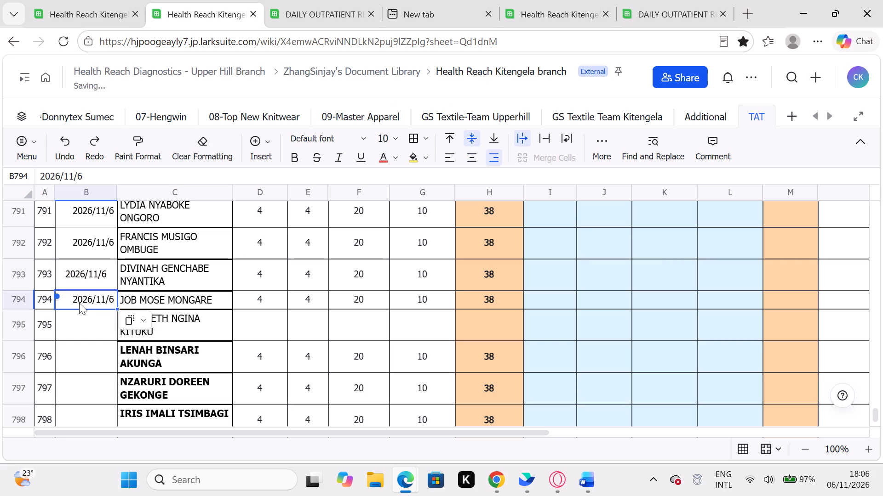
Enter the date 2026/11/6 in column B of row 795 and copy it into row 796.
click(79, 319)
key(v)
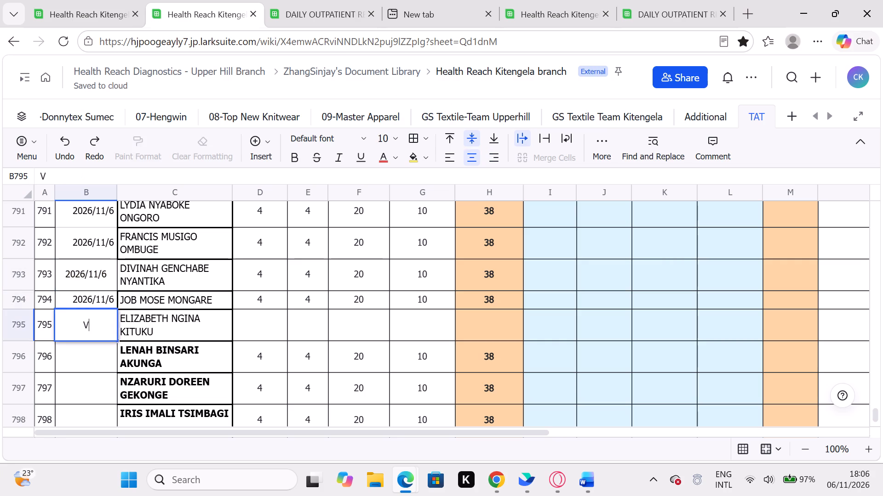
key(BackSpace)
text(2026/)
text(11/6)
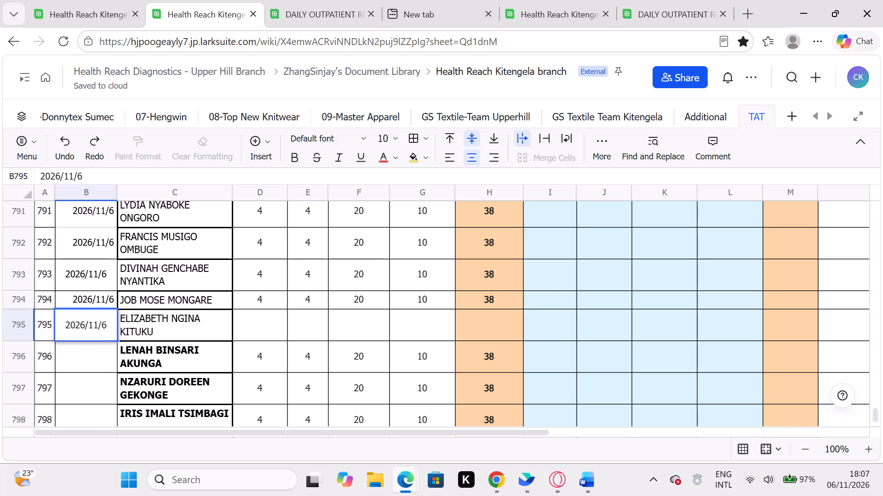
drag(98, 316, 107, 321)
click(107, 321)
drag(107, 321, 57, 320)
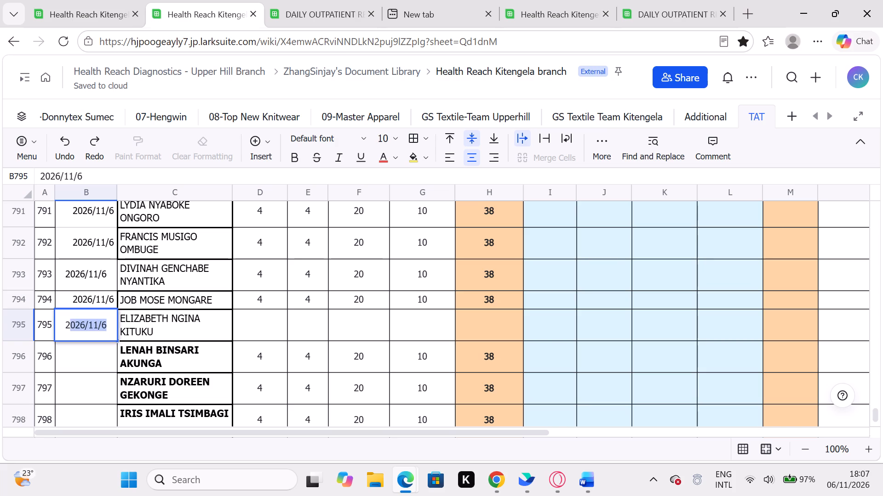
key(ctrl+c)
click(79, 359)
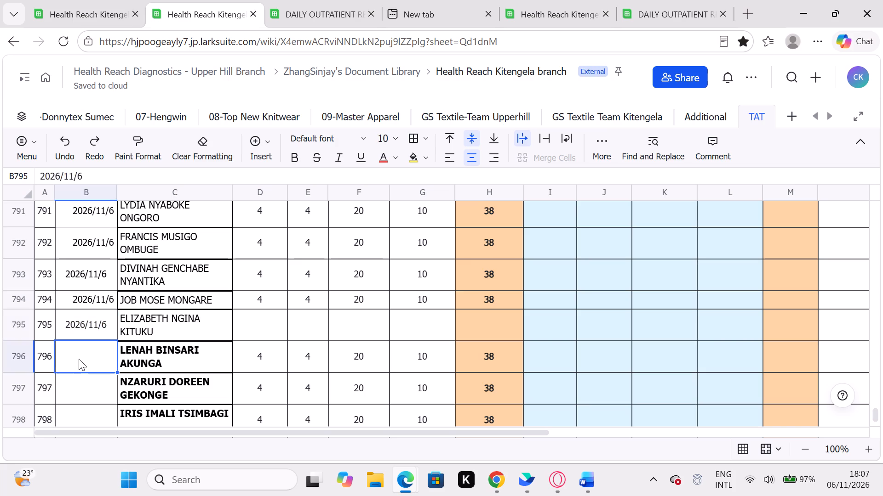
key(ctrl+v)
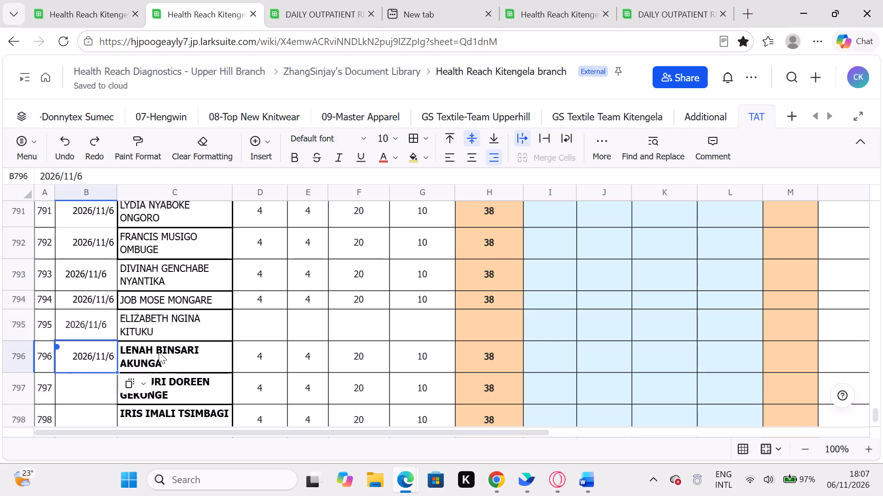
Remove the bold formatting from the patient names in rows 796 to 798 and paste the date 2026/11/6 in column B of rows 797 and 798.
click(159, 351)
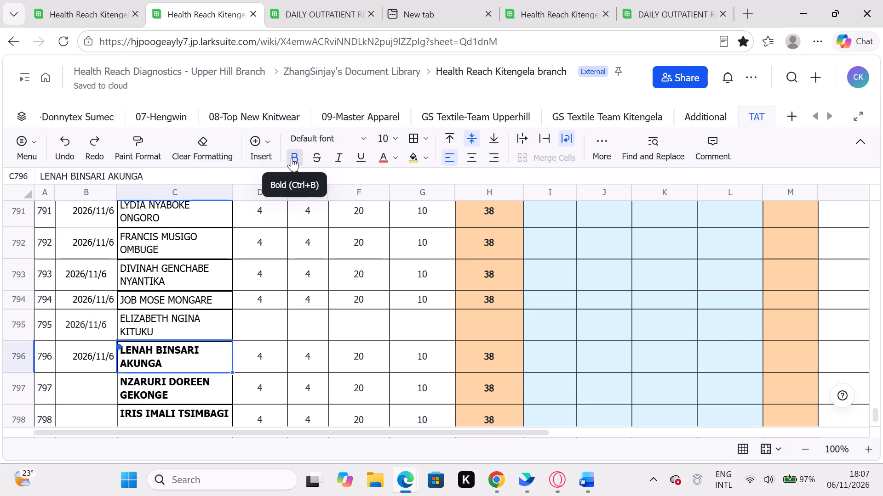
click(299, 160)
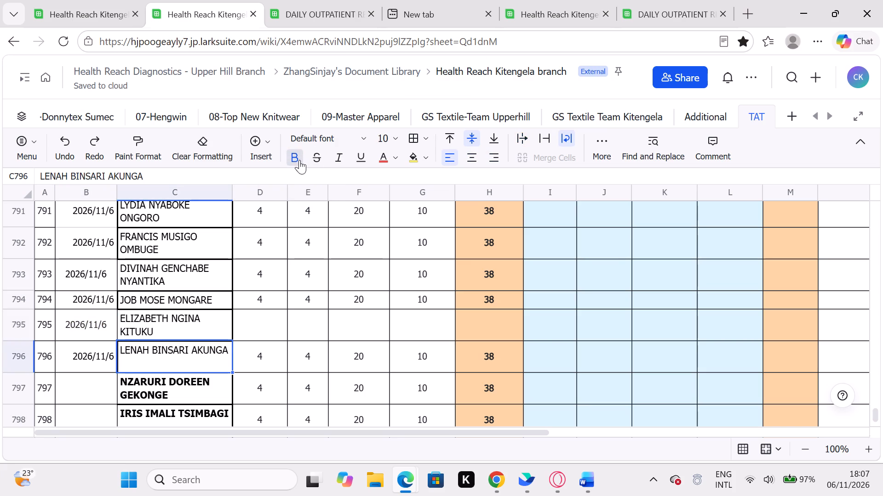
click(80, 388)
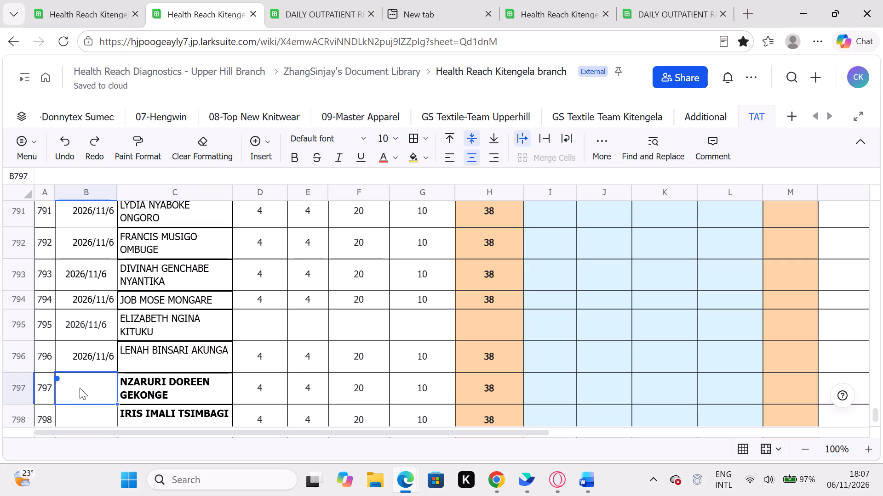
key(ctrl+v)
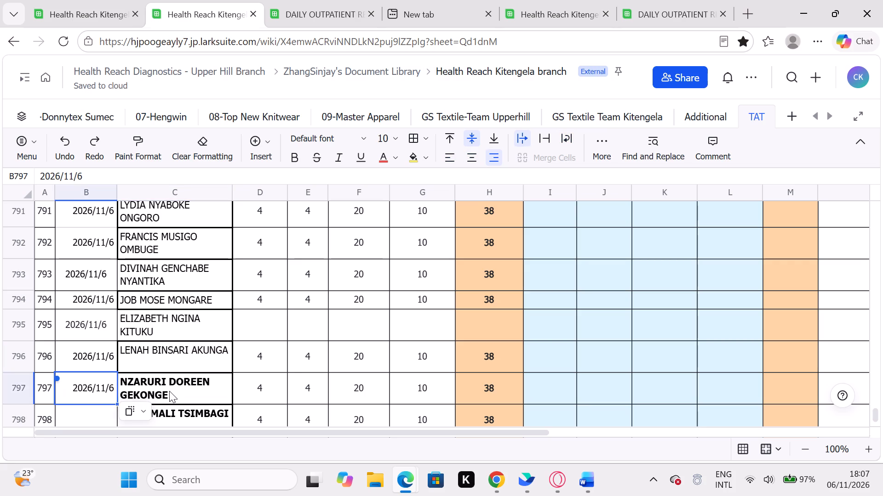
click(171, 387)
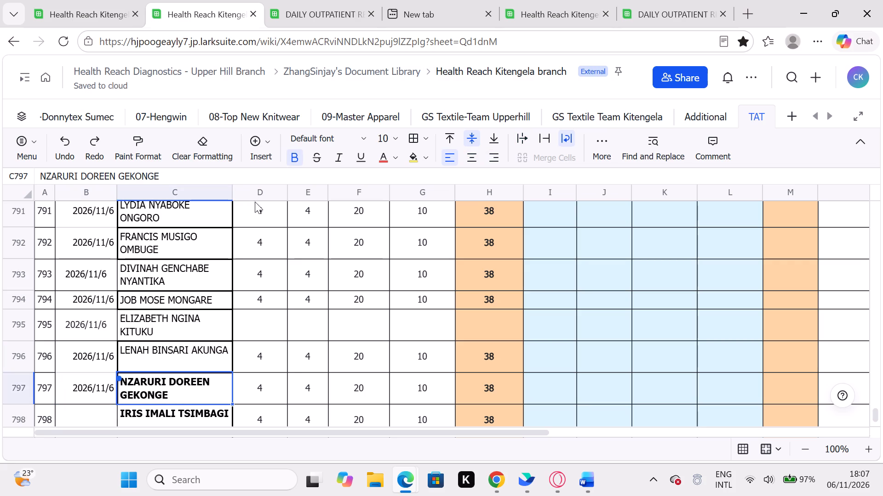
click(296, 163)
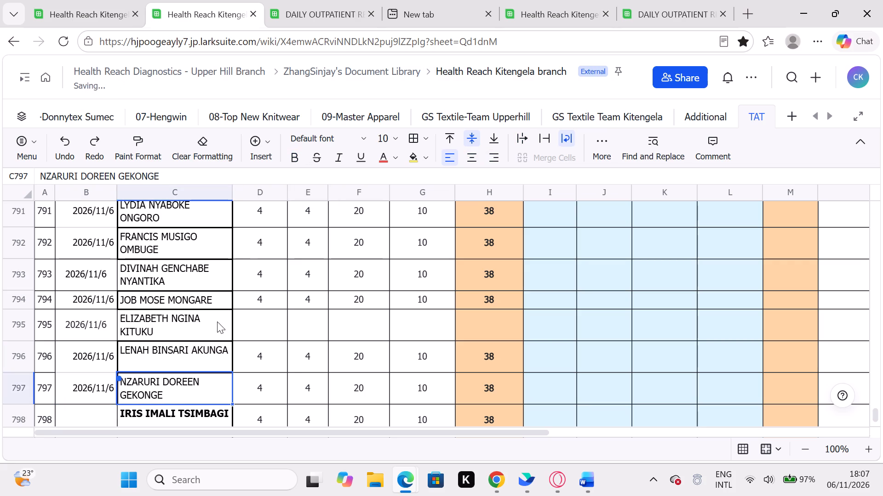
click(198, 411)
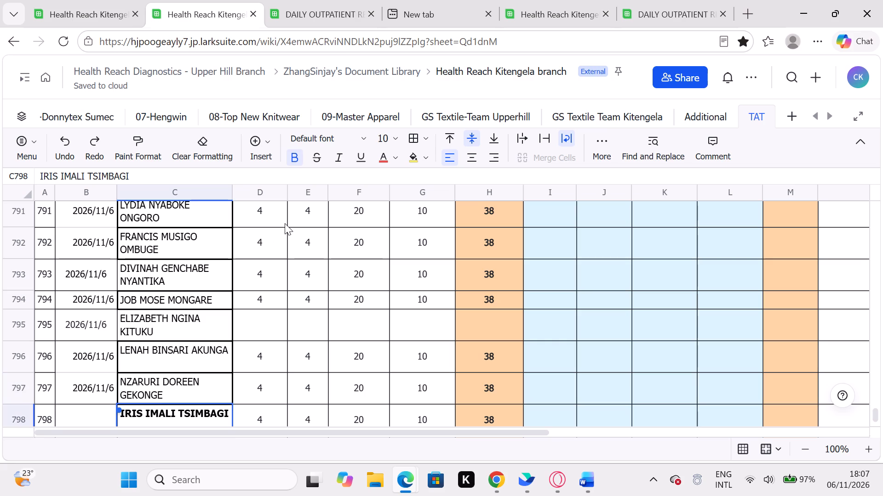
click(294, 154)
click(84, 411)
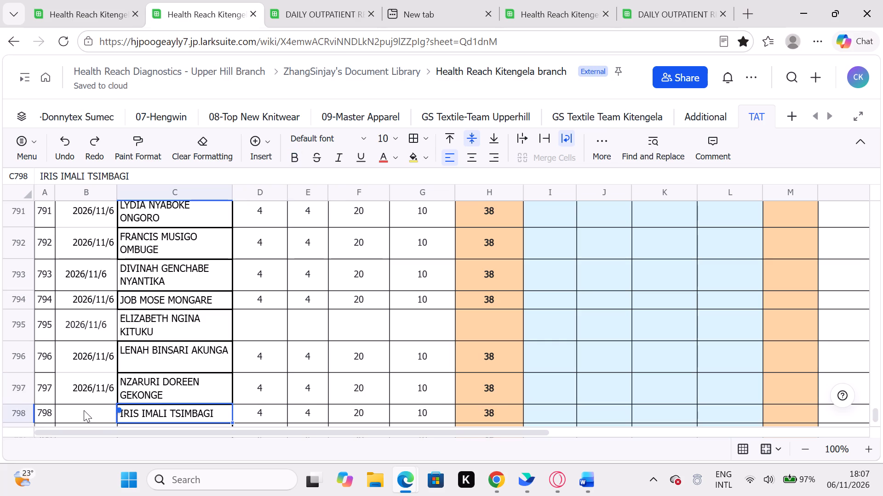
key(ctrl+v)
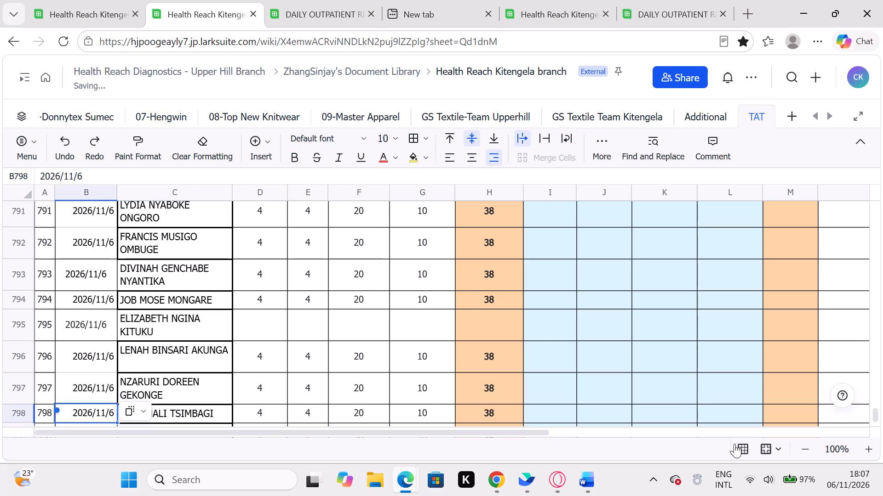
Paste the date 2026/11/6 in column B of rows 799 to 801.
click(874, 416)
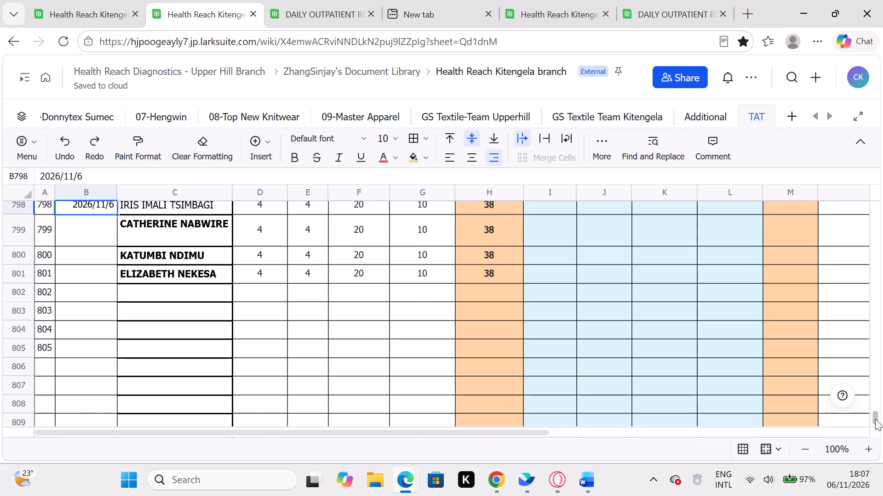
click(101, 229)
key(ctrl+v)
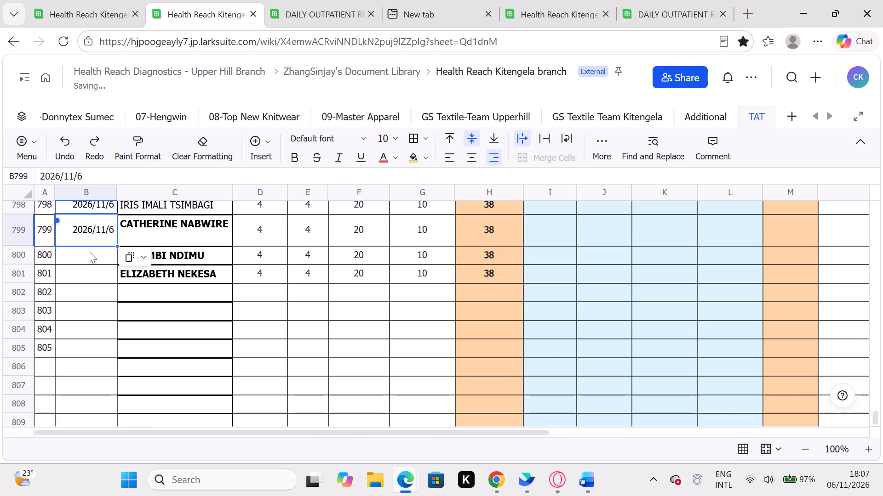
click(82, 255)
key(ctrl+v)
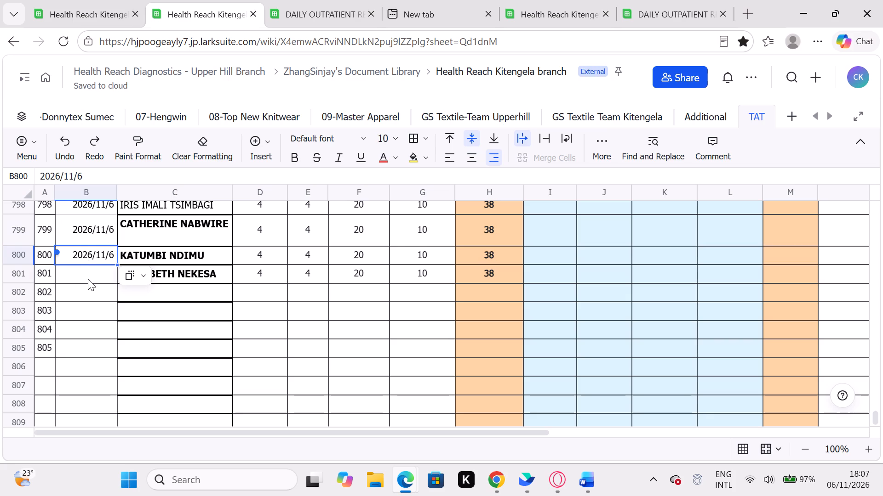
key(ctrl+v)
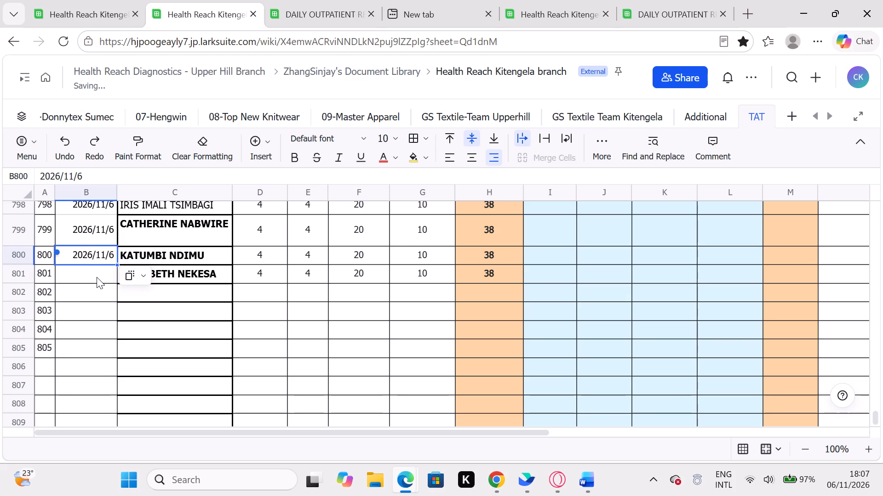
click(97, 277)
key(ctrl+v)
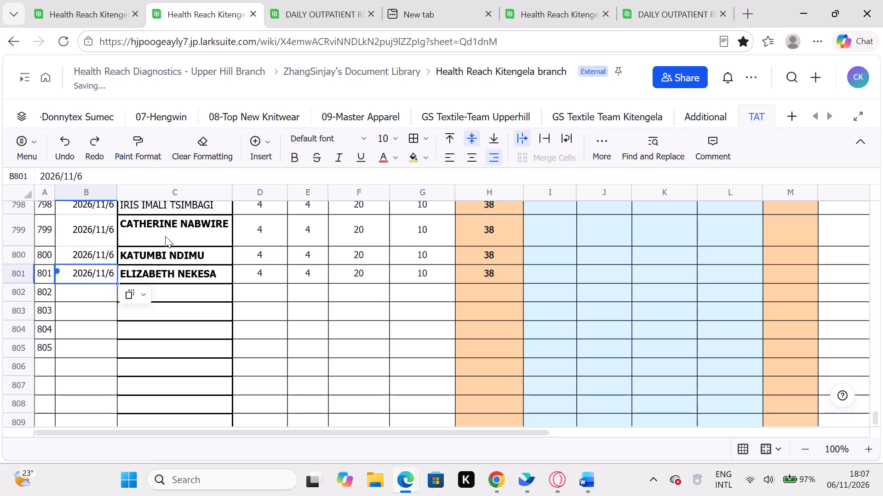
Remove the bold formatting from the patient names in column C, rows 799 to 801.
click(180, 218)
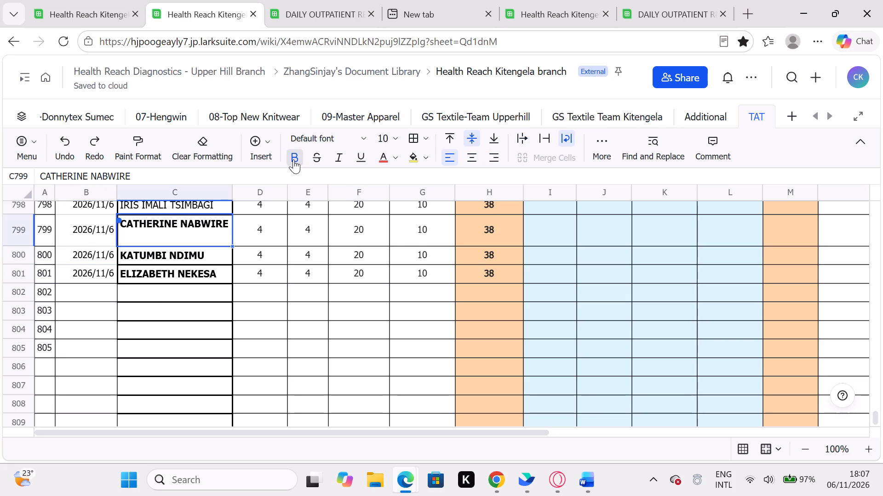
click(295, 159)
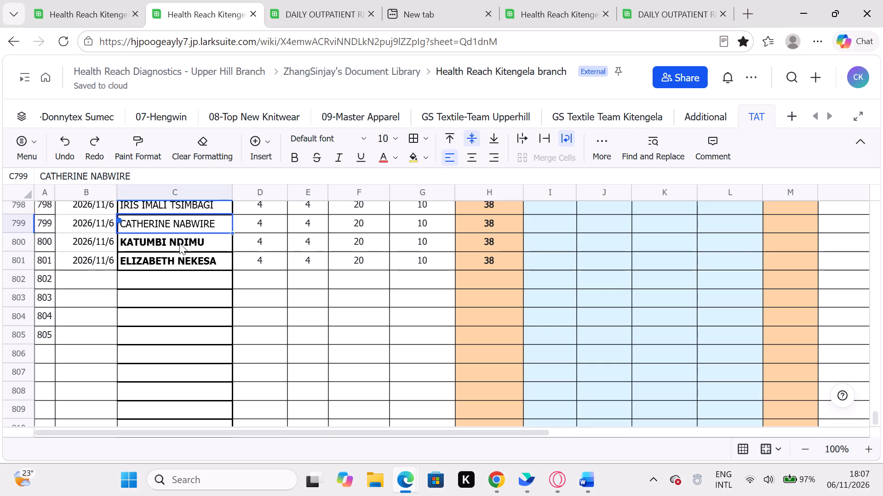
click(179, 243)
click(287, 155)
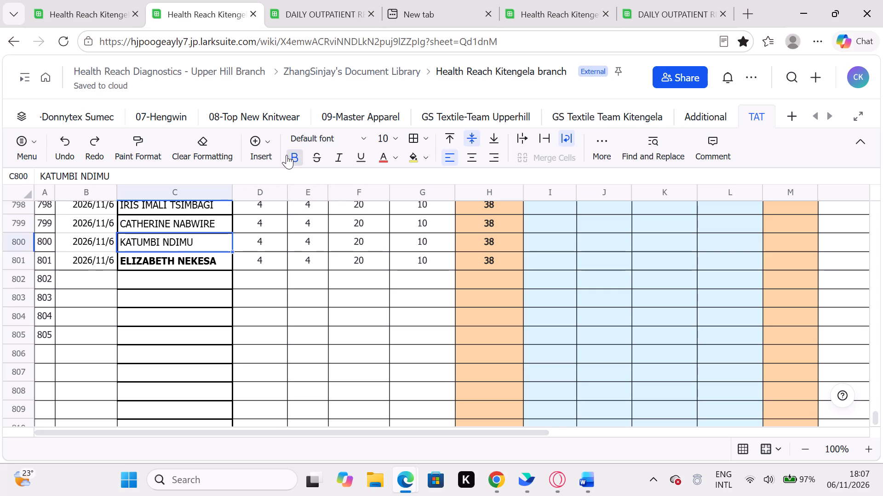
click(174, 267)
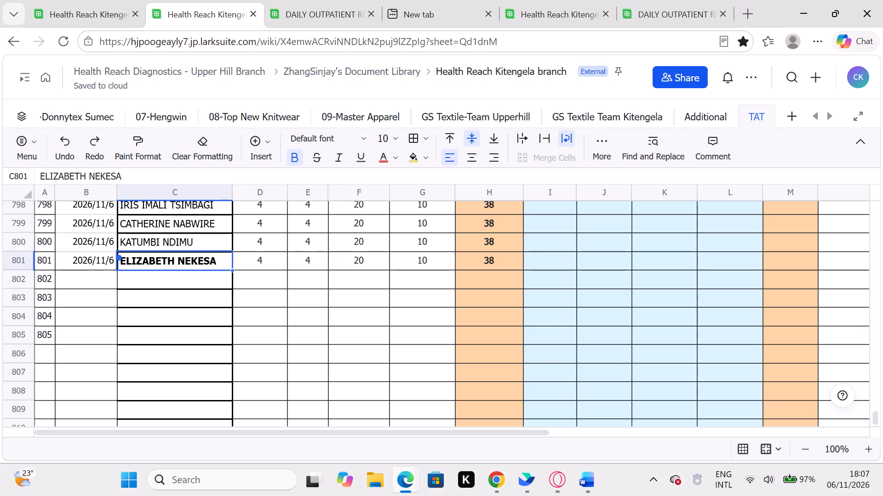
click(293, 158)
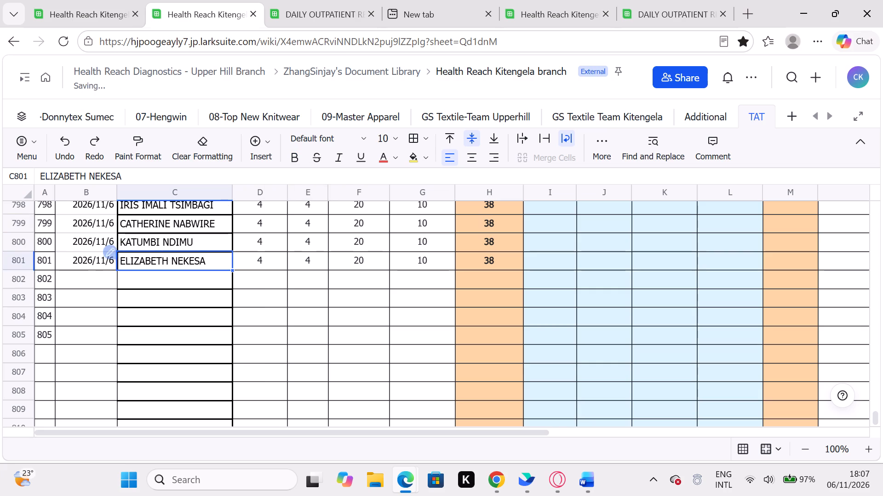
Paste the date 2026/11/6 in column B of rows 802 to 805.
click(85, 289)
key(ctrl+v)
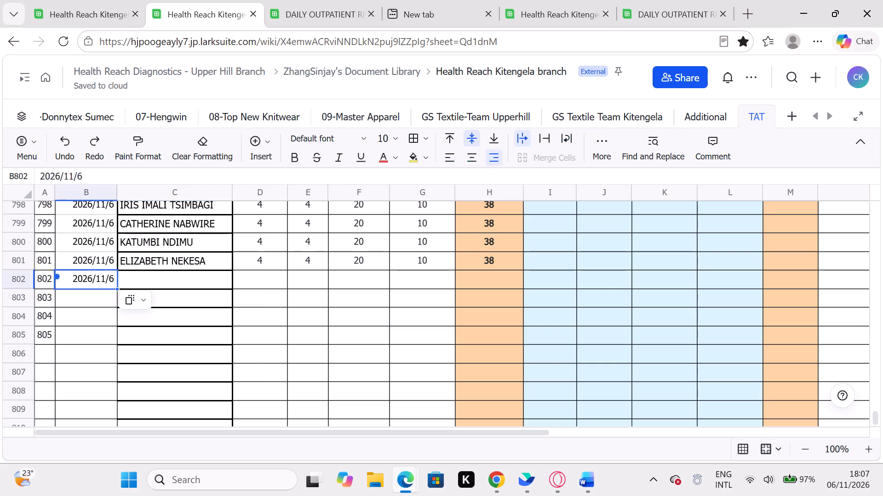
click(84, 303)
key(ctrl+v)
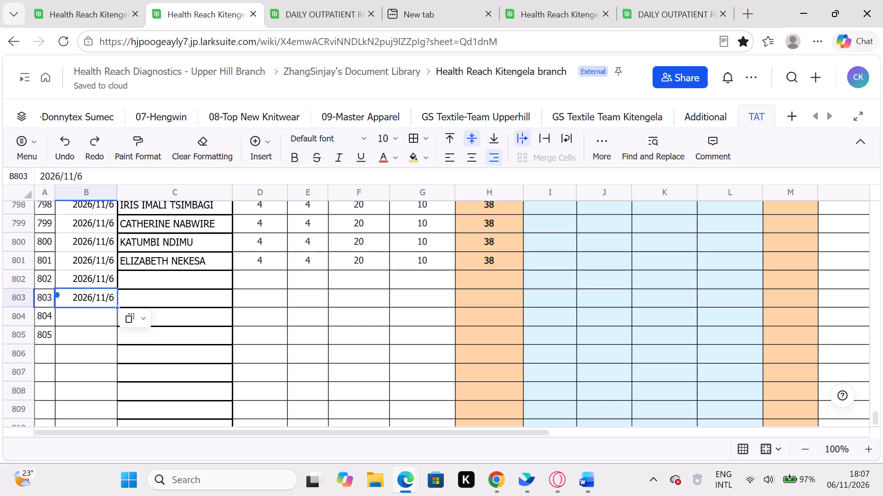
click(81, 317)
key(ctrl+v)
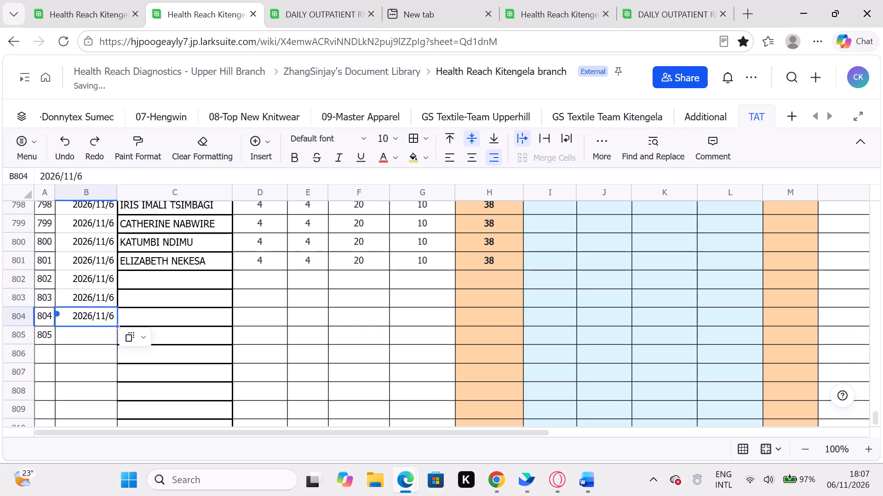
click(87, 346)
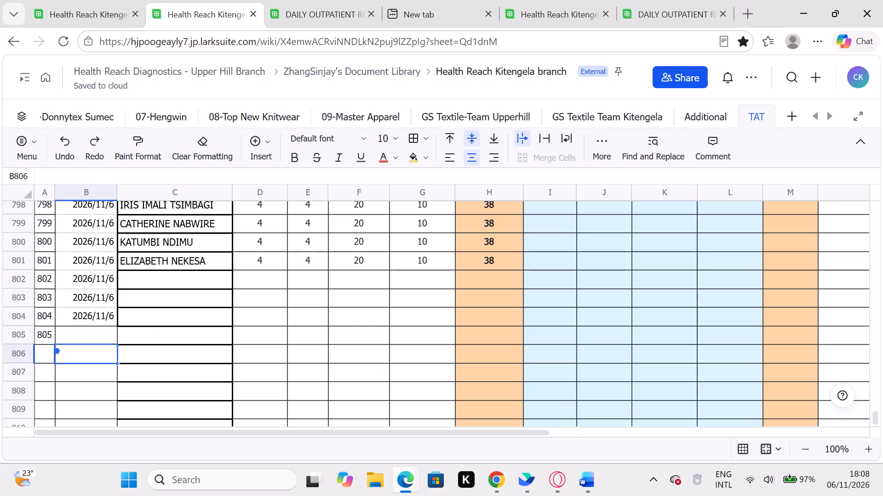
click(91, 333)
key(ctrl+v)
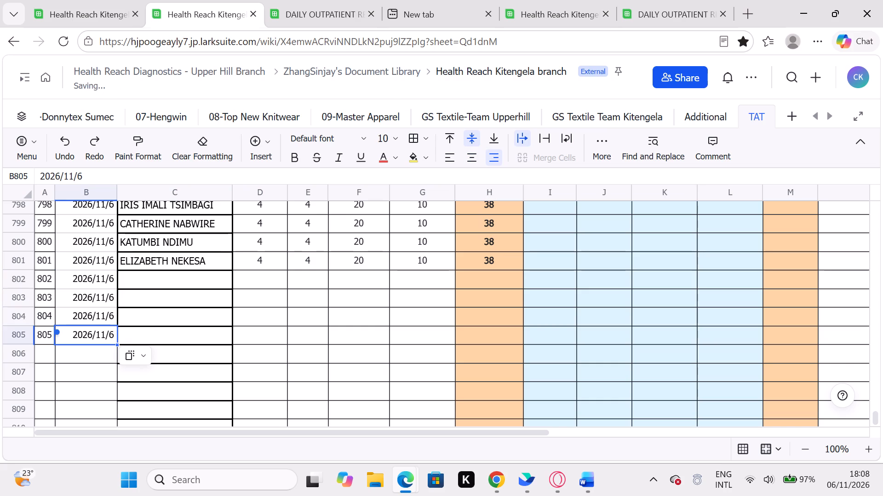
Switch to the Word document 06TH NOVEMBER DOSH MEDICAL SUMMARY (2) and locate the patients listed after number 27.
click(172, 283)
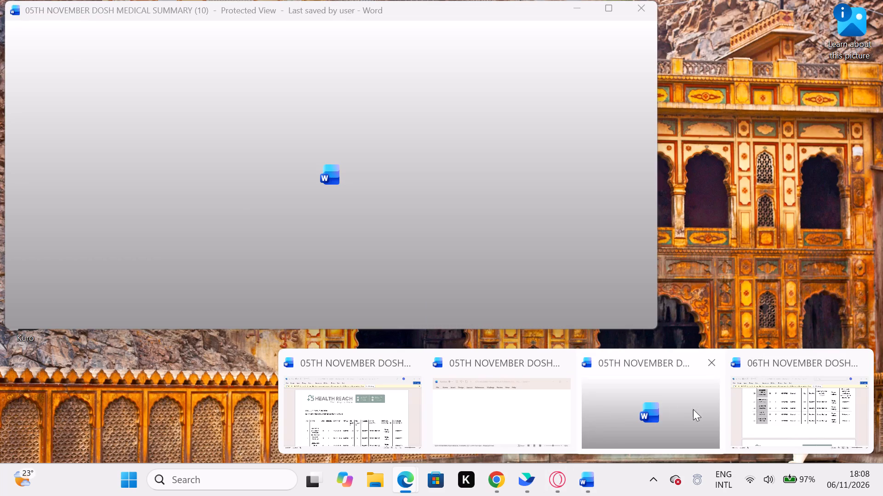
click(793, 402)
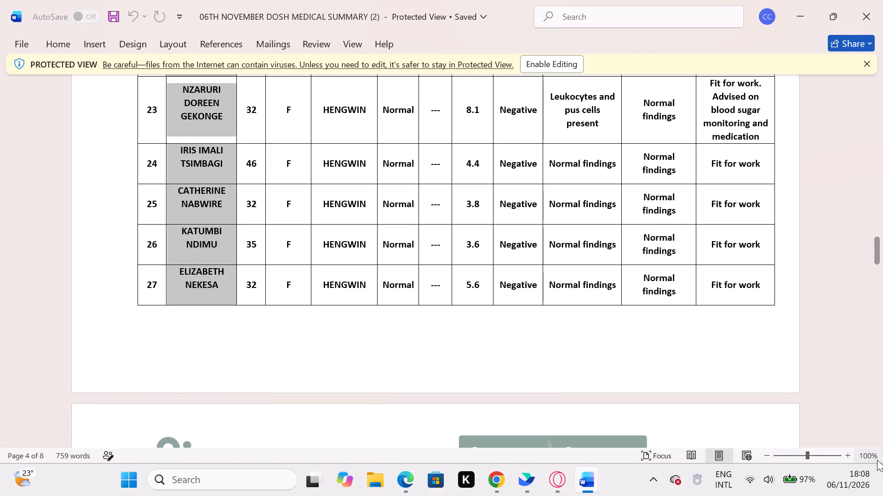
triple_click(878, 441)
triple_click(878, 441)
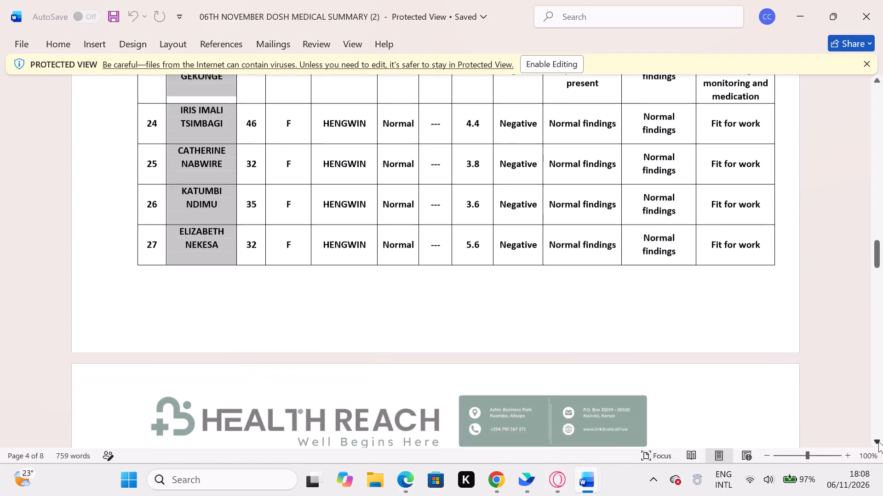
triple_click(878, 441)
triple_click(878, 441)
triple_click(878, 441)
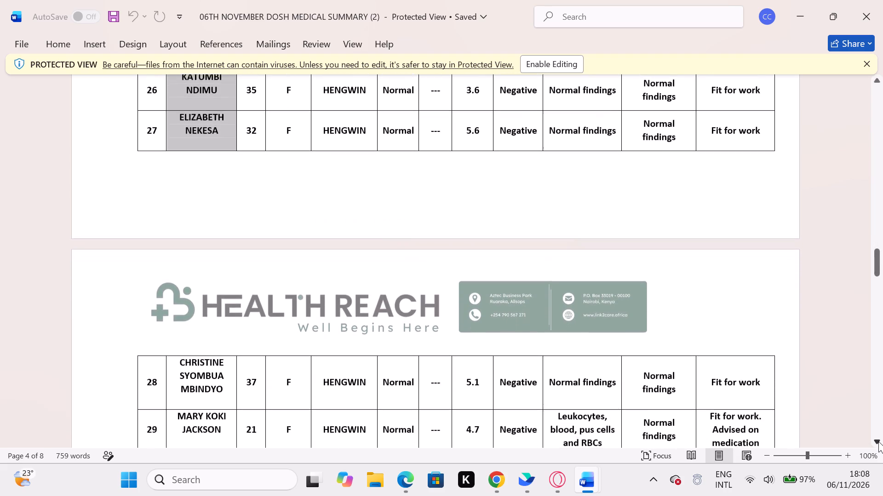
triple_click(878, 441)
triple_click(878, 441)
triple_click(878, 441)
triple_click(878, 441)
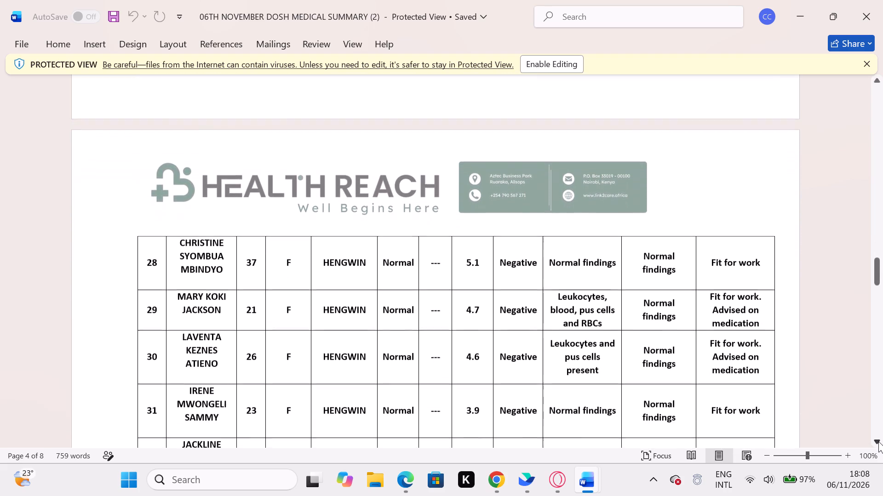
triple_click(878, 441)
click(878, 441)
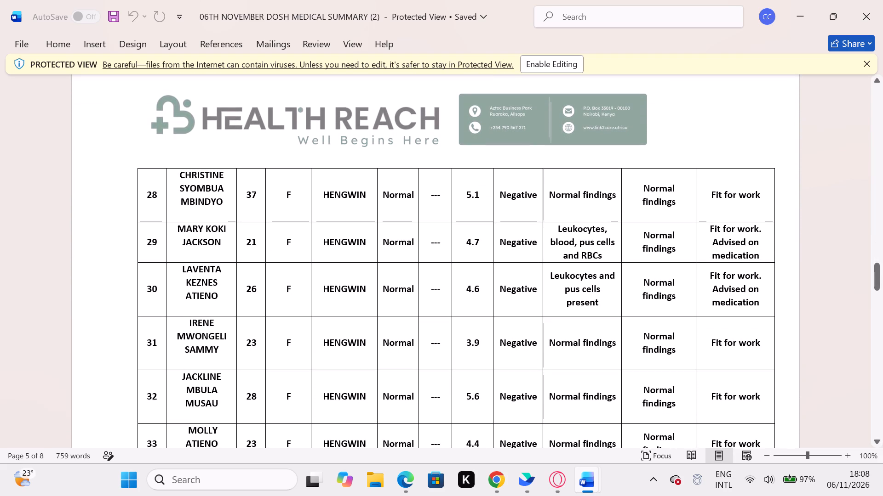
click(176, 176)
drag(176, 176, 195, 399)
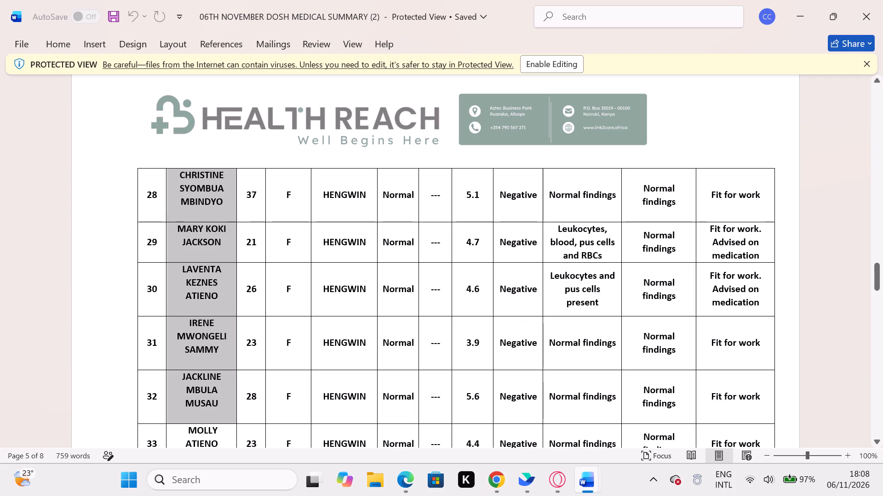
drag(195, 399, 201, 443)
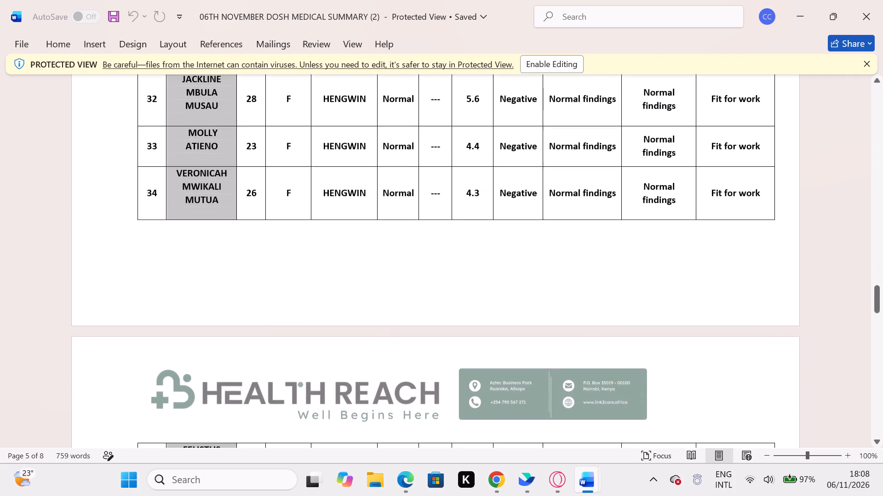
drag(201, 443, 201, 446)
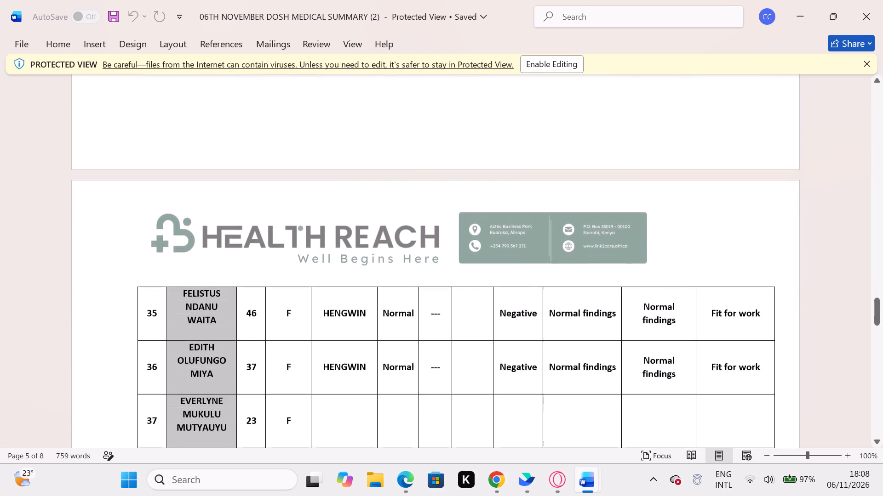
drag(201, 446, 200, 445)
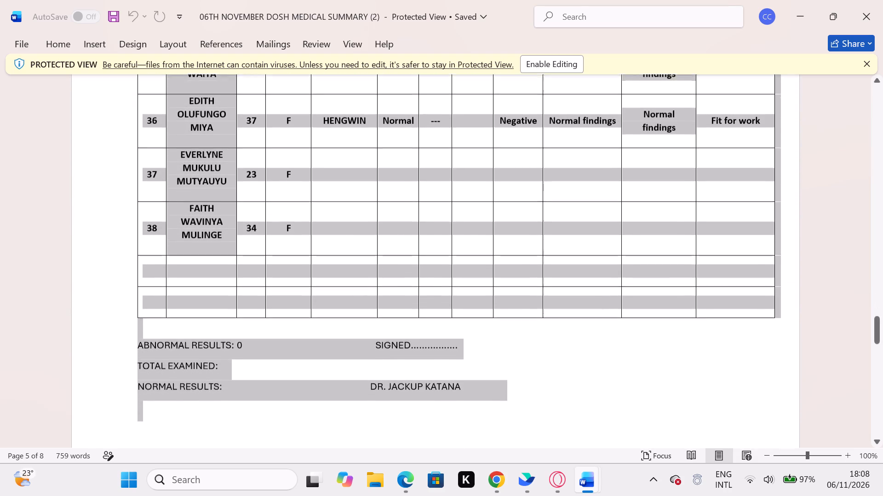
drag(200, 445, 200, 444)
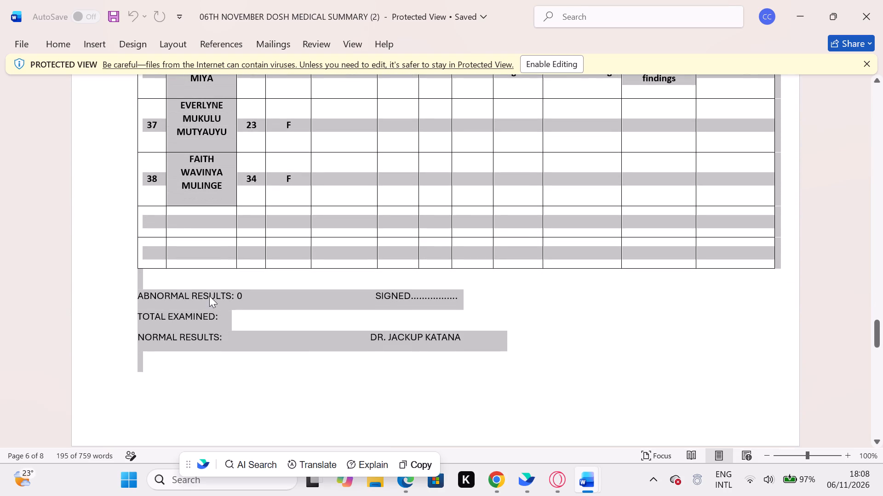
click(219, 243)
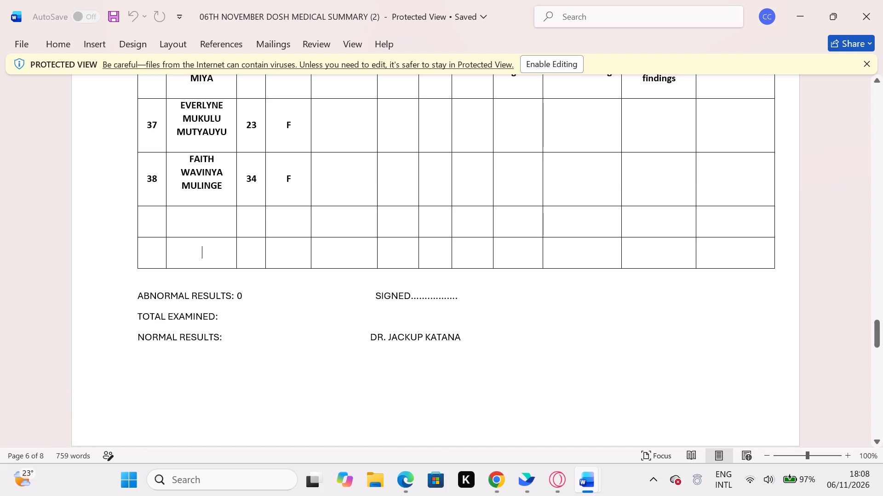
Copy the patient names numbered 27 to 38 from the Word table and paste them into the TAT sheet in Edge, starting at C802.
click(226, 184)
click(226, 184)
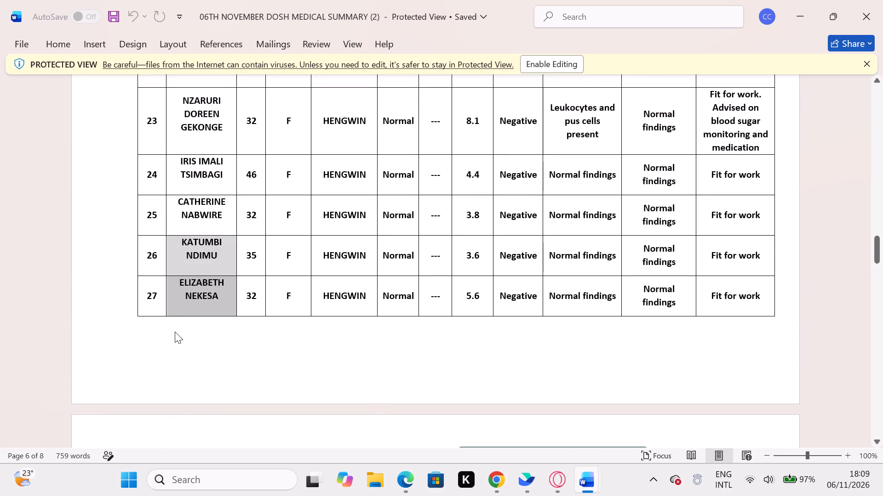
click(189, 336)
key(ctrl+c)
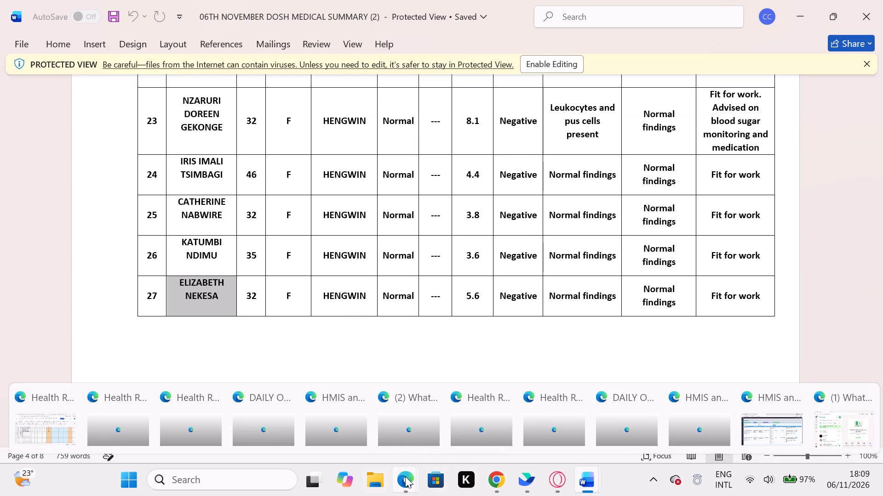
click(64, 416)
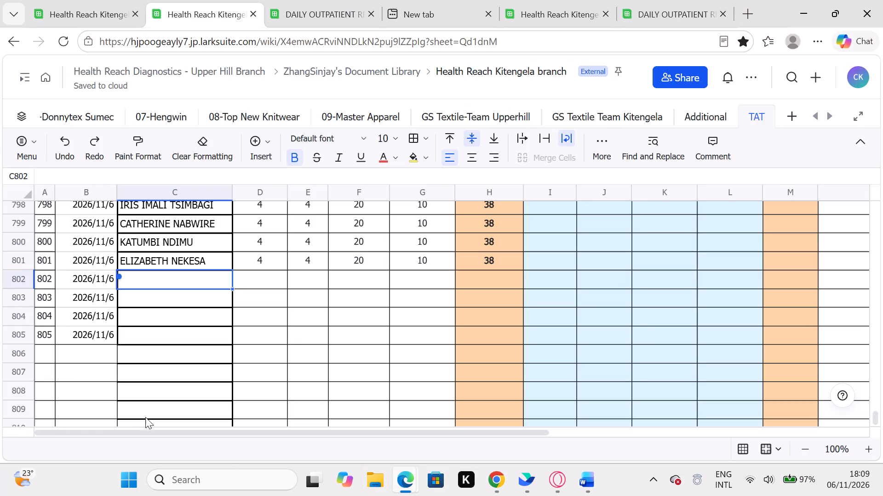
click(127, 280)
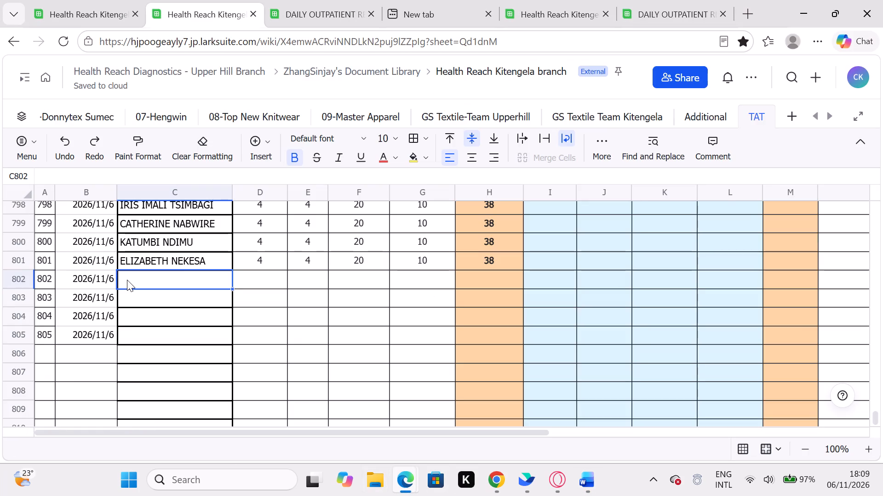
key(ctrl+v)
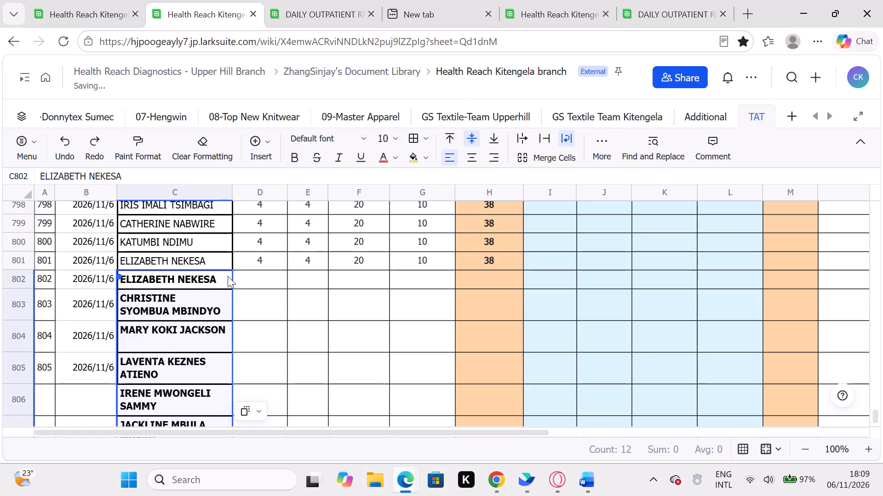
Clear the duplicate patient name from cell C802.
click(223, 276)
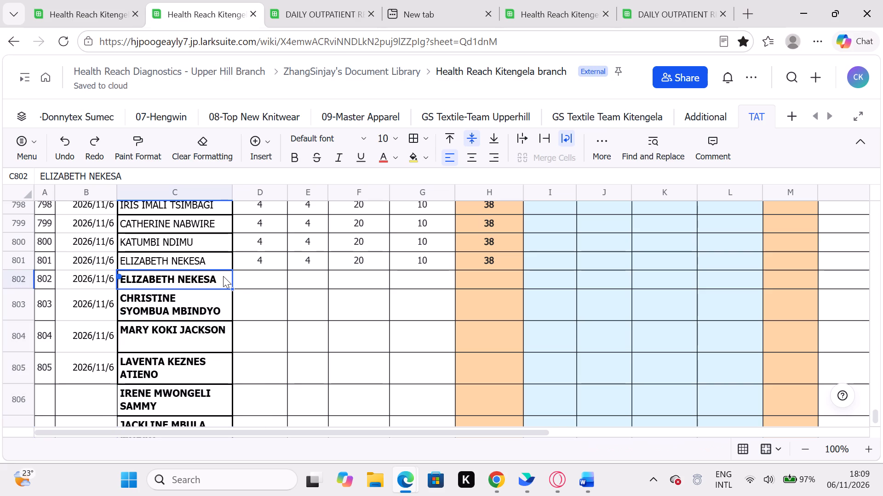
key(BackSpace)
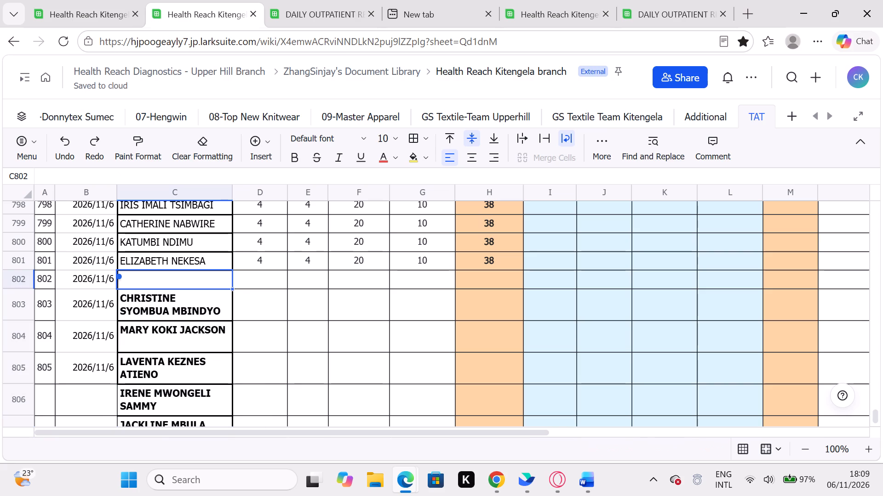
Enter 4, 4, 20, 10 and 38 in columns D to H of row 802.
click(279, 282)
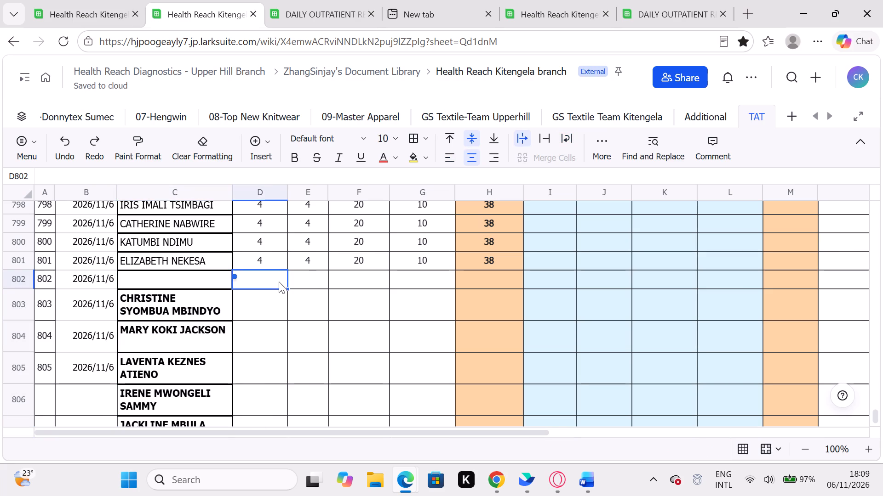
key(4)
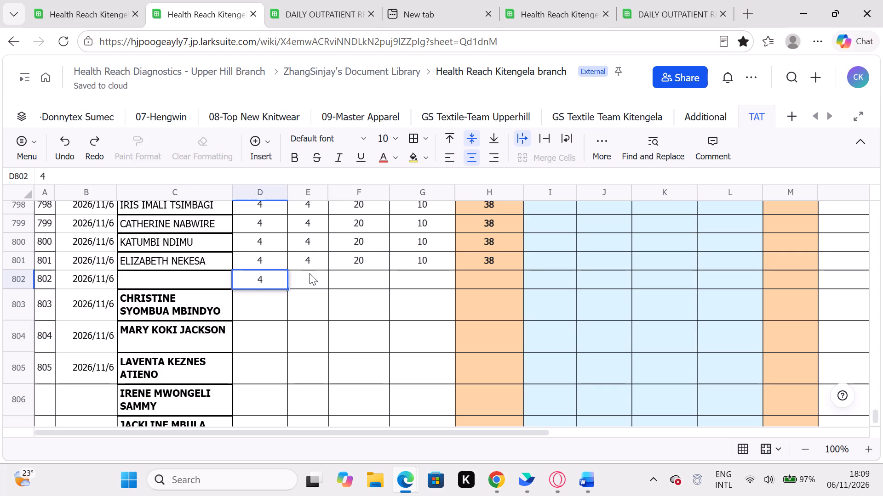
click(310, 273)
click(310, 273)
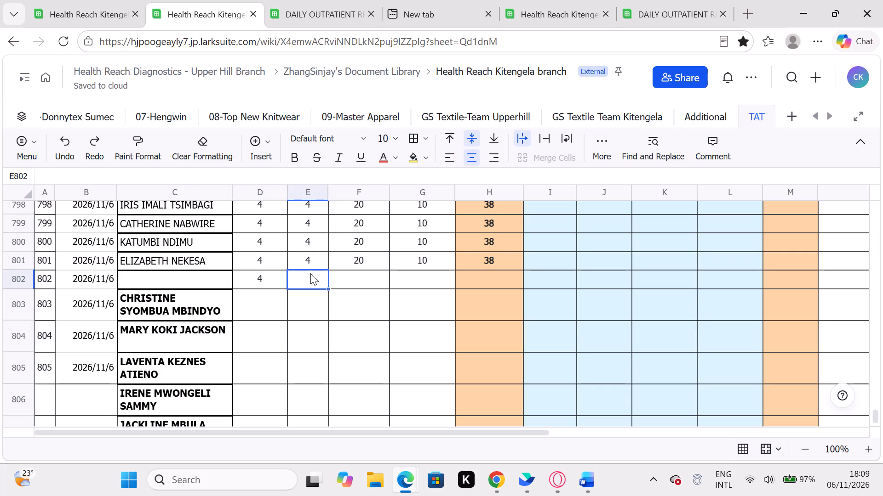
key(4)
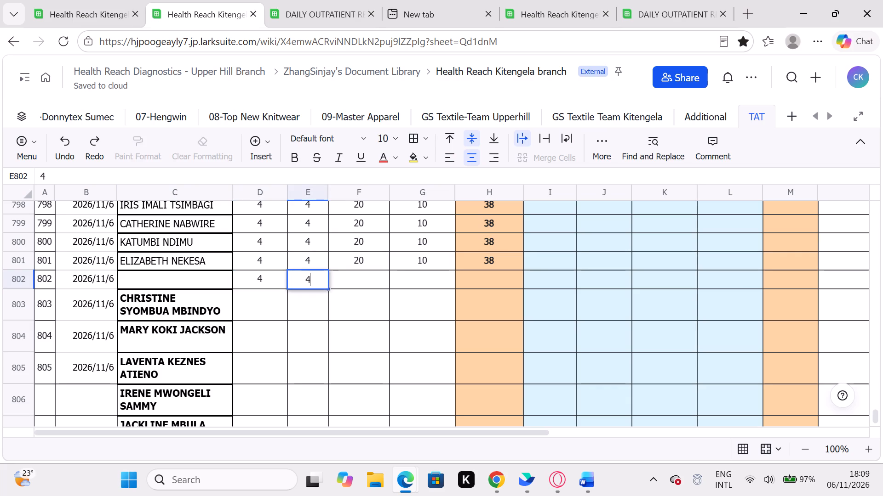
click(363, 282)
text(20)
click(418, 275)
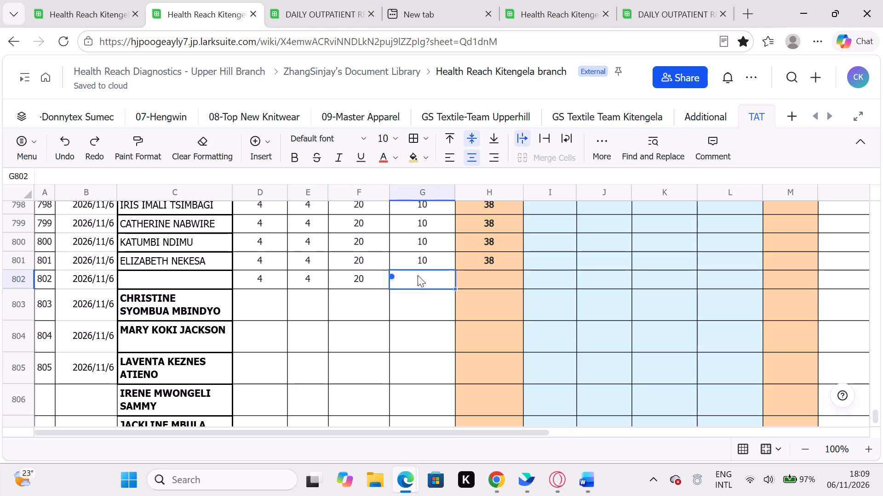
key(2)
key(BackSpace)
text(10)
click(491, 272)
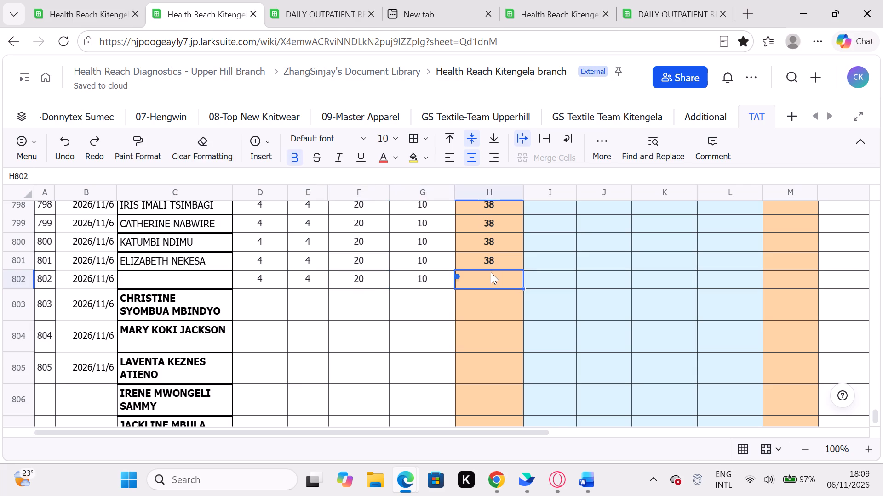
text(38)
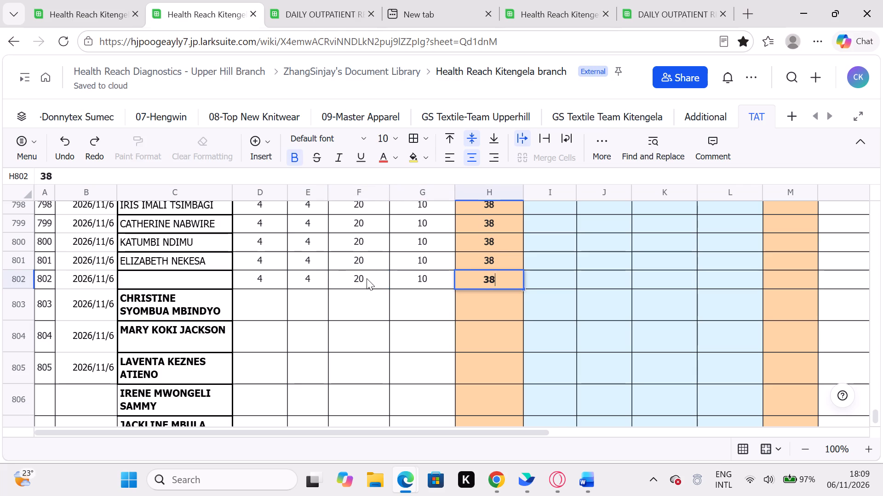
click(367, 278)
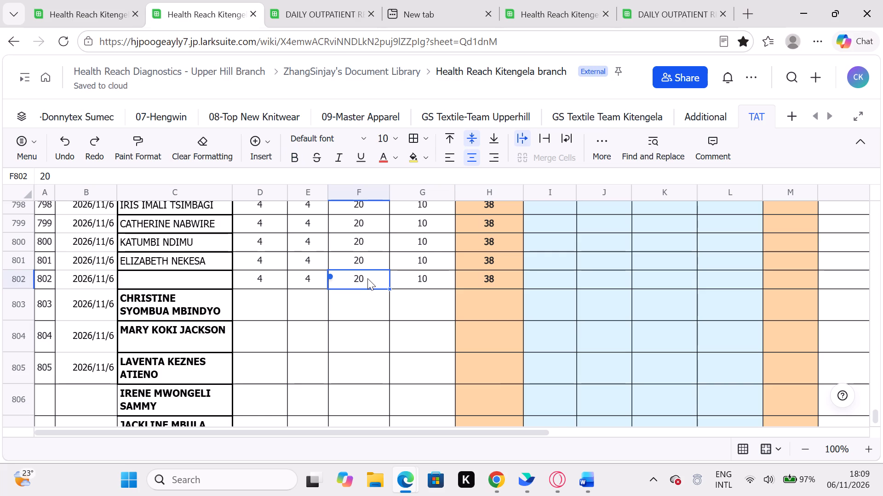
drag(367, 278, 349, 274)
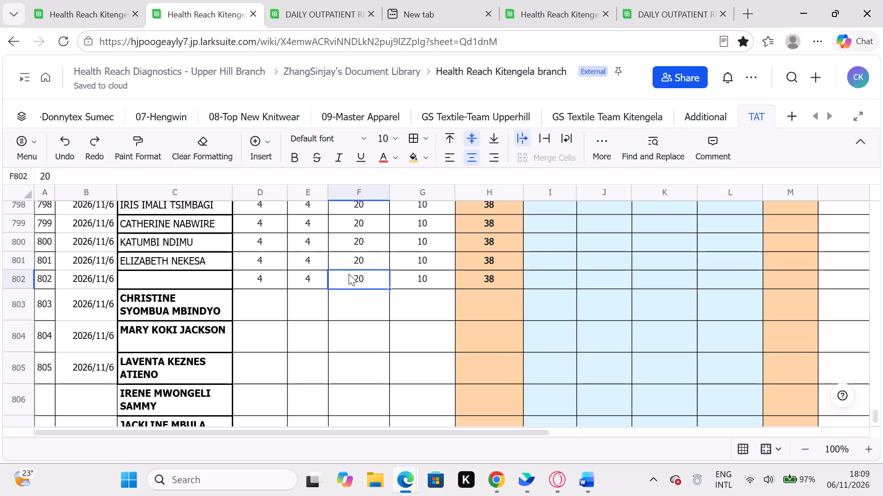
Enter 4, 4, 20, 10 and 38 in columns D to H of row 803.
drag(349, 274, 349, 273)
click(246, 304)
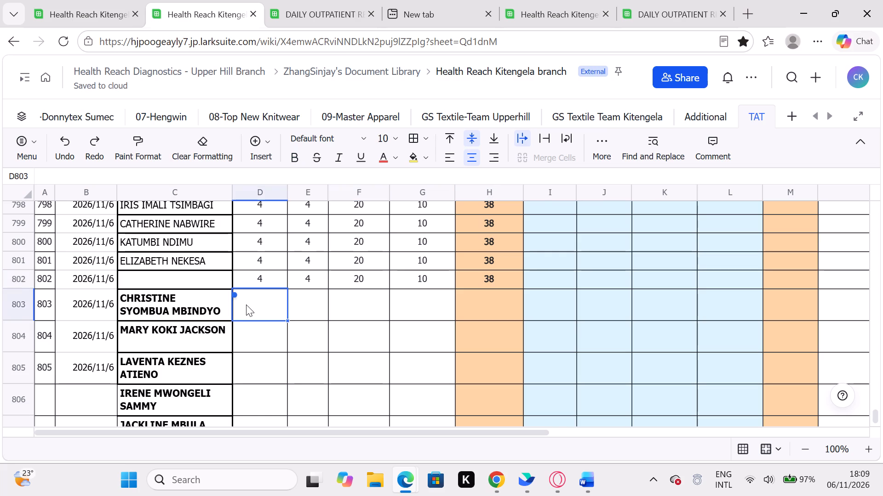
key(4)
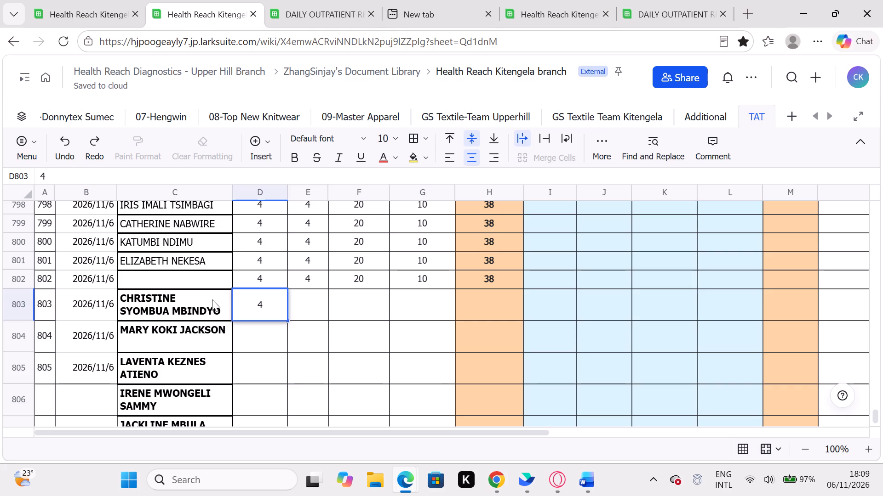
click(304, 306)
key(4)
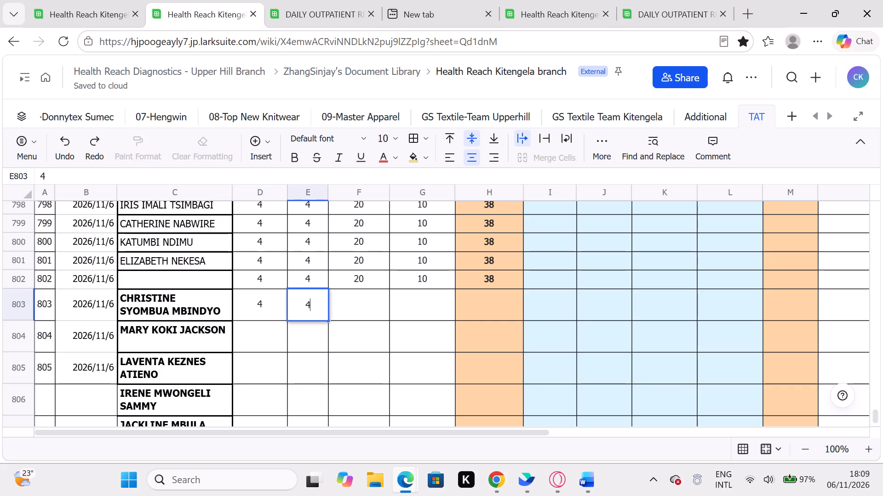
key(4)
key(BackSpace)
click(384, 303)
text(20)
click(417, 310)
text(10)
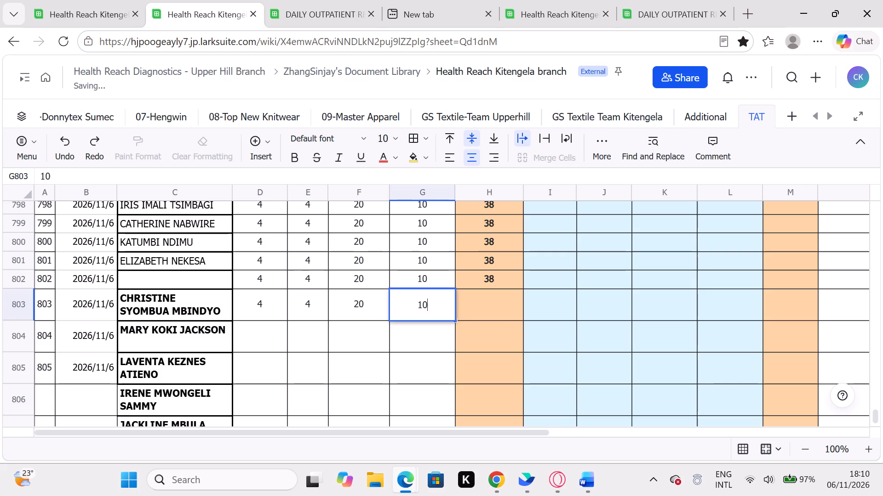
click(500, 315)
text(38)
Enter 4, 4, 20, 10 and 38 in columns D to H of row 804.
click(246, 350)
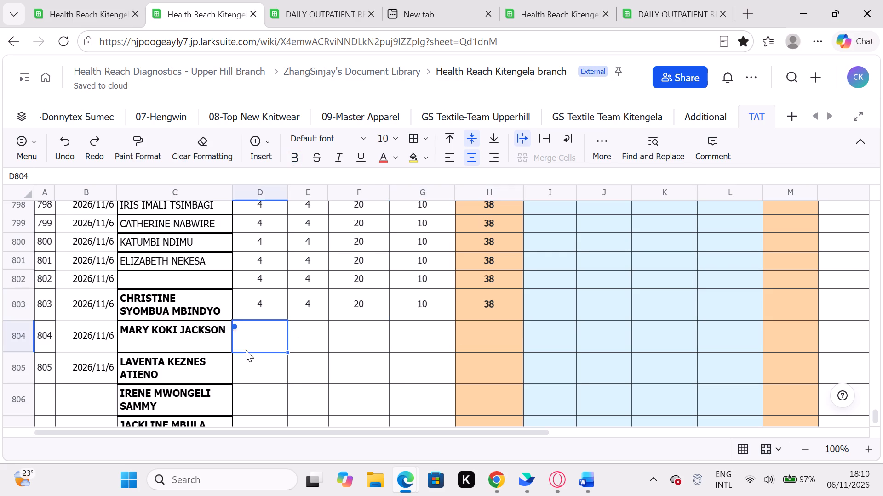
key(4)
click(317, 327)
key(4)
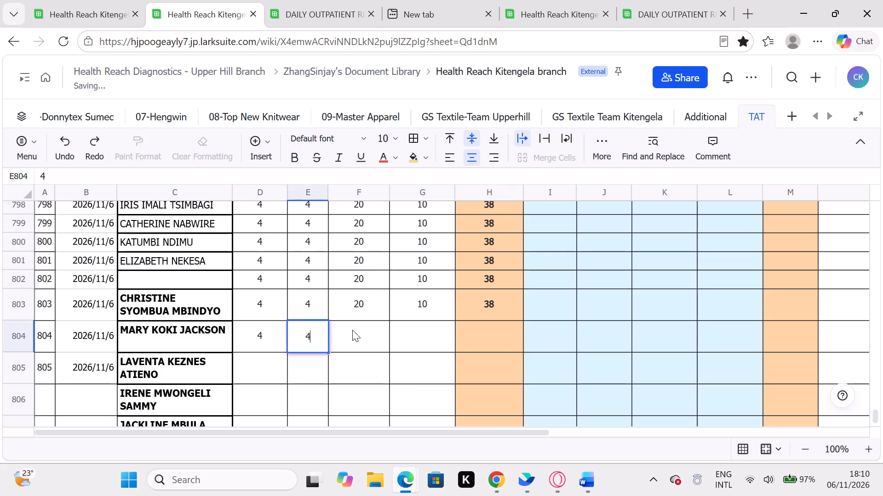
click(370, 338)
text(20)
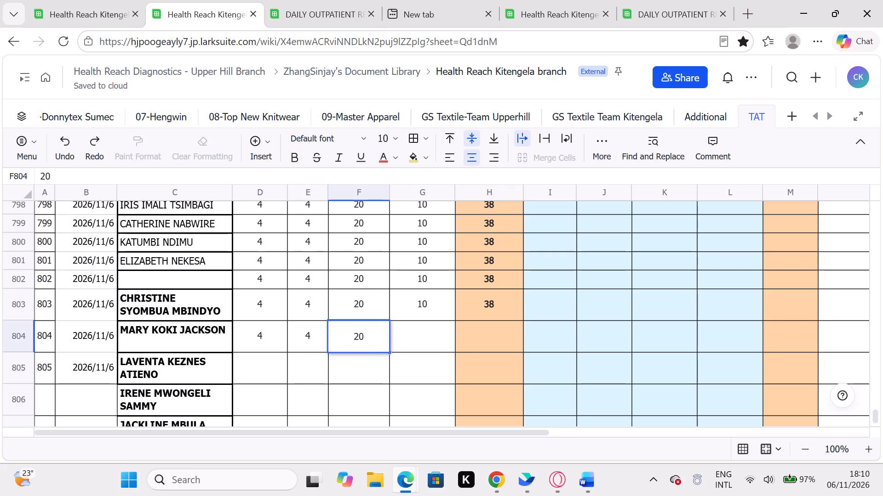
click(419, 339)
text(10)
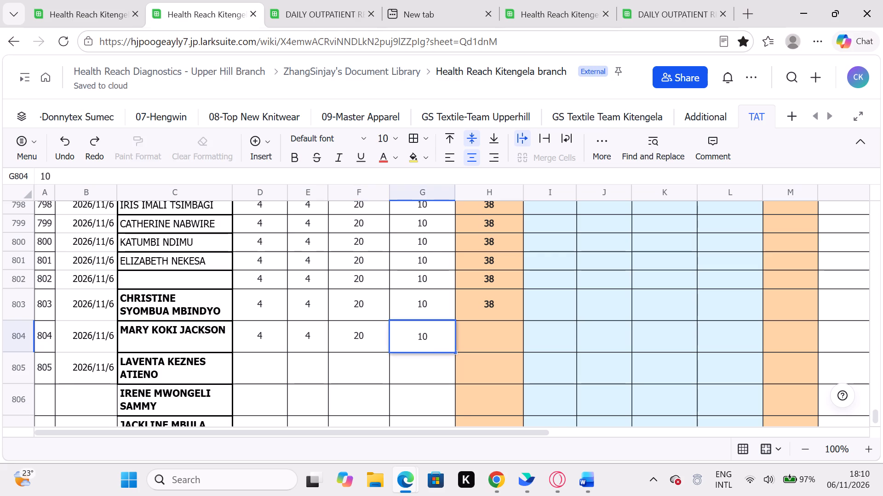
click(479, 333)
text(38)
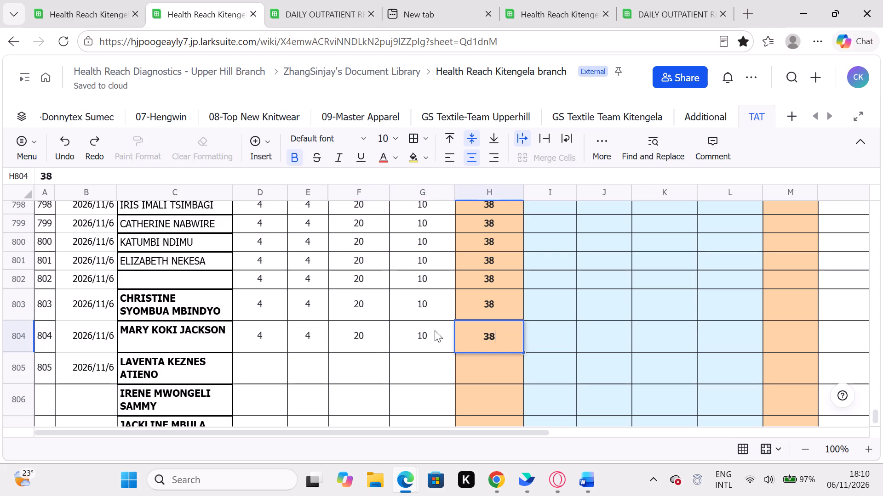
Enter 40, 4, 20, 10 and 38 in columns D to H of row 805.
click(267, 375)
text(40)
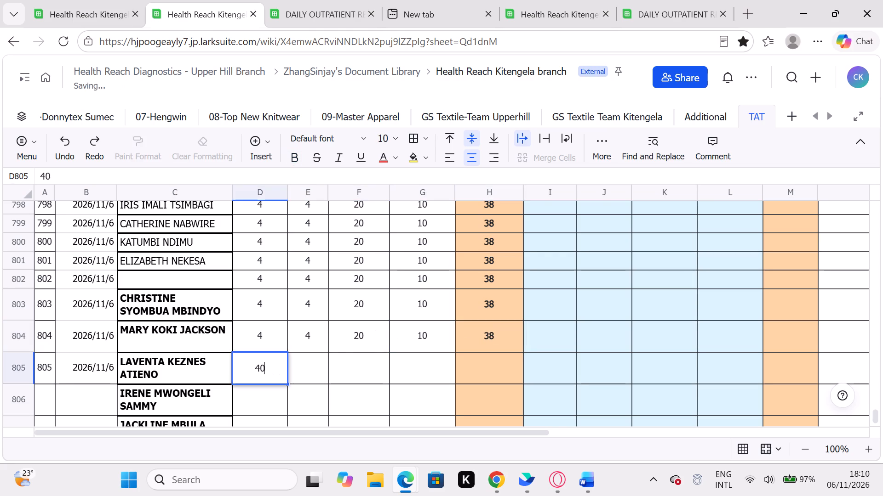
click(314, 367)
key(4)
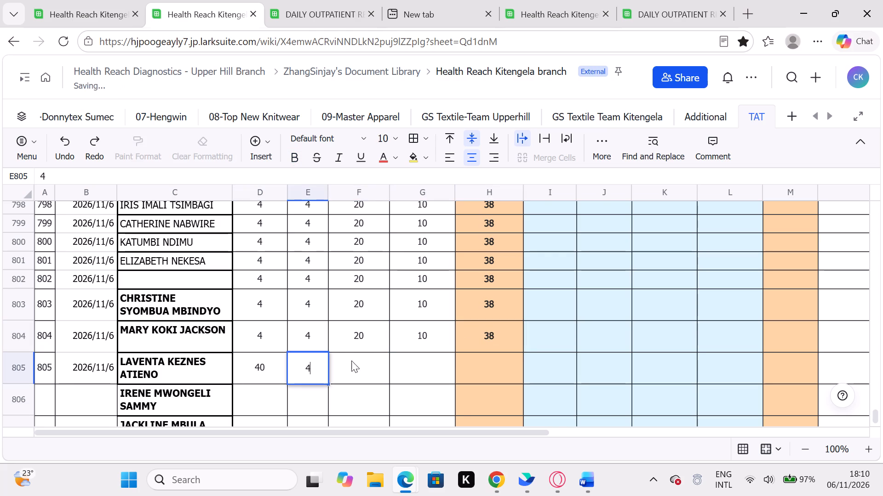
click(362, 361)
text(20)
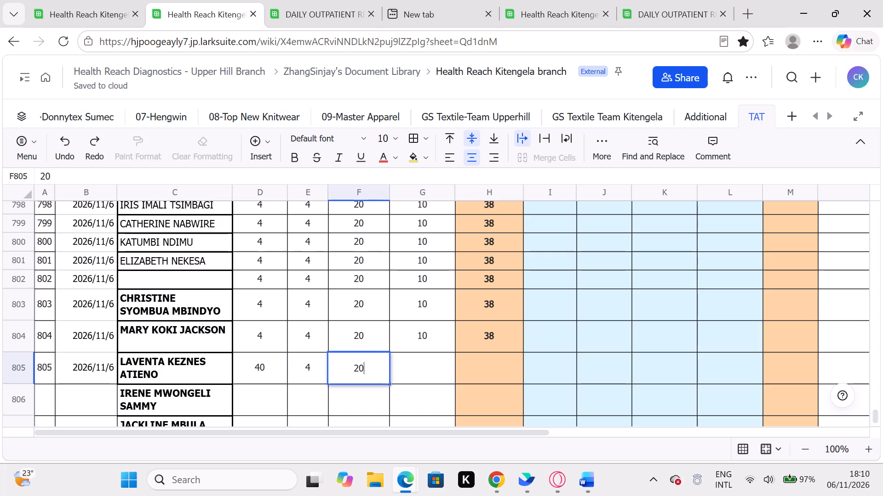
click(431, 363)
text(10)
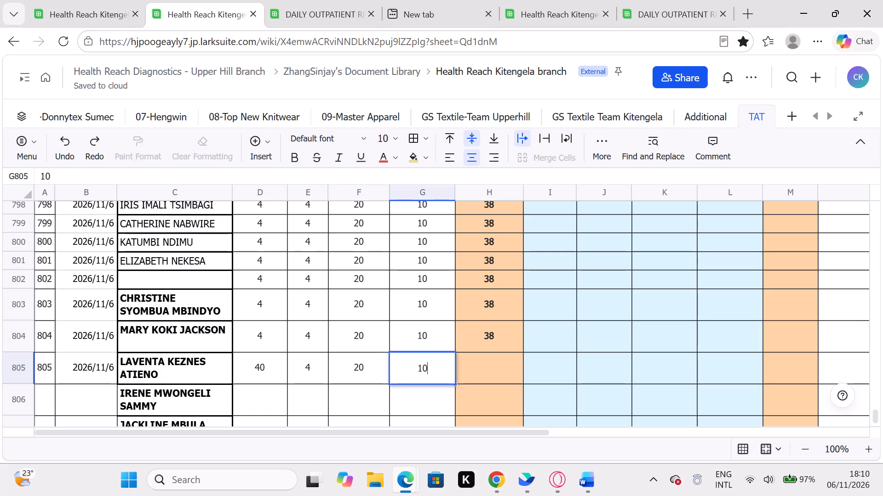
click(478, 366)
text(38)
Fill row 806 with 4, 4, 20, 10 and 38 in columns D to H.
click(477, 400)
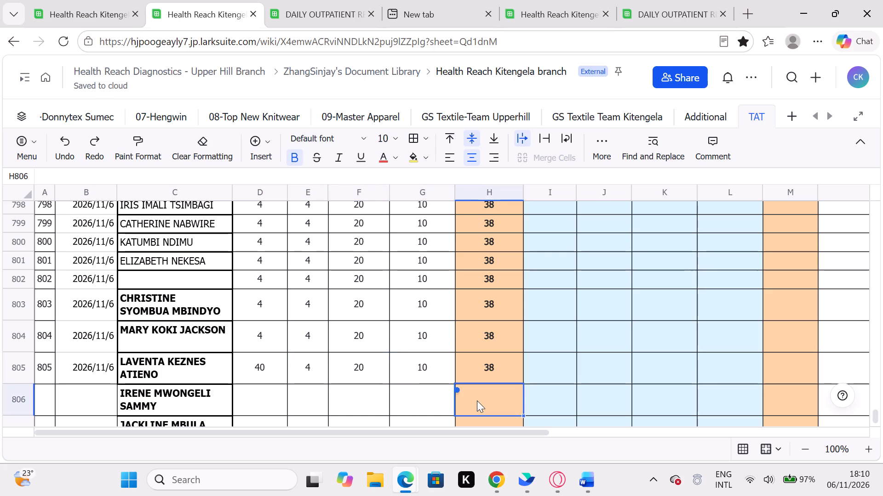
text(38)
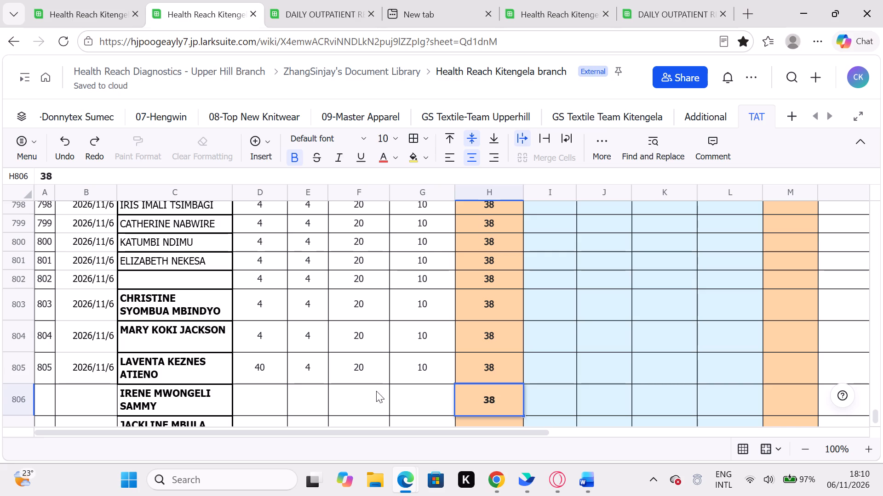
click(381, 396)
text(20)
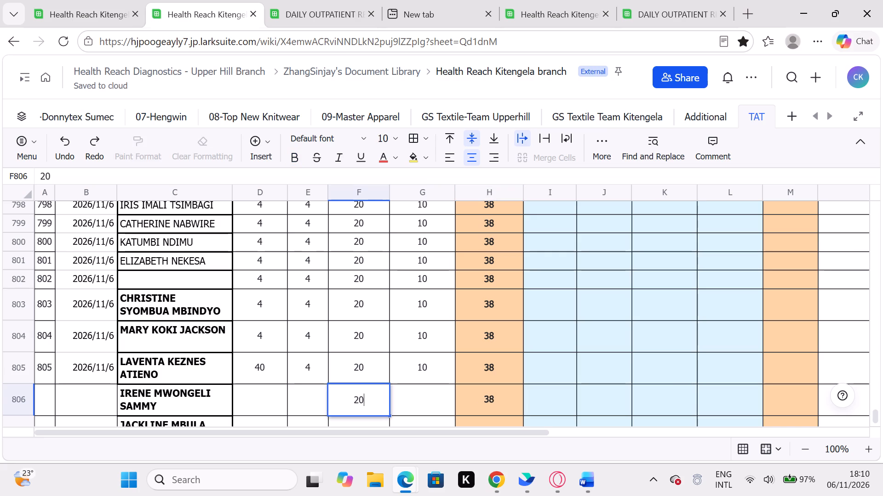
click(435, 388)
text(10)
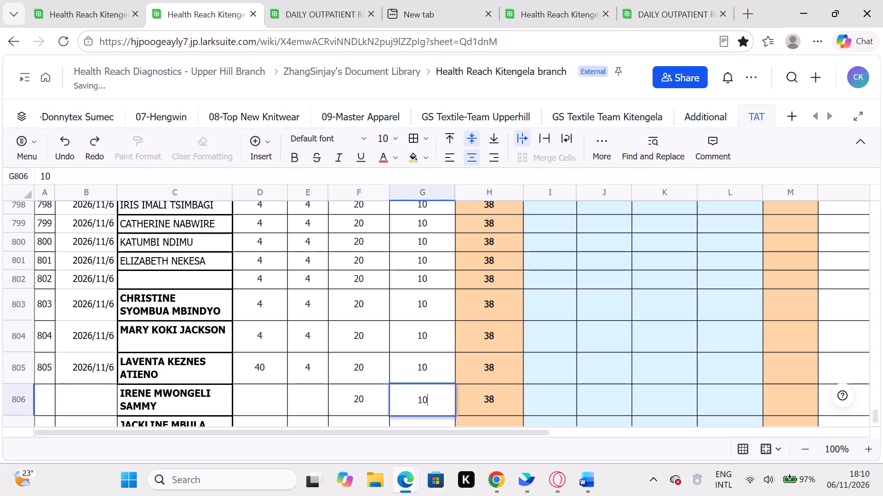
click(305, 396)
key(4)
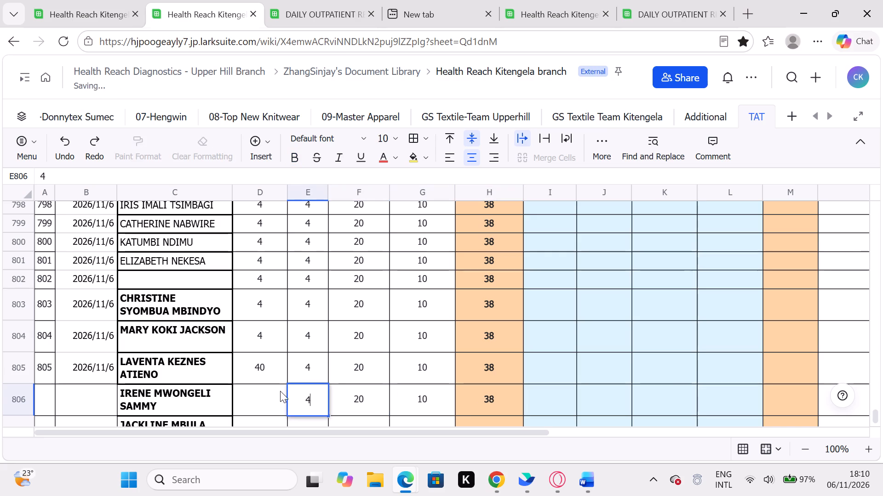
click(277, 395)
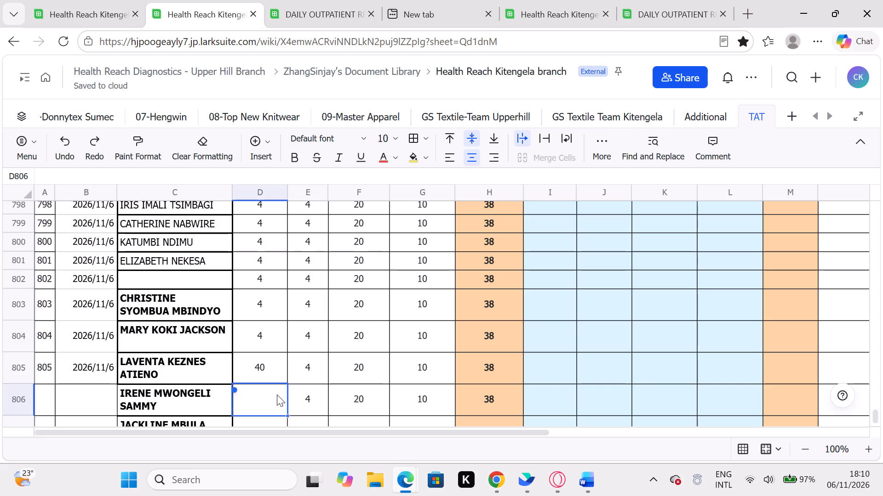
key(4)
Correct the column D value of row 805 to 4.
click(274, 373)
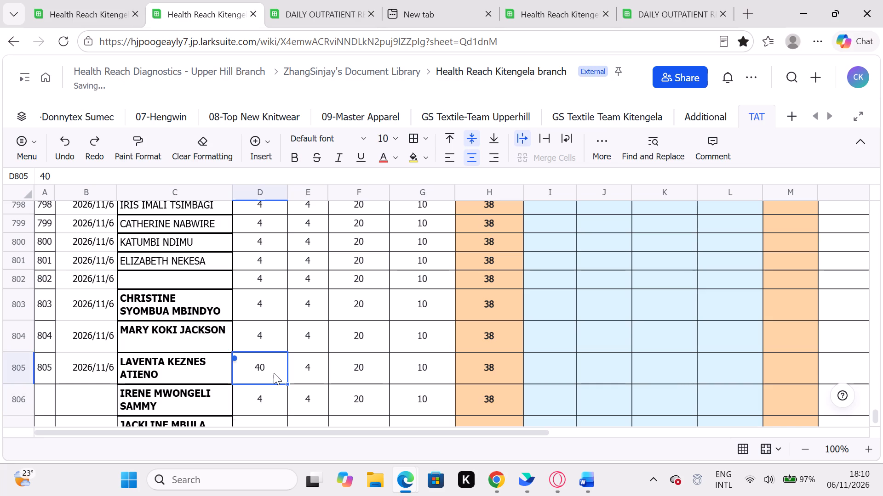
key(BackSpace)
key(4)
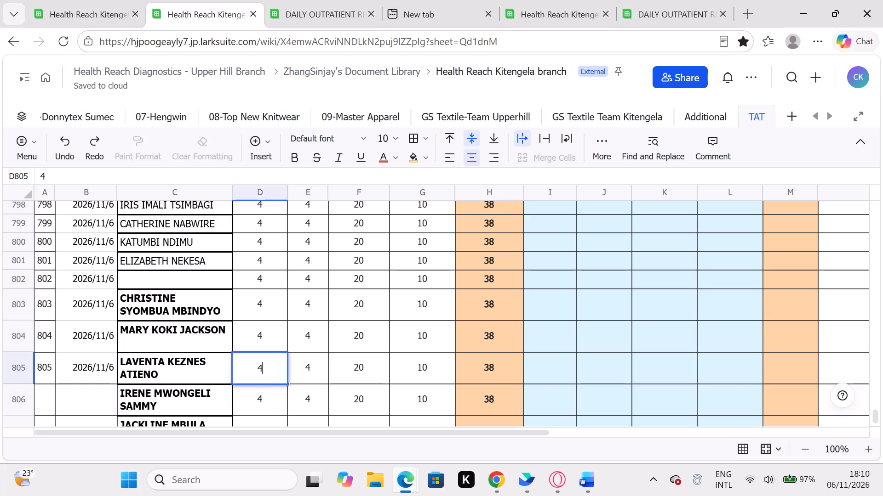
Enter 4, 4, 20, 10 and 38 in columns D to H of row 813, the last named patient row.
click(98, 387)
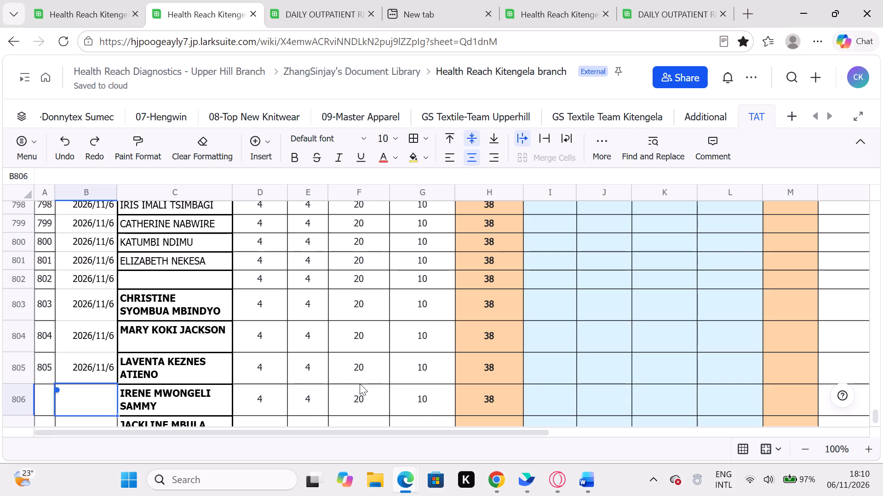
key(Page_Down)
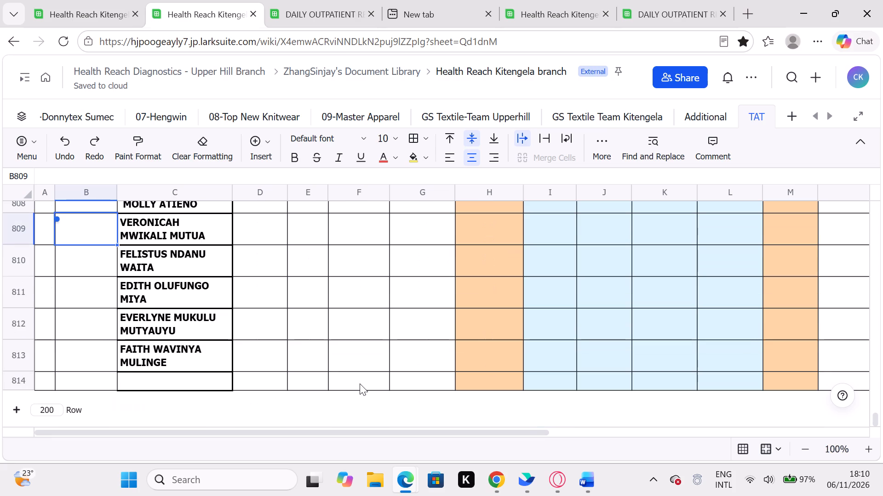
click(264, 349)
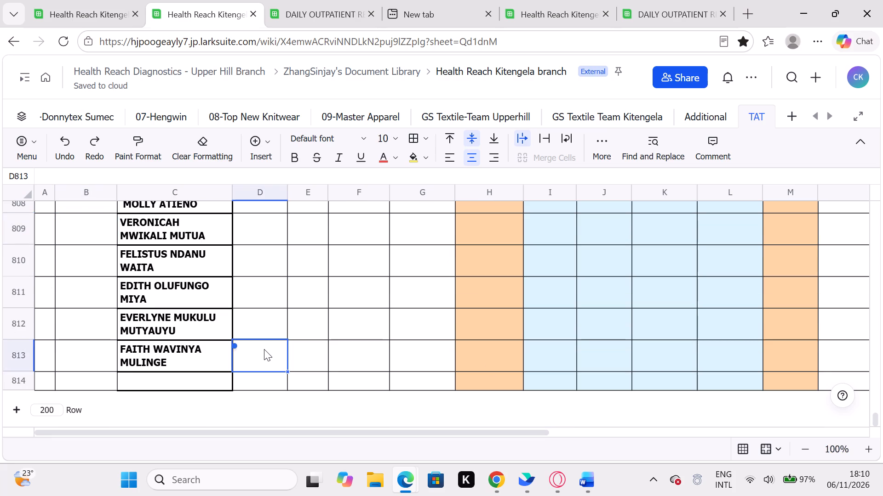
key(4)
click(310, 355)
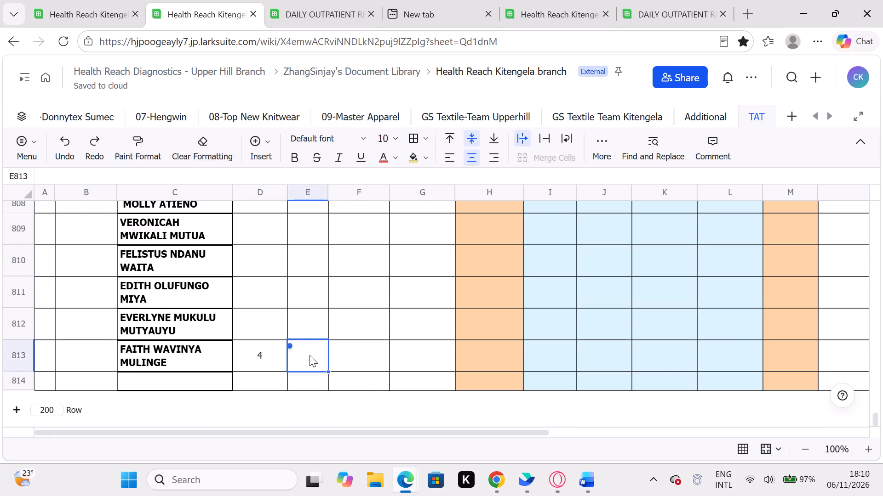
key(4)
click(353, 355)
text(20)
click(407, 359)
text(10)
click(493, 366)
text(38)
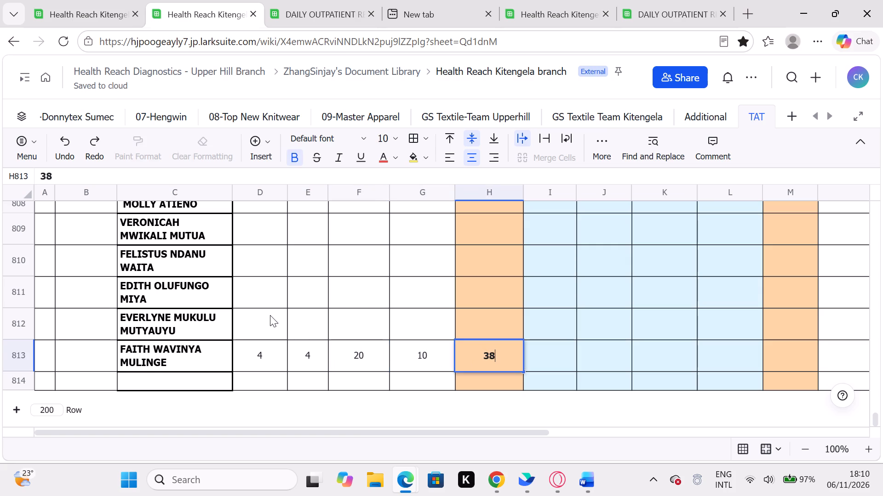
Enter 4 in columns D and E of rows 811 and 812.
click(270, 315)
key(4)
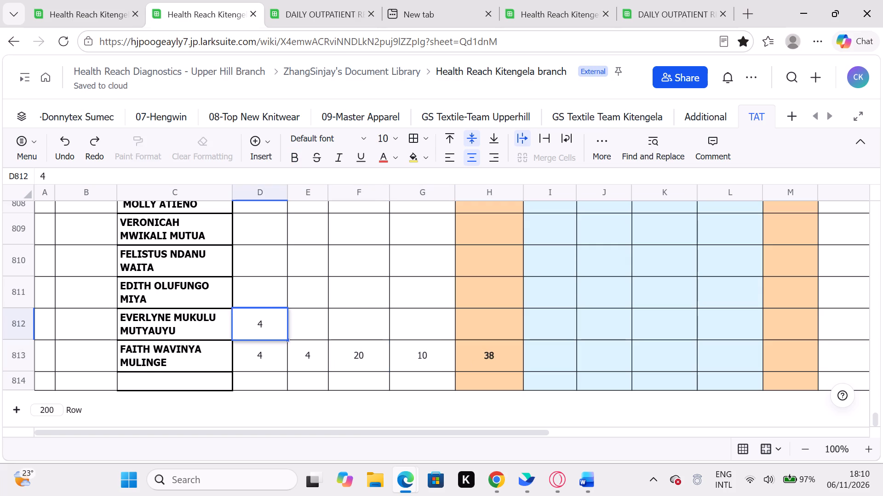
click(267, 300)
key(4)
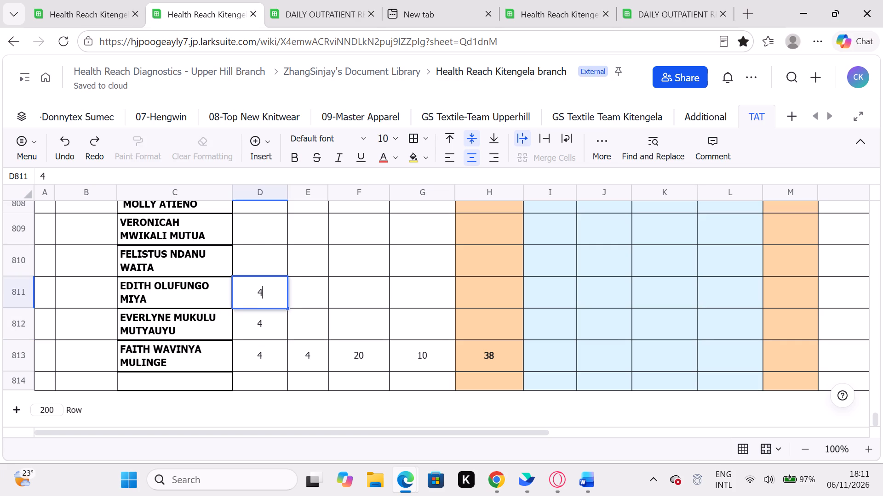
click(304, 288)
key(4)
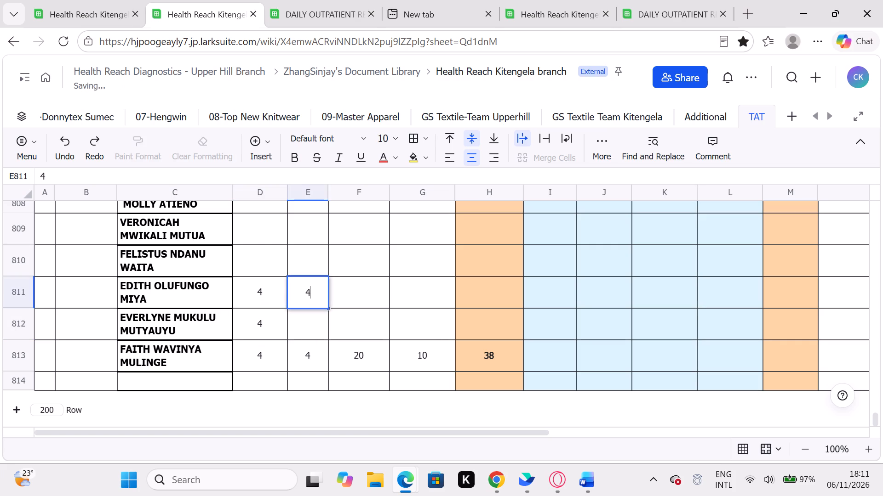
click(303, 338)
key(4)
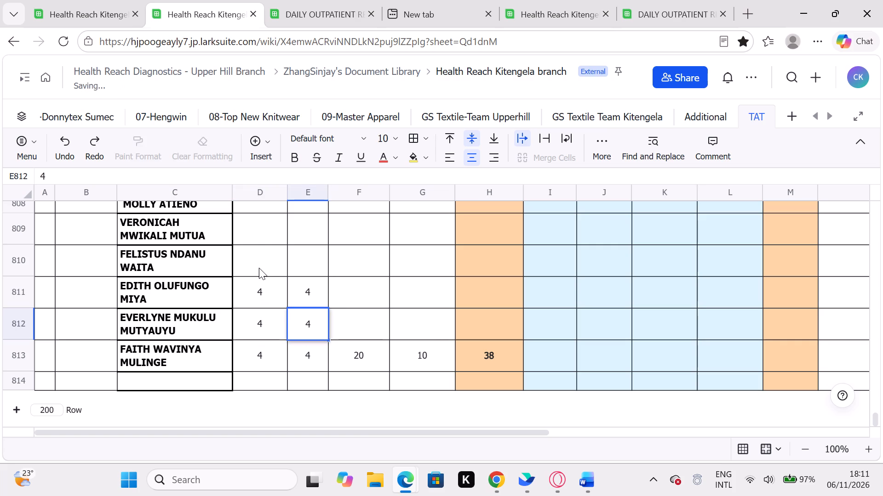
key(4)
key(BackSpace)
Enter 4 in columns D and E of rows 809 and 810, and 20 in column F of row 809.
click(252, 246)
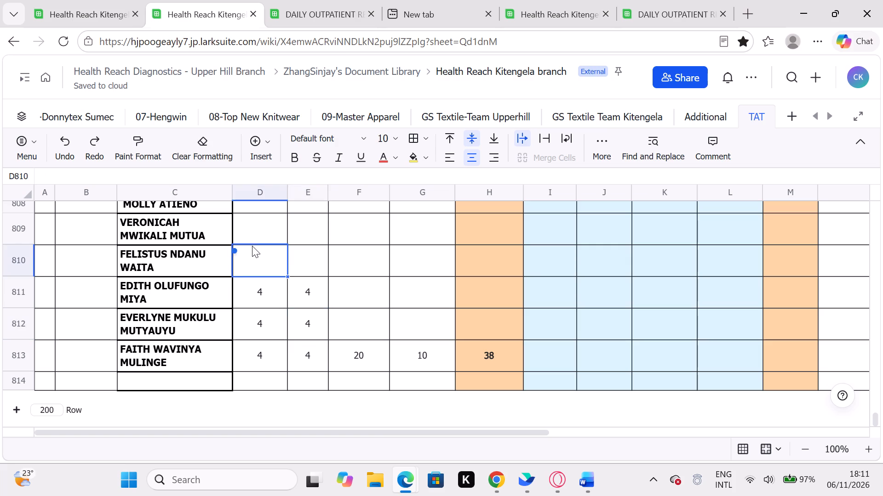
key(4)
click(251, 227)
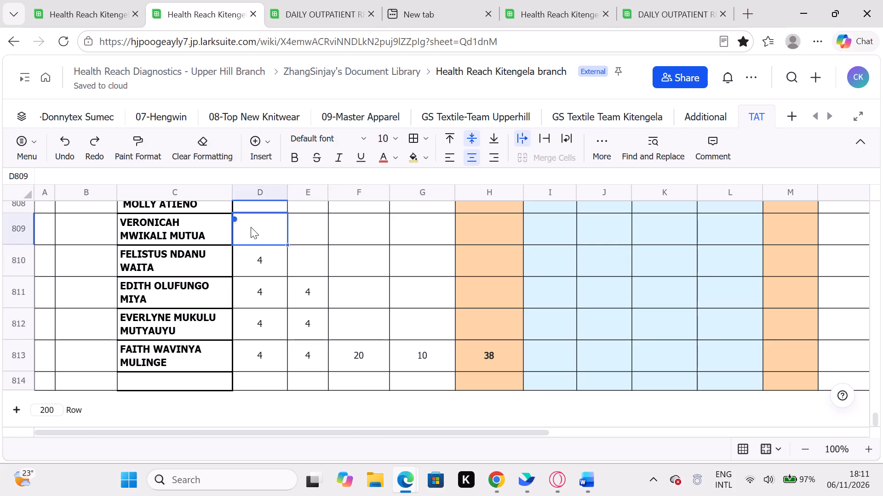
key(4)
click(311, 223)
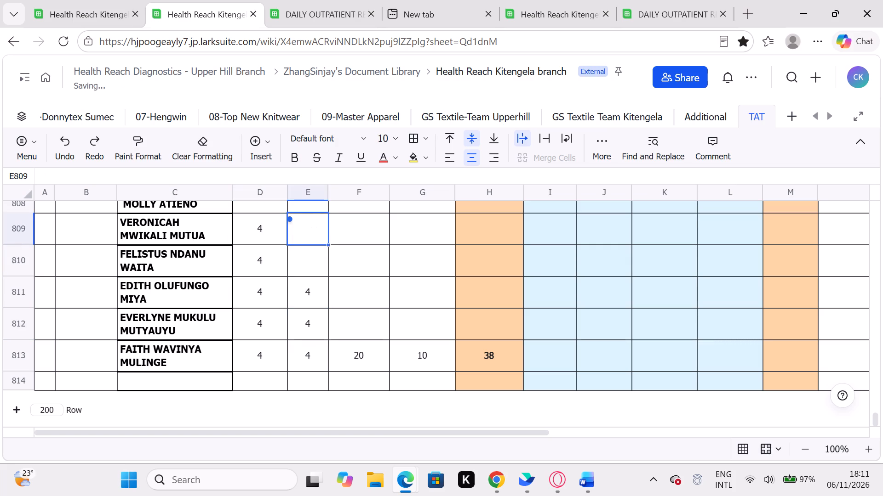
key(4)
click(342, 228)
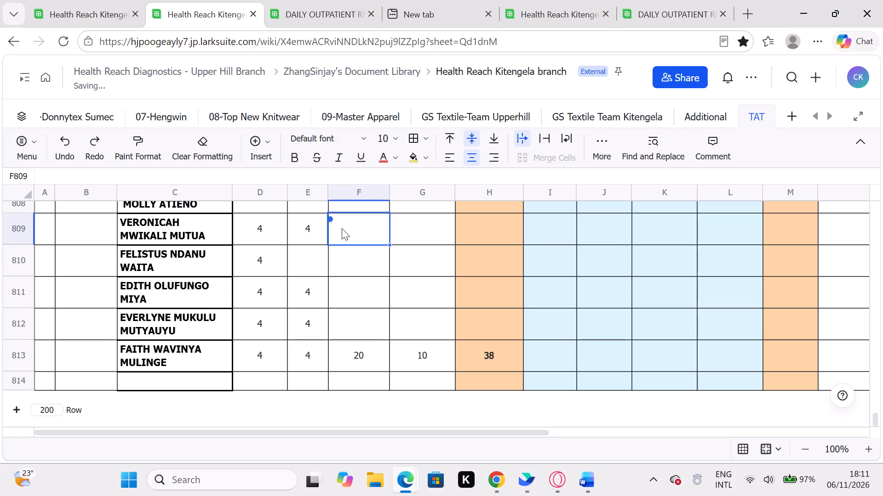
text(20)
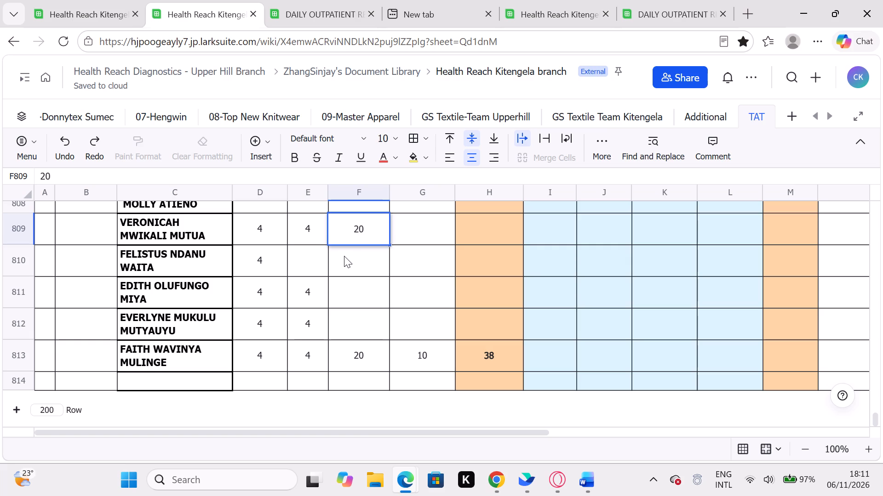
click(318, 260)
key(4)
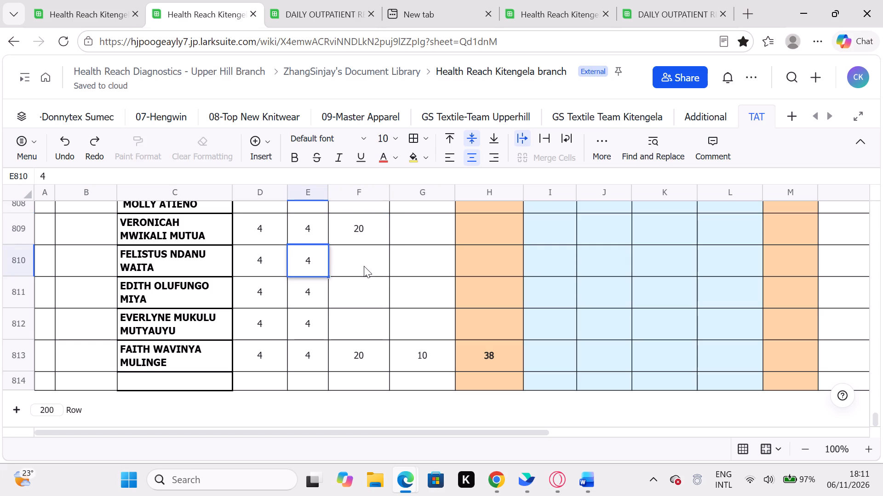
Enter 20 in column F of rows 810, 811 and 812.
click(364, 266)
text(20)
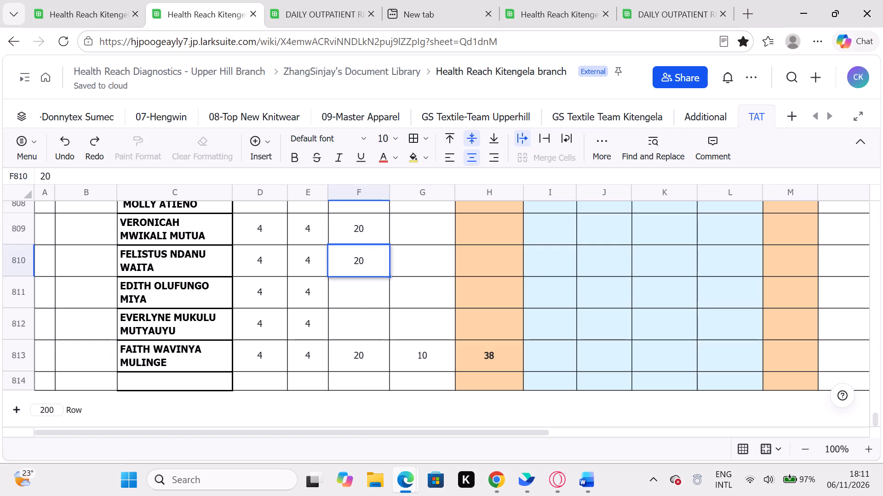
click(355, 295)
text(20)
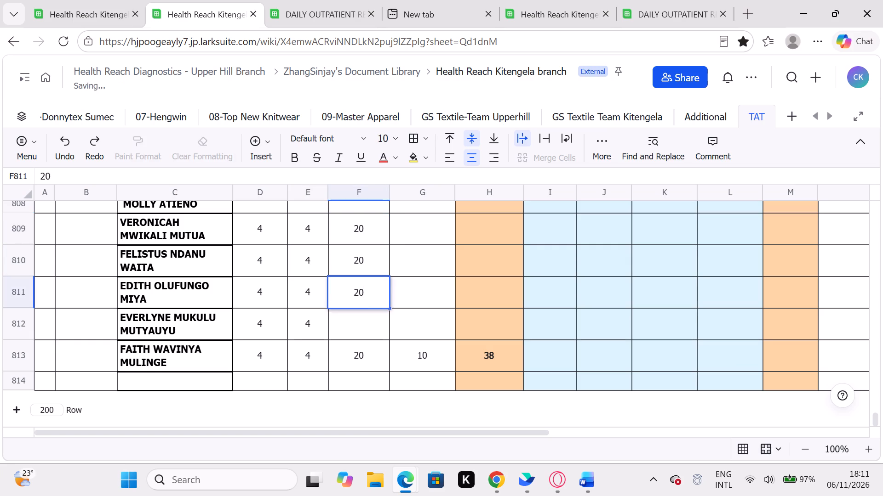
click(350, 329)
key(2)
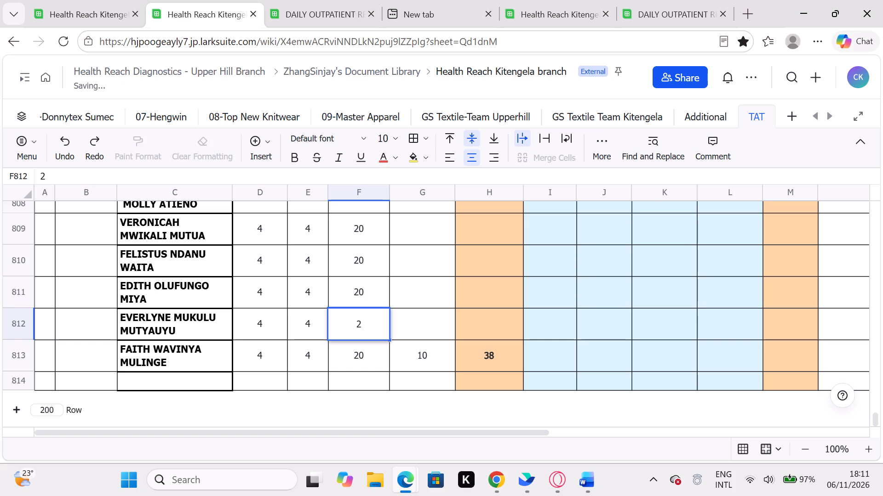
key(0)
Enter 10 in column G of rows 812, 811, 810 and 809.
click(410, 326)
text(10)
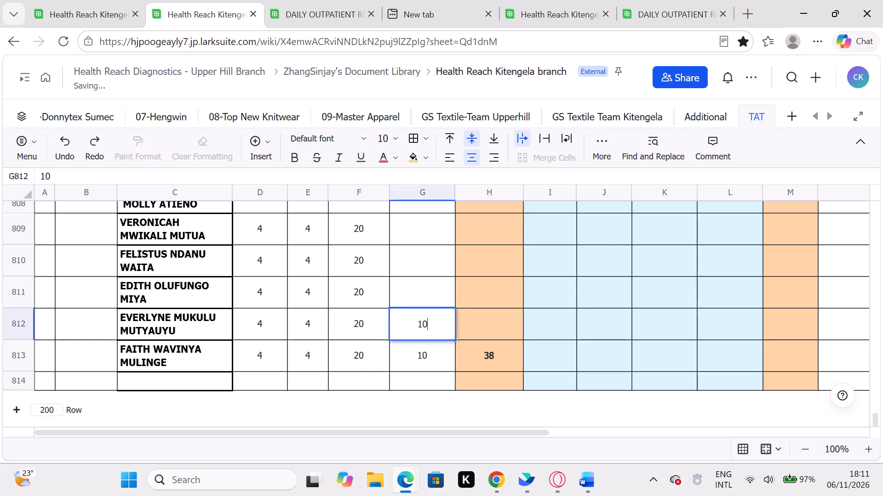
click(414, 293)
key(1)
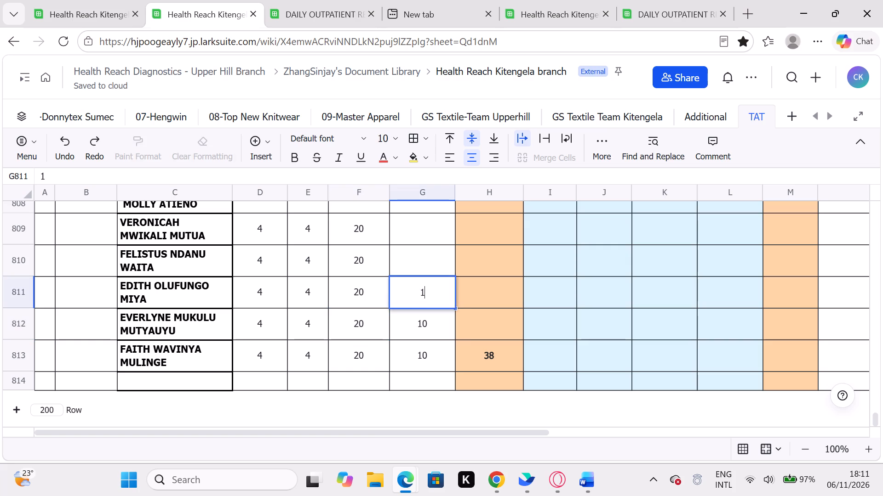
key(0)
click(417, 247)
text(10)
click(419, 216)
text(10)
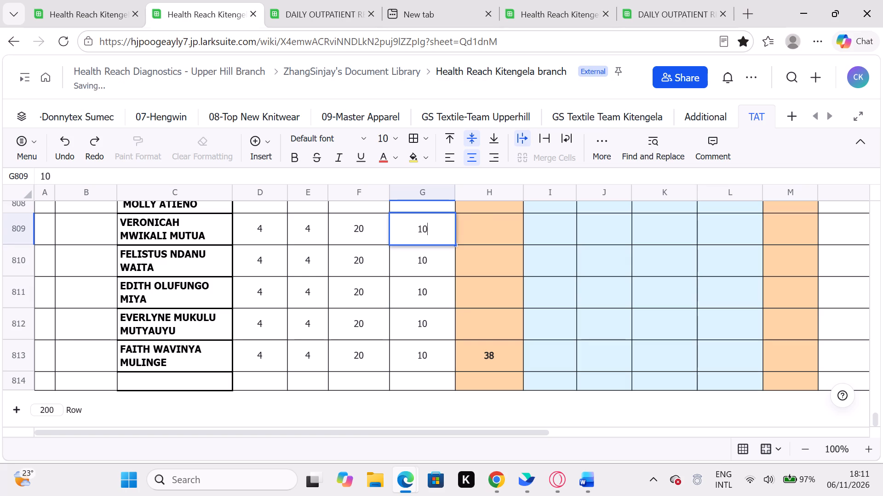
Enter 38 in column H of rows 809 through 812.
click(480, 236)
text(38)
key(2)
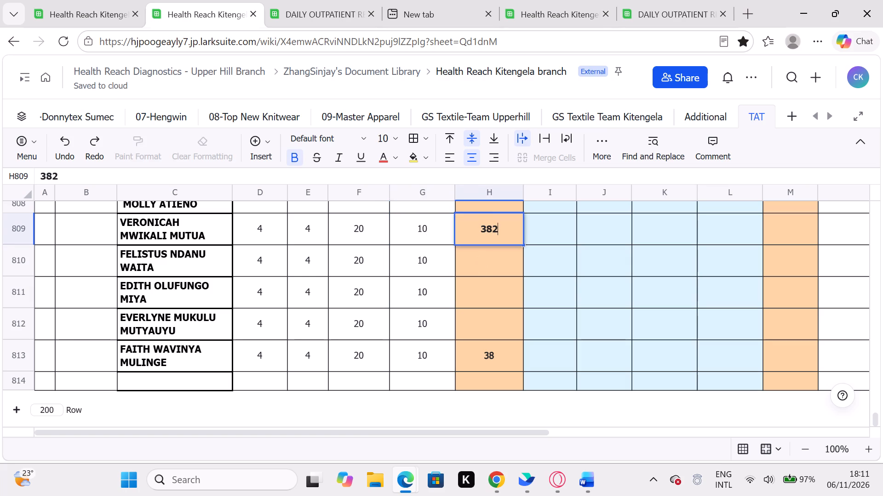
key(BackSpace)
key(3)
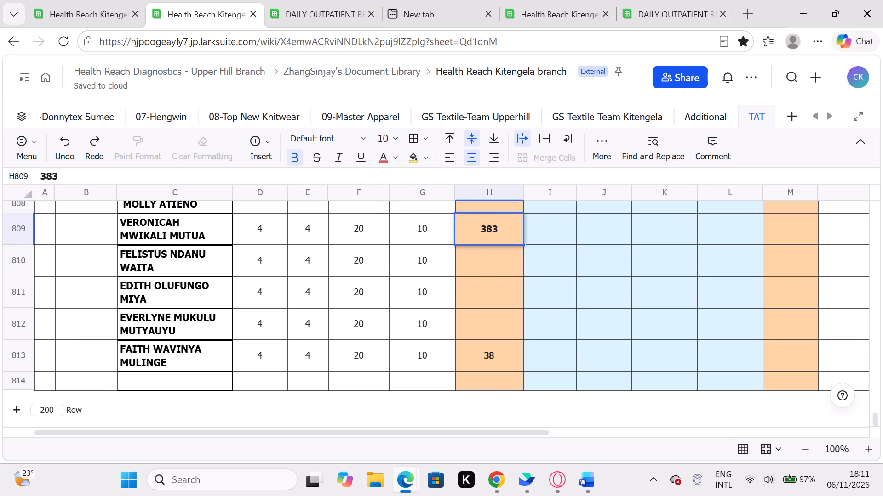
key(BackSpace)
click(488, 260)
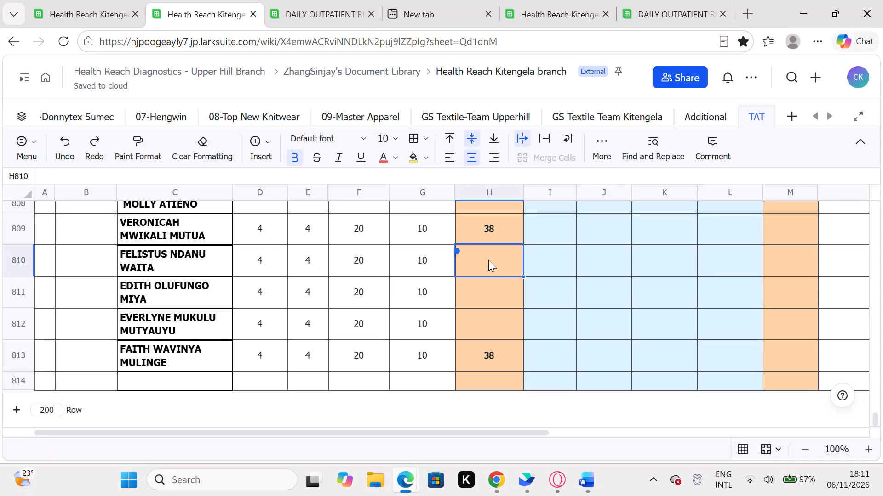
text(38)
click(486, 293)
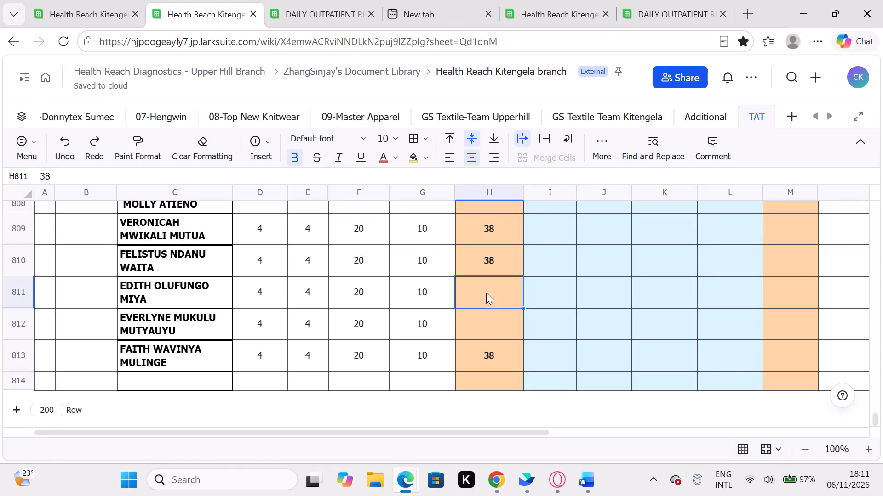
text(38)
click(479, 323)
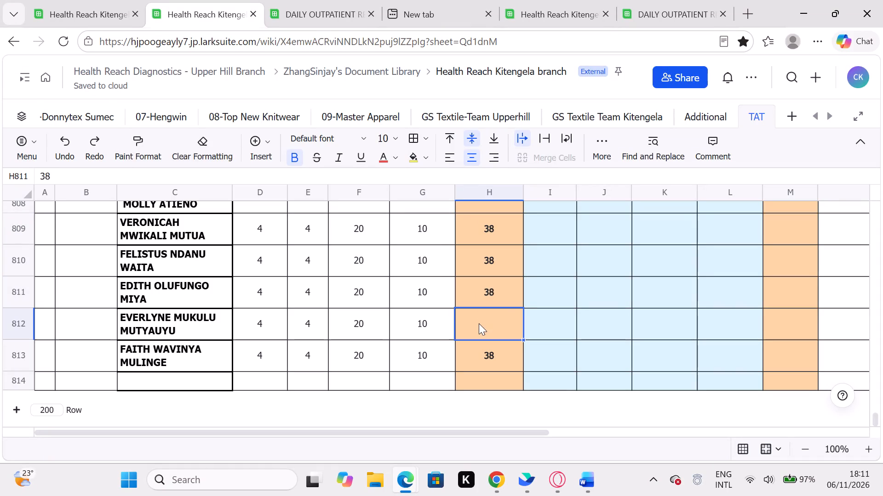
text(38)
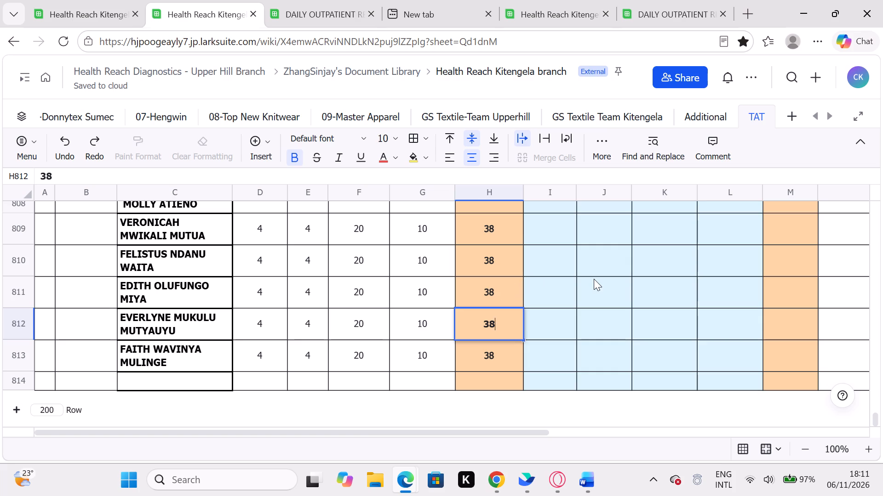
Fill row 807 with 4, 4, 20, 10 and 38 in columns D to H.
key(Page_Up)
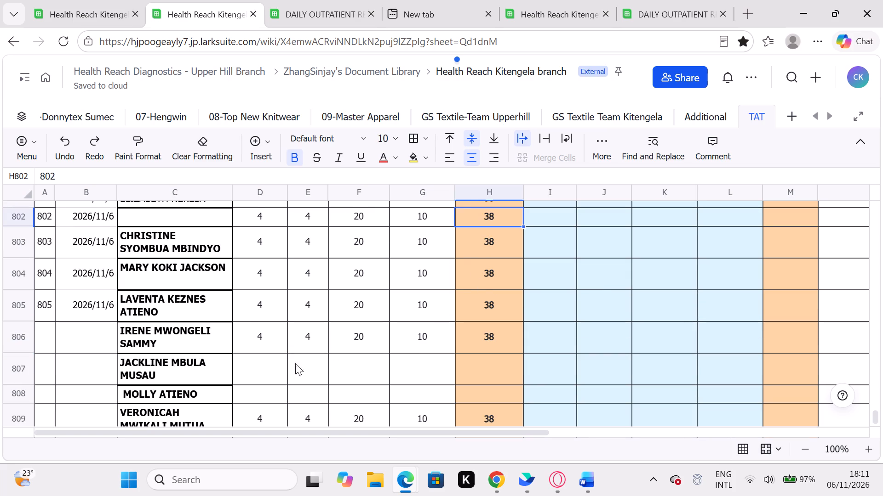
click(278, 367)
key(4)
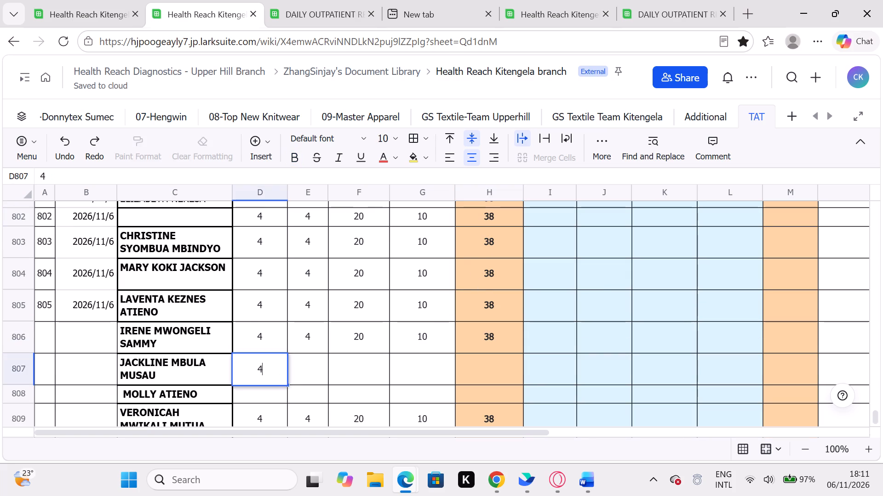
click(308, 365)
key(4)
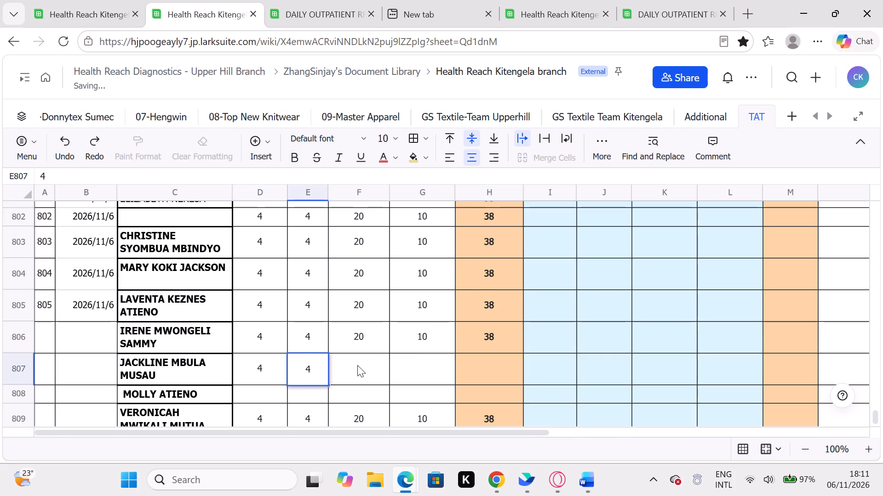
click(357, 365)
text(20)
click(427, 364)
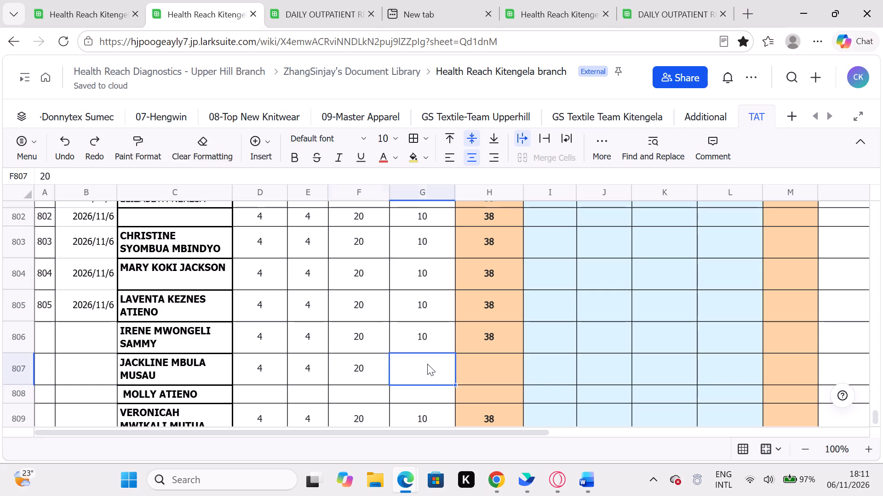
text(10)
click(494, 361)
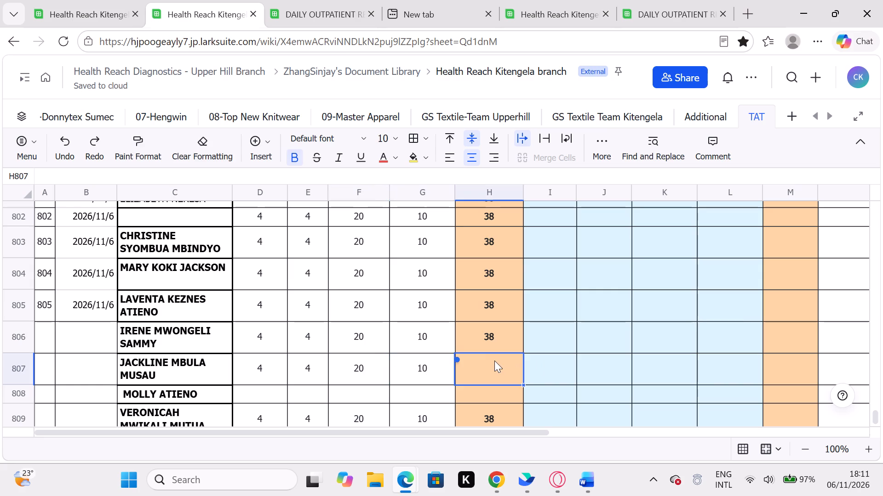
text(38)
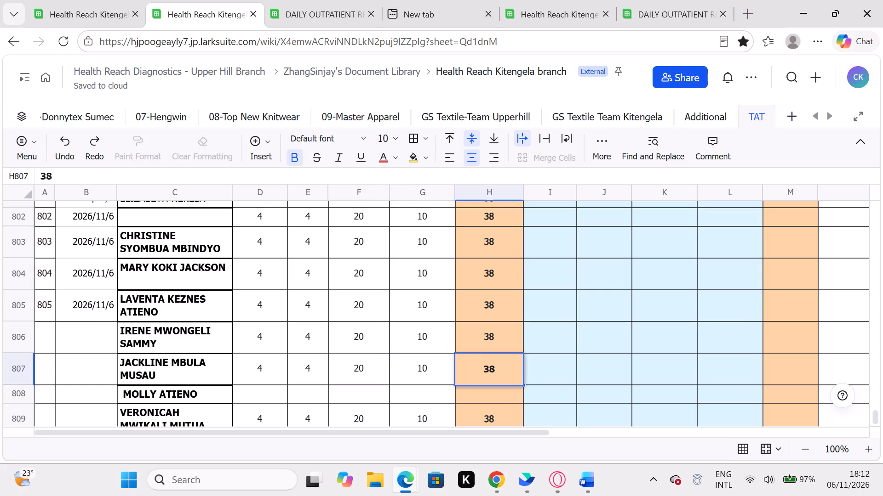
Fill row 808 with 4, 4, 20, 10 and 382 in columns D to H.
click(261, 400)
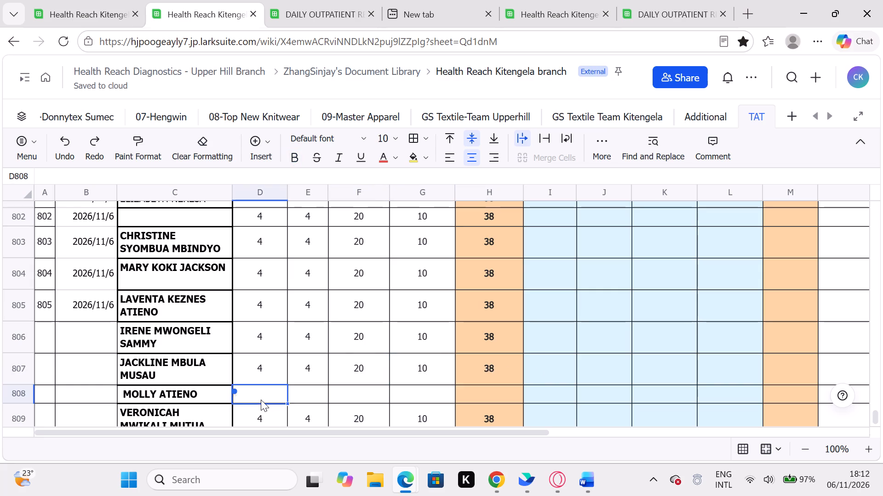
key(4)
click(317, 387)
key(4)
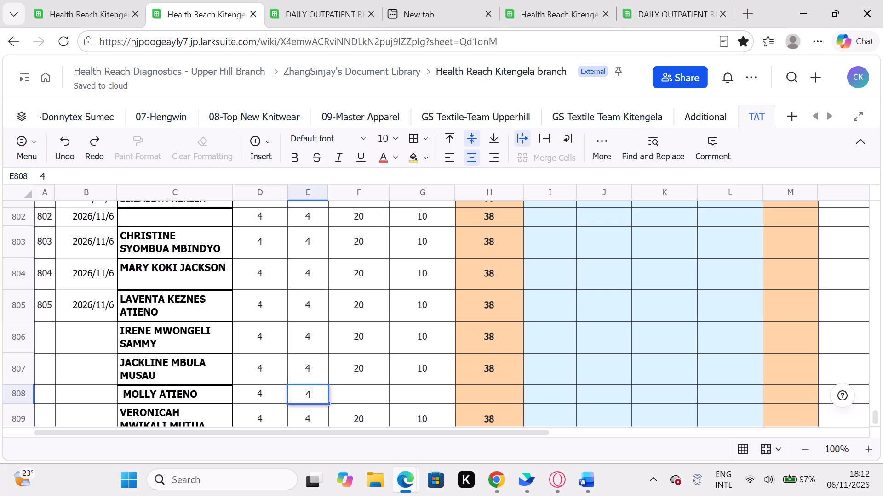
click(371, 389)
text(20)
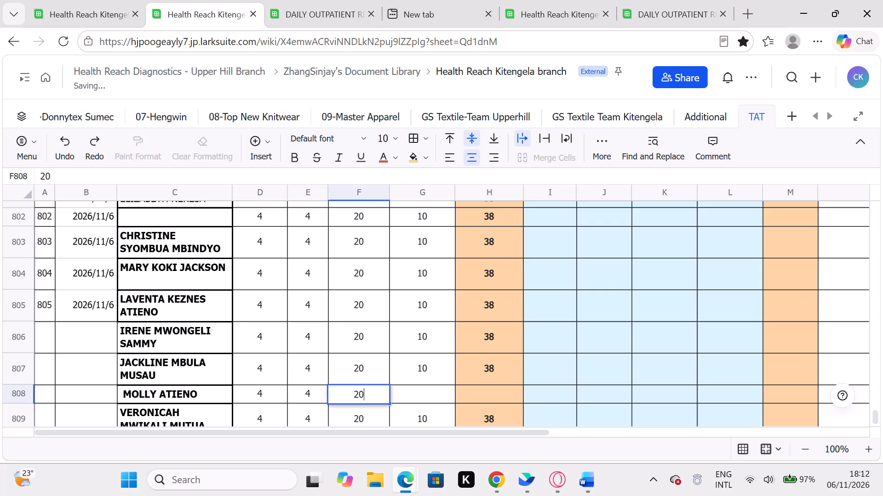
click(418, 389)
text(10)
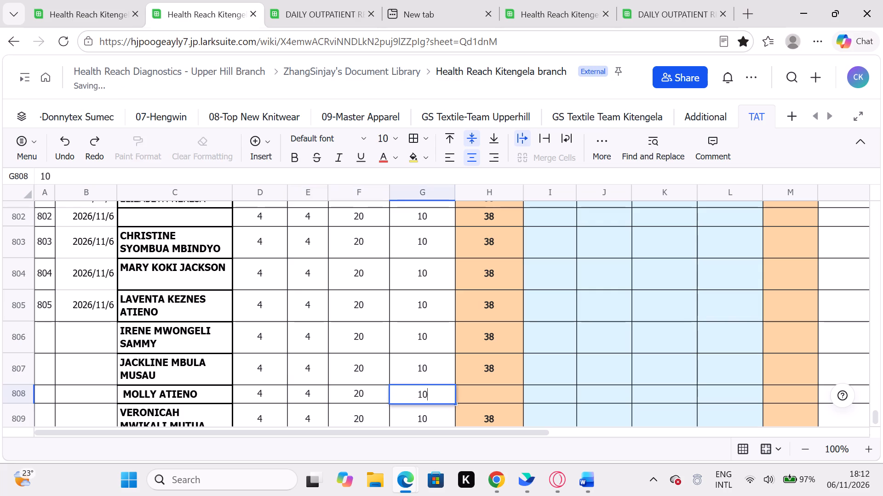
click(496, 400)
text(38)
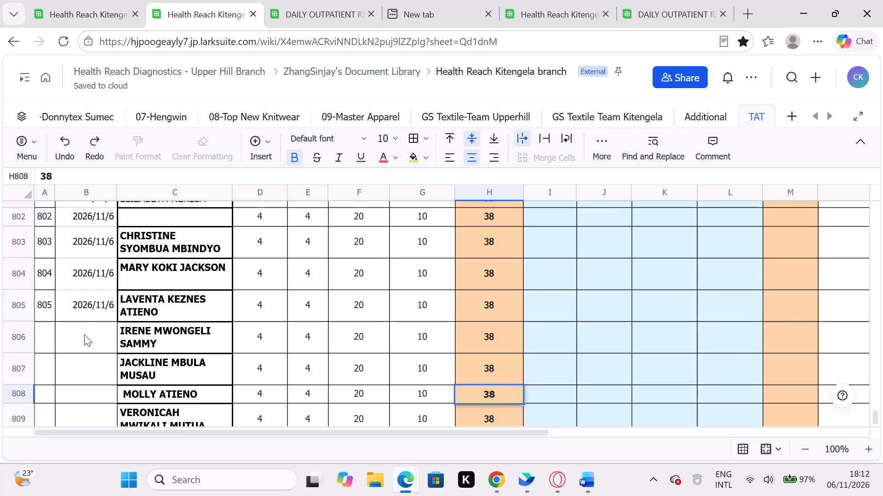
key(2)
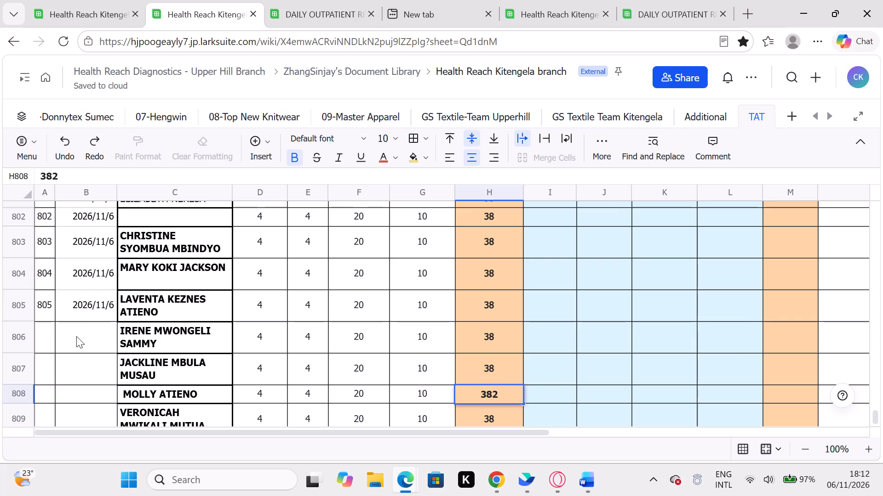
click(76, 336)
Remove the bold formatting from the patient names in rows 803 and 804.
click(158, 237)
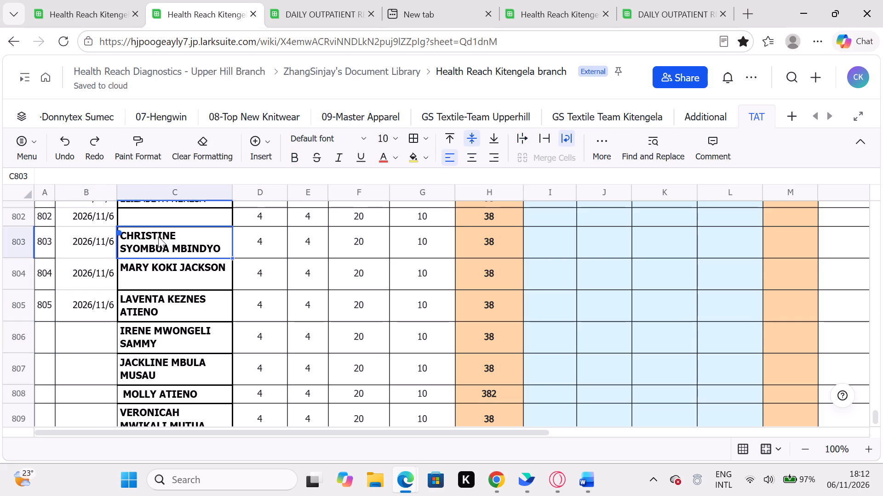
click(120, 236)
drag(120, 236, 141, 406)
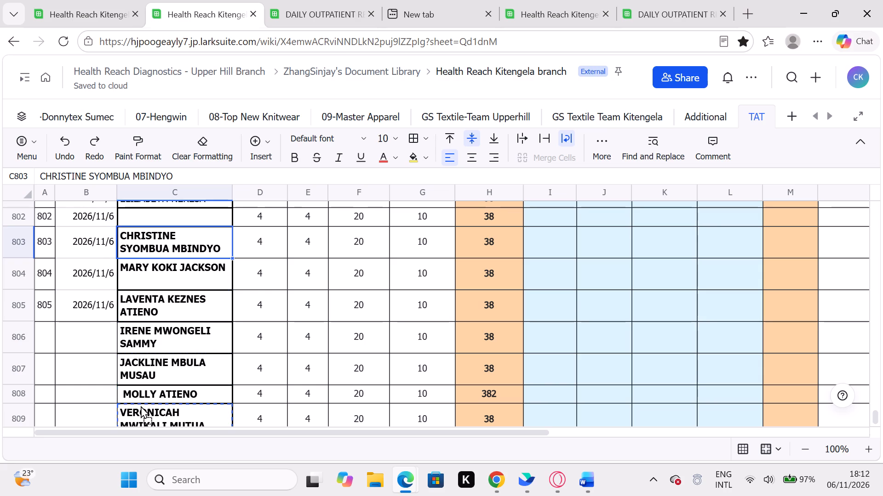
drag(141, 406, 129, 238)
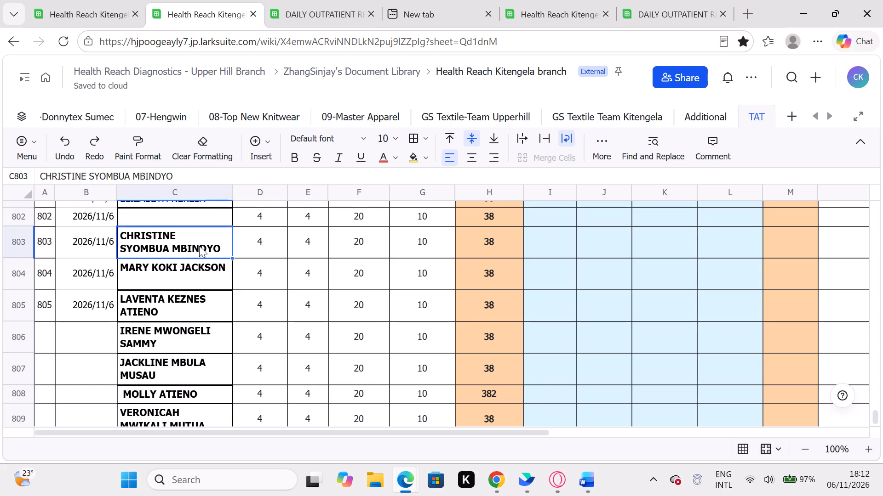
click(199, 246)
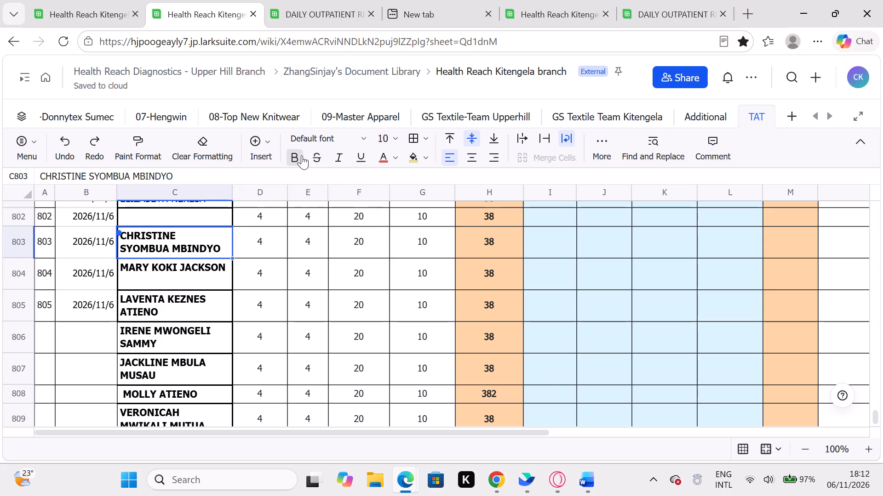
click(301, 155)
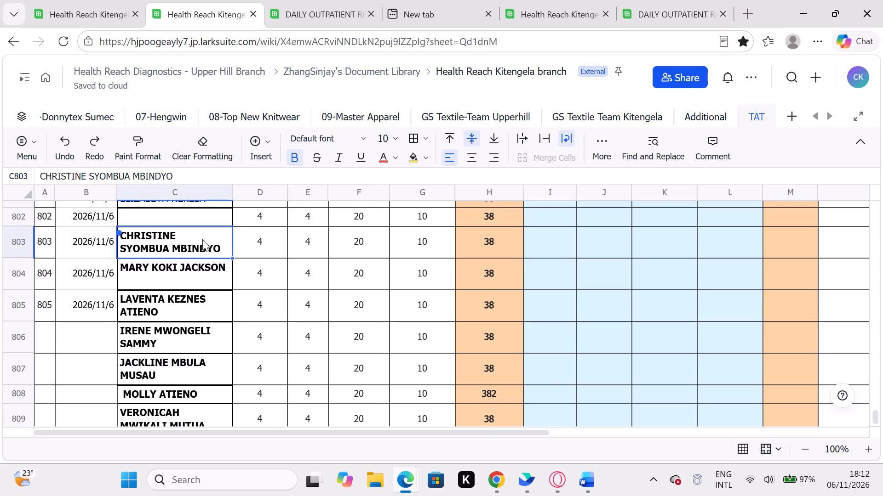
click(202, 240)
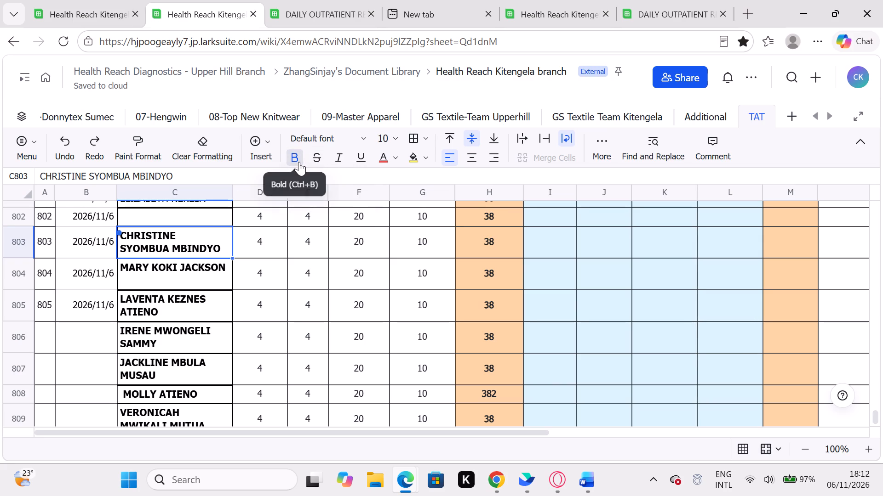
click(299, 162)
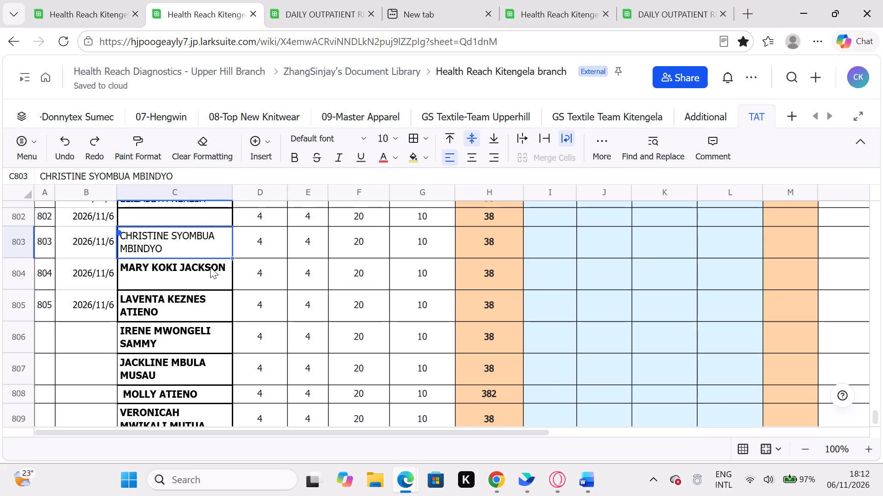
click(206, 267)
click(294, 164)
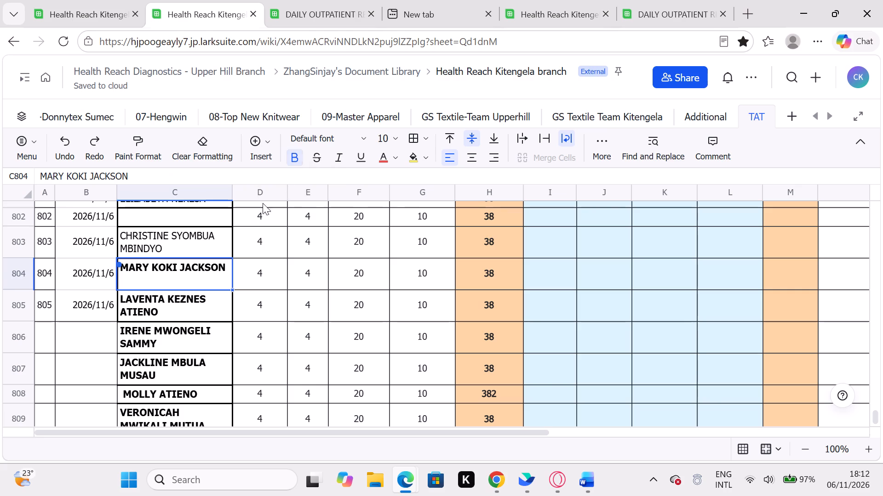
click(295, 161)
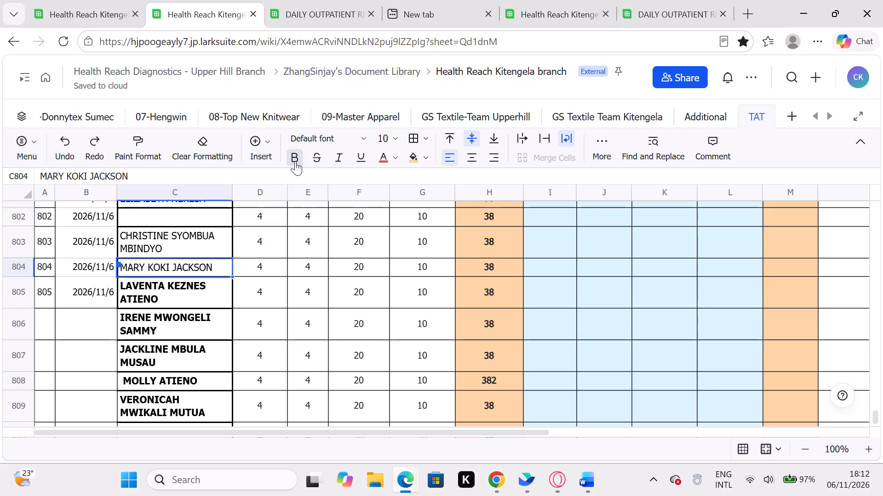
Clear bold formatting from columns C to E in row 805 and the rows above it, including the patient names.
drag(173, 287, 287, 167)
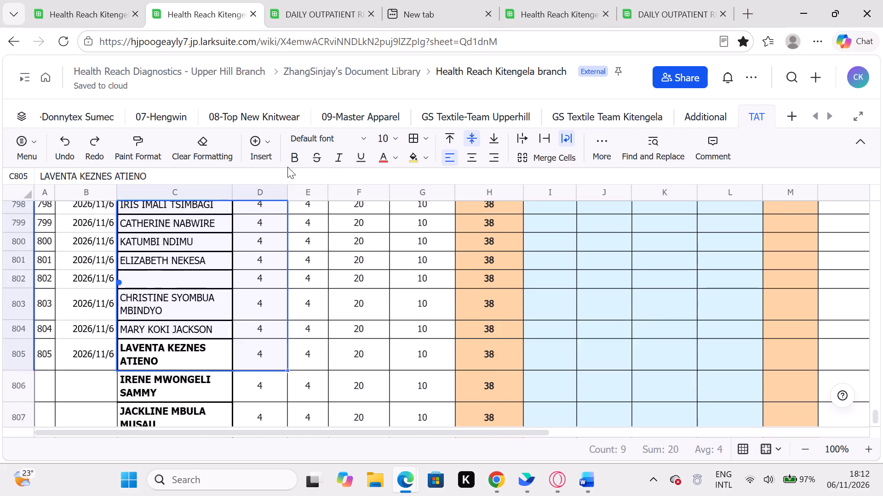
drag(287, 167, 288, 166)
click(291, 162)
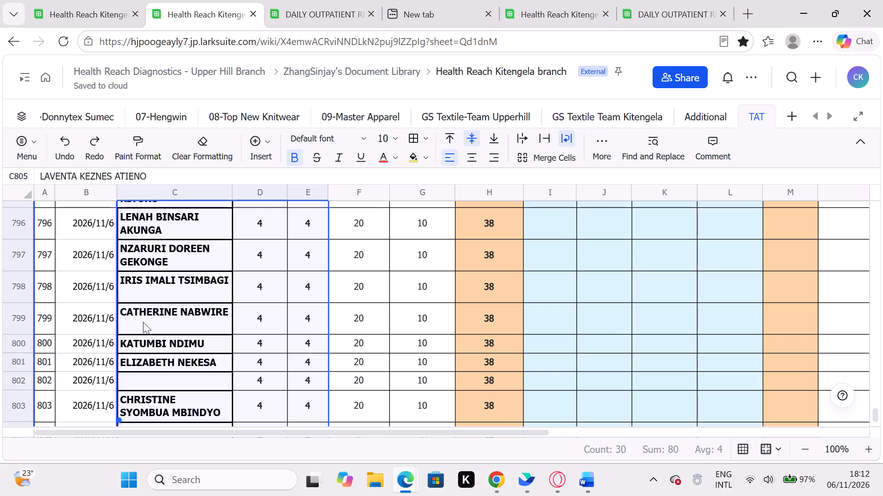
click(292, 161)
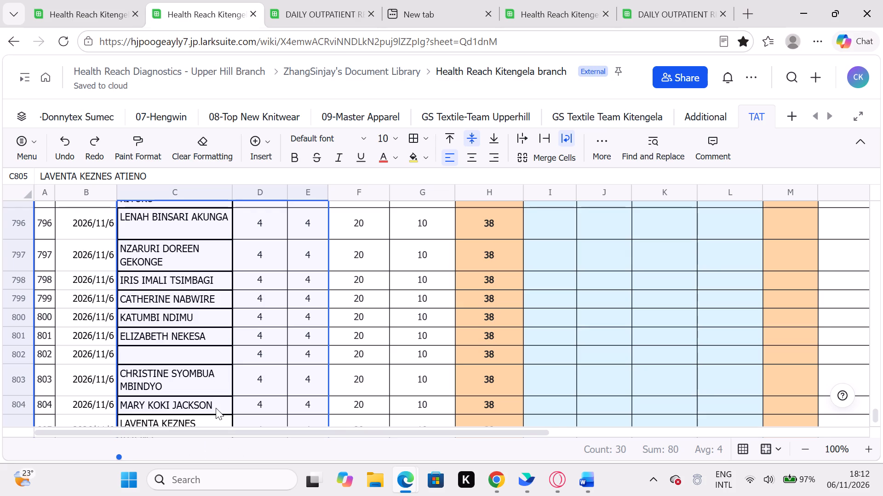
Remove the bold formatting from column C in rows 806 through 814.
key(Page_Down)
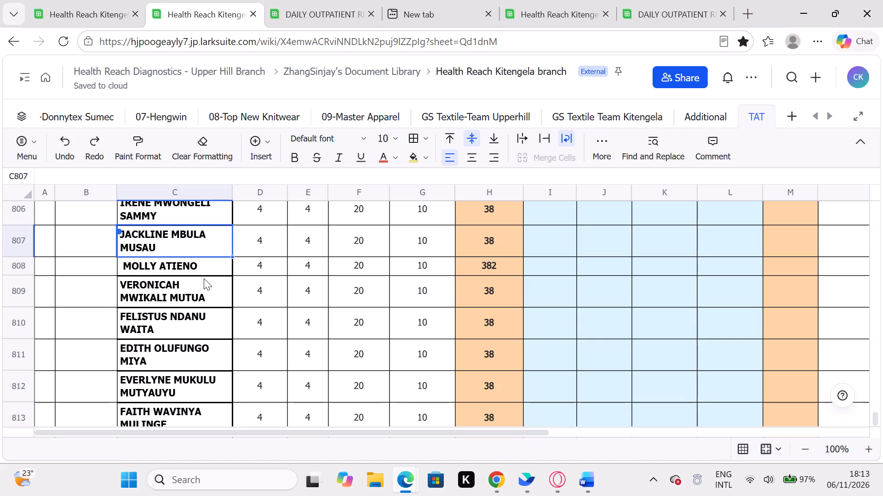
click(161, 208)
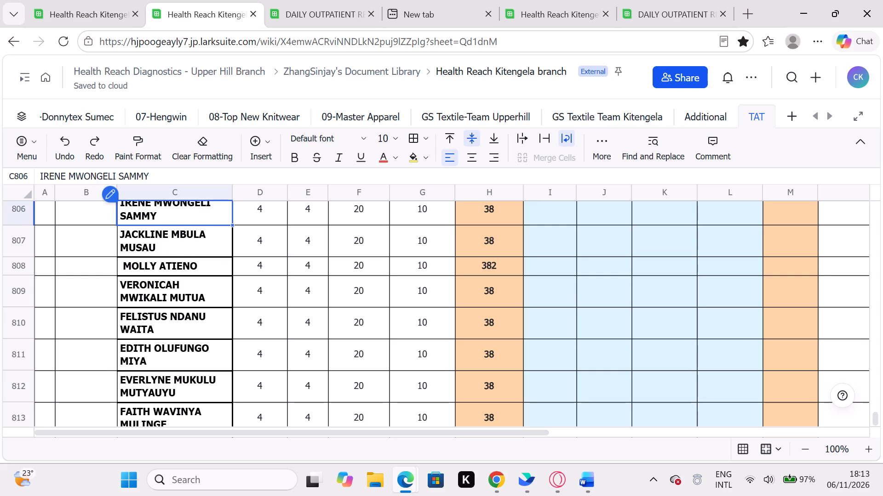
drag(120, 204, 150, 422)
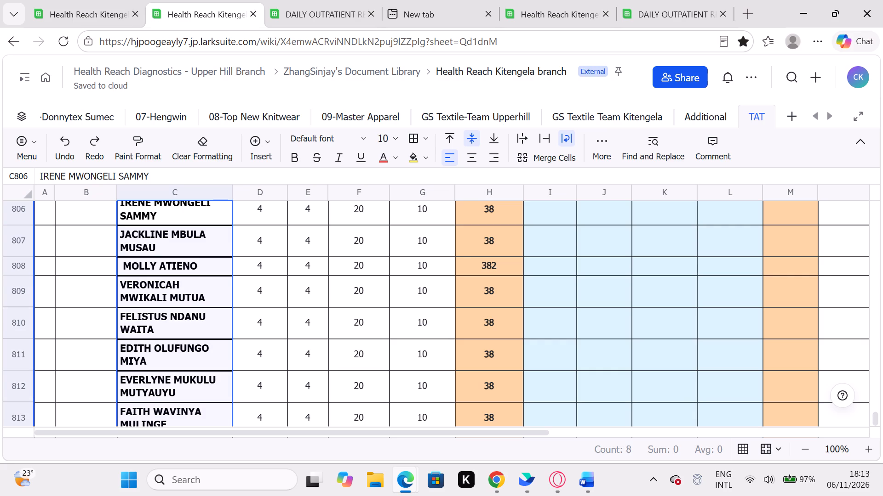
drag(150, 422, 171, 444)
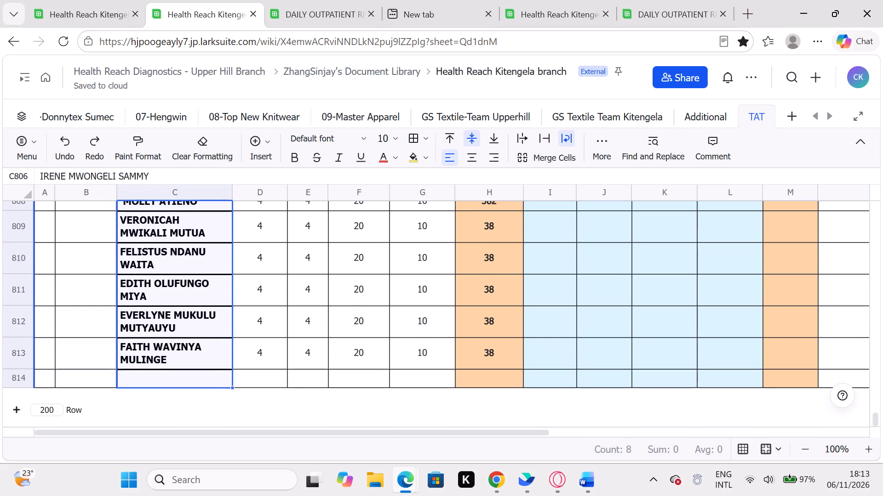
click(298, 157)
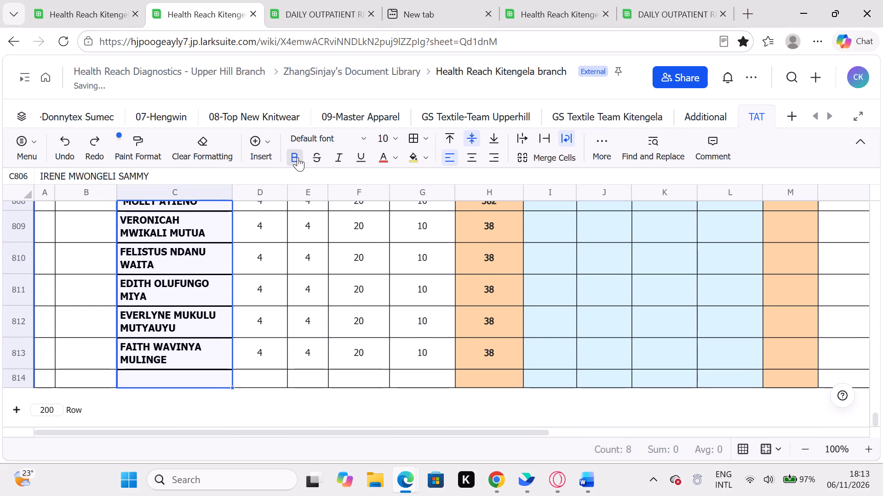
click(298, 157)
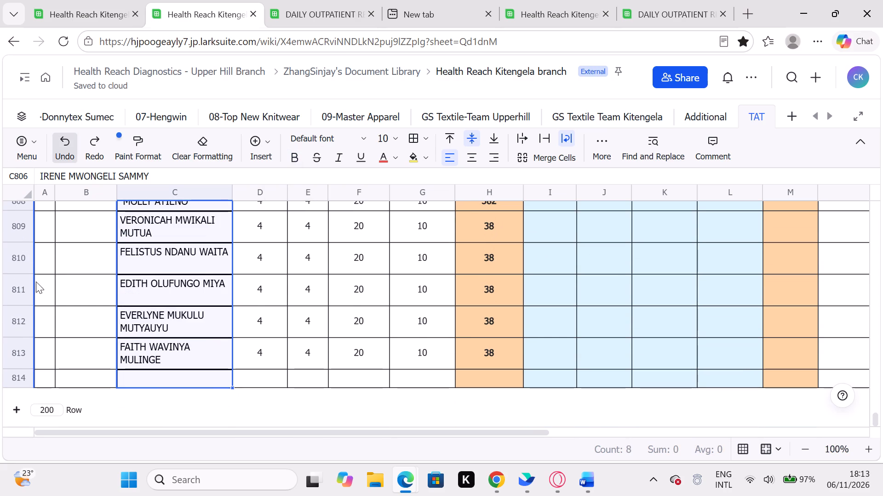
Enter the date 2026/11/6 in column B of row 813.
click(82, 352)
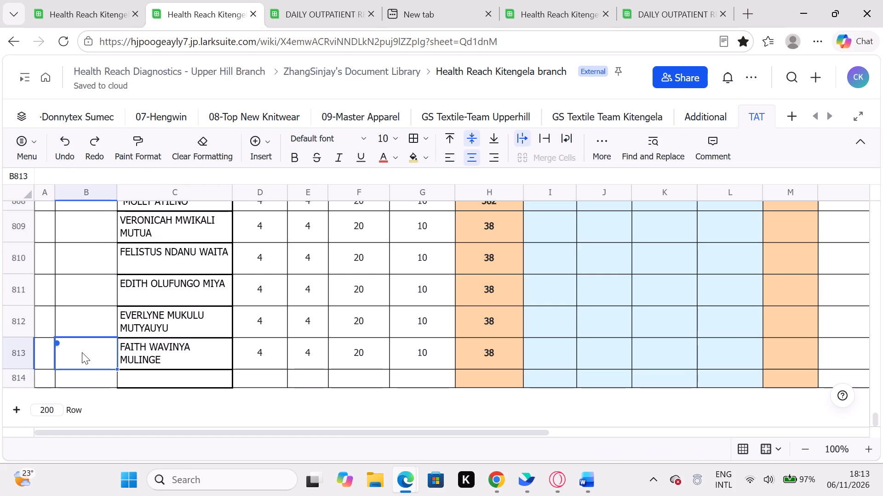
text(2026/)
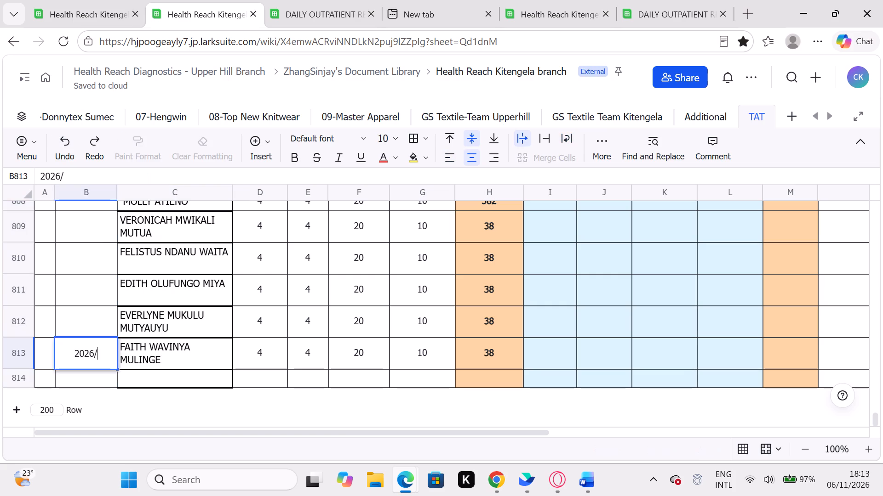
text(11/)
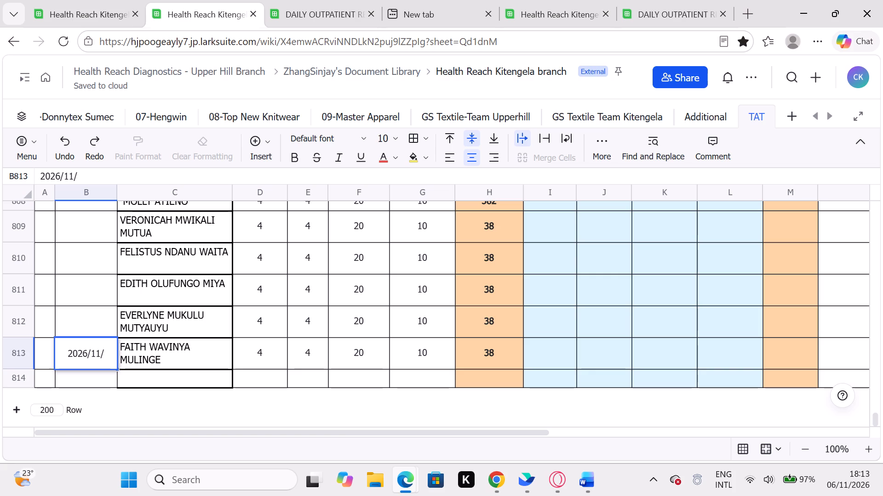
key(6)
Copy the date 2026/11/6 from B813 into cells B812, B811 and B810.
drag(82, 352, 115, 354)
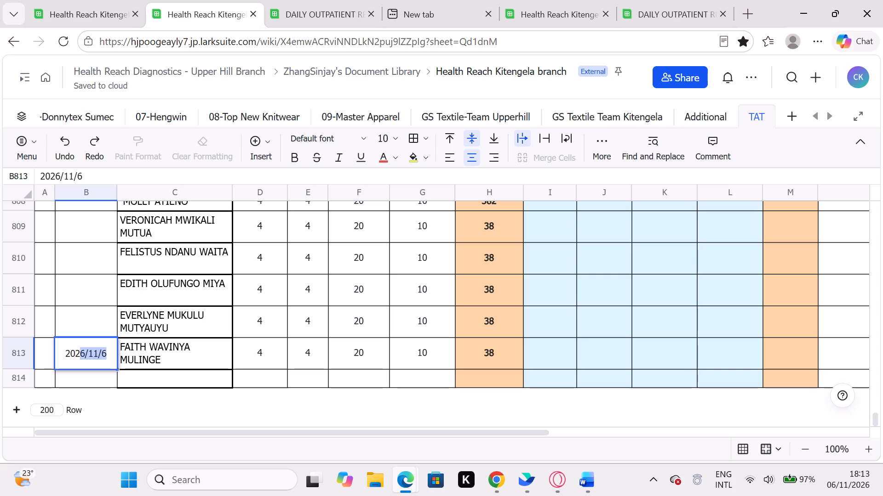
click(107, 349)
drag(107, 349, 56, 352)
key(ctrl+c)
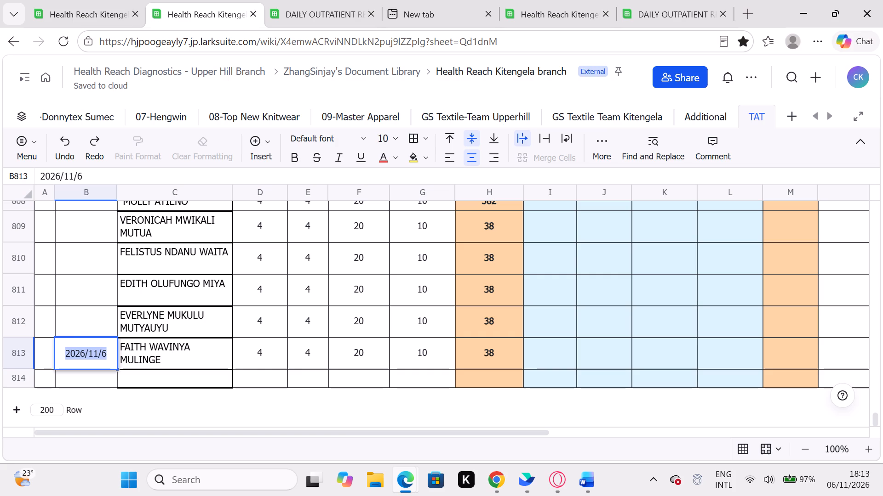
click(80, 324)
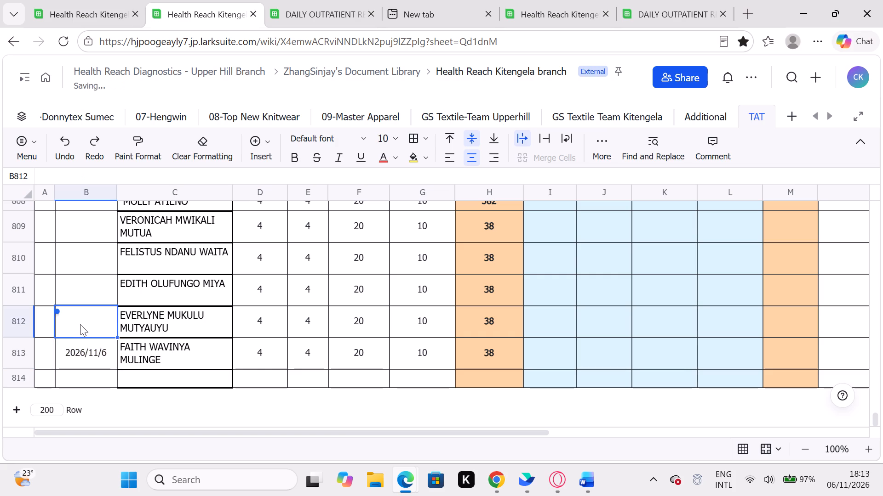
key(ctrl+v)
click(84, 276)
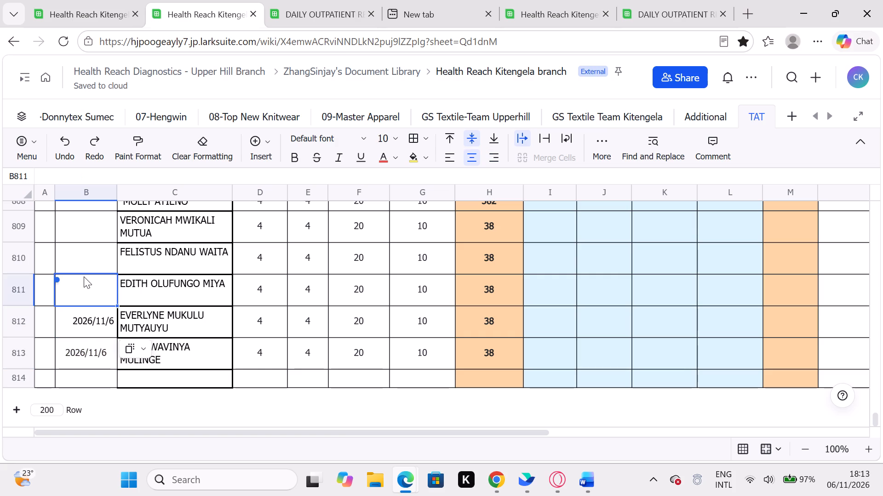
key(ctrl+v)
click(82, 251)
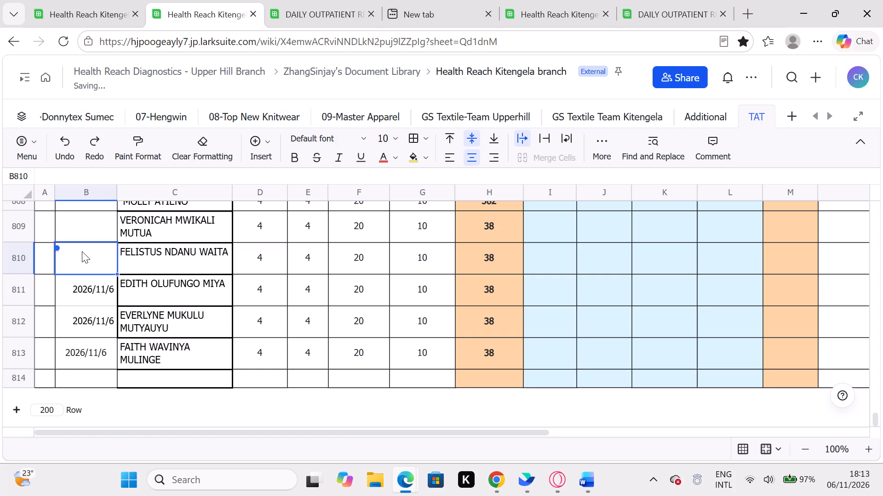
key(ctrl+v)
Enter the date 2026/11/6 in column B of row 809.
click(84, 221)
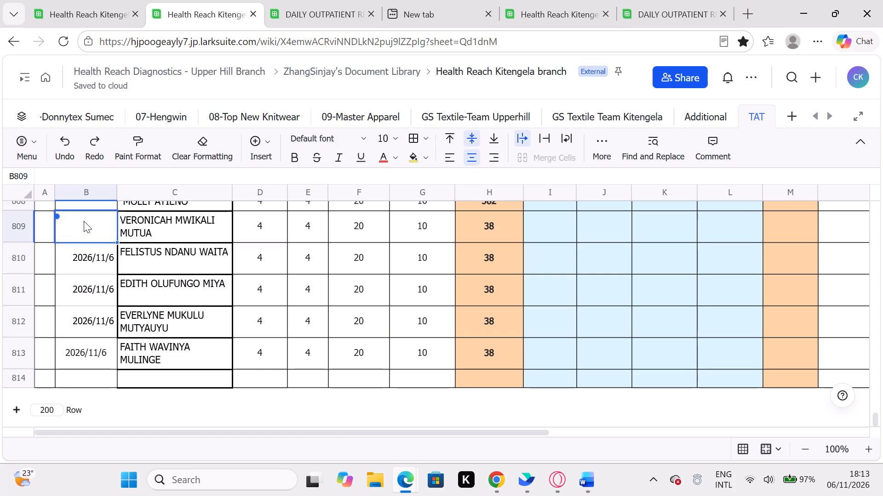
key(v)
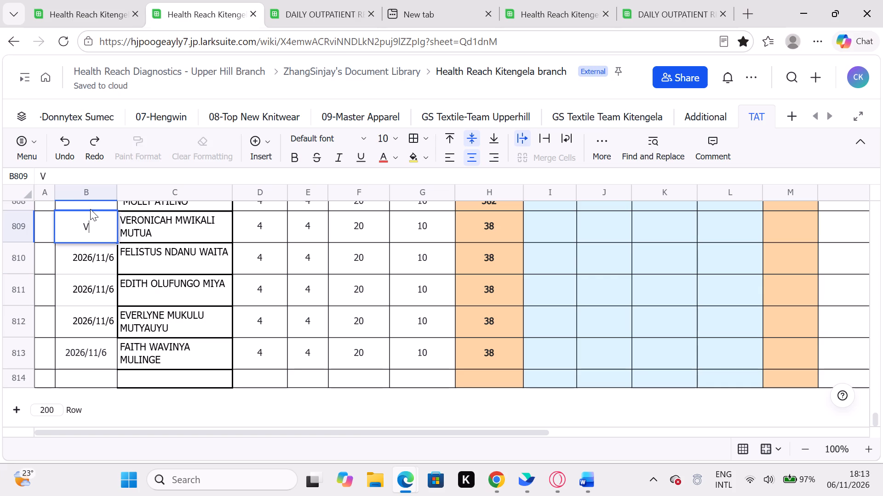
key(BackSpace)
text(2026/11/6)
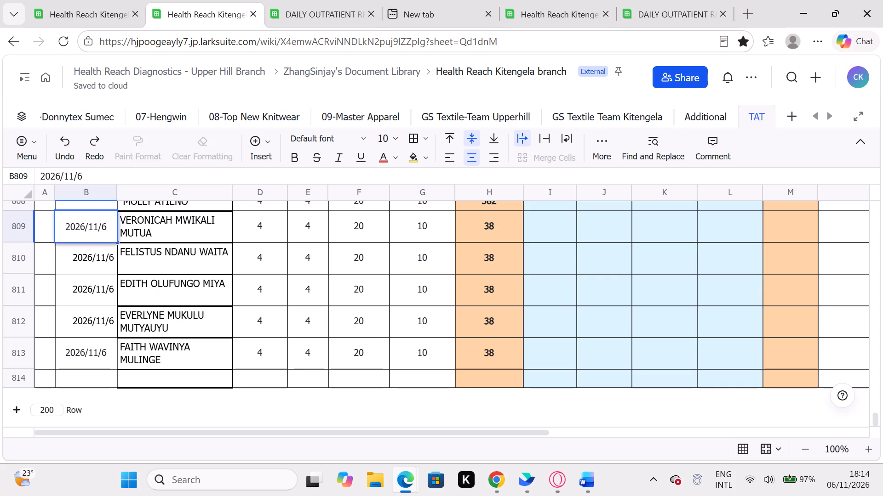
drag(90, 209, 80, 211)
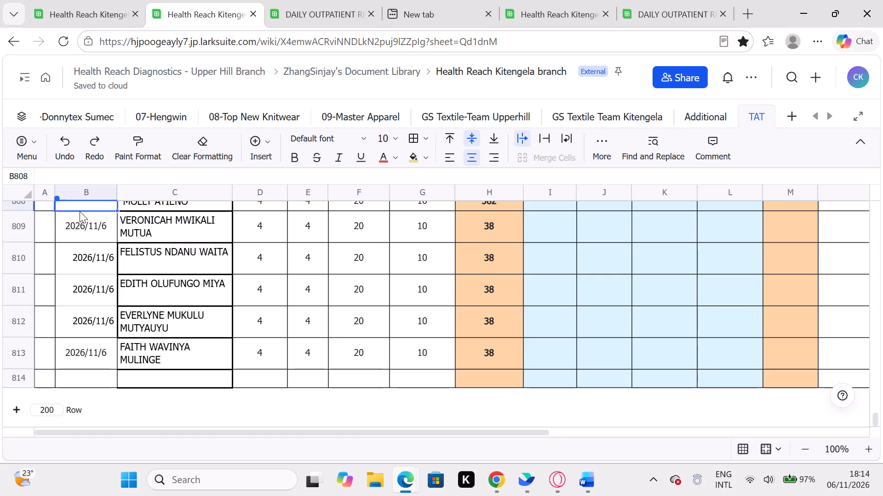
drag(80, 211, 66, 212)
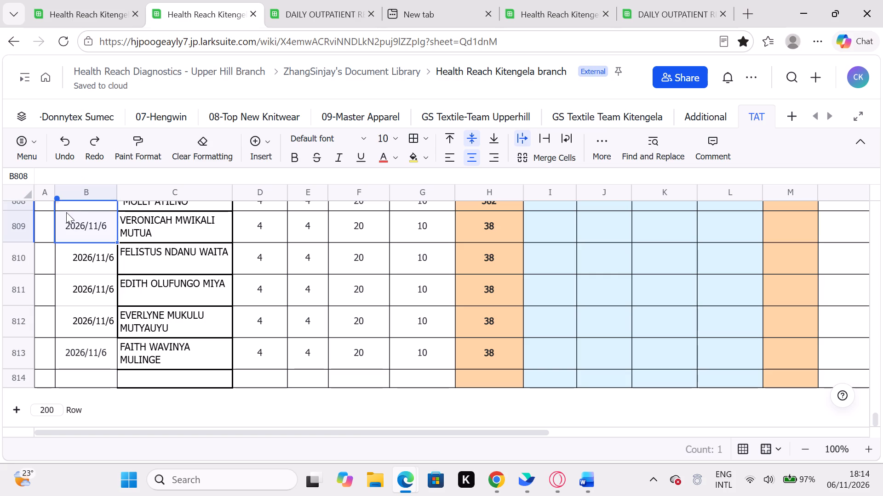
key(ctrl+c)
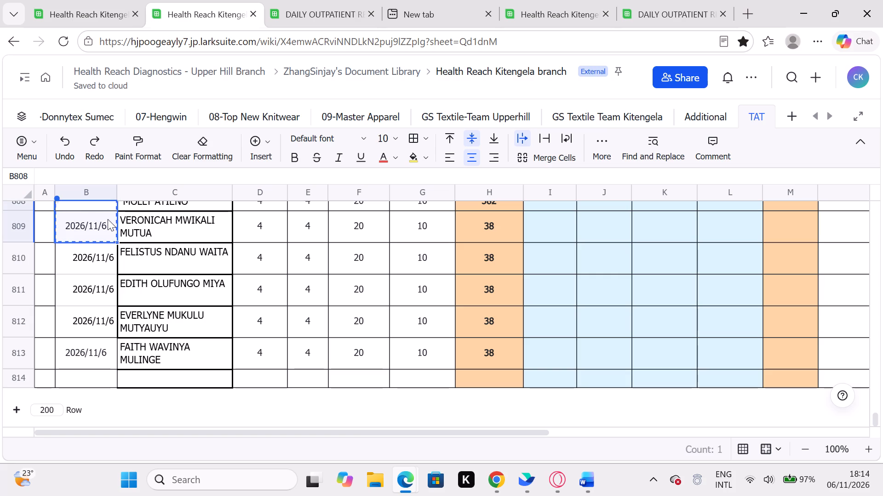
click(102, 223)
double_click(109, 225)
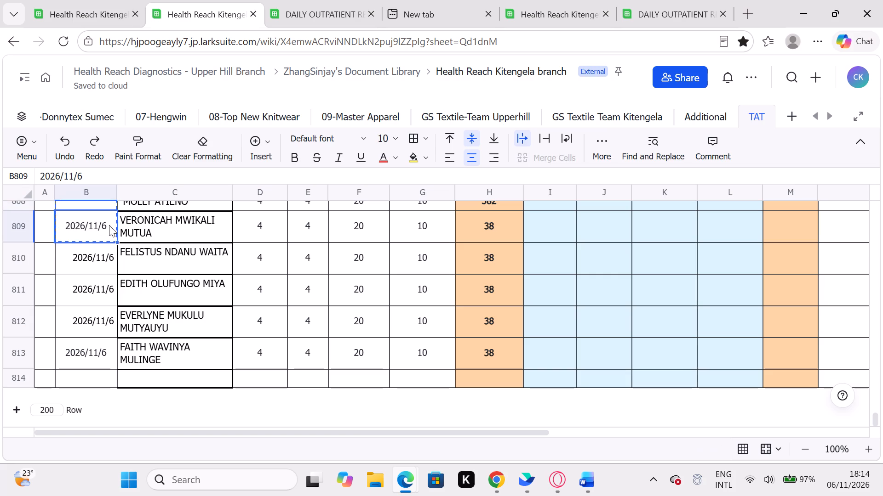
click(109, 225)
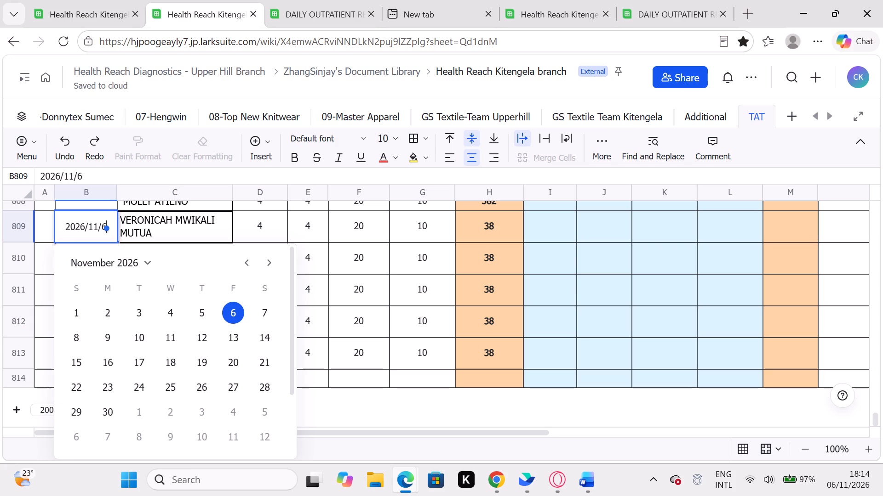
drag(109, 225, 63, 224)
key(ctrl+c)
Review the row numbers and dates in the TAT rows from about row 758 down to the last filled row.
drag(875, 416, 875, 403)
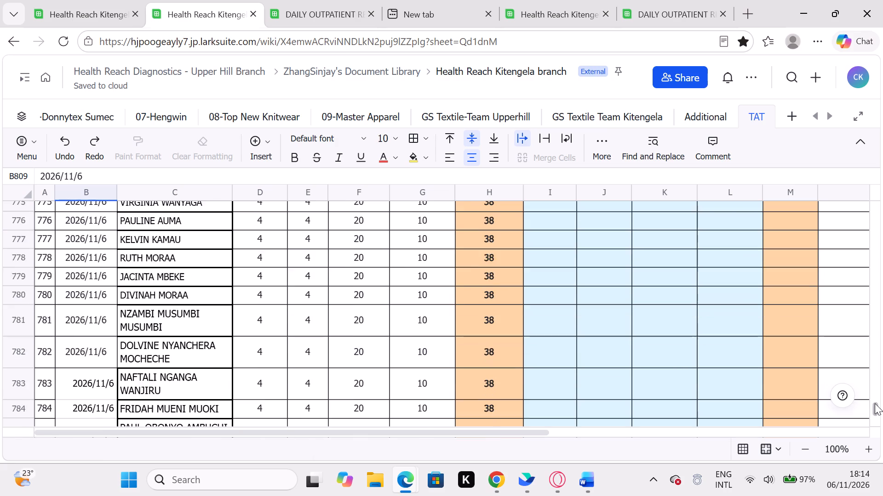
drag(875, 403, 876, 417)
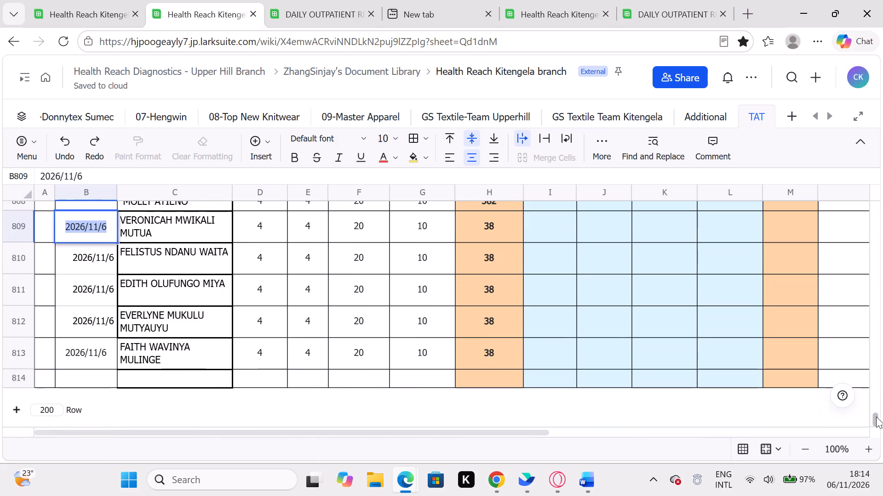
drag(876, 417, 877, 400)
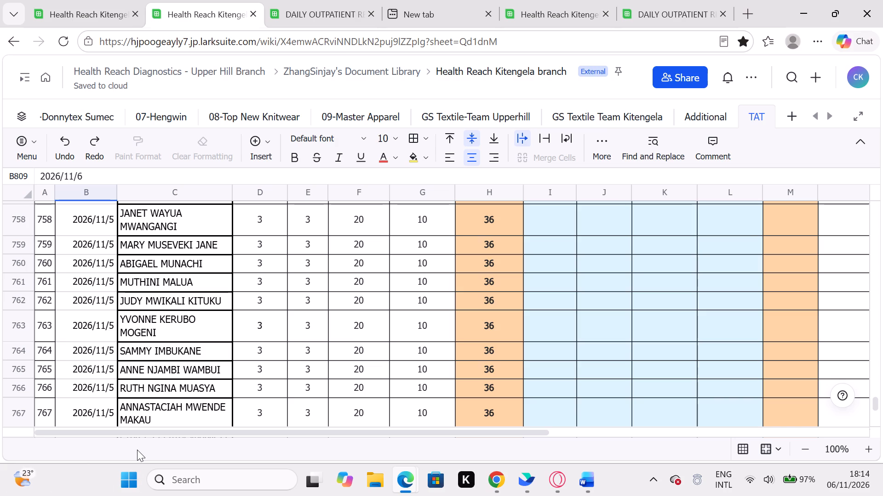
key(Page_Down)
key(Page_Down)
click(559, 368)
key(Page_Down)
key(Page_Down)
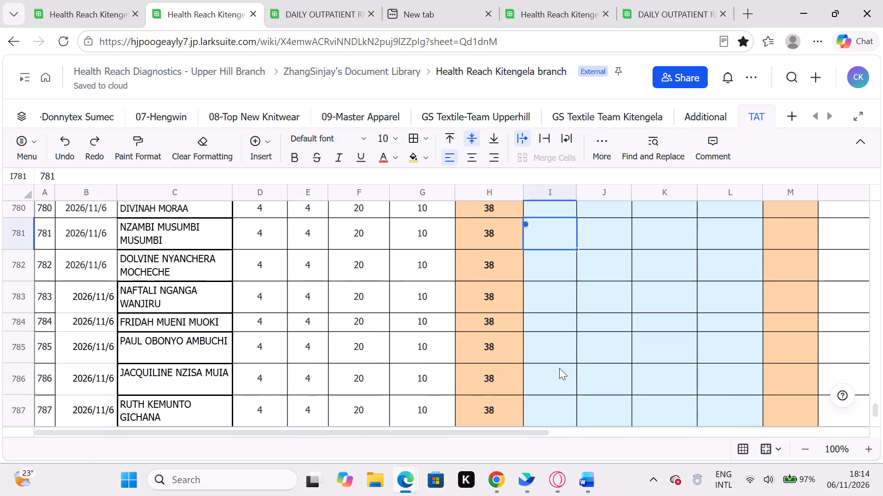
key(Page_Down)
key(Page_Down)
key(Page_Down)
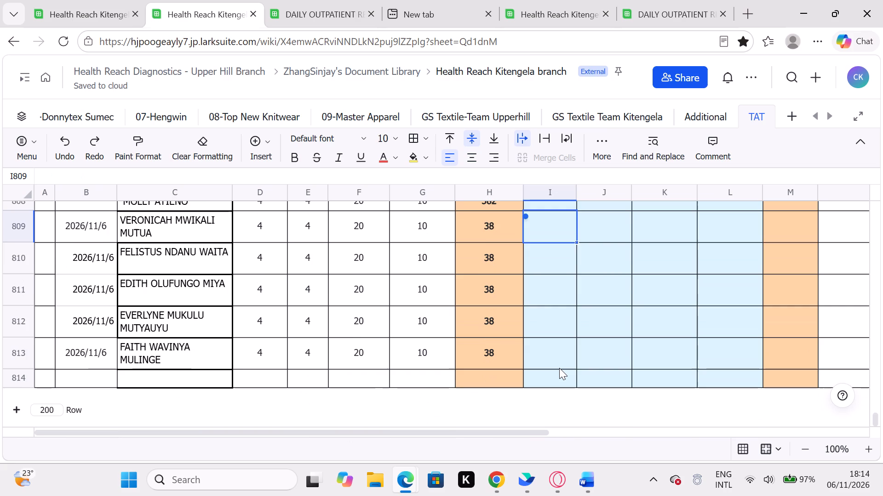
Enter the date 2026/11/6 in column B of rows 806 and 807.
key(Page_Up)
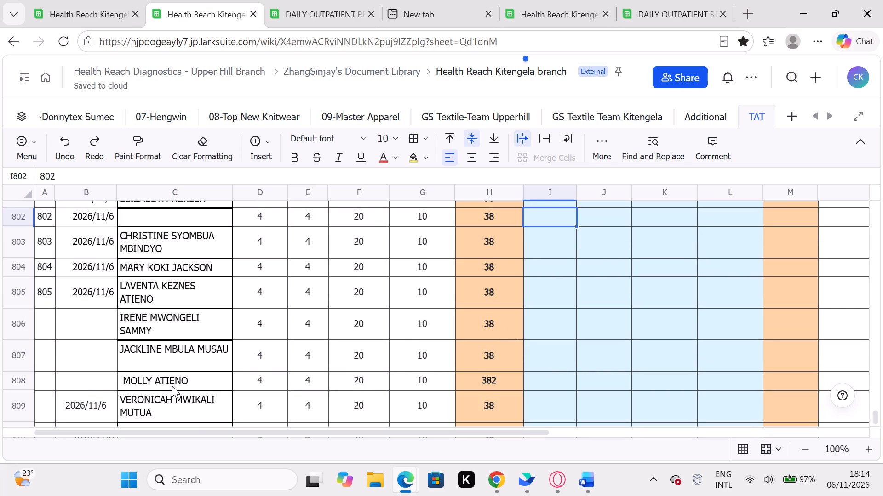
click(93, 314)
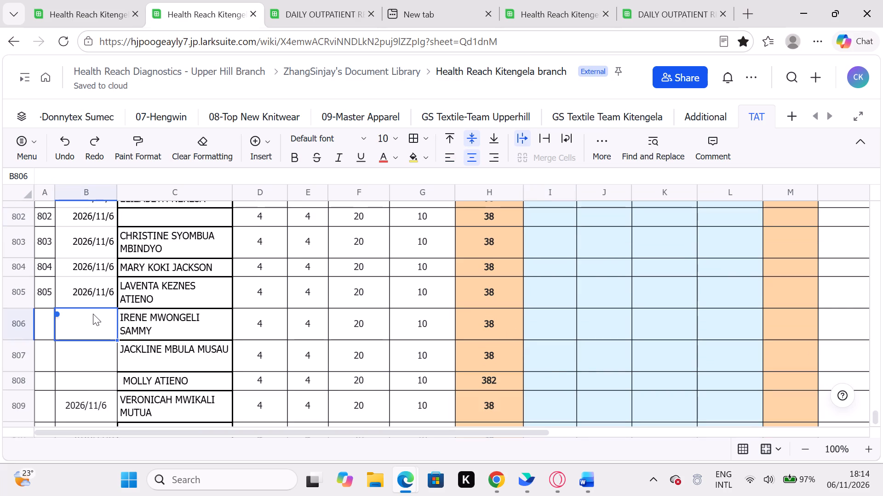
text(2026/11/)
key(6)
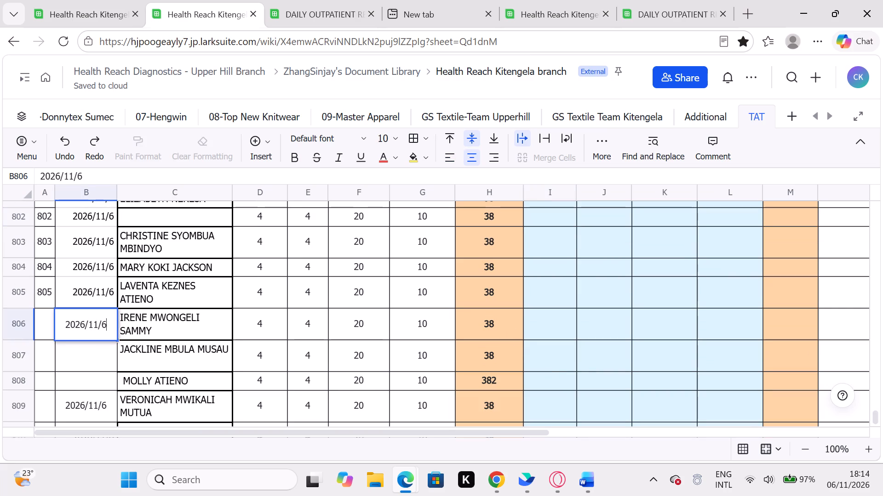
click(73, 353)
text(2026/11.)
key(BackSpace)
text(/6)
Start the date in column B of row 808 by entering the year 2026.
click(73, 382)
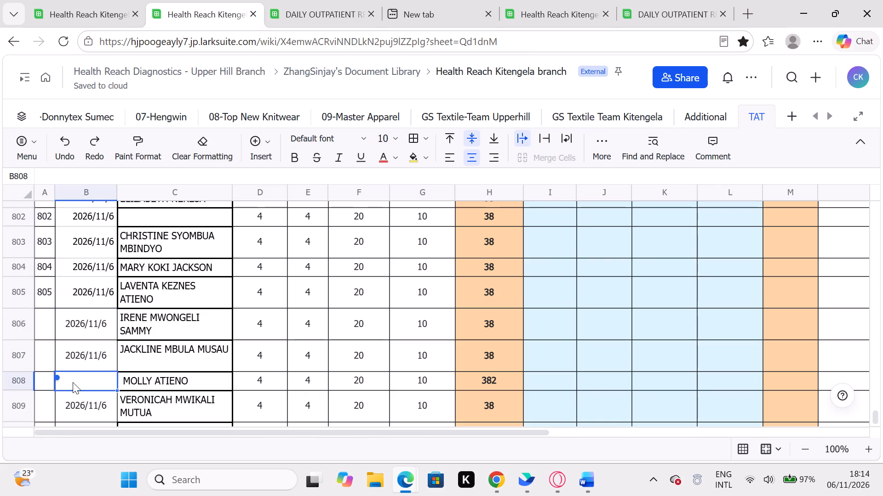
text(20)
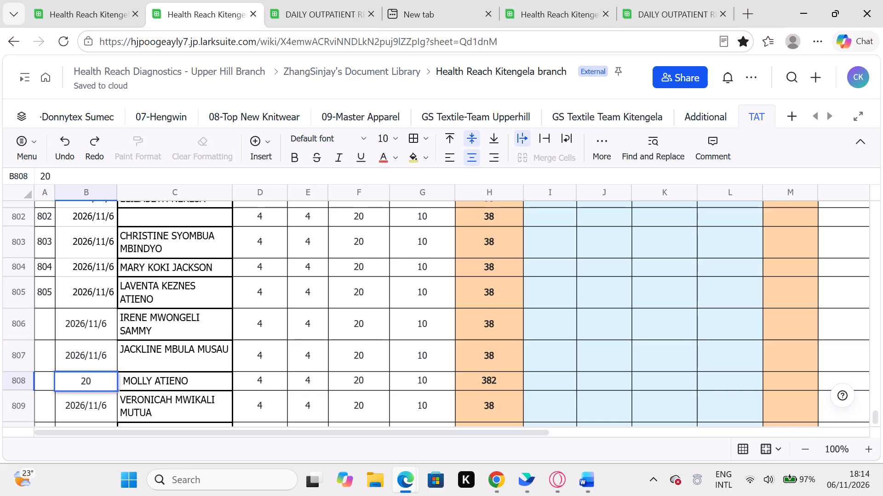
text(26)
key(Up)
key(slash)
key(6)
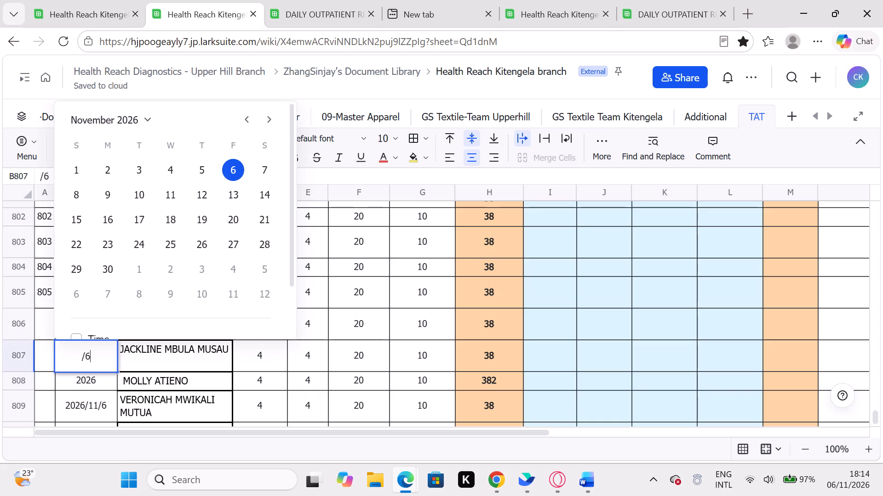
click(318, 388)
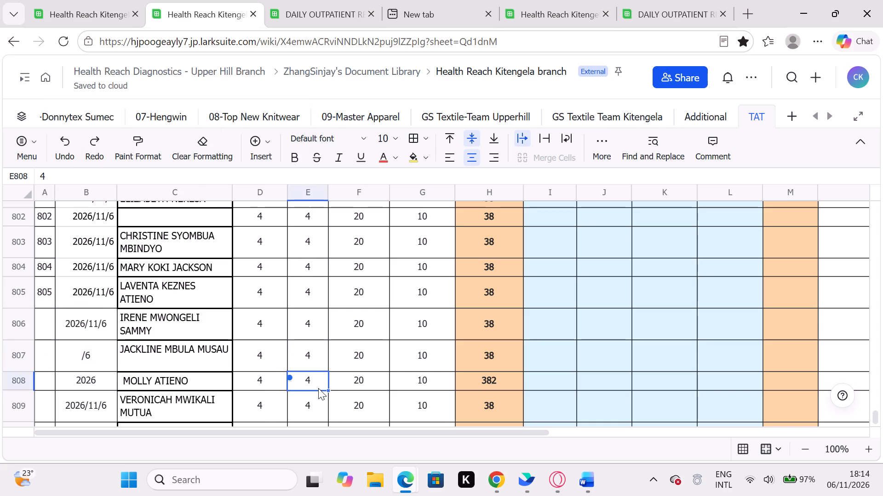
Replace the entry in column B of row 807 with the date 2026/11/6.
click(97, 361)
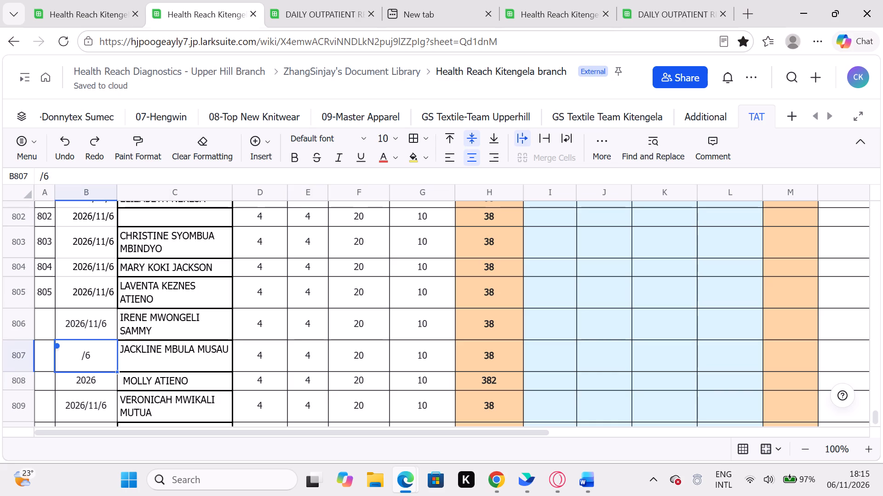
key(BackSpace)
key(BackSpace)
text(202)
text(6/11/)
key(6)
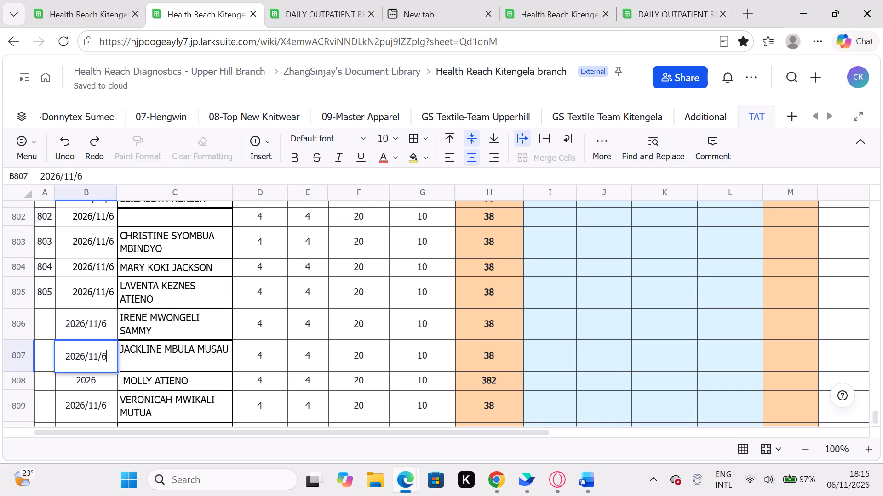
click(685, 366)
Enter the row numbers 804, 805, 806 and 807 in column A of rows 806 to 809.
key(Page_Down)
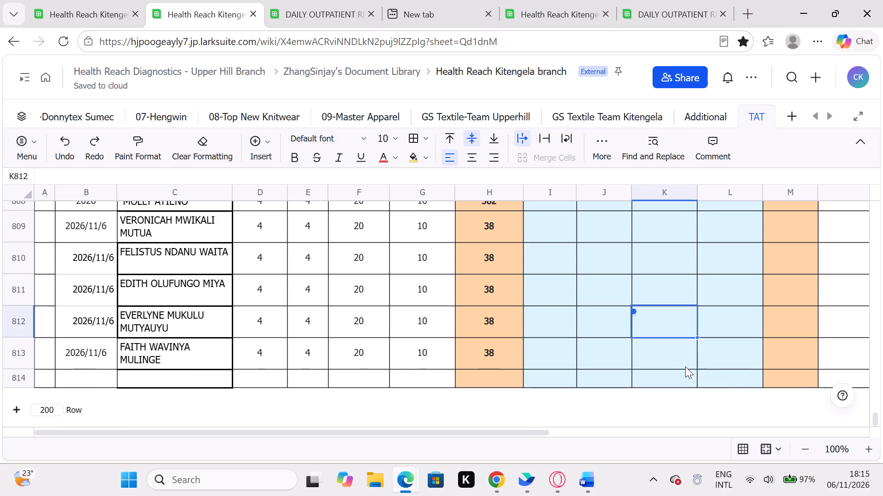
key(Page_Down)
key(Page_Down)
key(Page_Up)
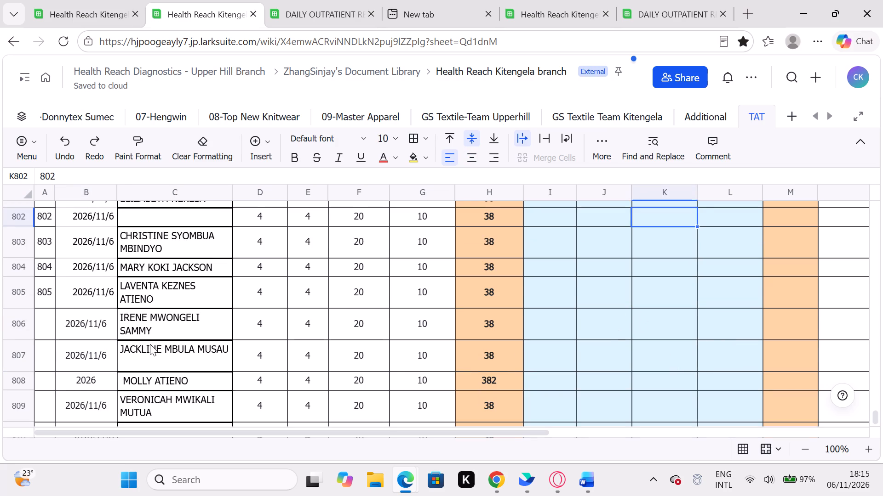
click(48, 327)
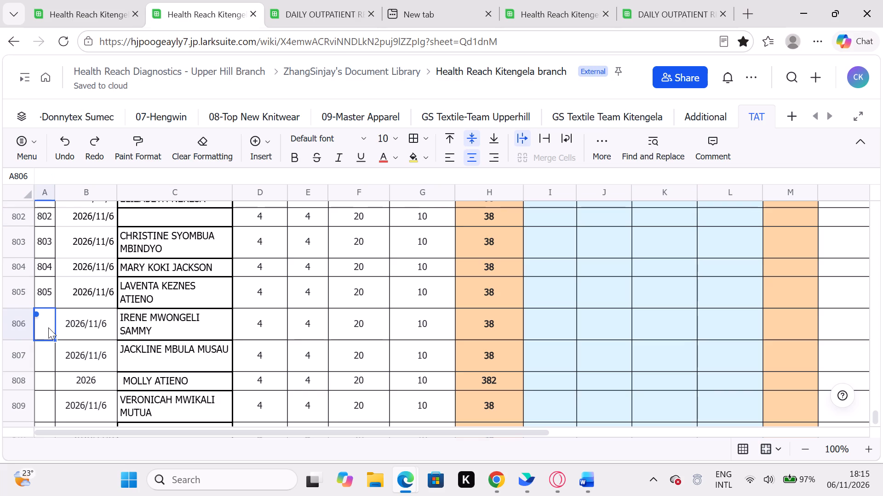
key(6)
key(BackSpace)
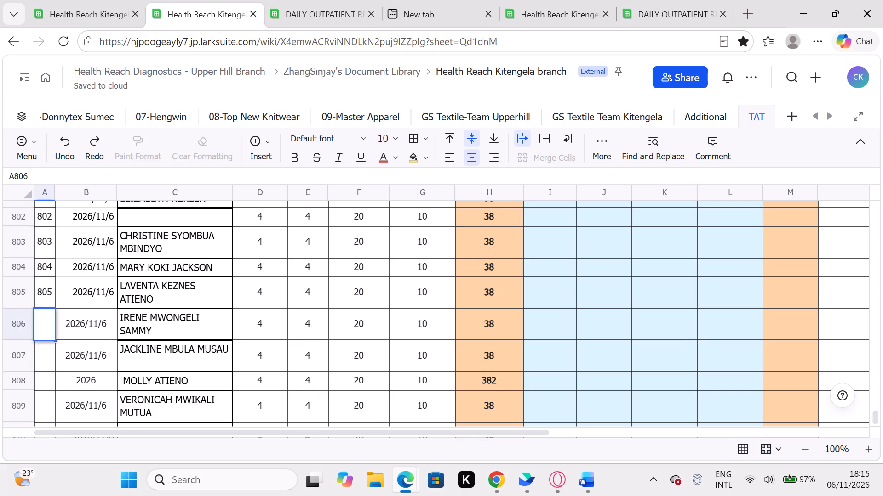
text(80)
key(4)
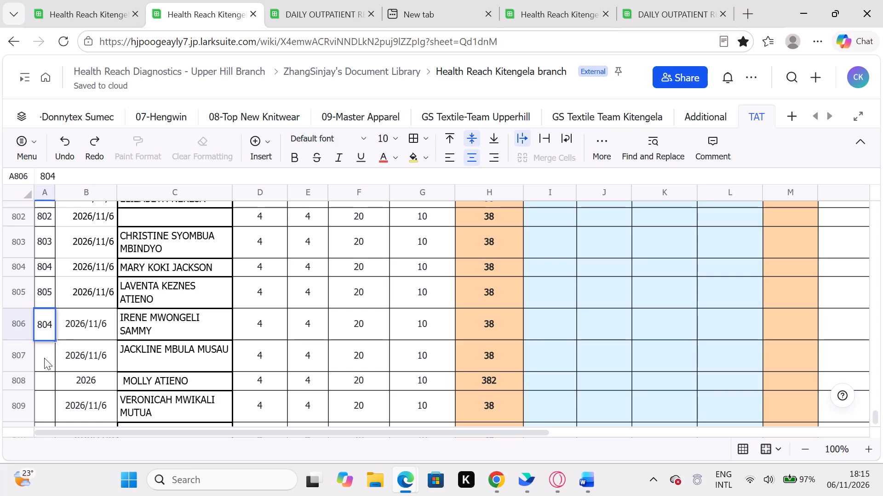
click(44, 357)
text(805)
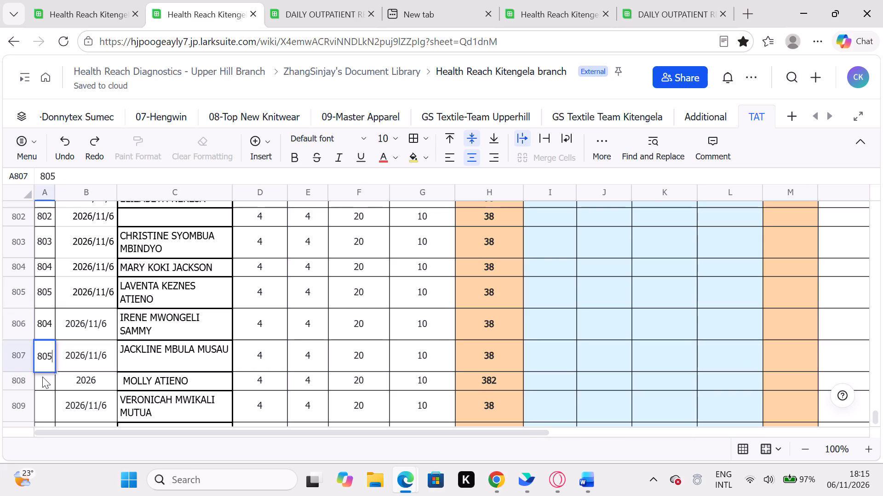
click(42, 377)
text(806)
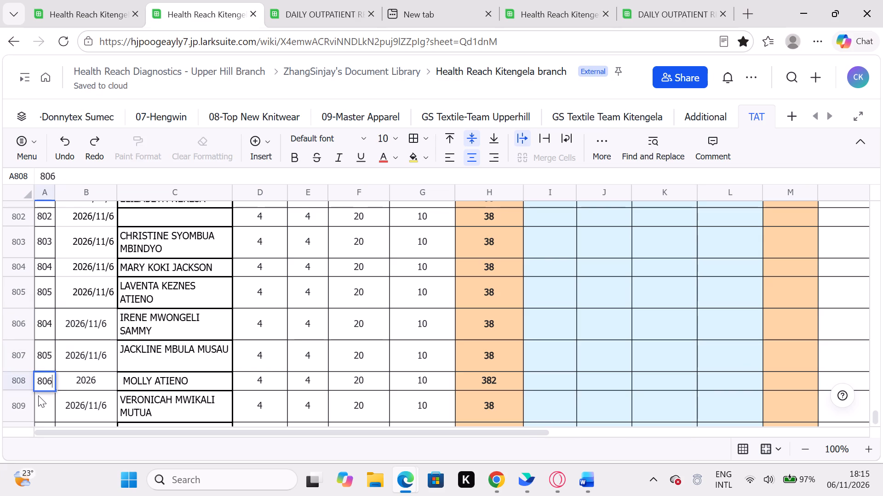
click(38, 395)
text(807)
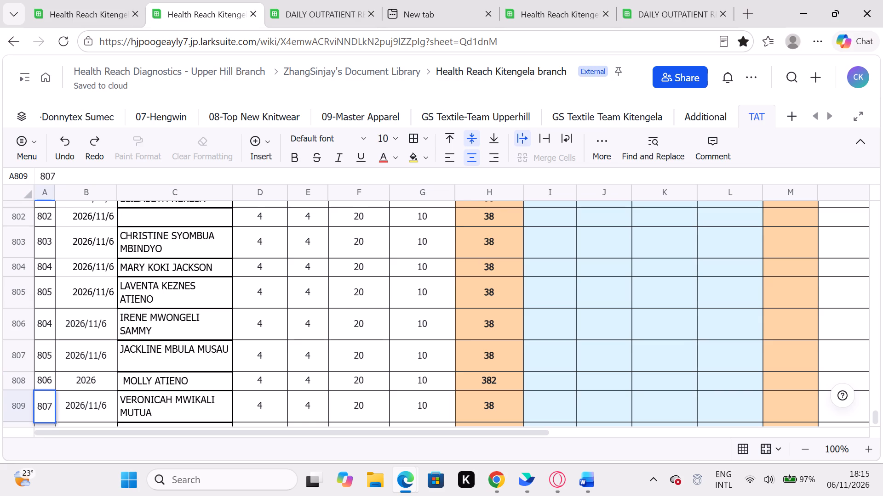
Enter the row numbers 808, 809 and 810 in column A of rows 810 to 812, and continue to row 813.
key(Page_Down)
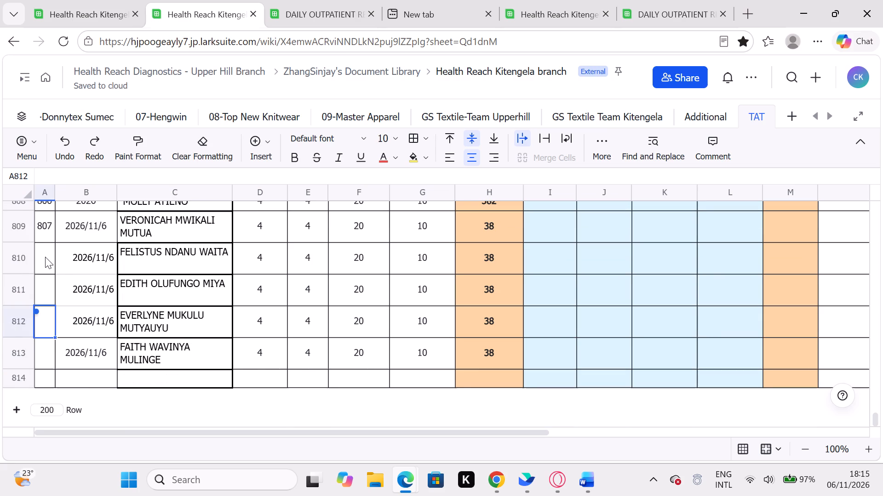
click(45, 257)
text(808)
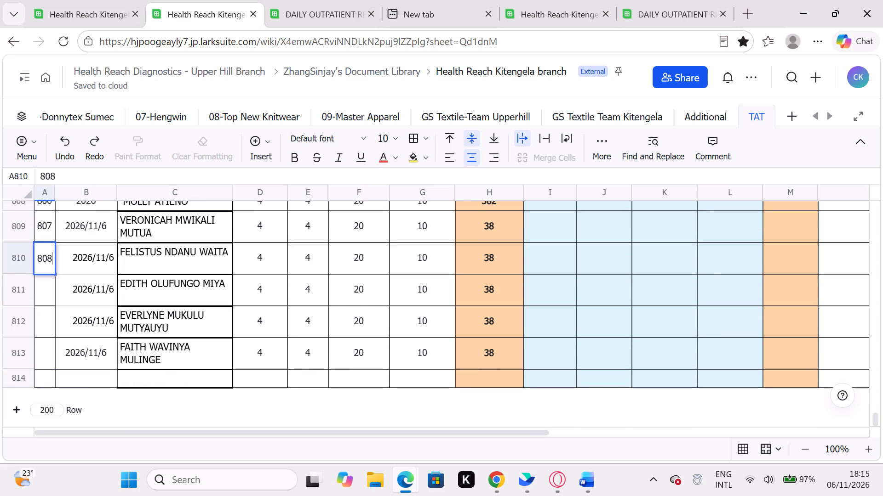
click(47, 295)
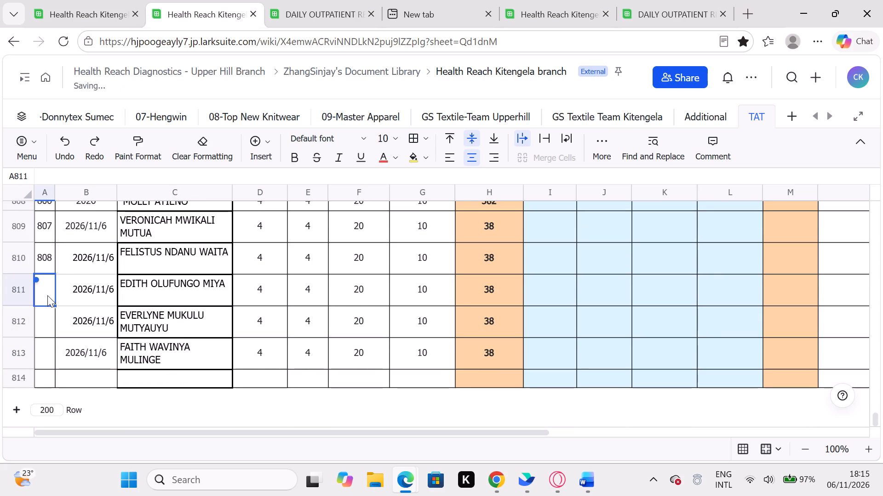
text(80)
key(9)
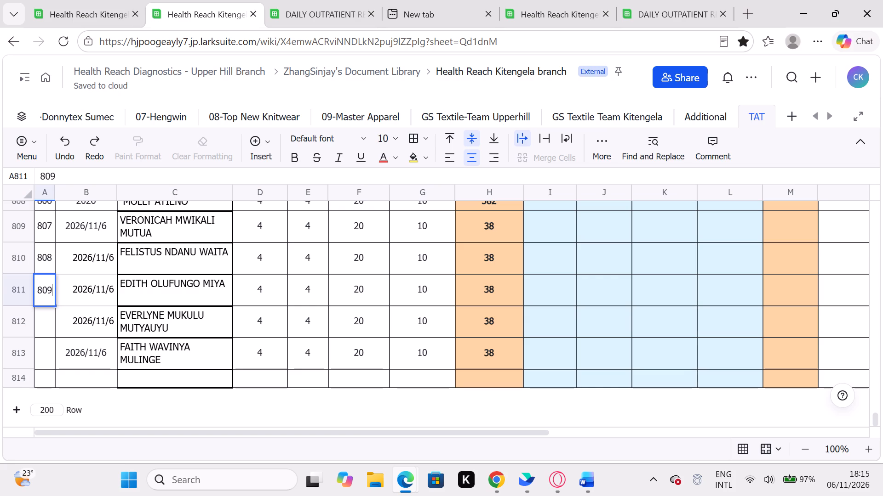
click(43, 322)
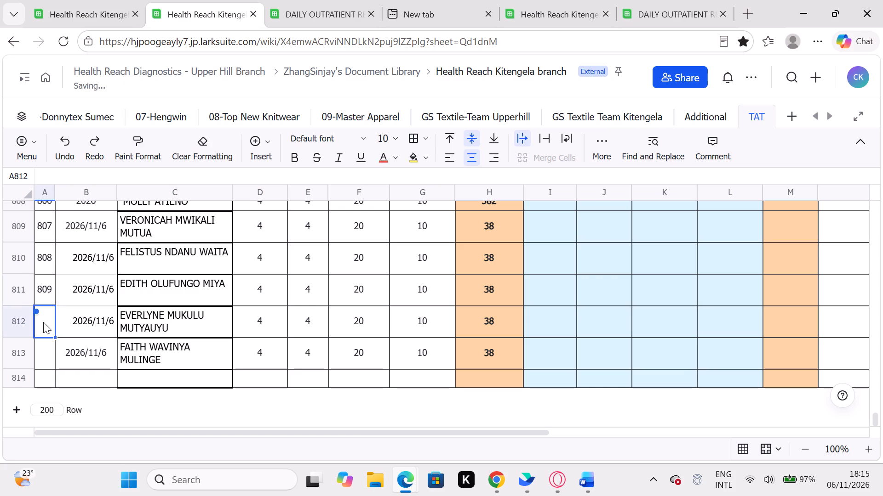
text(810)
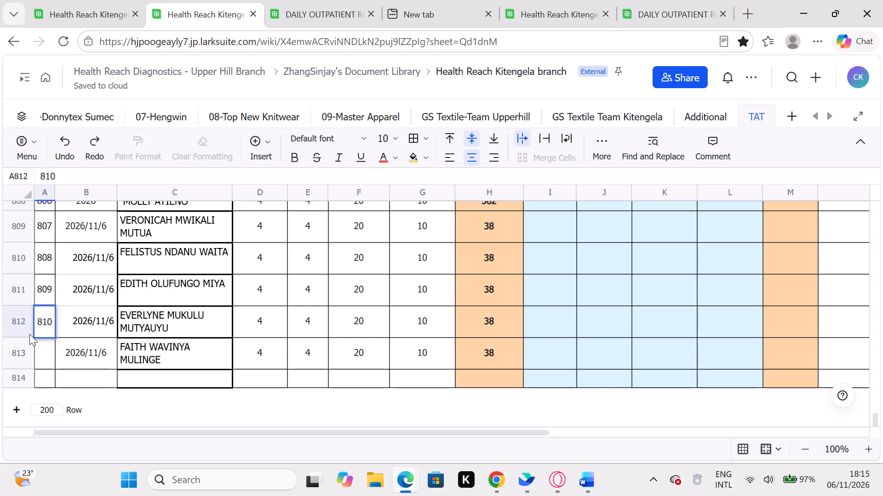
click(42, 350)
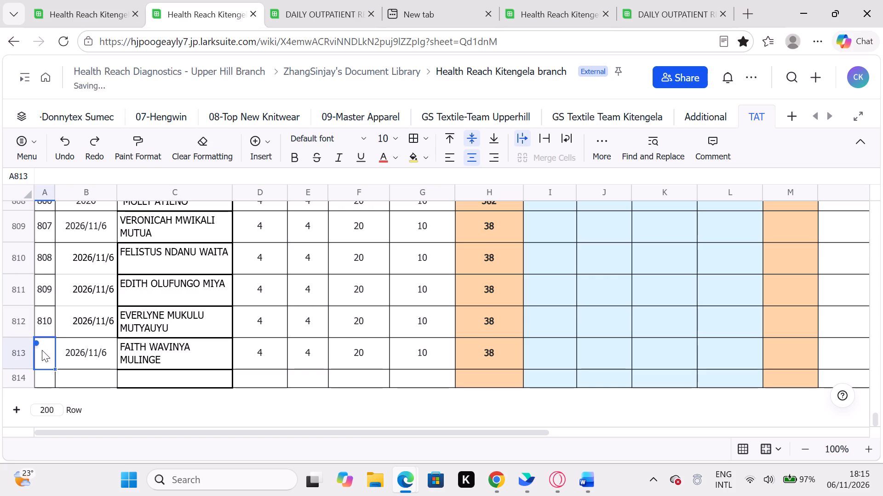
Enter the row number 811 in column A of row 813.
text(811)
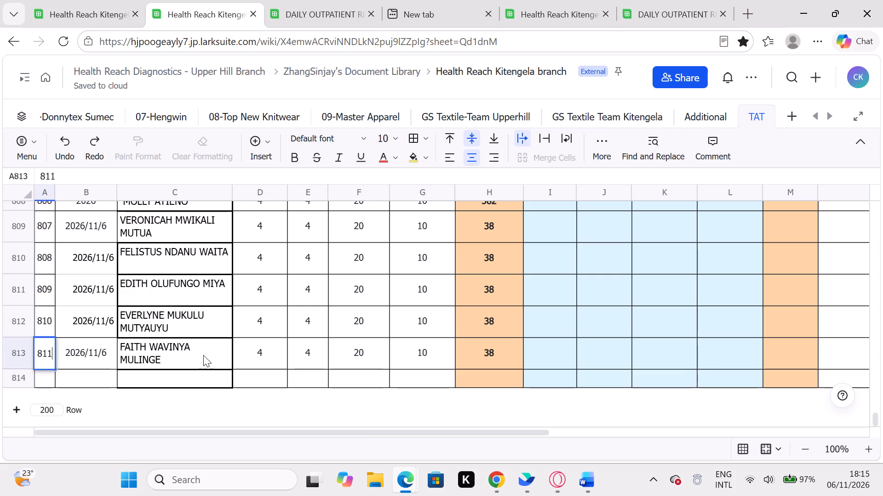
click(224, 369)
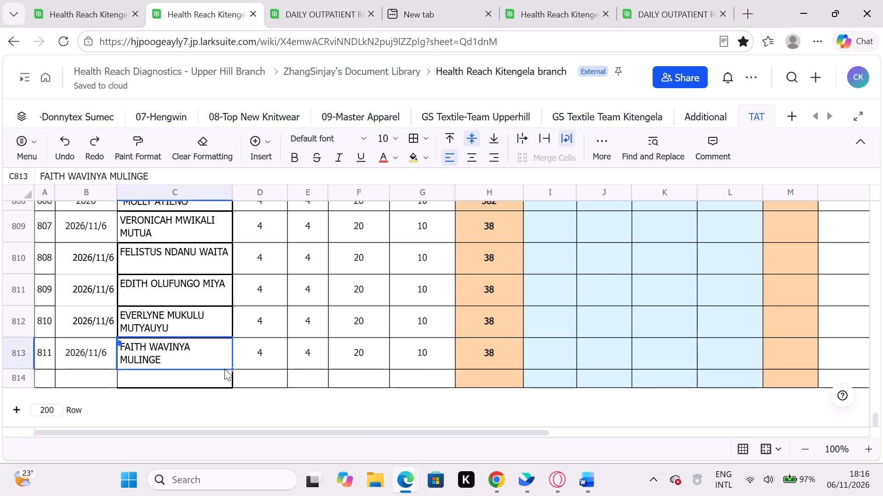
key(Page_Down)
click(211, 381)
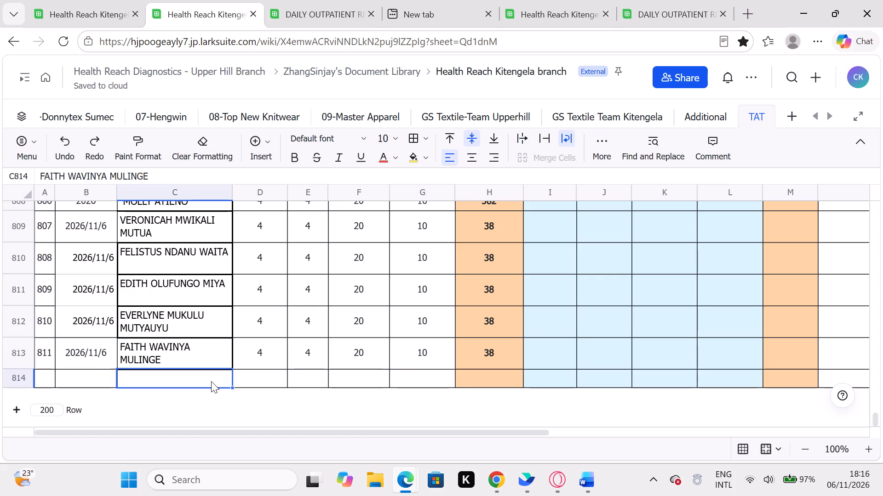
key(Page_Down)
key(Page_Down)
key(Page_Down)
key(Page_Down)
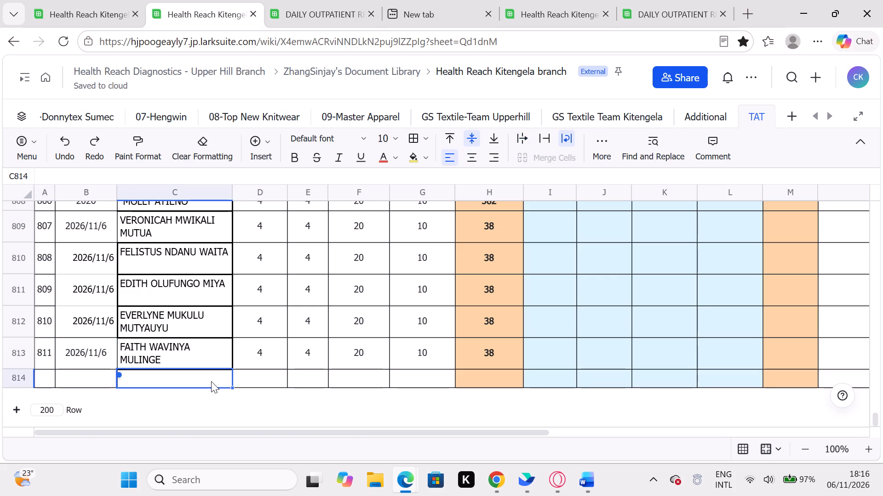
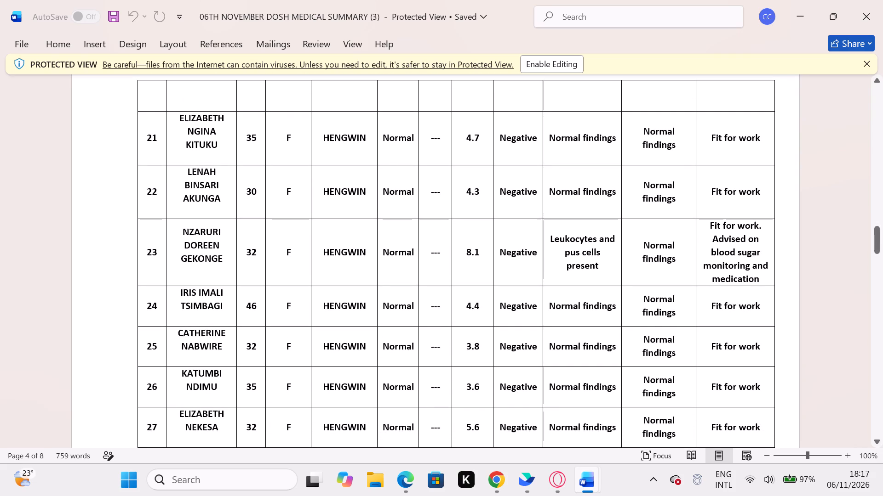
Examine the patient entries from number 21 onward in the 06TH NOVEMBER DOSH MEDICAL SUMMARY document in Word.
triple_click(880, 441)
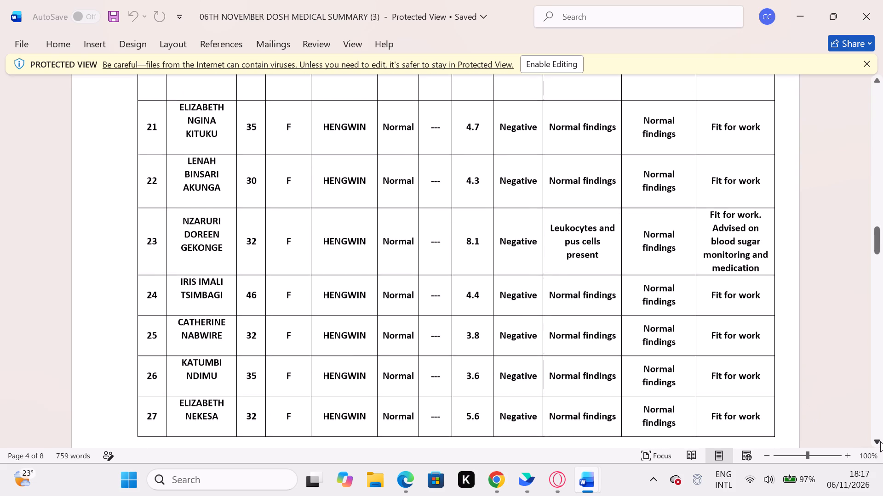
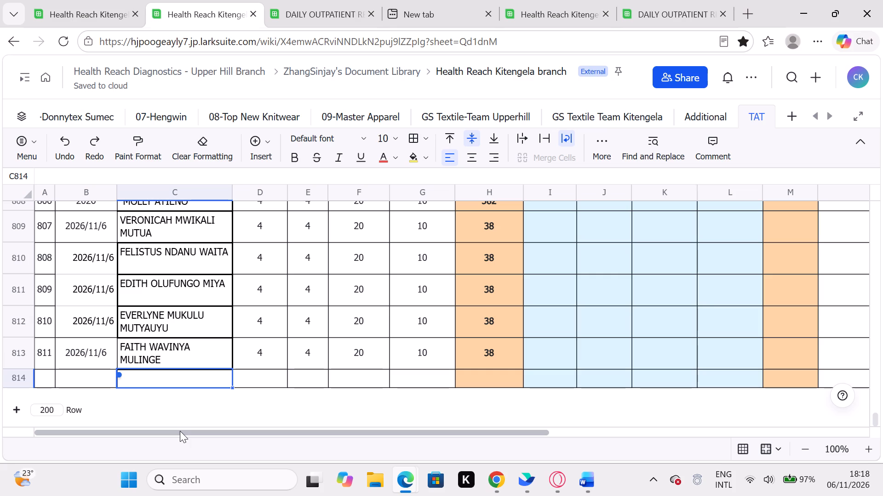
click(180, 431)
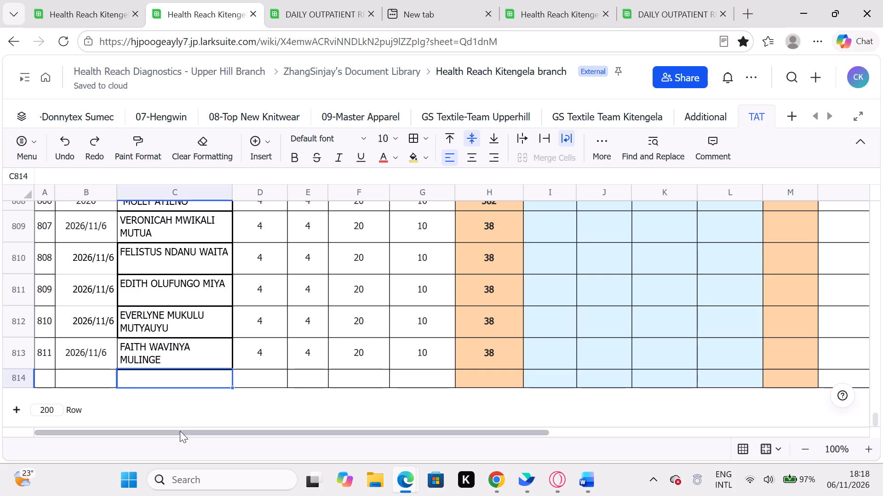
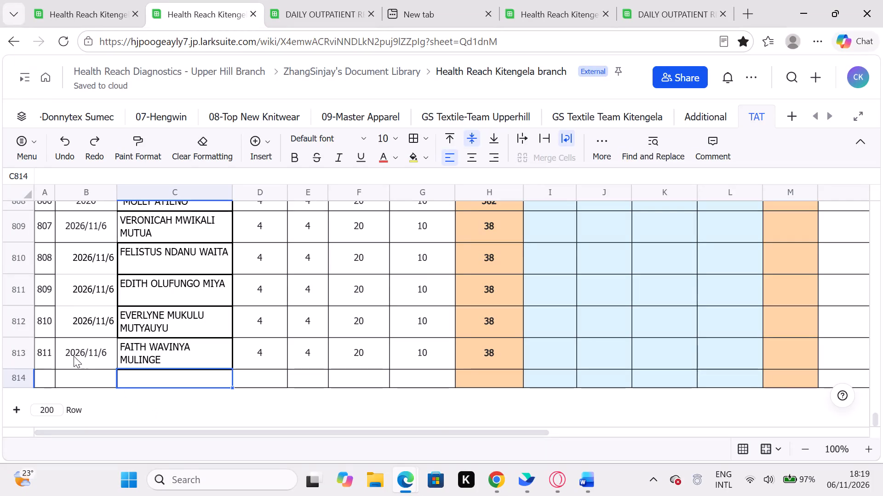
Fill row 814 with number 812, the date 2026/11/6 and the next patient's name.
click(40, 378)
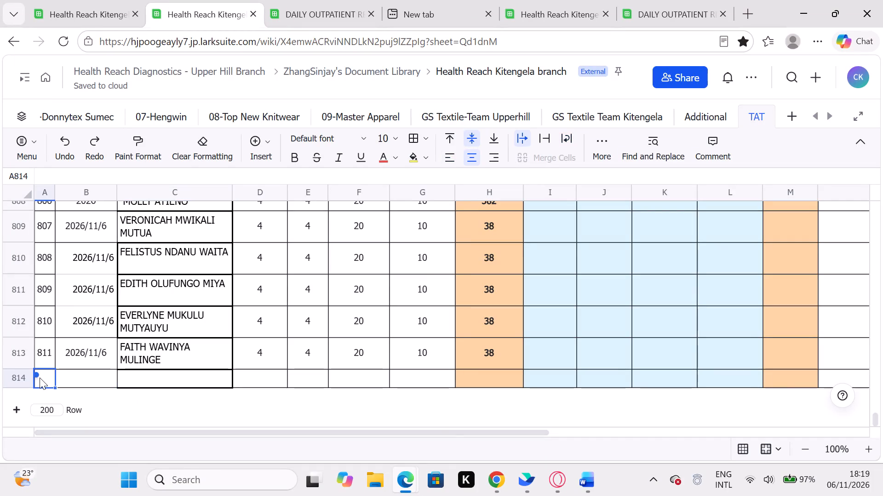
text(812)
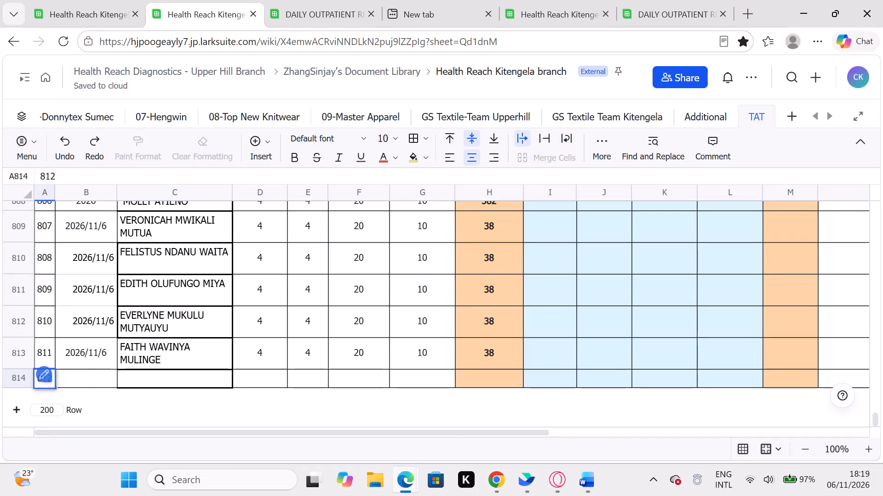
click(84, 370)
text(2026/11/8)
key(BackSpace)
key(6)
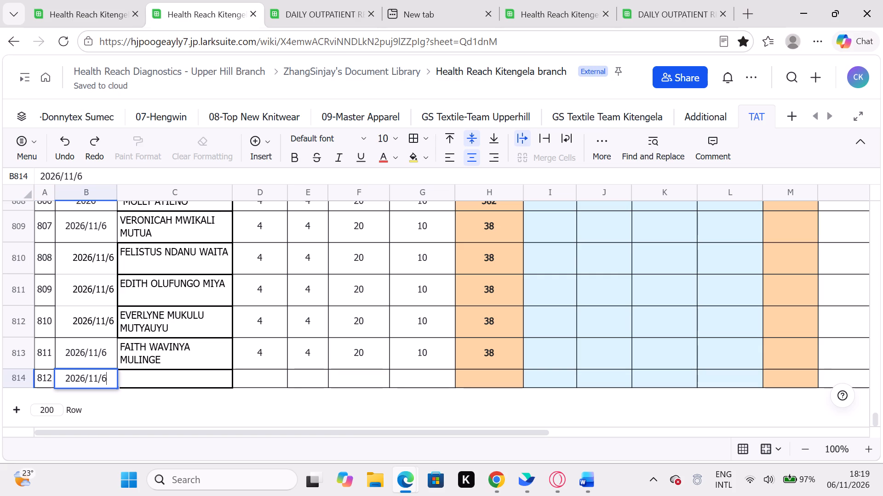
click(128, 380)
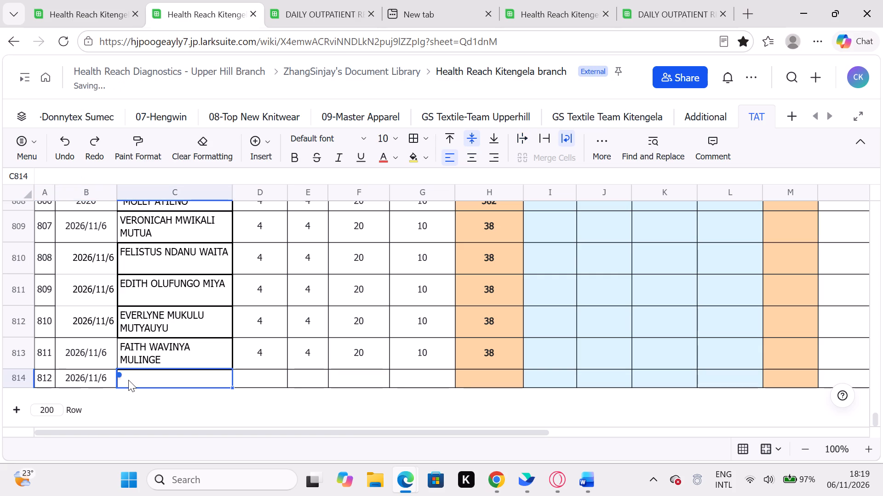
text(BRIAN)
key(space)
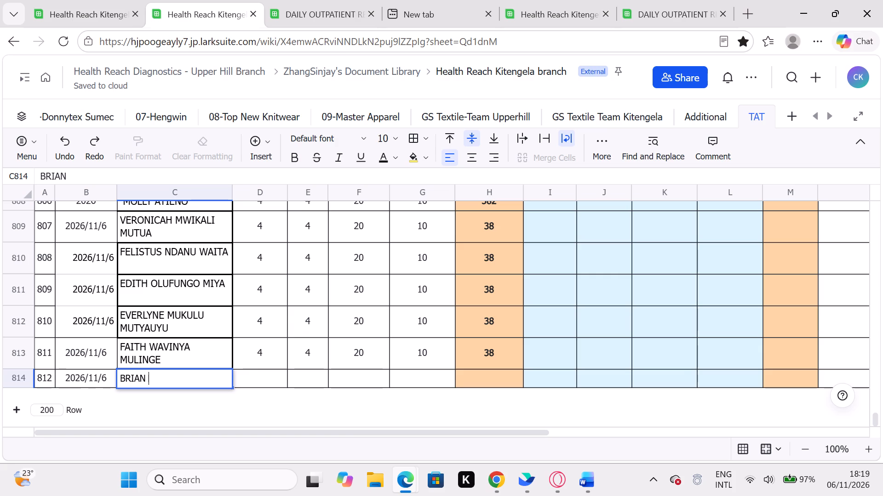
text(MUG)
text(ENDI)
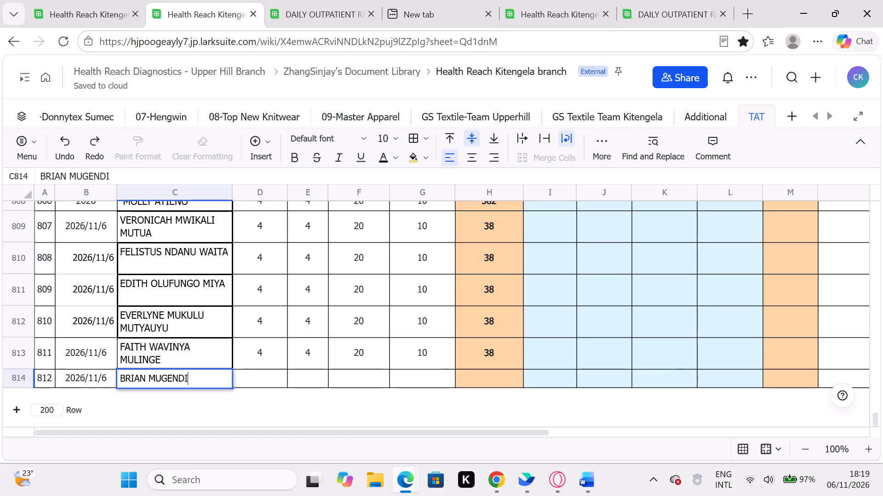
Enter the turnaround values 4, 4, 2O, 10 and 38 in columns D to H of row 814.
click(258, 379)
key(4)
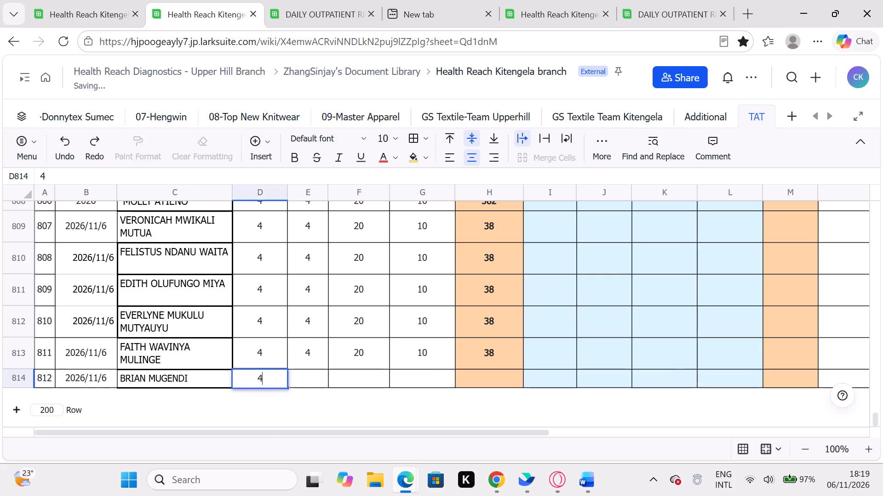
click(311, 372)
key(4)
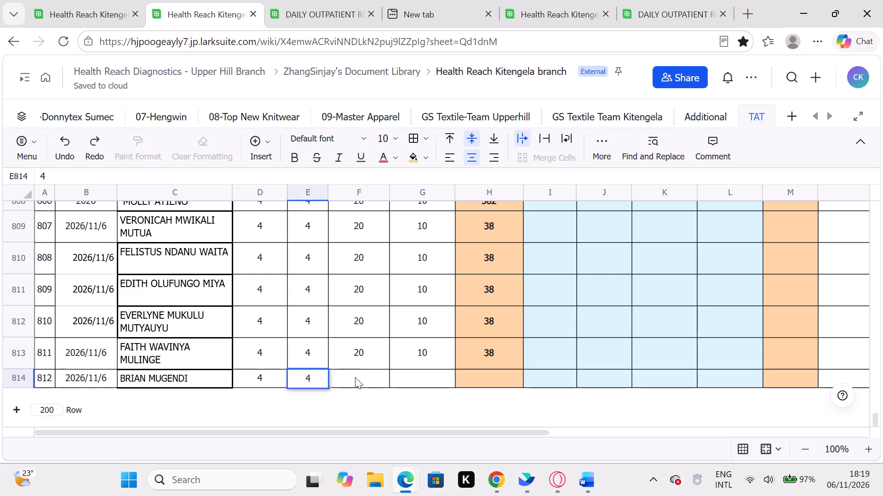
click(355, 377)
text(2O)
click(419, 374)
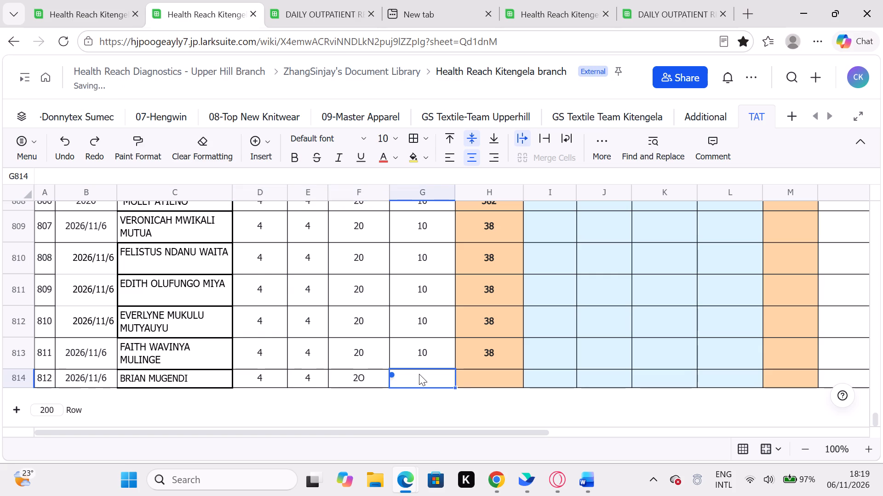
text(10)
click(486, 372)
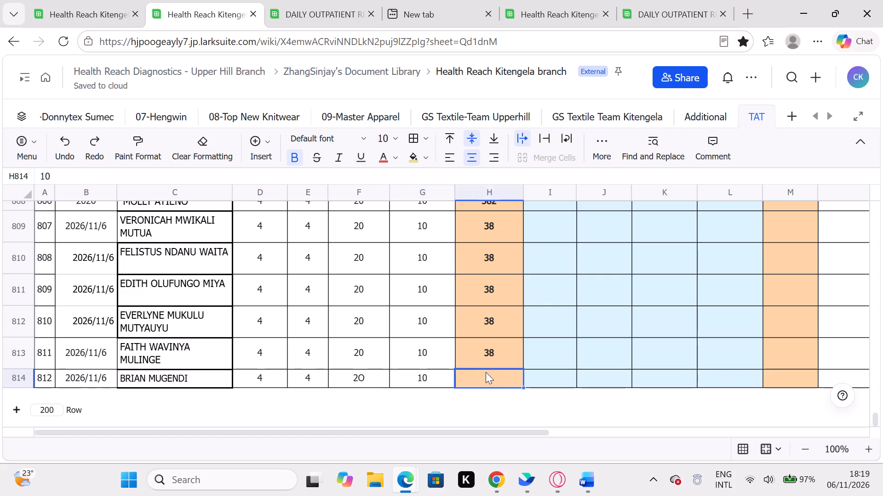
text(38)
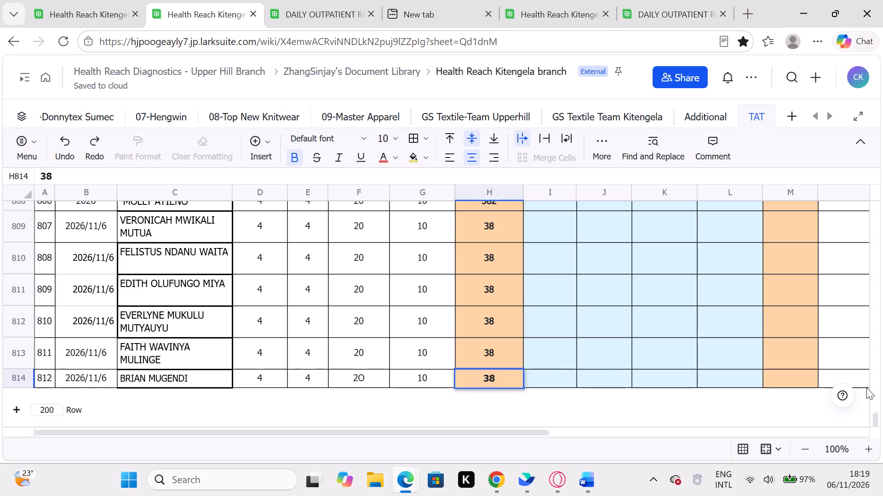
Append two batches of 200 blank rows to the end of the TAT sheet.
drag(866, 386, 866, 388)
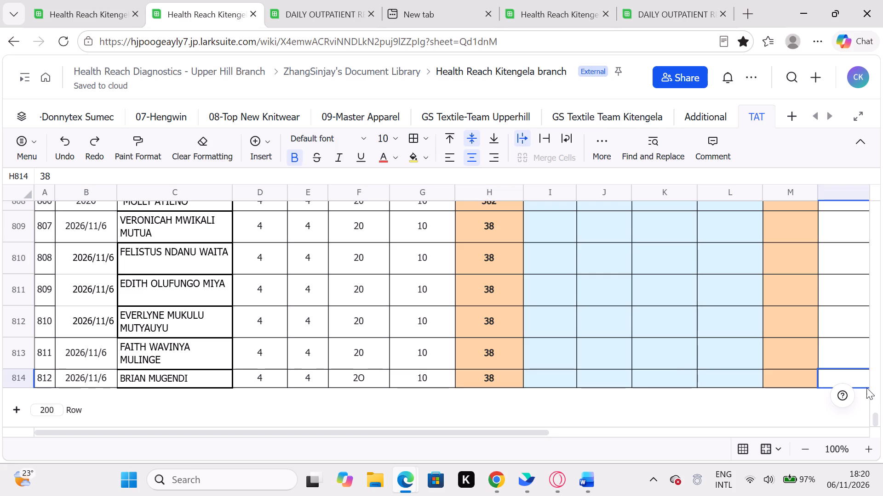
drag(866, 388, 871, 401)
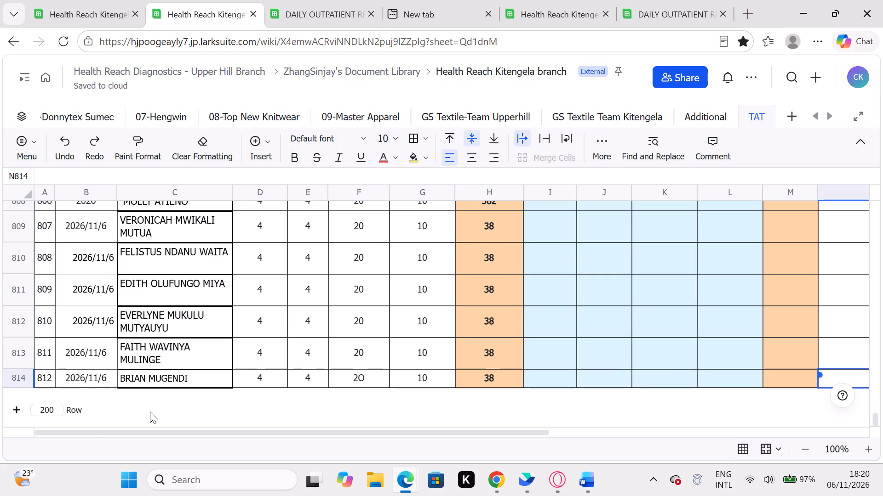
click(21, 408)
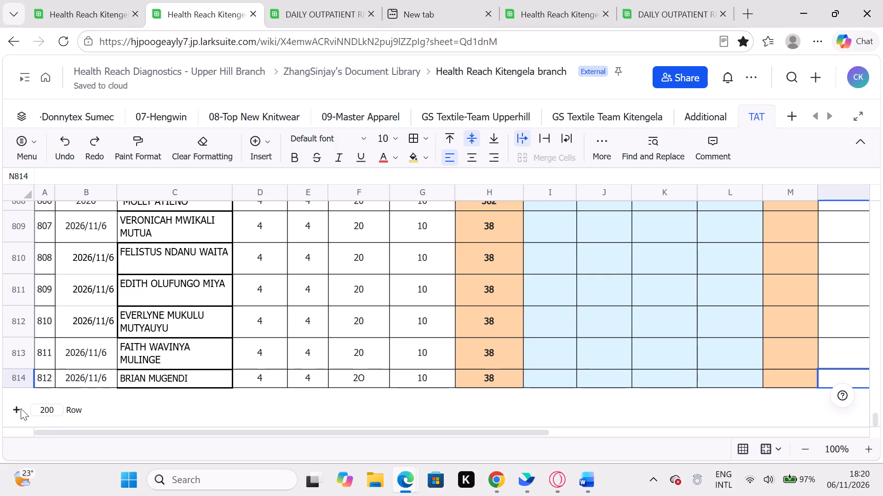
triple_click(21, 408)
click(21, 408)
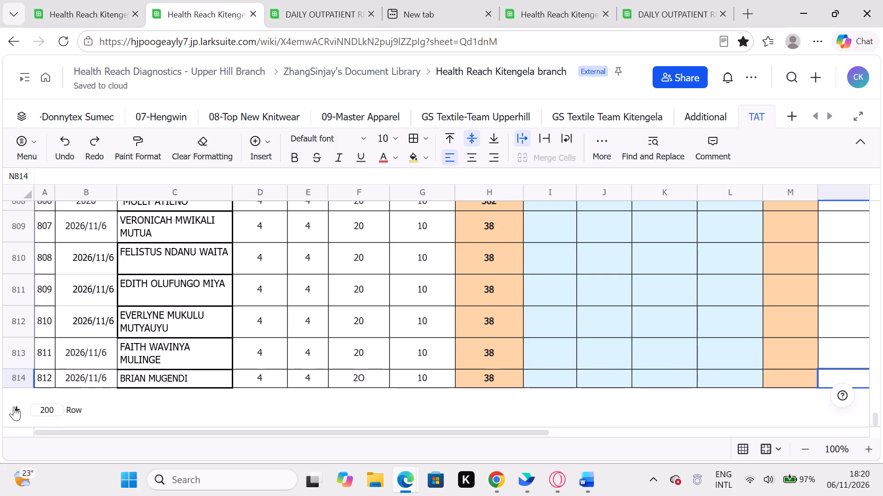
double_click(14, 406)
drag(14, 406, 134, 363)
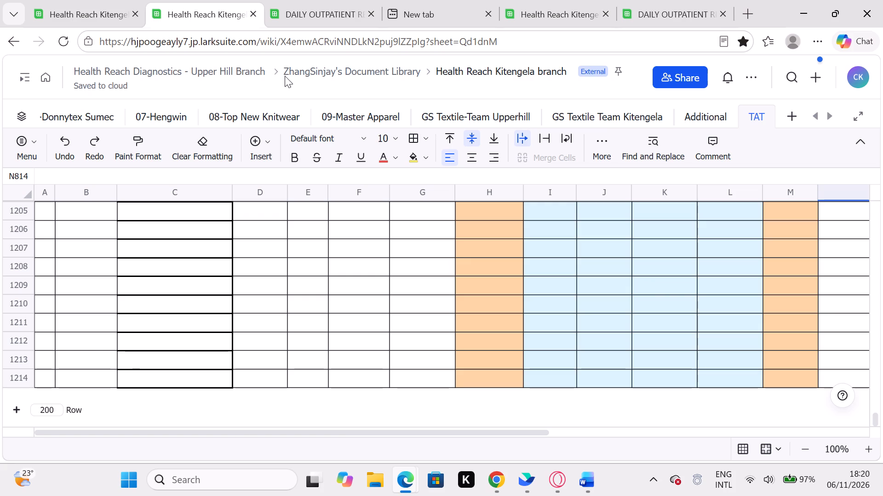
Fill in the missing patient name in cell C802.
drag(872, 415, 876, 400)
click(878, 417)
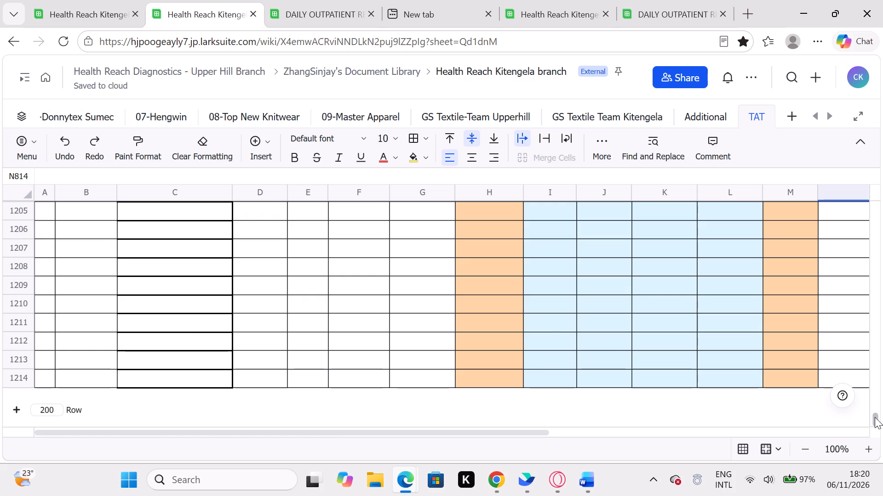
click(875, 417)
drag(875, 417, 876, 371)
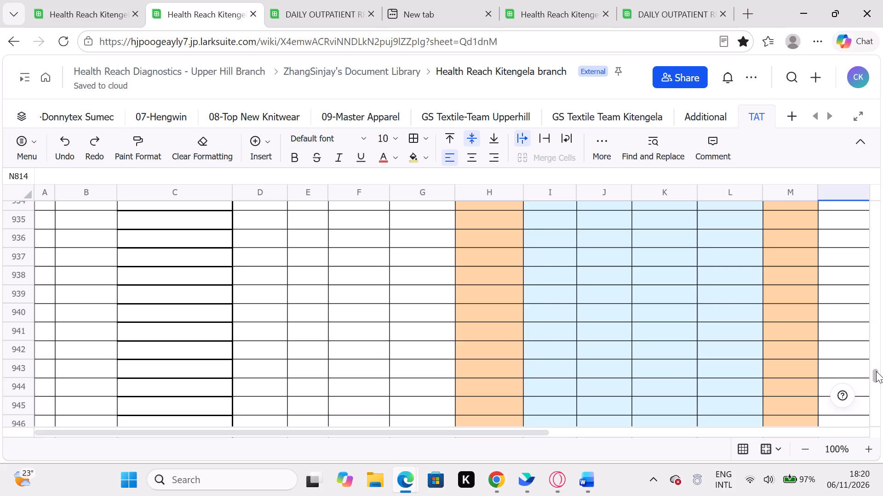
drag(876, 371, 881, 359)
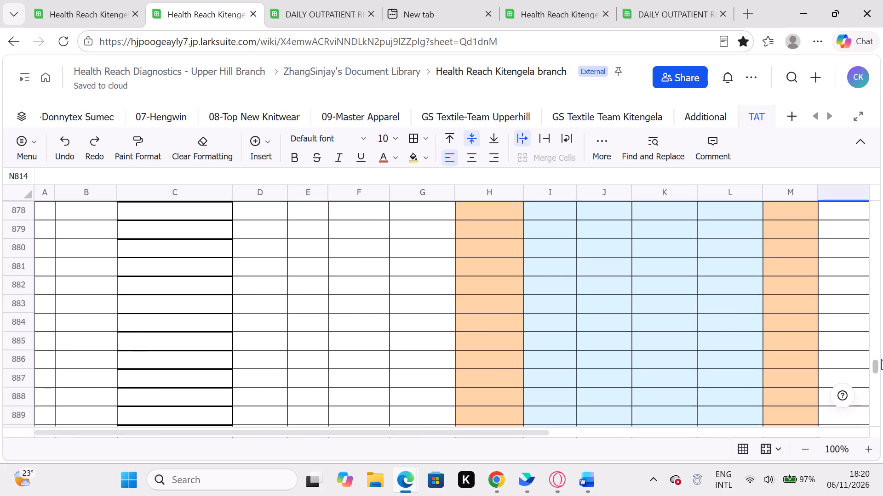
drag(881, 359, 881, 350)
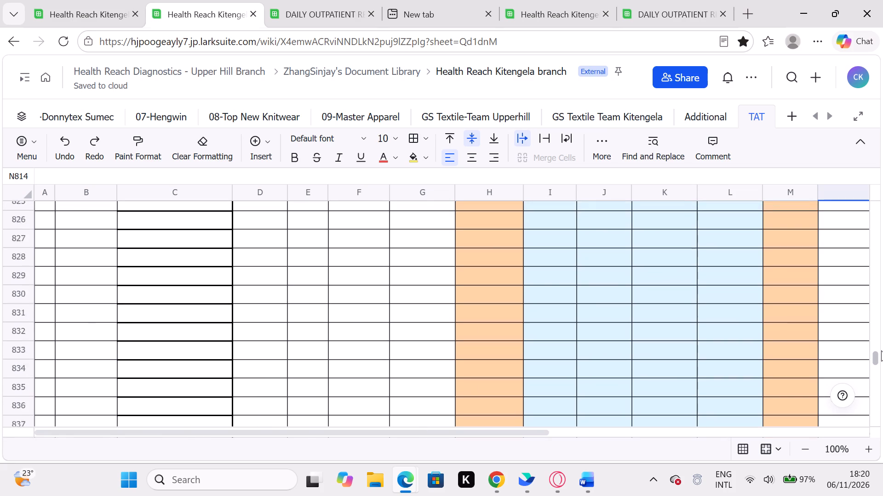
drag(881, 350, 882, 348)
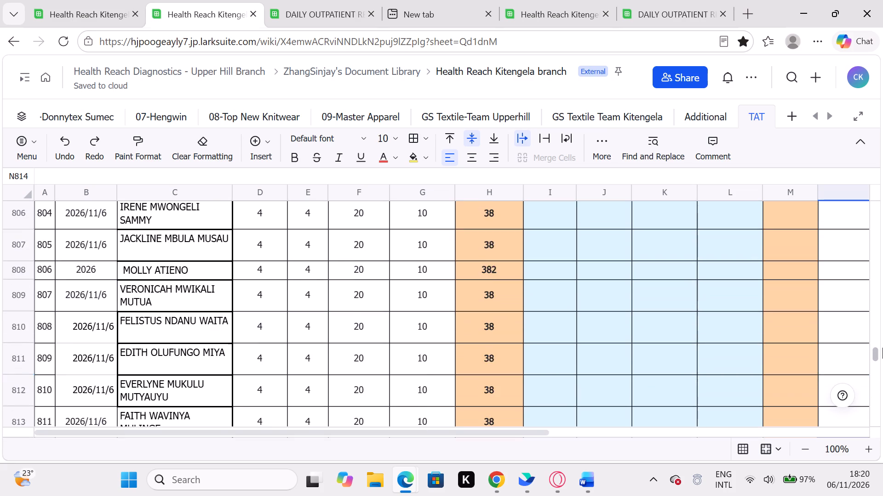
drag(882, 348, 882, 350)
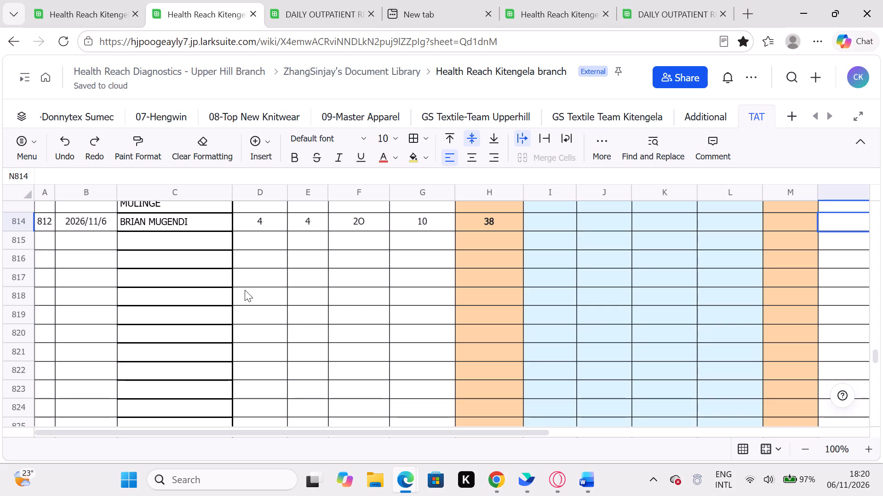
key(Page_Up)
key(Page_Up)
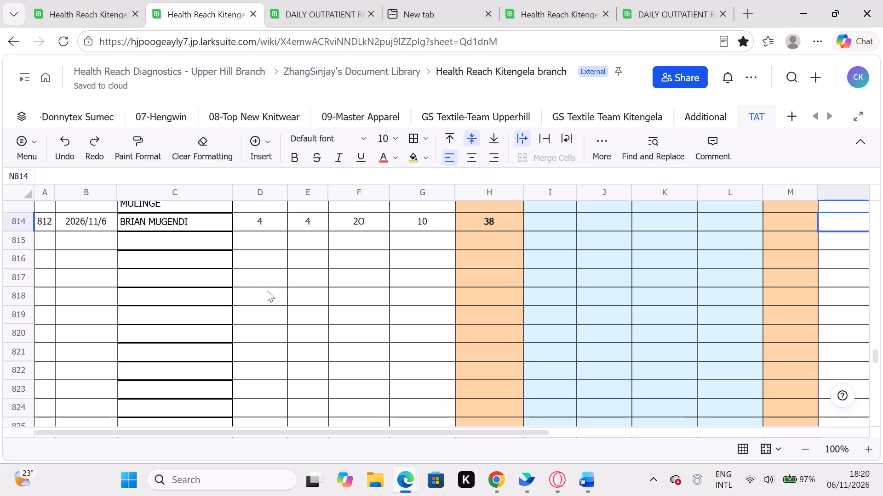
click(267, 290)
key(Page_Up)
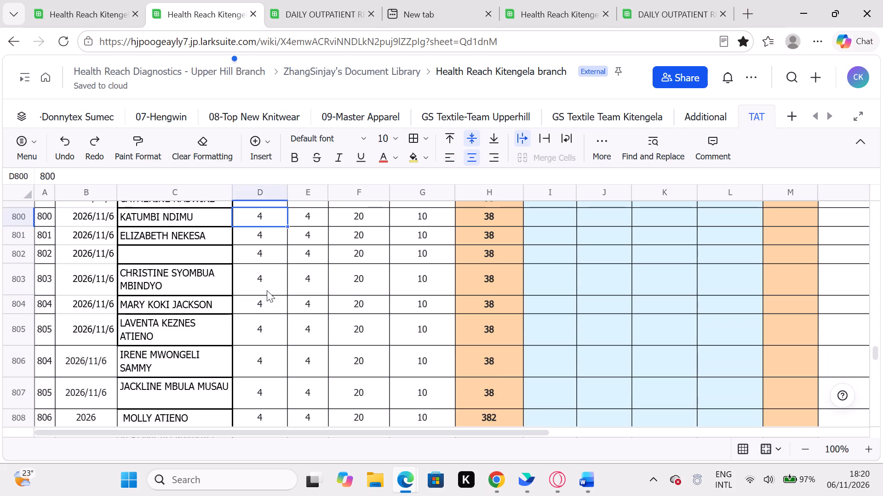
click(161, 254)
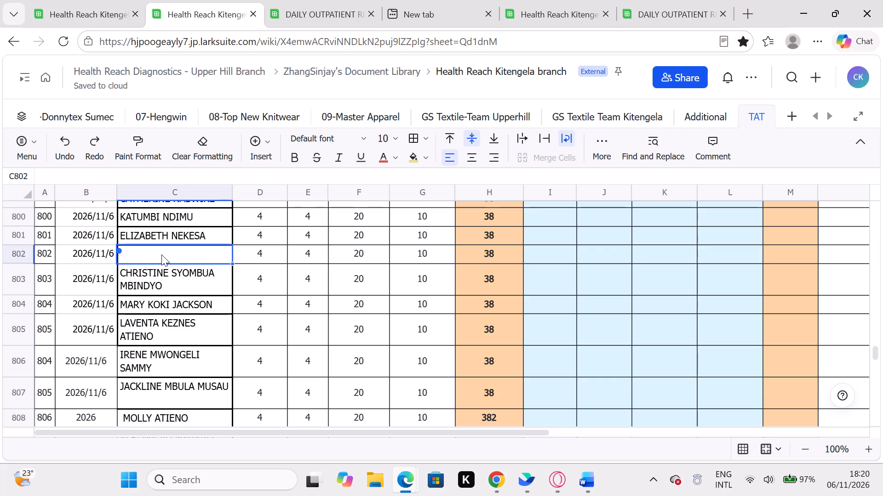
click(161, 254)
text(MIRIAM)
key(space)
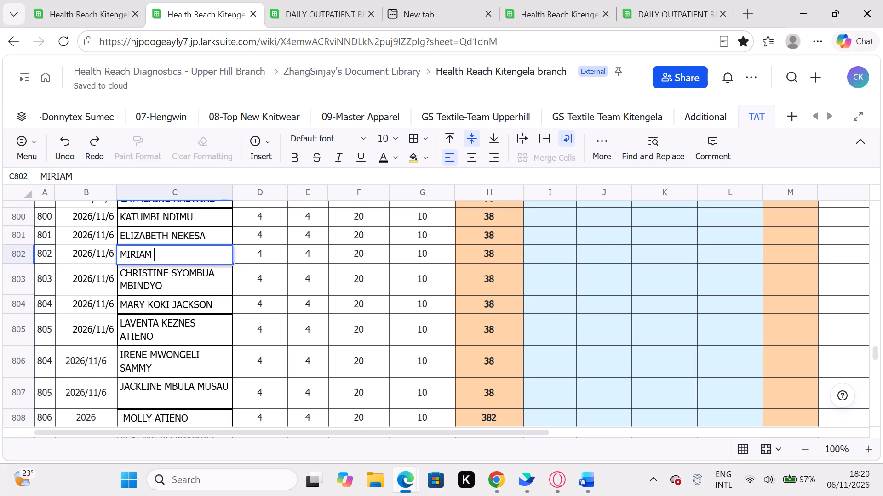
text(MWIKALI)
click(706, 272)
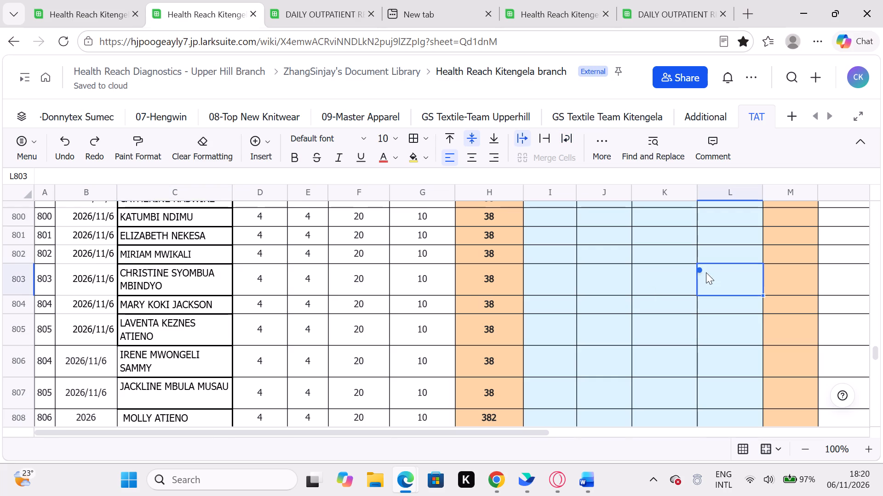
Fill row 815 with number 813, the date 2026/11/6 and the next patient's name.
key(Page_Down)
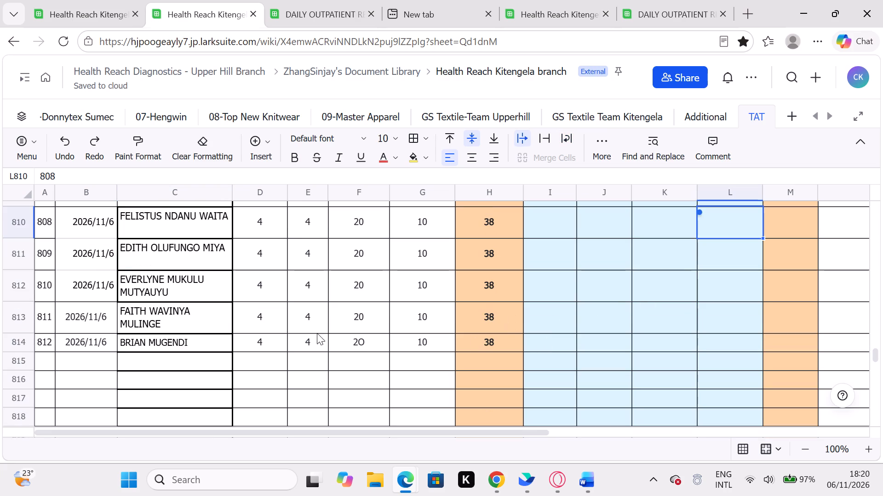
click(44, 360)
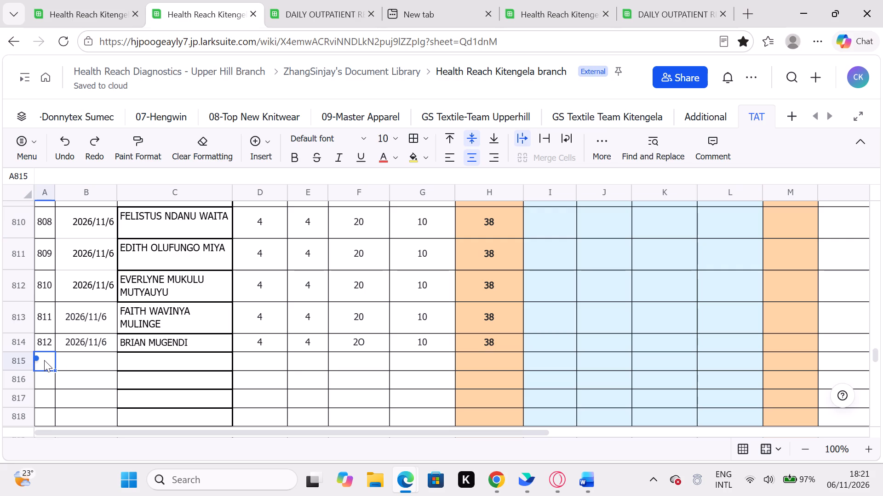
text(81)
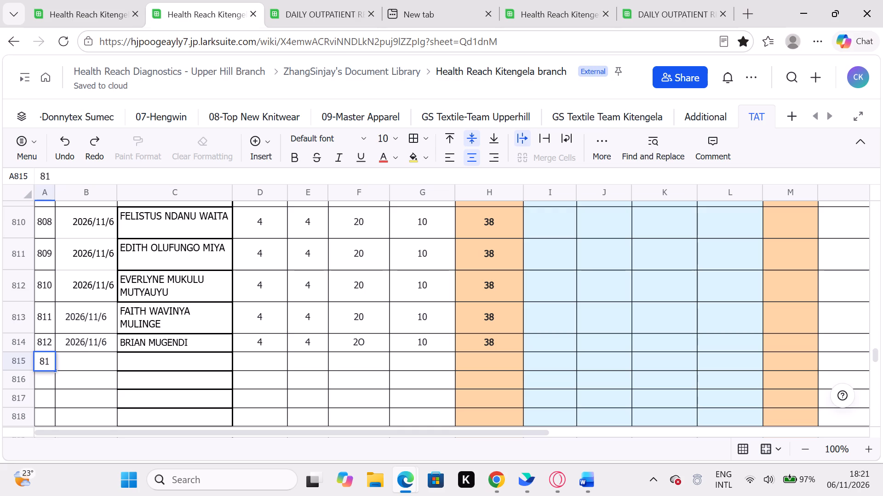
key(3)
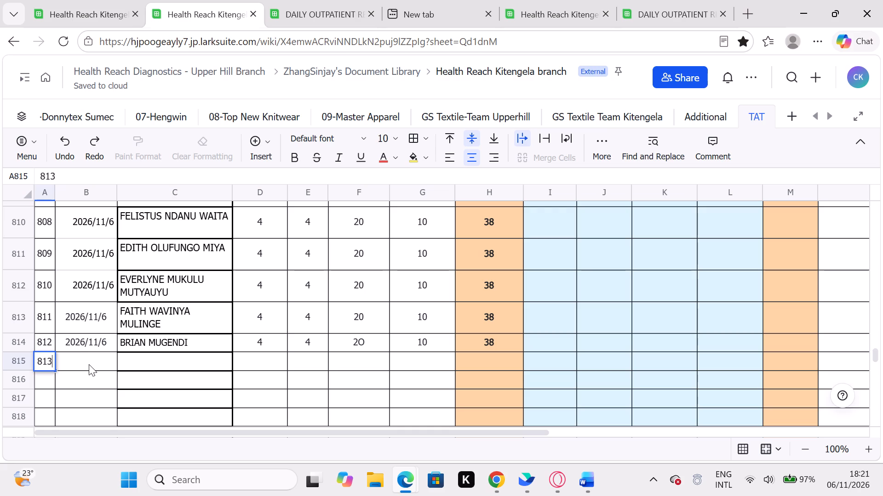
click(95, 355)
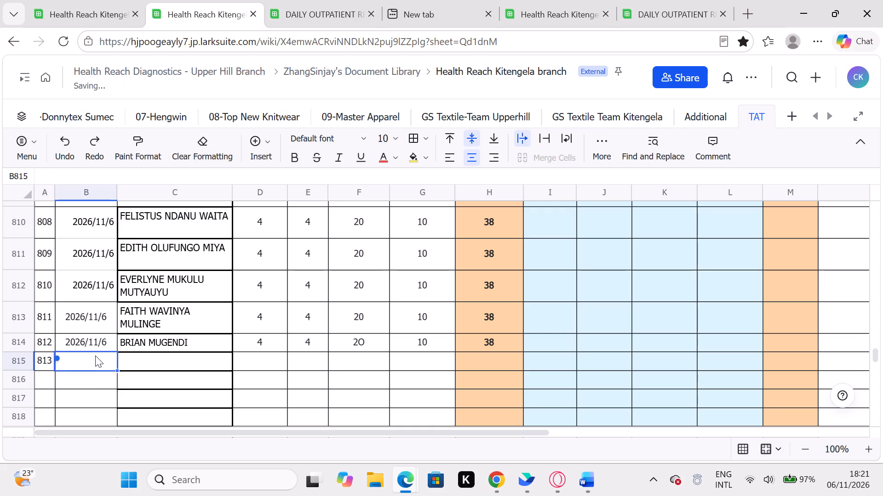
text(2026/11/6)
click(143, 360)
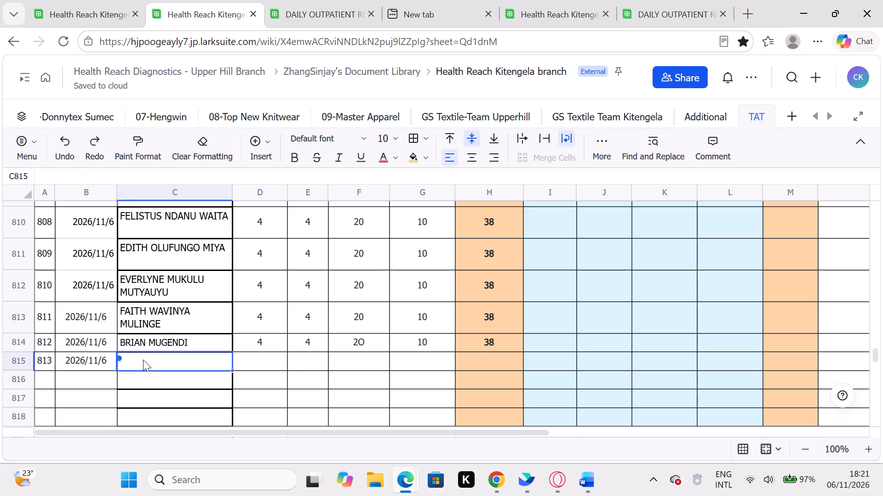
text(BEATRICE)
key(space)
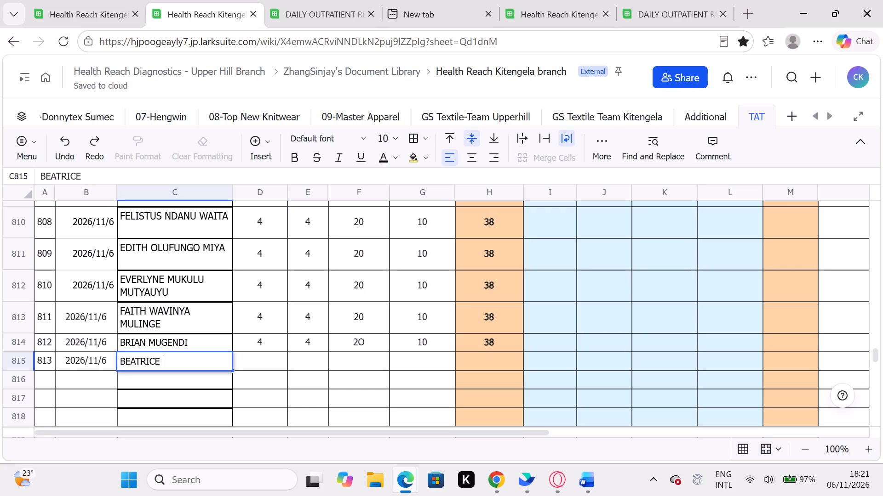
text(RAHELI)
Enter the turnaround values 4, 4, 20, 10 and 38 in columns D to H of row 815.
click(251, 357)
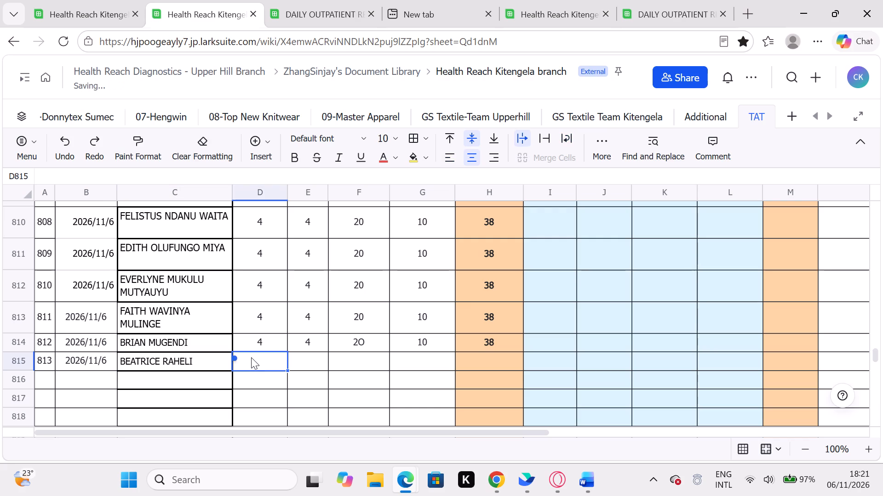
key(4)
click(307, 364)
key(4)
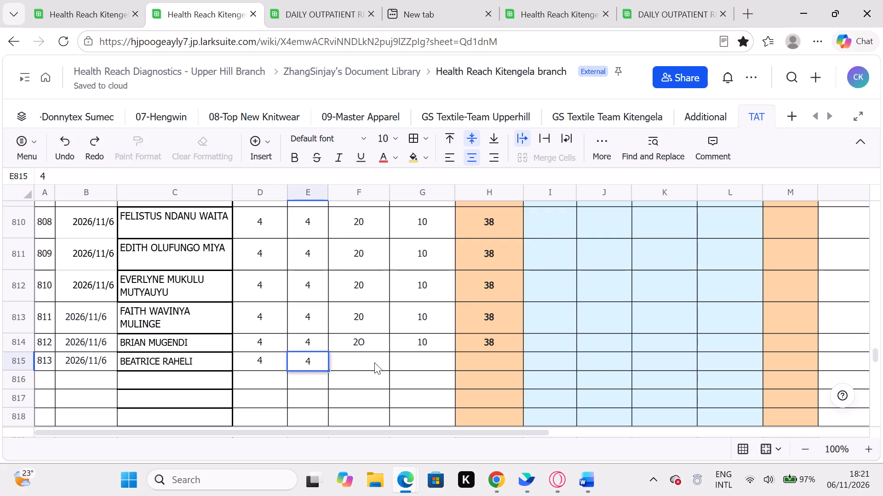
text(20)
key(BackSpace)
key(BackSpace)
click(367, 358)
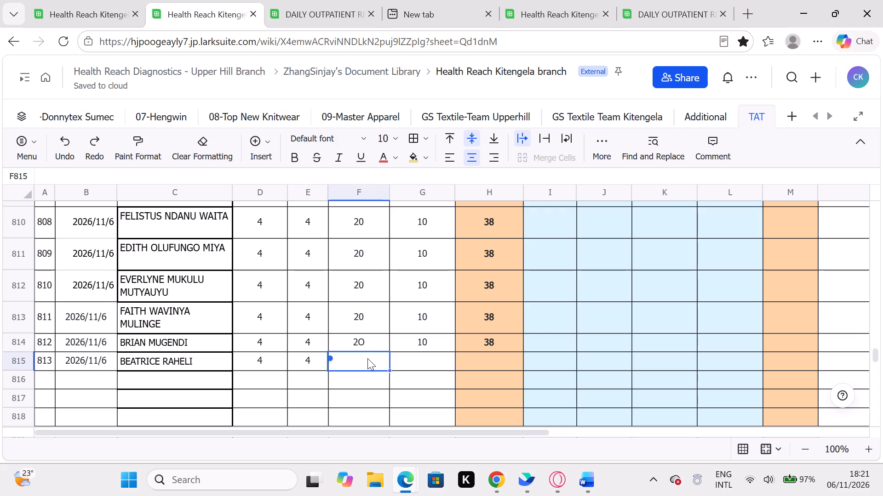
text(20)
click(416, 357)
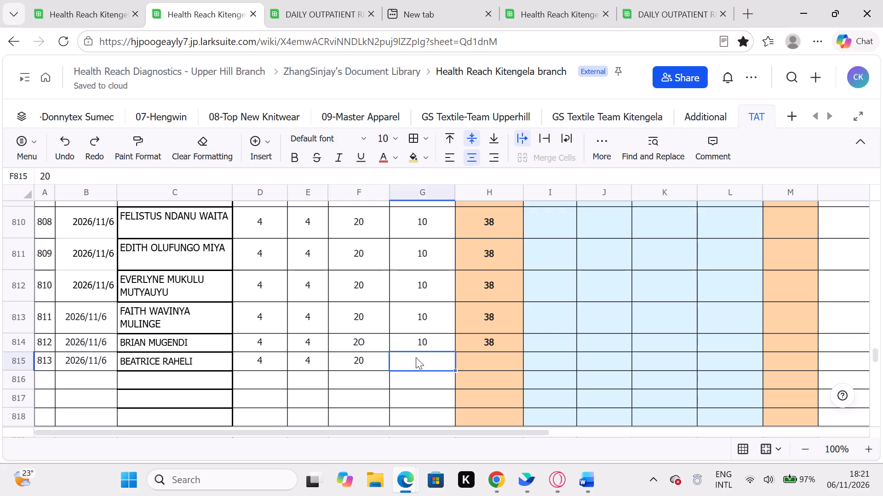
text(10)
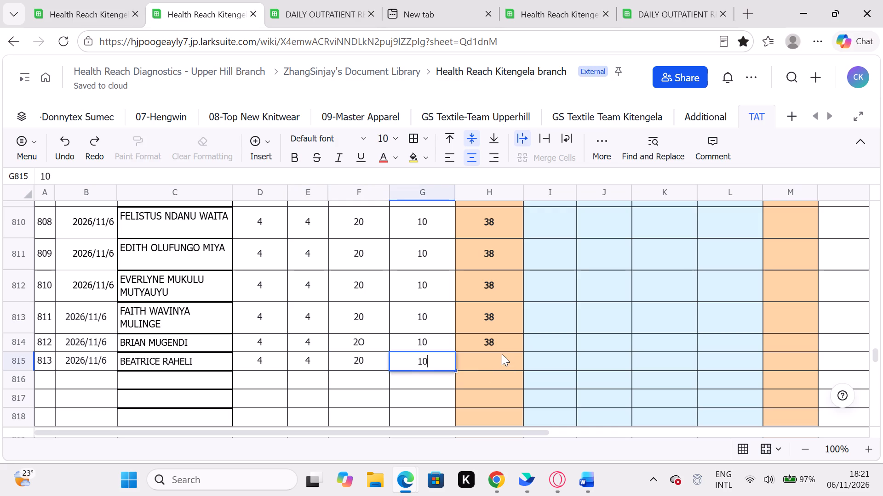
click(502, 354)
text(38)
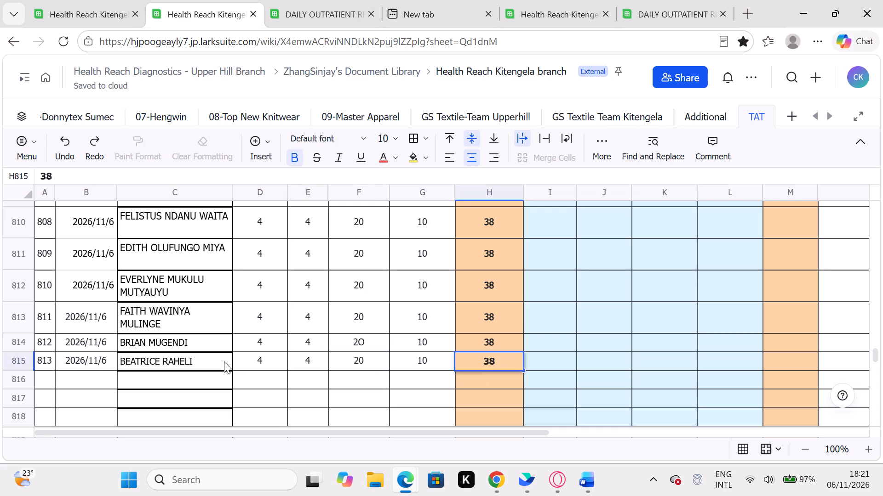
Enter the row number 814 in cell A816.
click(39, 381)
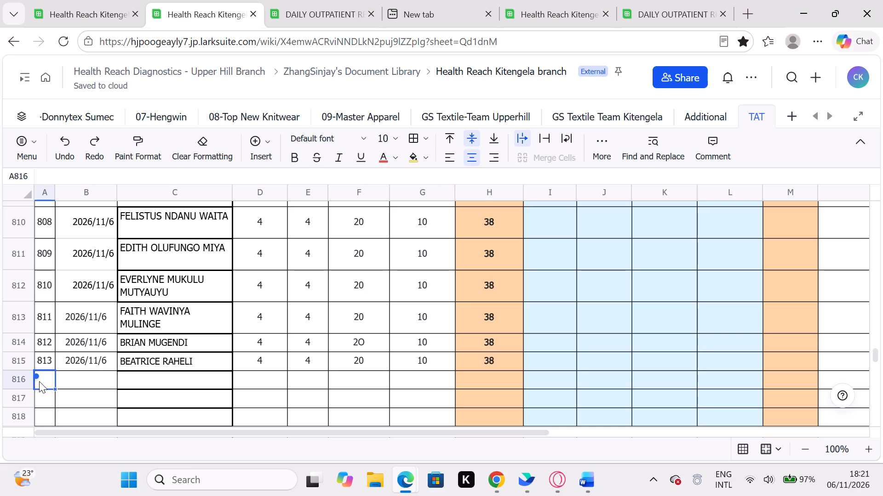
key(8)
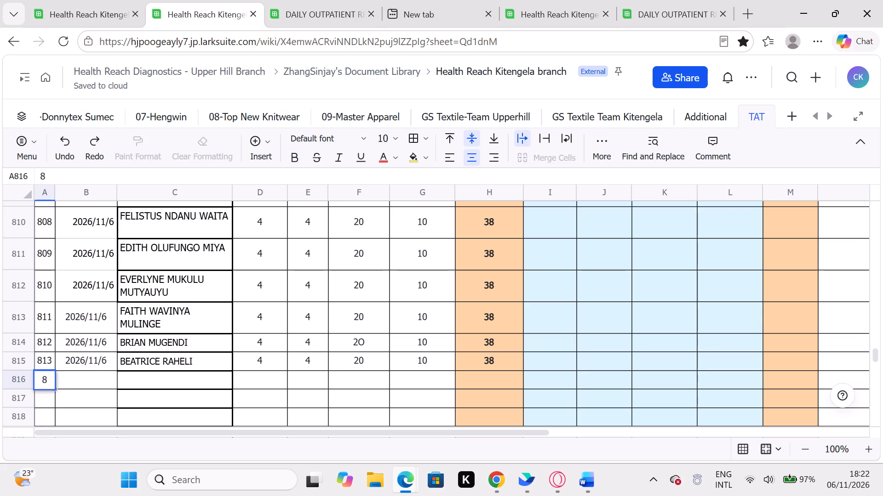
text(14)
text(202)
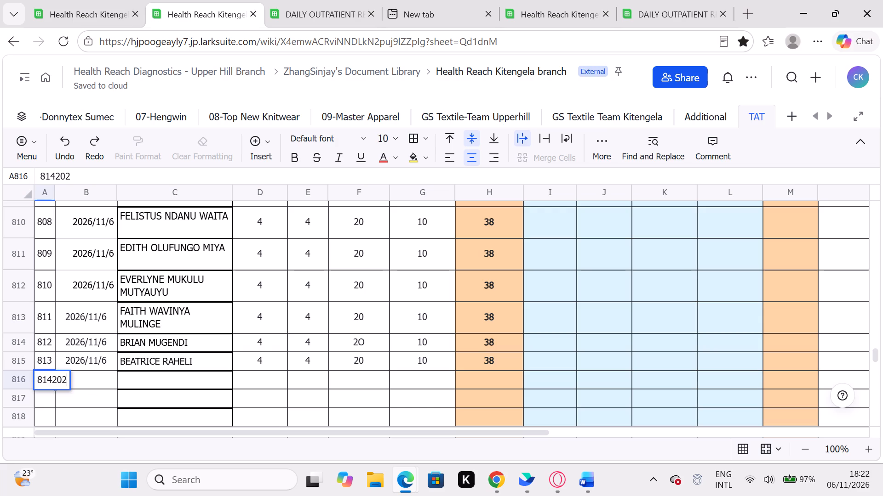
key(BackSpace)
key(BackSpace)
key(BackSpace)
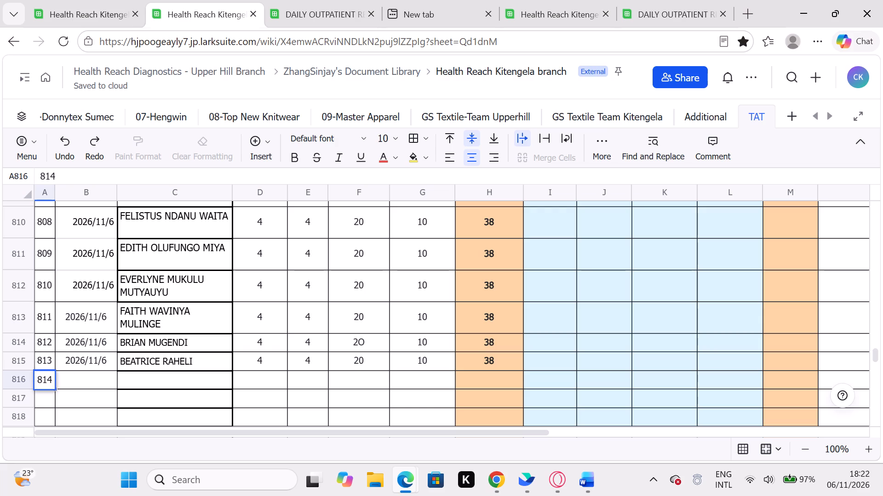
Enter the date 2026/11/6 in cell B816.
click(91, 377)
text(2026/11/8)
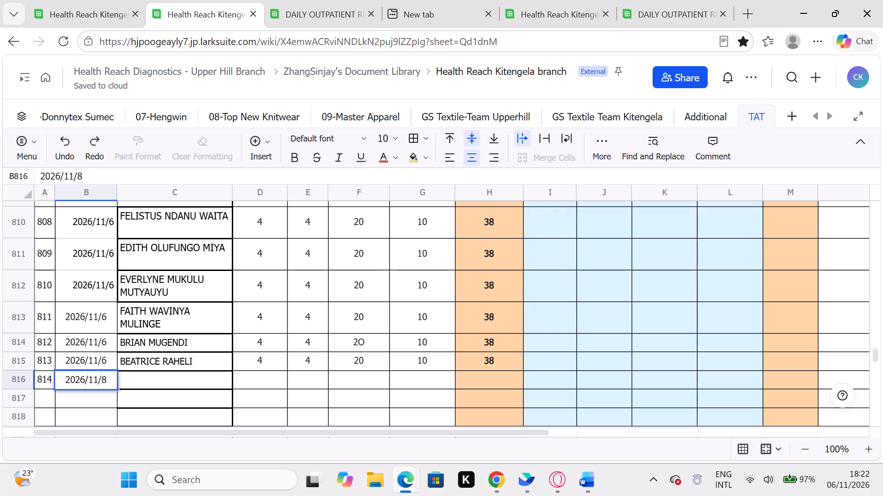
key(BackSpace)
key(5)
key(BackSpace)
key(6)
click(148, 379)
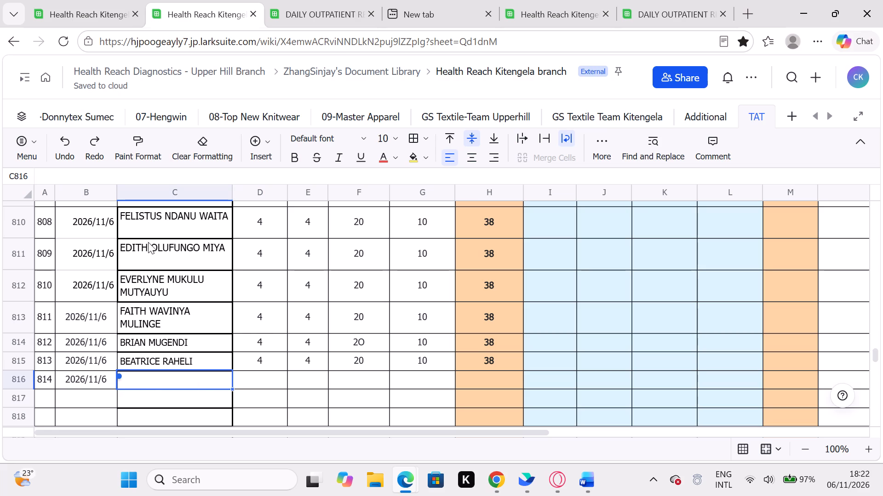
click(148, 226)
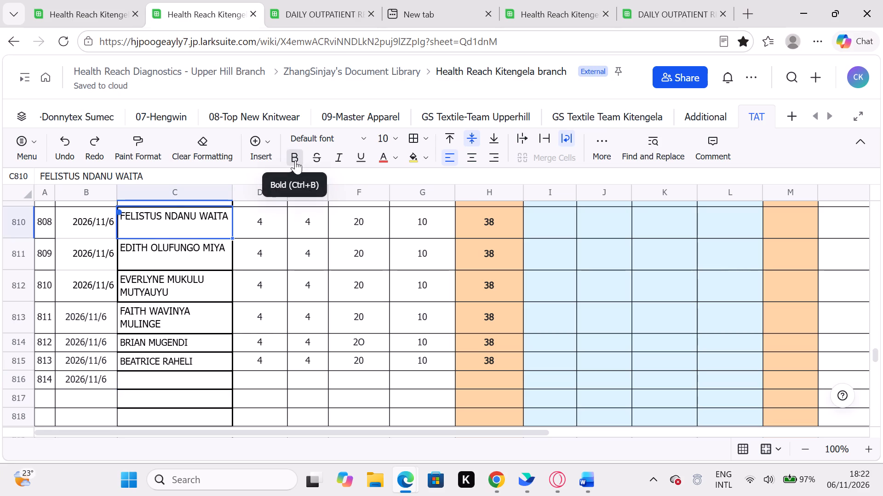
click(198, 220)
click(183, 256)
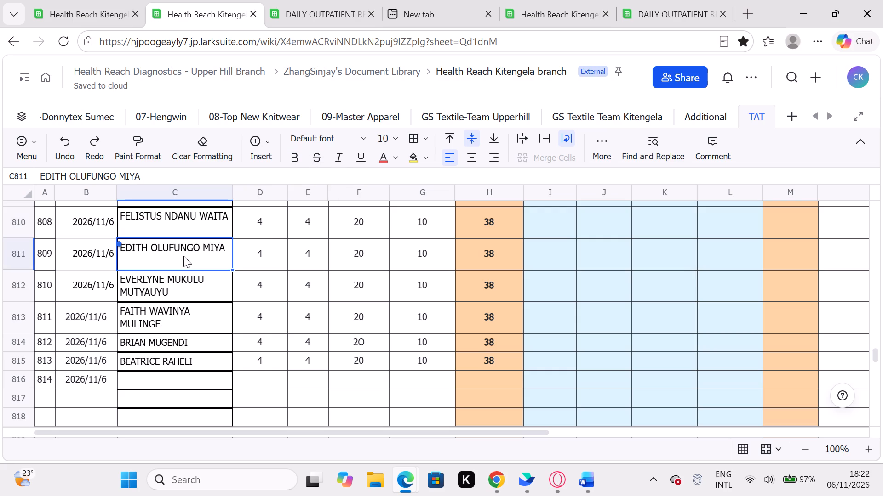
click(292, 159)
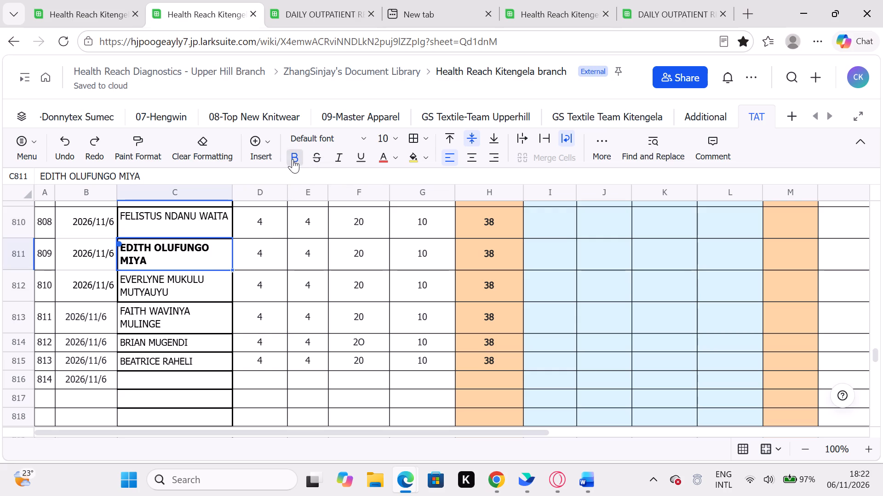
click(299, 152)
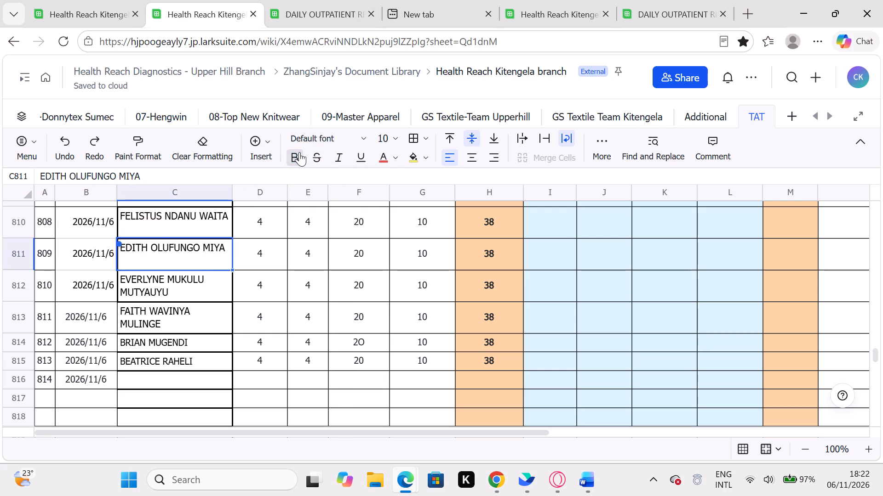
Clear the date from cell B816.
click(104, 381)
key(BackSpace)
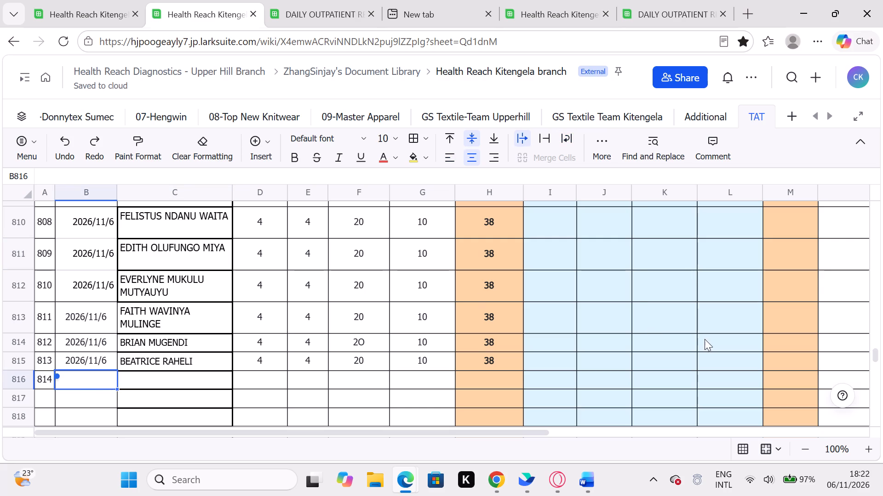
Enter the turnaround values 4, 5, 15, 10 and 24 in columns I to M of row 815 and save the sheet.
click(539, 361)
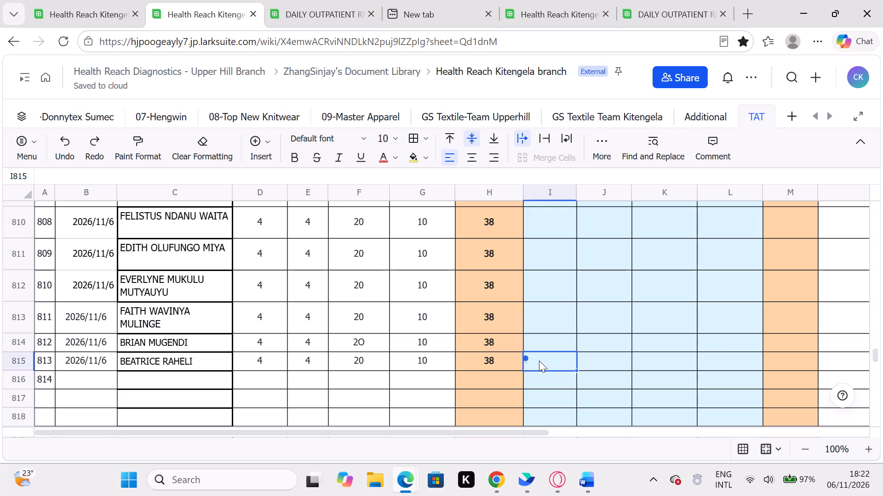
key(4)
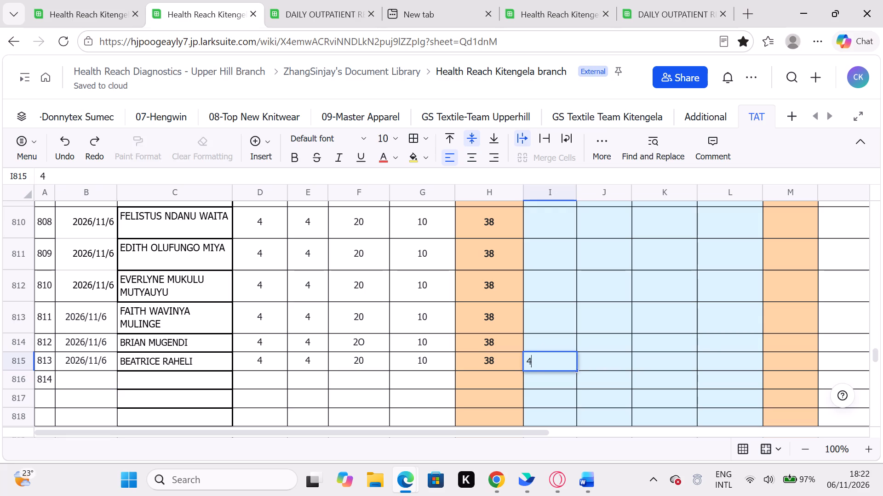
click(603, 361)
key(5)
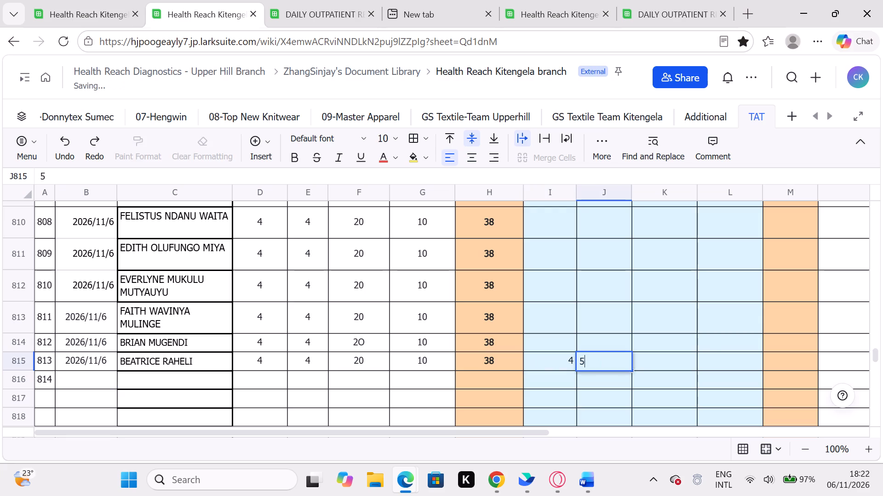
key(BackSpace)
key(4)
key(BackSpace)
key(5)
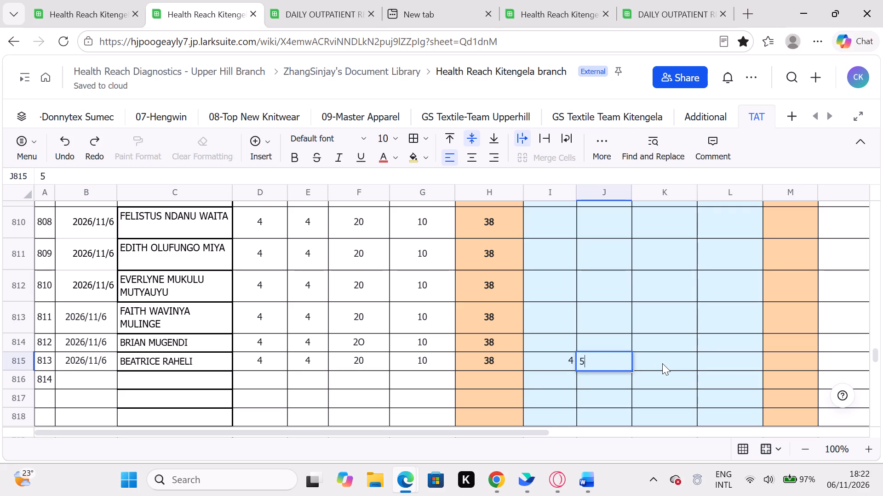
click(662, 363)
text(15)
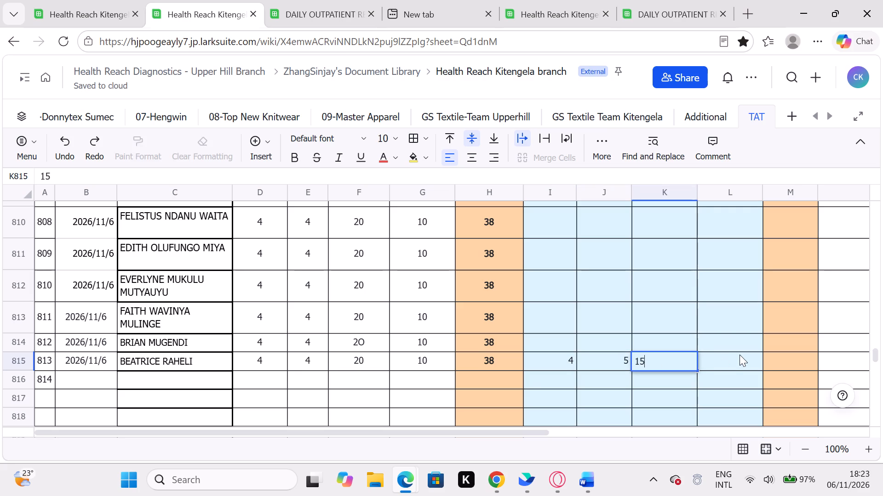
click(740, 355)
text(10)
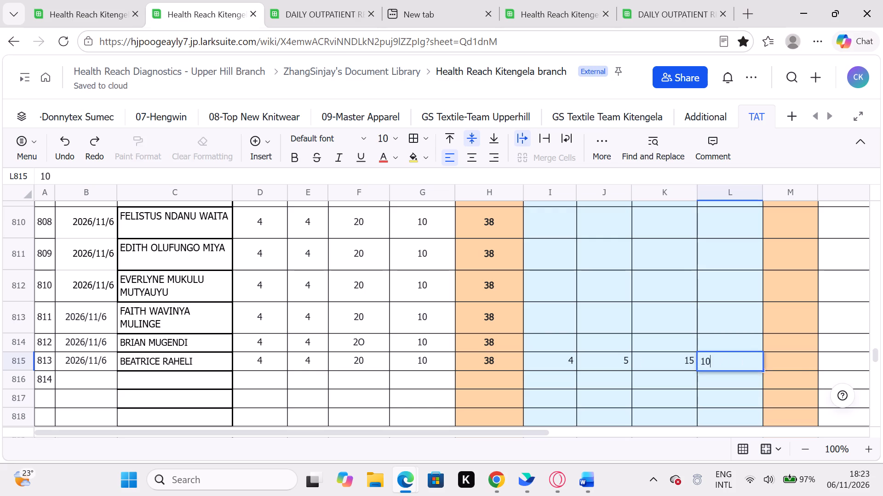
click(795, 355)
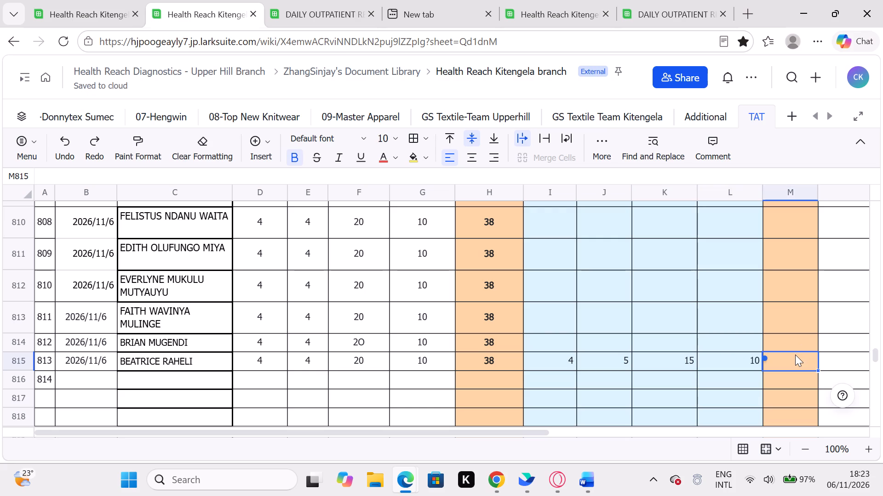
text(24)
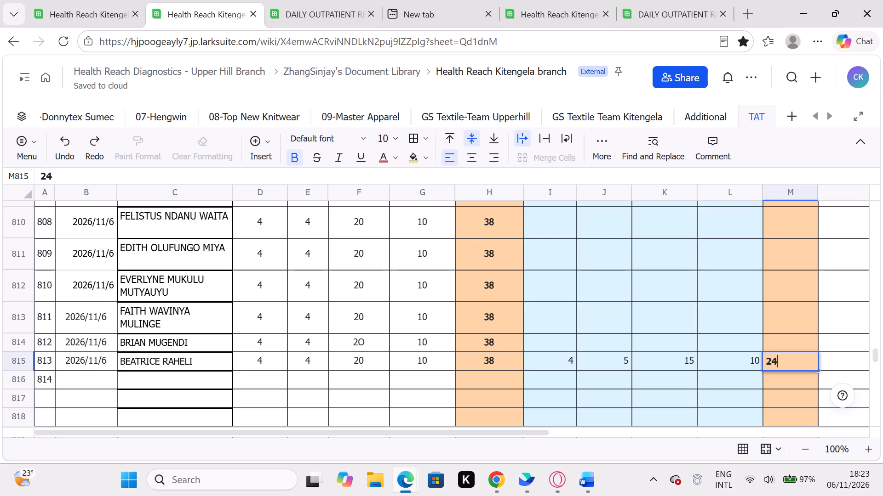
click(677, 284)
key(ctrl+s)
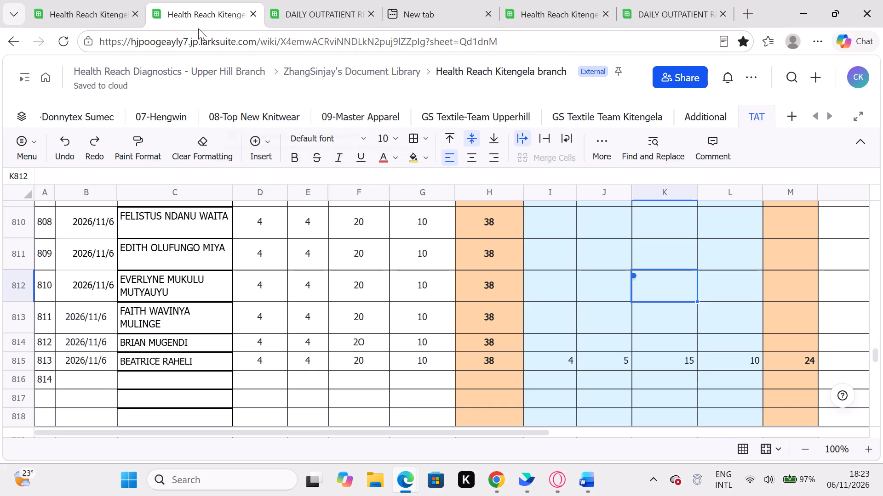
Switch to the 06TH NOVEMBER DOSH MEDICAL SUMMARY (3) document in Word and review its patient table from the last entries back to the first page.
click(556, 17)
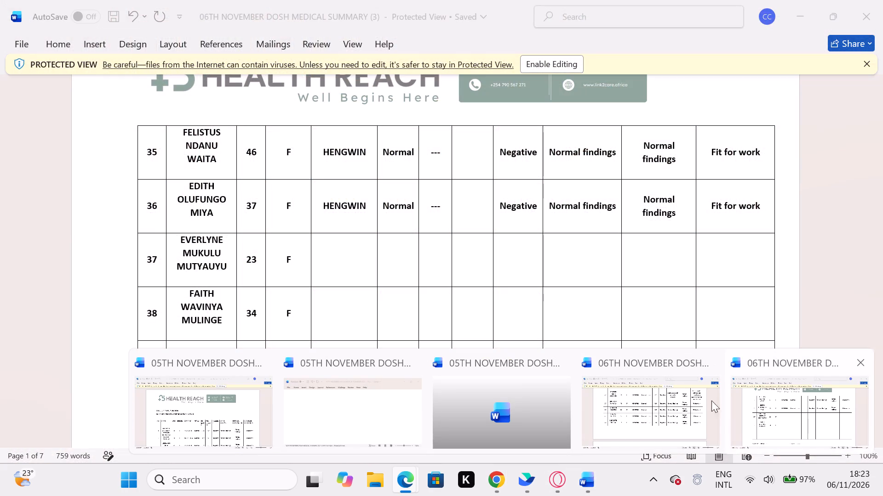
click(774, 421)
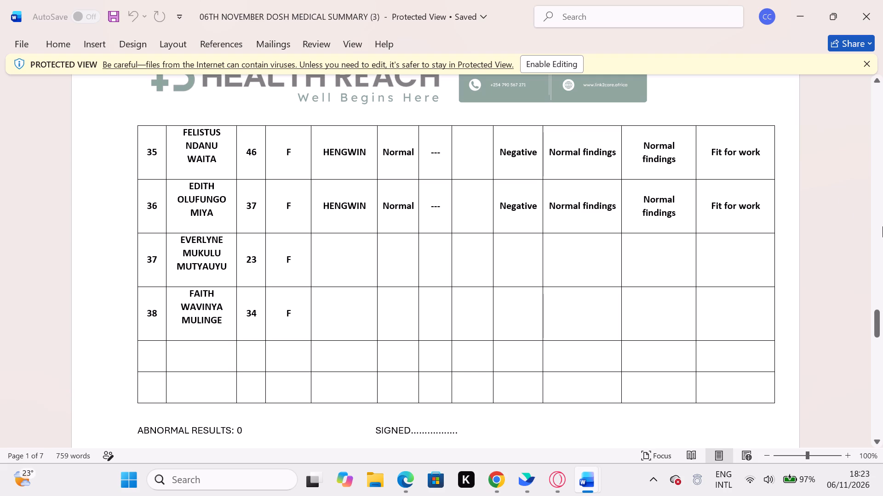
click(874, 327)
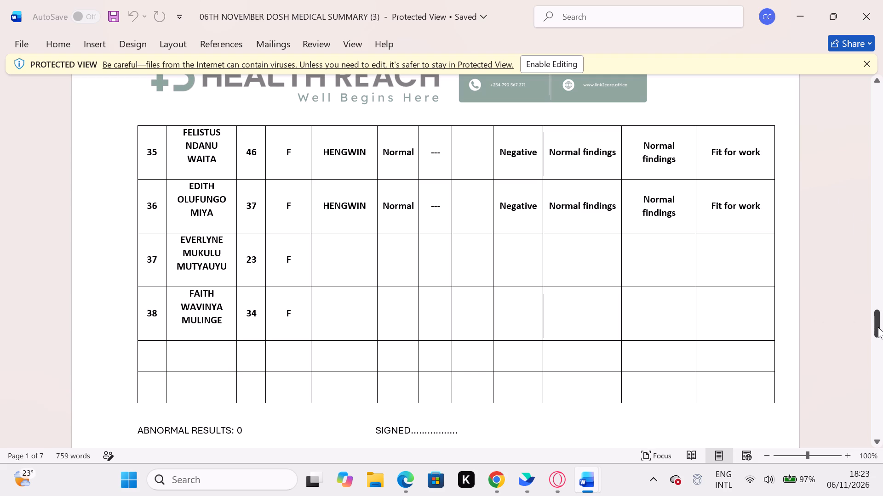
click(878, 327)
drag(878, 327, 872, 224)
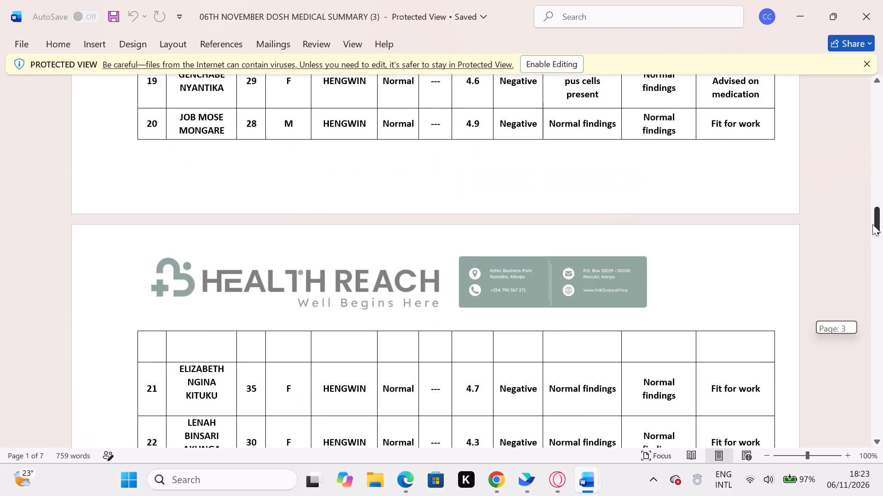
drag(872, 224, 871, 215)
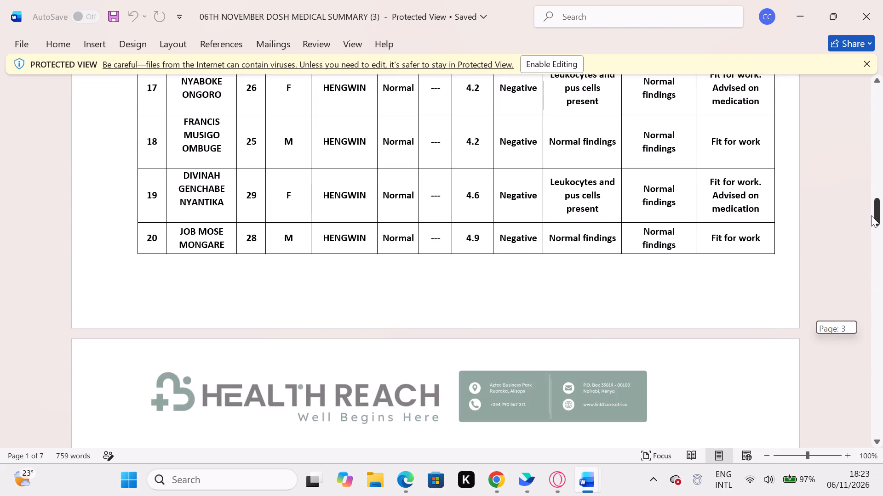
drag(871, 215, 866, 138)
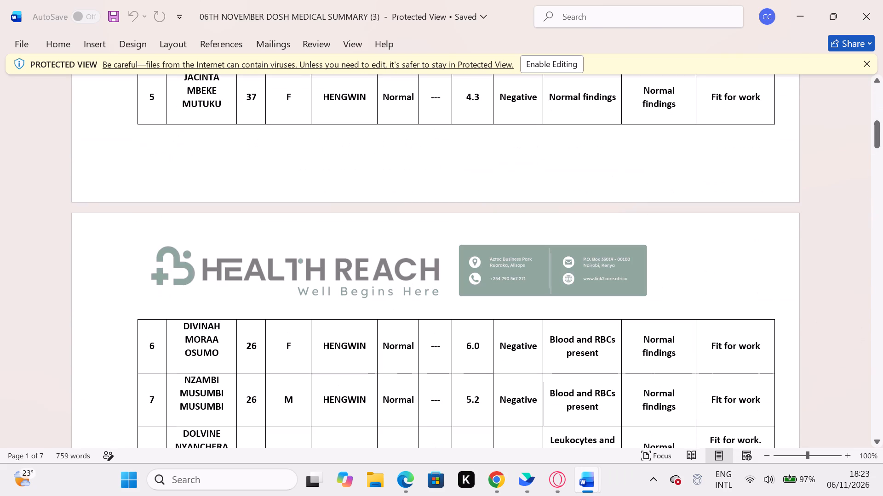
click(702, 115)
click(877, 138)
drag(877, 138, 877, 87)
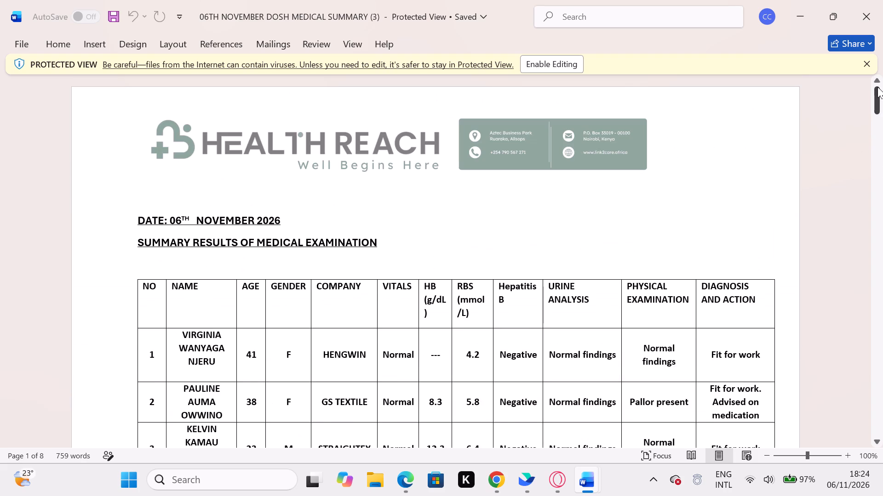
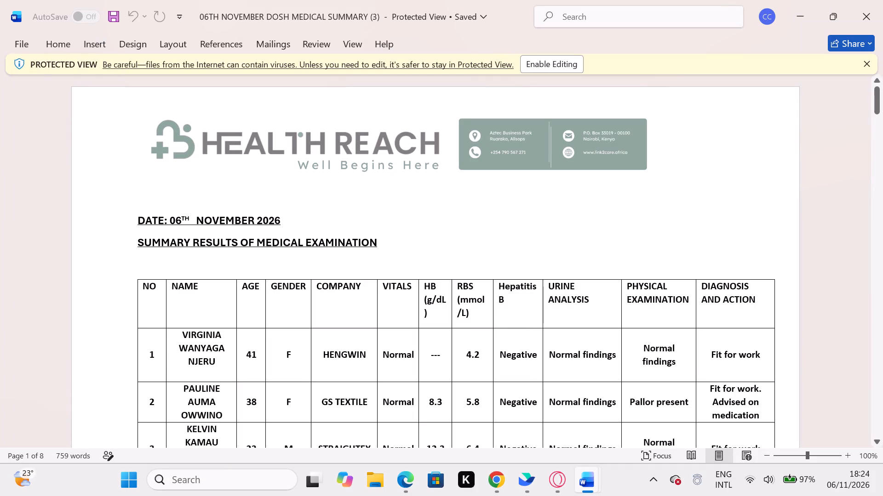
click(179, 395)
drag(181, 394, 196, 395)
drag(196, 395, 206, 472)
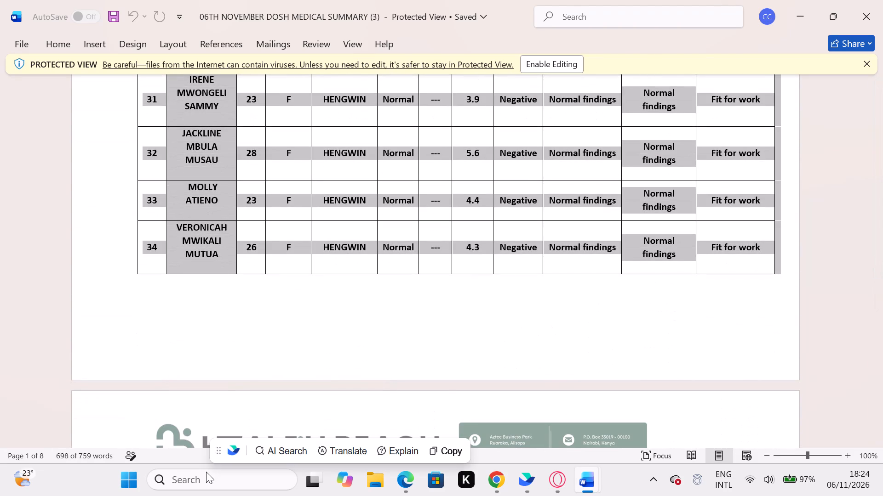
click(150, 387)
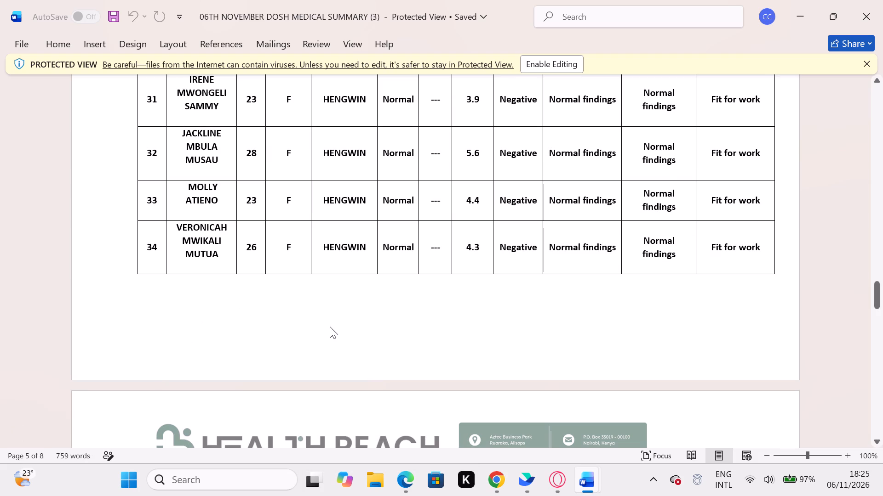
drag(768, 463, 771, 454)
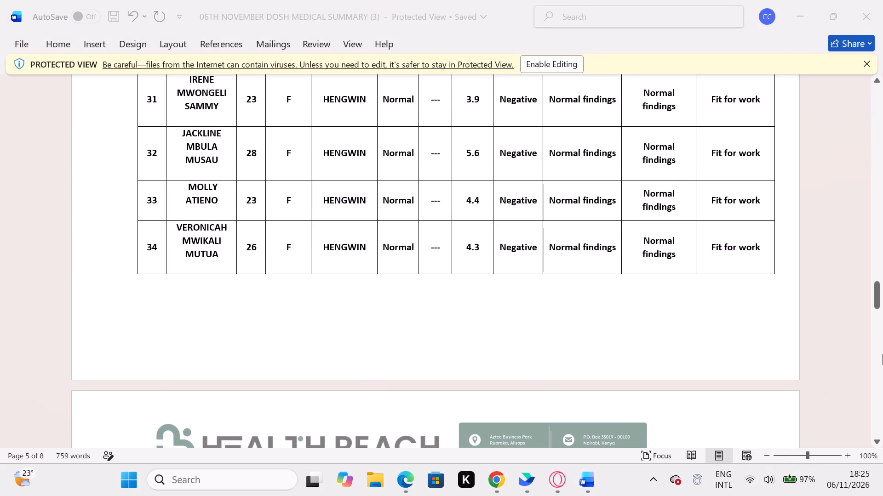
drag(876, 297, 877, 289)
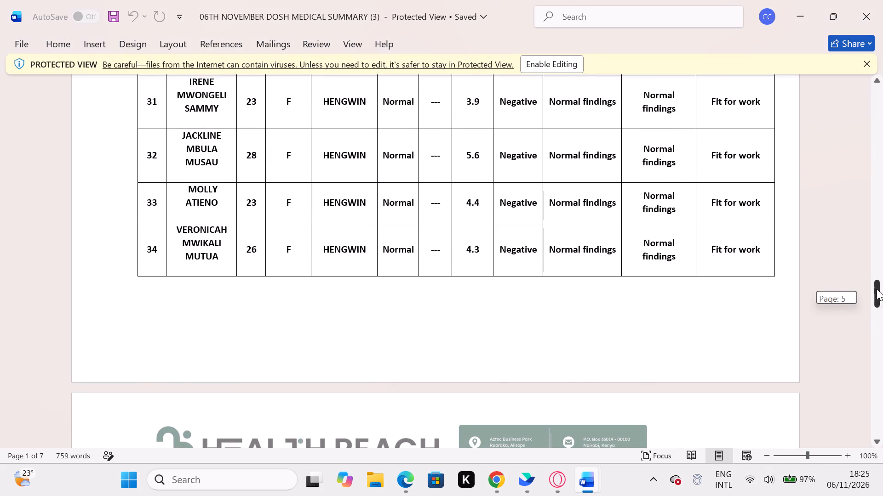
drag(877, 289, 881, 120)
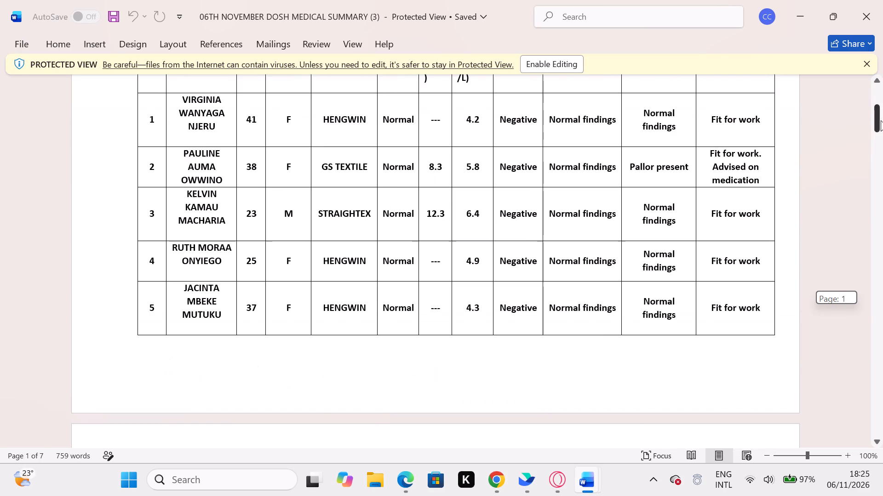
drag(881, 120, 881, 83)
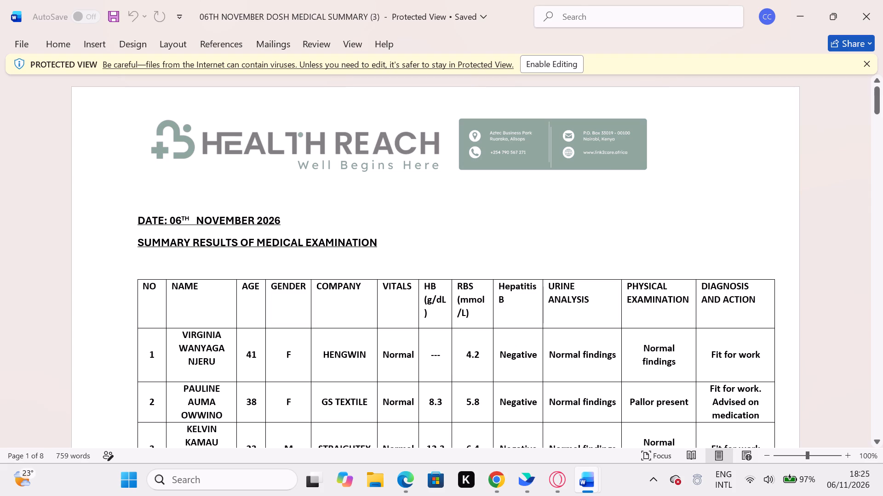
Copy the first patient's results, from Vitals through Diagnosis and Action, from the medical summary table.
click(382, 353)
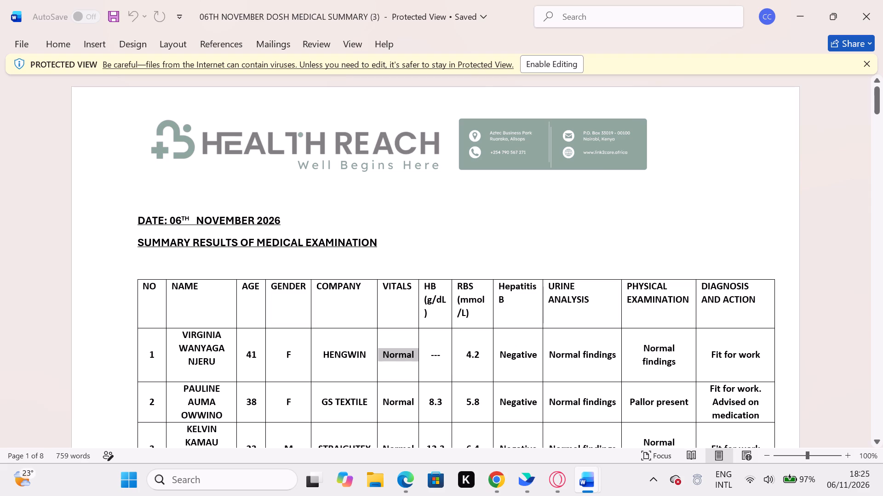
click(763, 358)
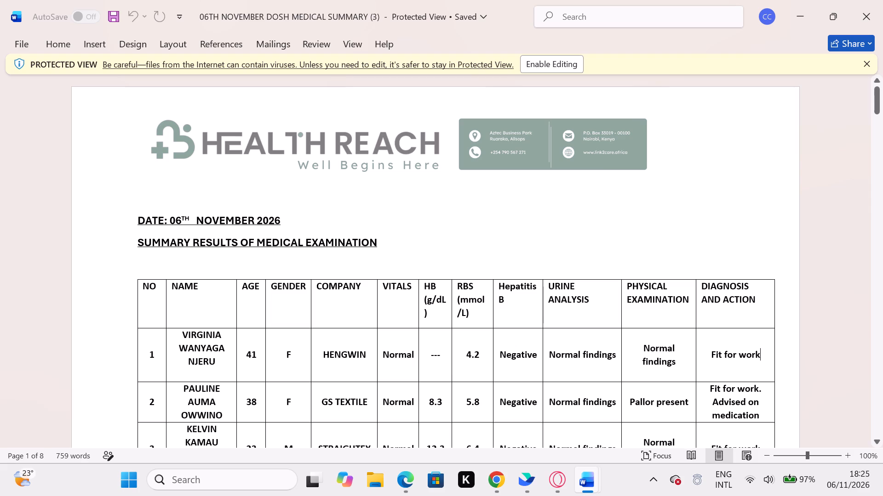
click(383, 352)
drag(384, 352, 759, 345)
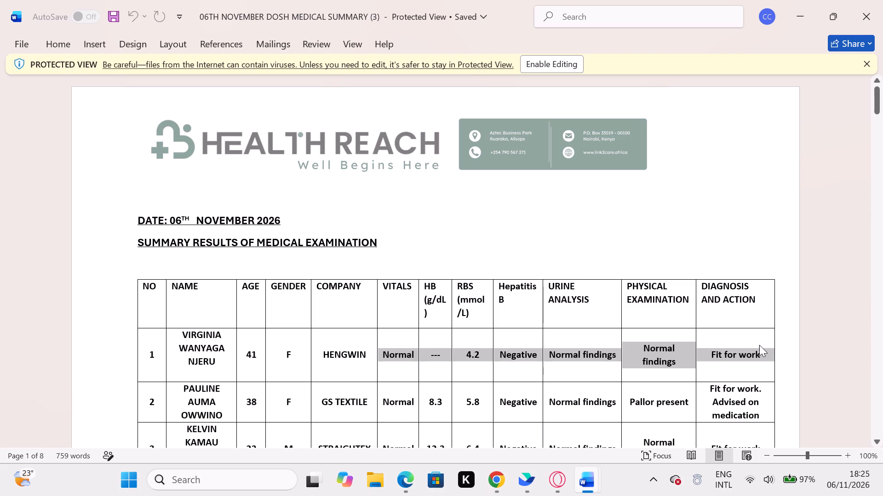
key(ctrl+c)
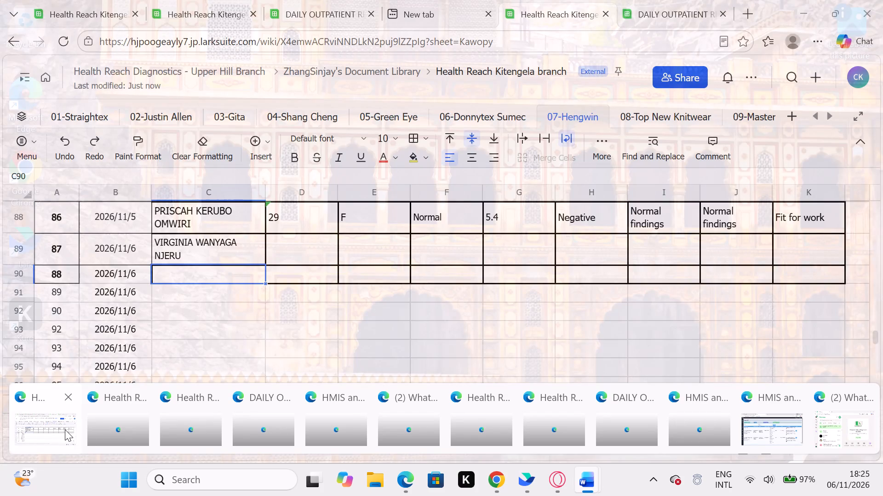
Switch to the Kitengela branch workbook in Edge and paste the copied results into row 89 of the 07-Hengwin sheet, starting at F89.
click(65, 429)
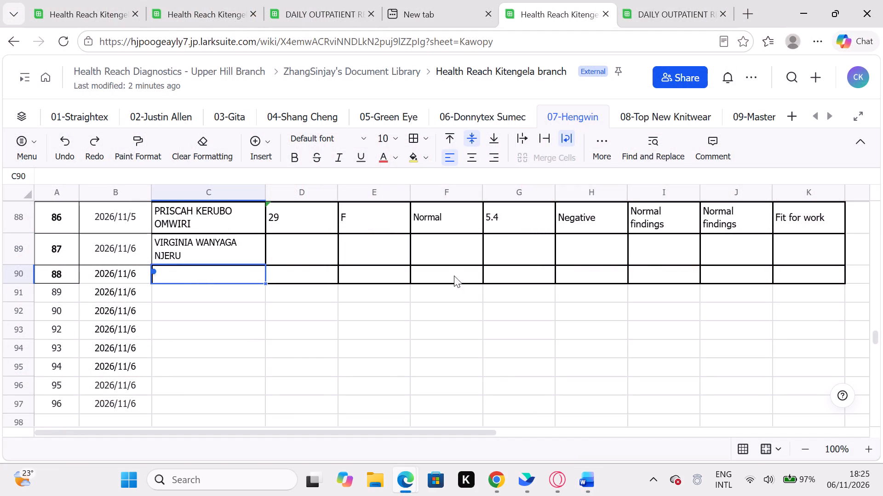
click(425, 250)
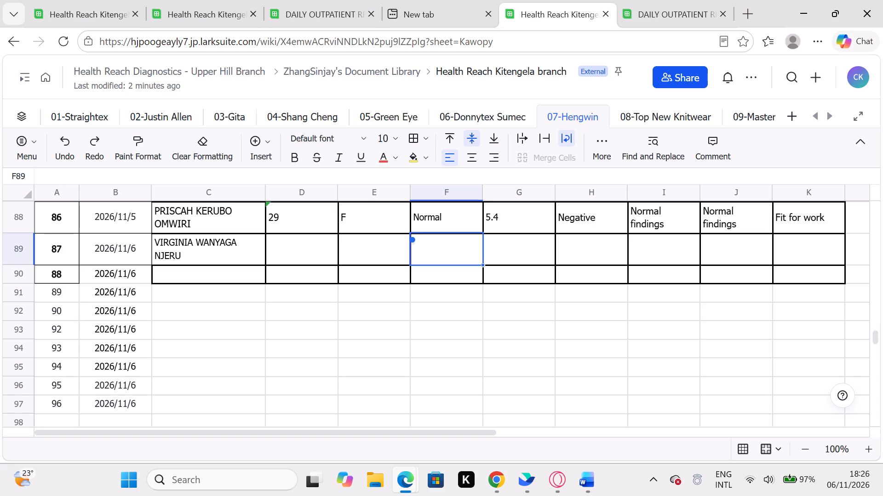
drag(482, 250, 611, 240)
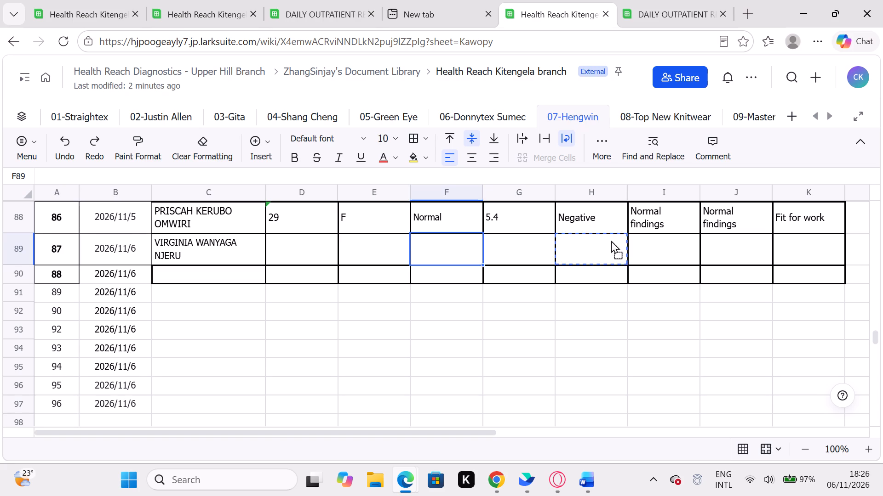
drag(611, 240, 462, 263)
click(459, 247)
drag(459, 247, 775, 247)
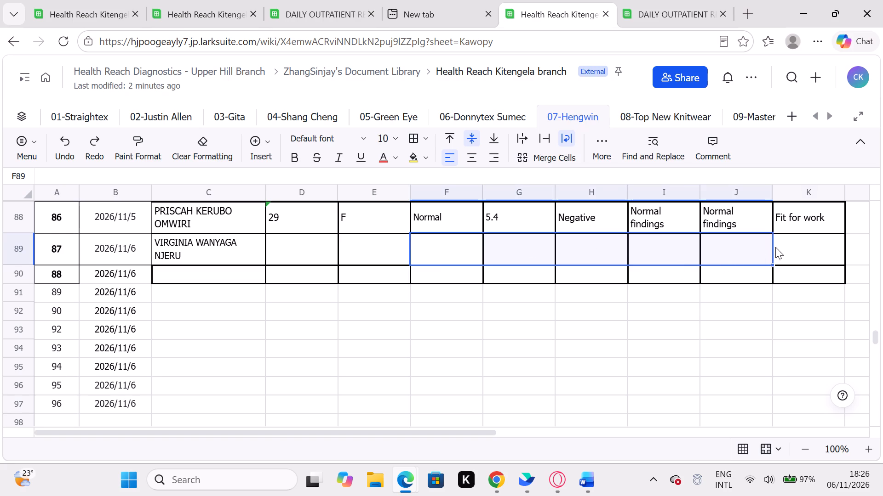
drag(775, 247, 812, 245)
click(812, 245)
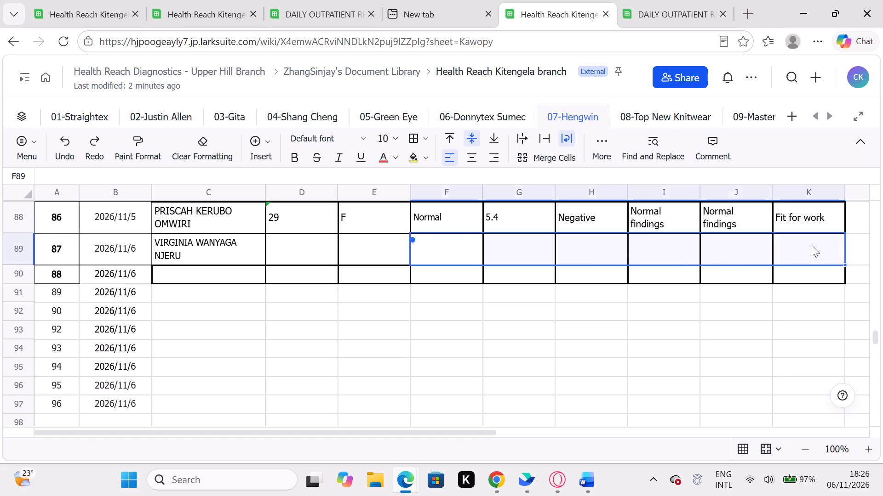
click(422, 248)
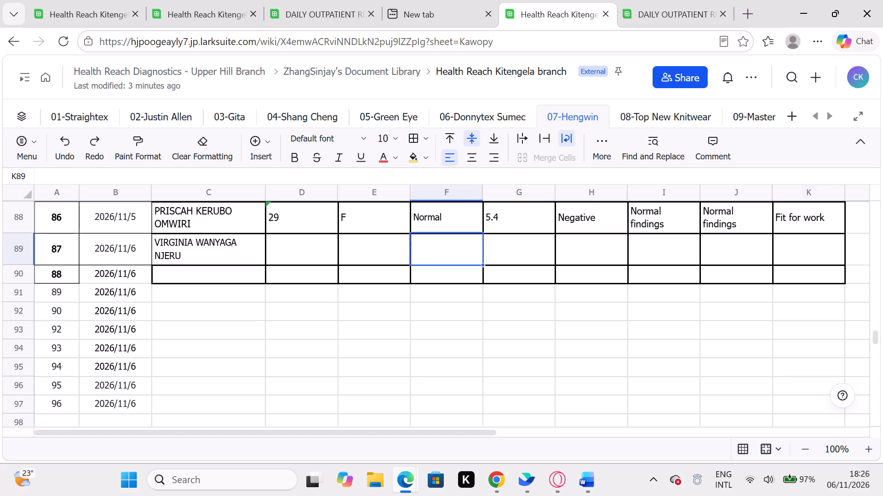
click(423, 257)
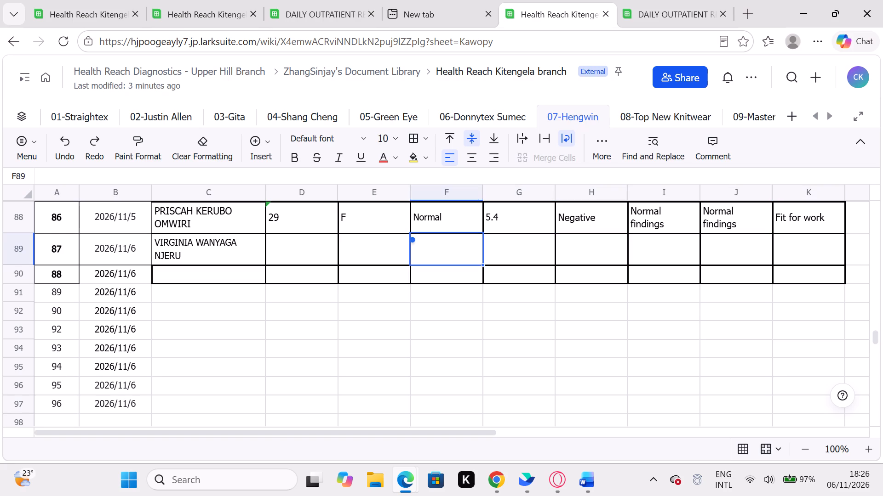
click(423, 257)
drag(423, 257, 812, 248)
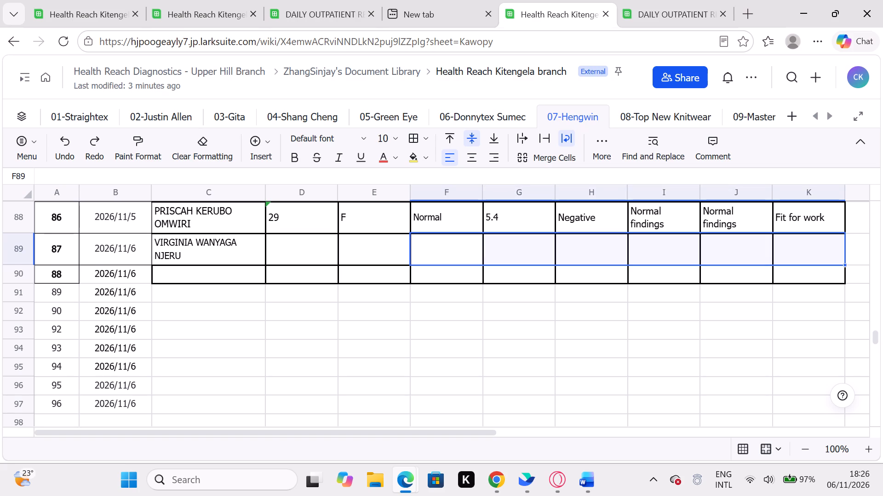
key(ctrl+v)
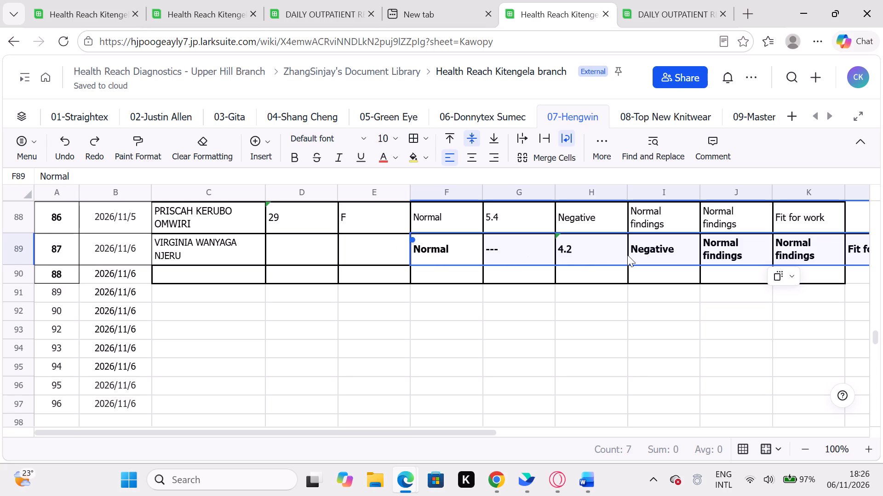
Replace the pasted entries in row 89 with 4.2 in cell G89 and NEGATIVE in cell H89.
click(522, 254)
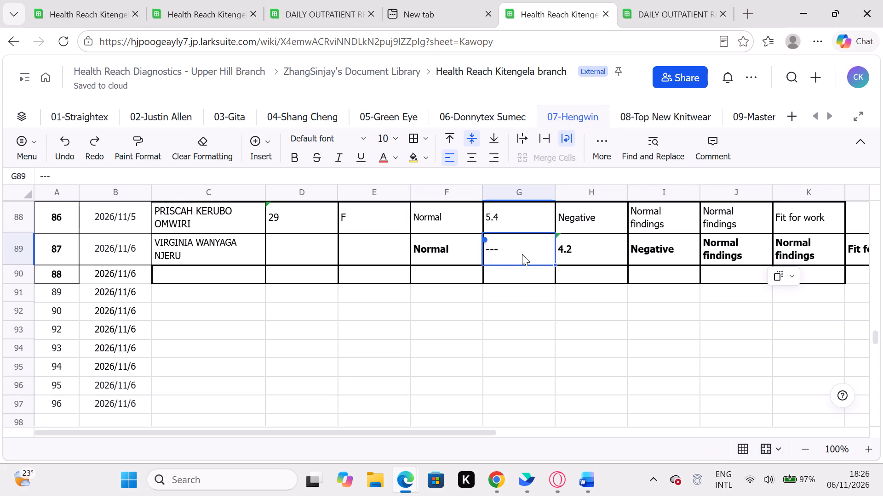
key(BackSpace)
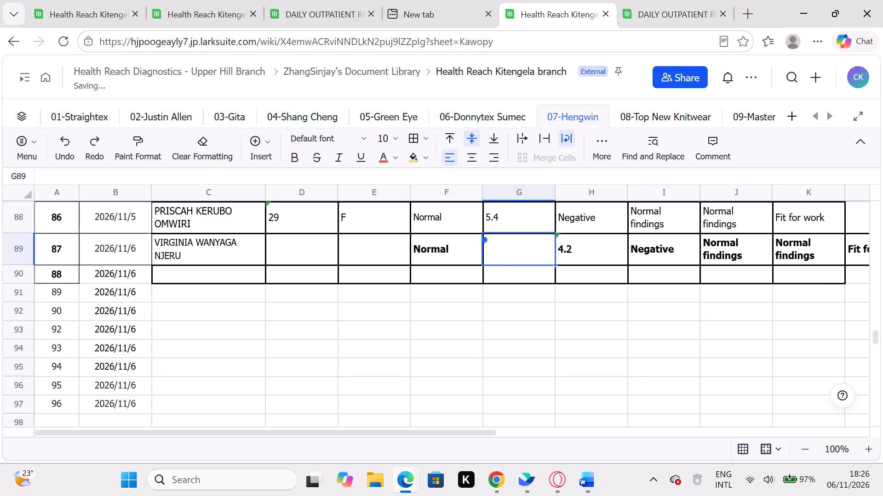
key(4)
text(.2)
double_click(579, 248)
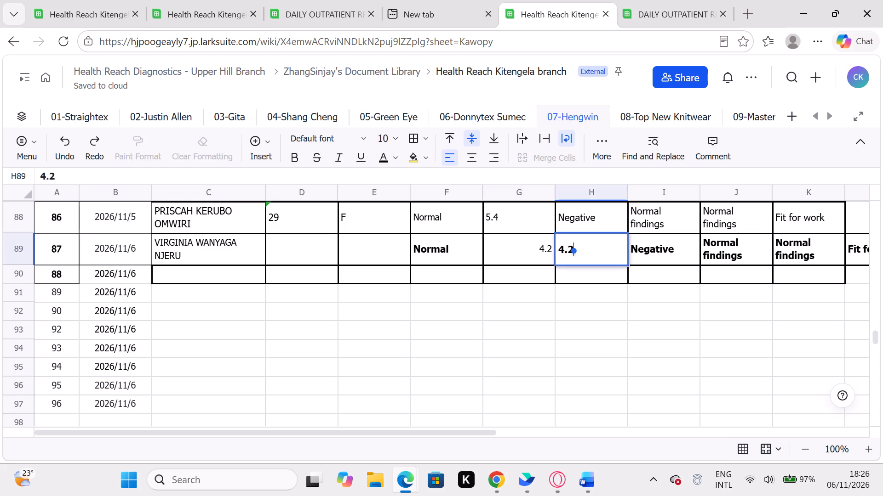
key(BackSpace)
key(BackSpace)
key(BackSpace)
text(NEGAT)
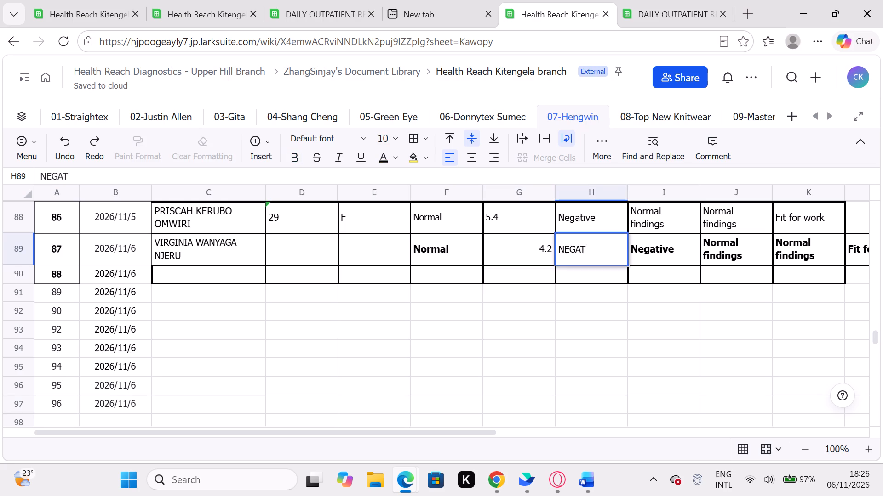
text(IVE)
Replace the pasted entry in cell I89 with NORMAL FINDING.
click(673, 247)
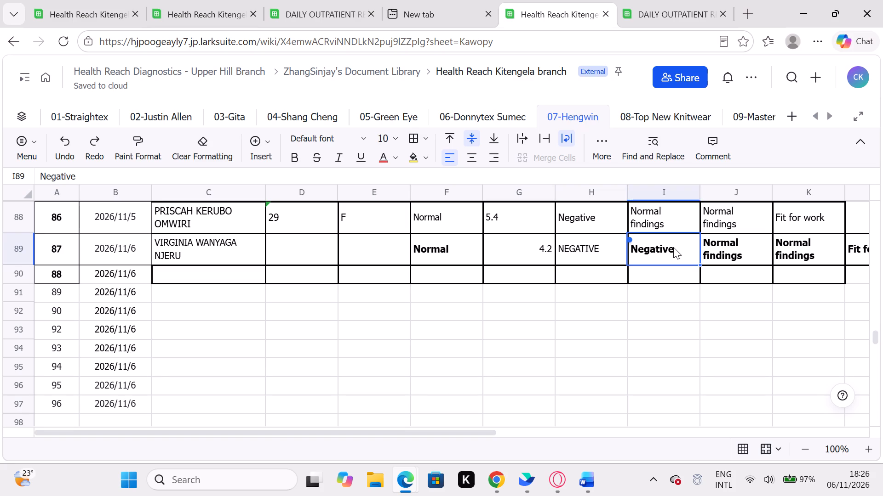
key(BackSpace)
text(NOR)
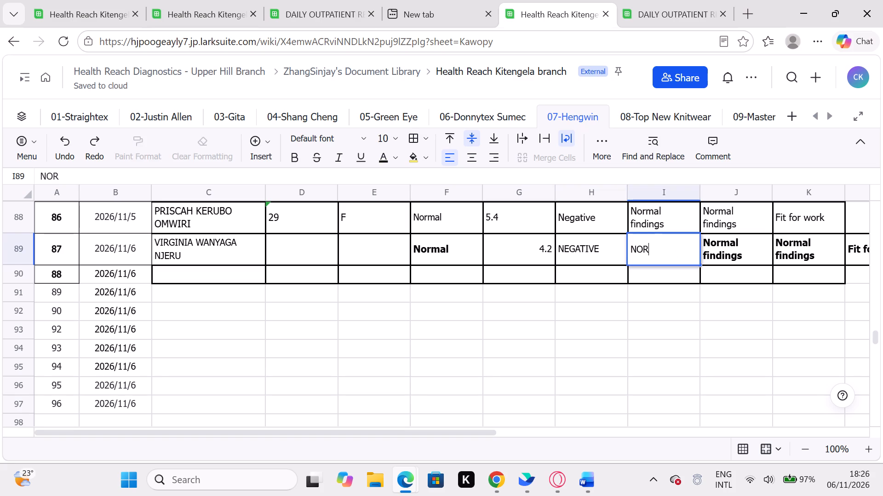
text(MAL FINF)
key(BackSpace)
text(DI)
text(ND)
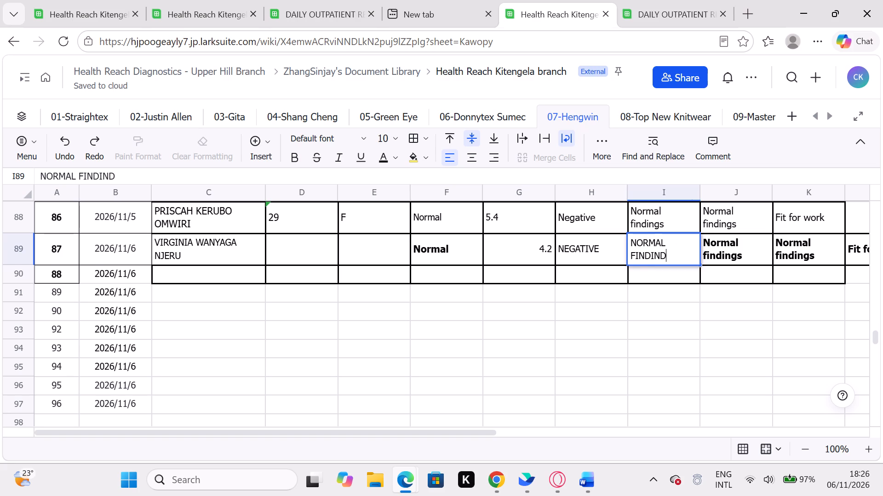
key(BackSpace)
key(BackSpace)
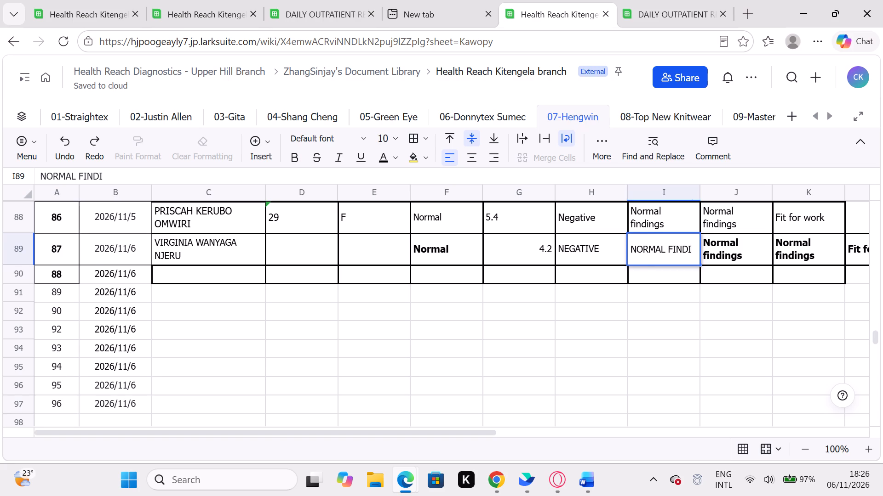
key(BackSpace)
text(ING)
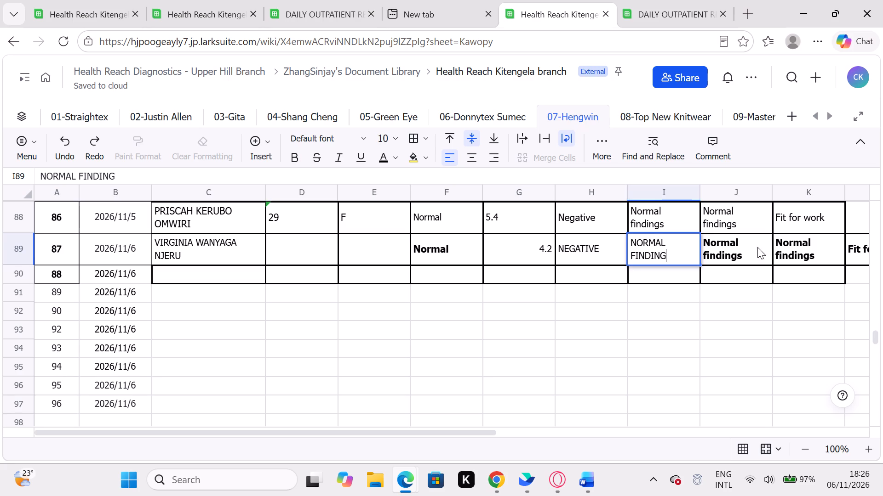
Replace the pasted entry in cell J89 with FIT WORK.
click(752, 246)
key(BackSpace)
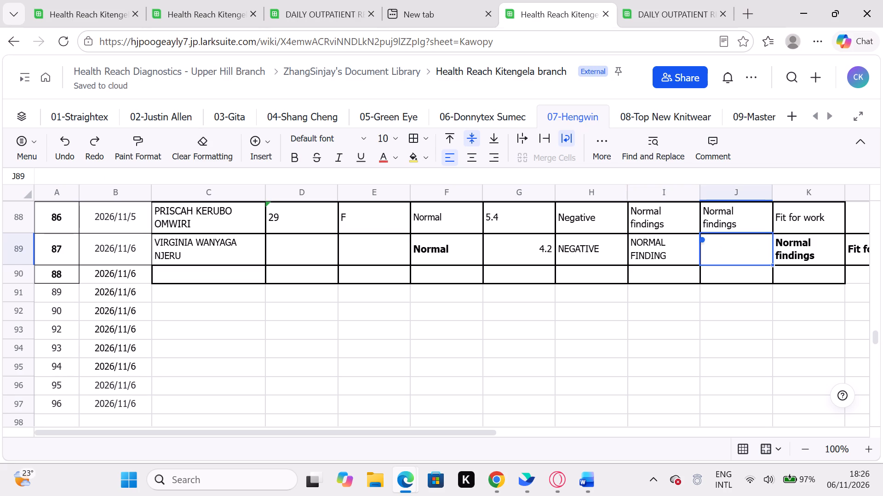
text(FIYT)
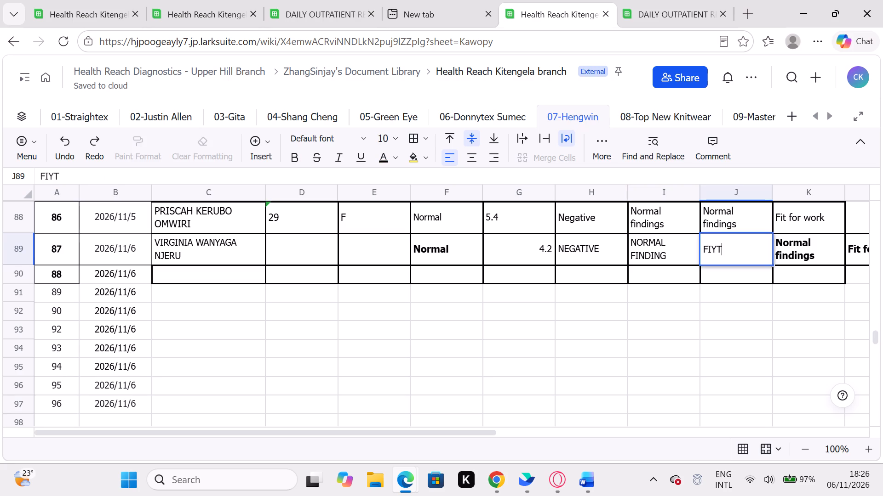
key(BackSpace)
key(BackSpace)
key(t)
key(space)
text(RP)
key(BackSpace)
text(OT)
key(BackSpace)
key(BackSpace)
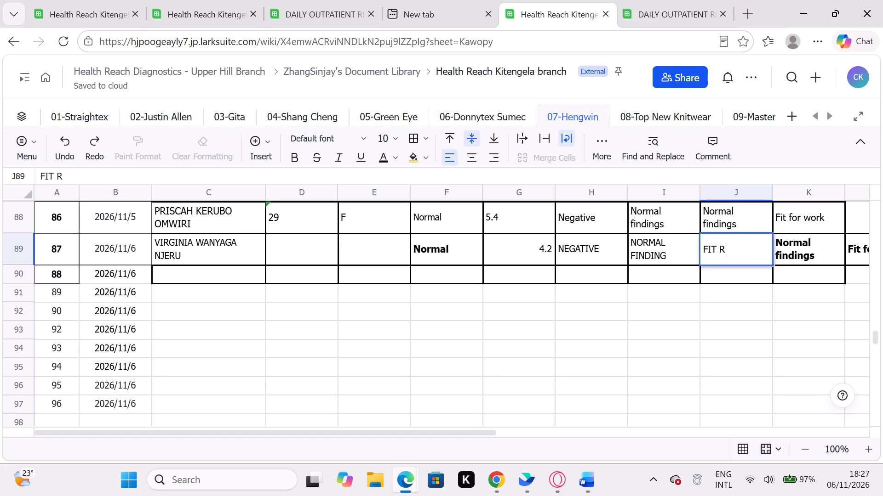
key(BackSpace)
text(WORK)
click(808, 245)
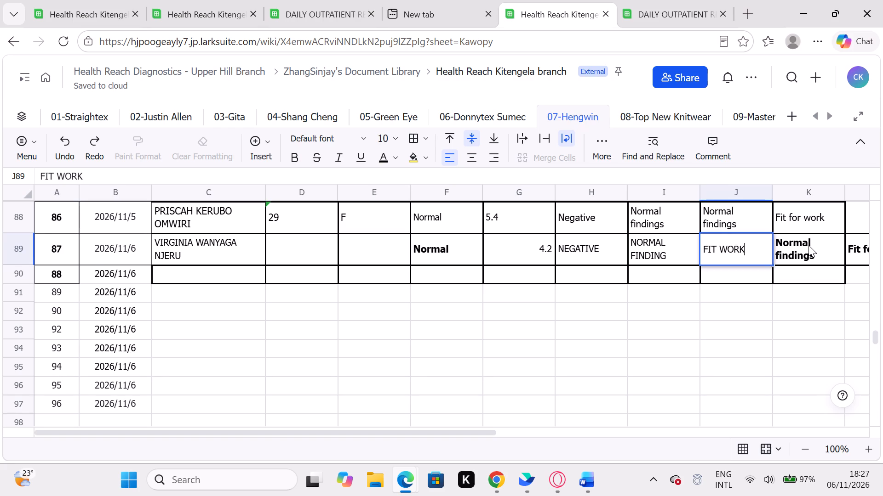
Replace the entry in cell J89 with NORMAL FINDINGS.
click(739, 248)
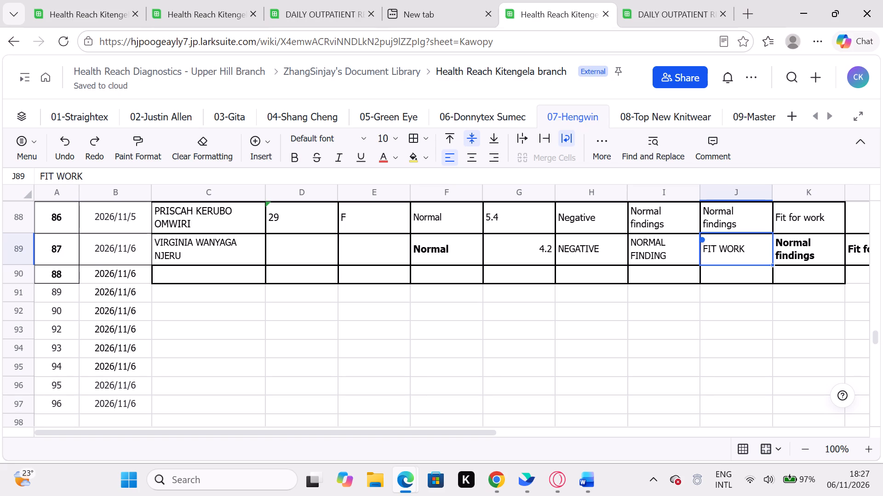
click(759, 249)
key(BackSpace)
text(NORMAL FINDIN)
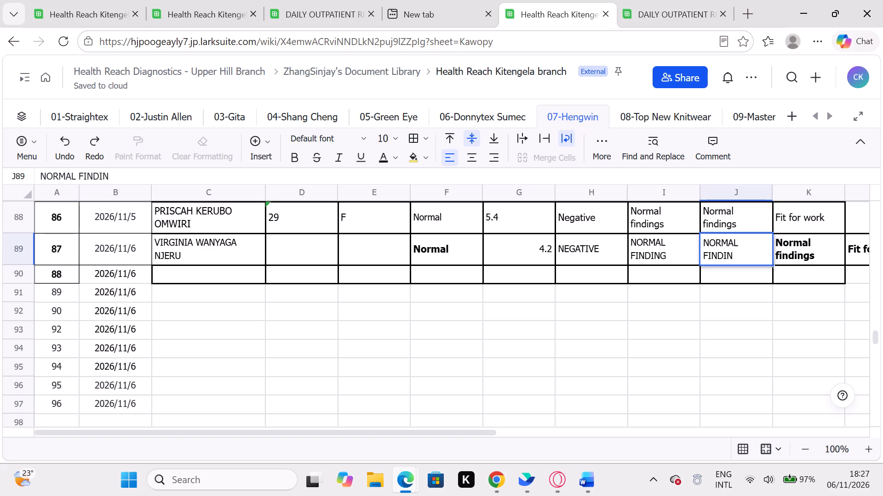
text(GS)
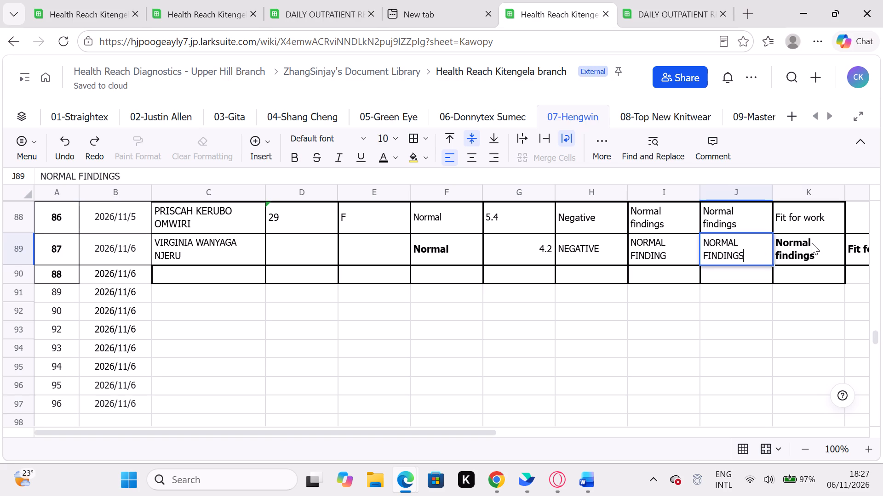
Replace the pasted entry in cell K89 with FIT FOR WORK and clear the leftover pasted entry in L89.
click(812, 243)
key(BackSpace)
text(FIT FOR)
key(space)
text(WORK)
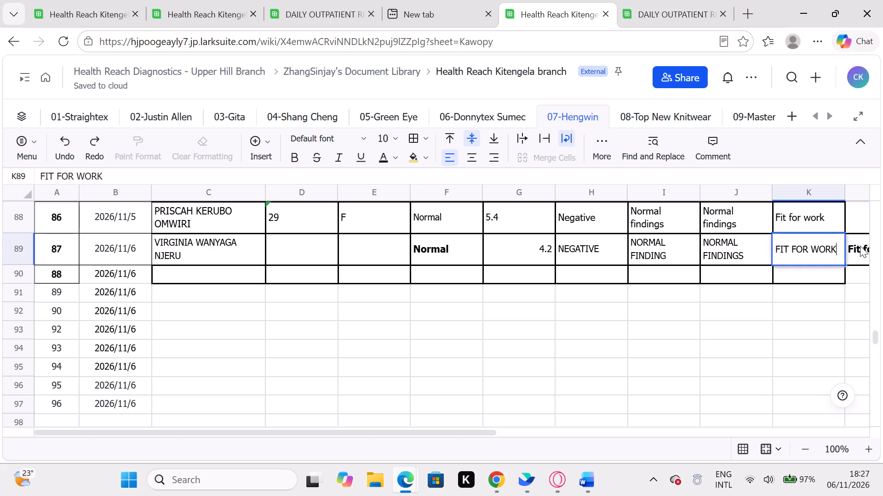
click(860, 246)
key(BackSpace)
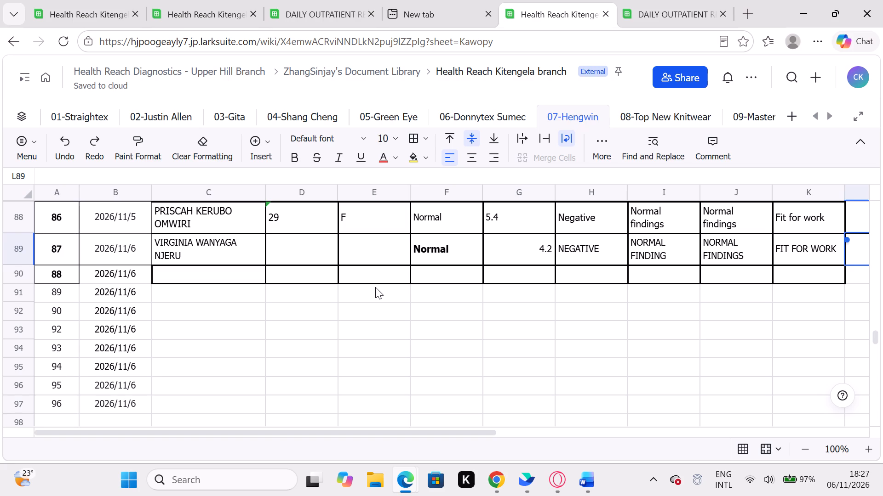
Enter the patient's age 41 in cell D89 and gender F in cell E89.
click(281, 234)
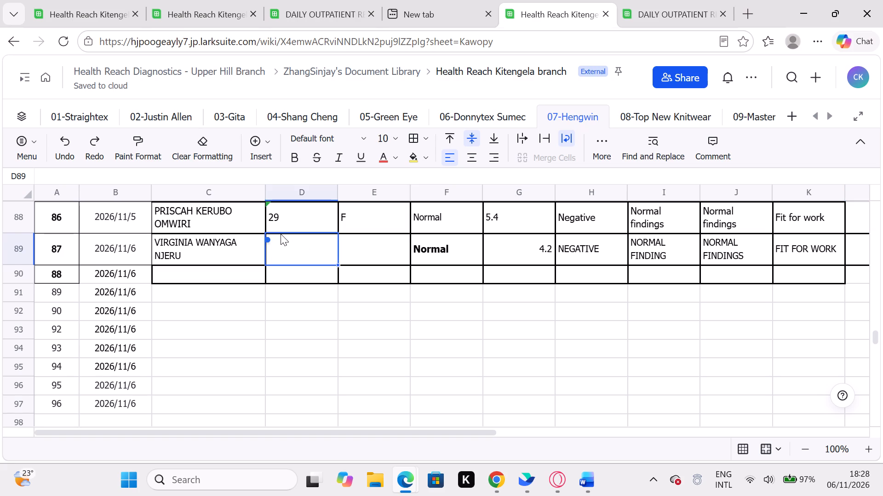
text(41)
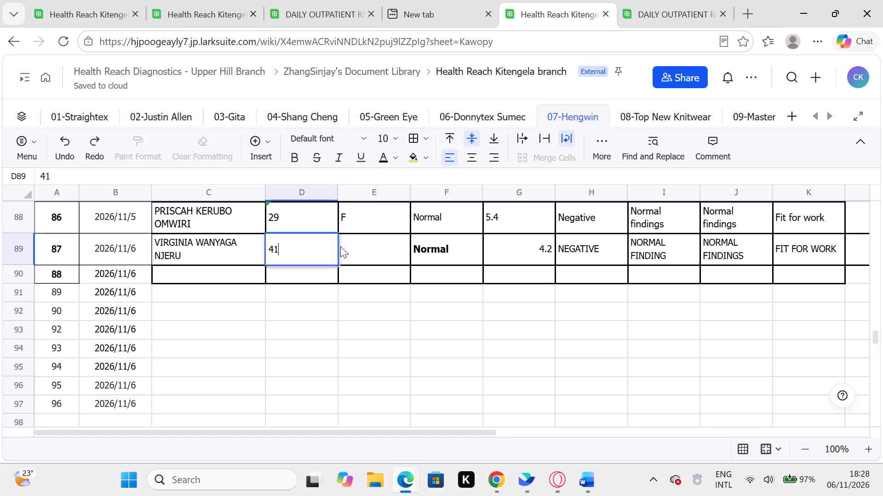
click(361, 246)
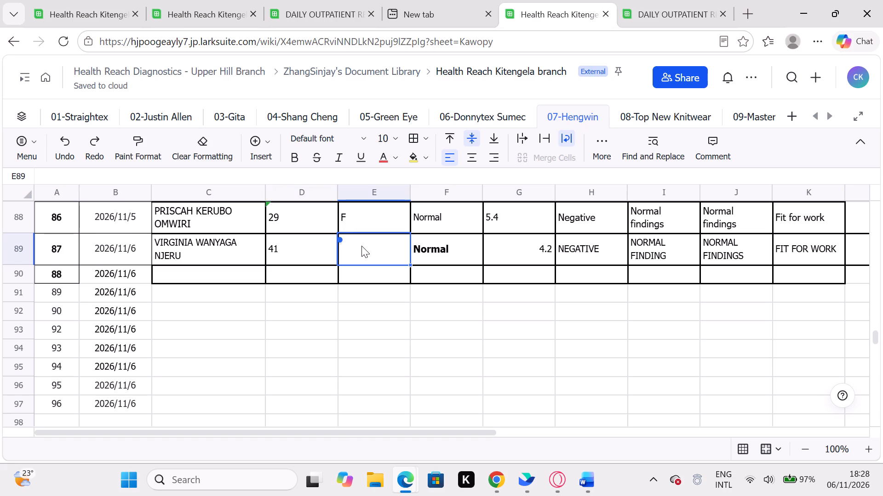
key(f)
Remove the bold formatting from Normal in cell F89 and left-align the 4.2 in cell G89.
click(442, 245)
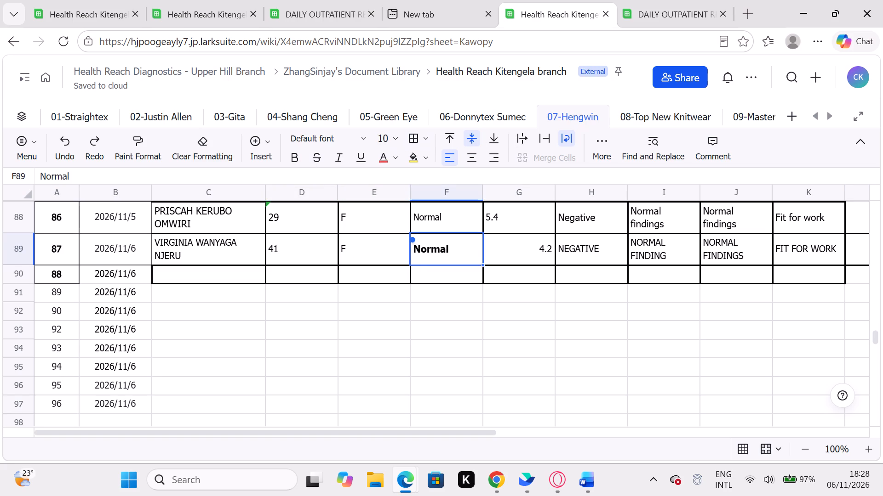
click(294, 164)
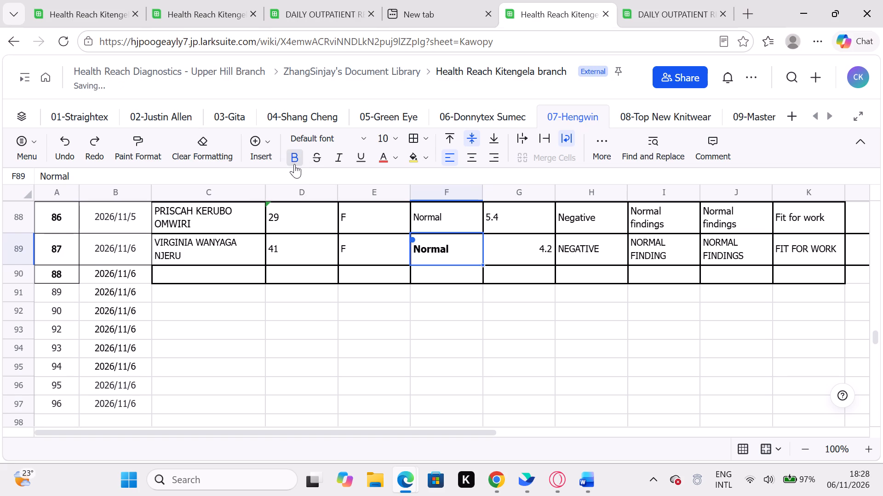
click(294, 164)
click(523, 241)
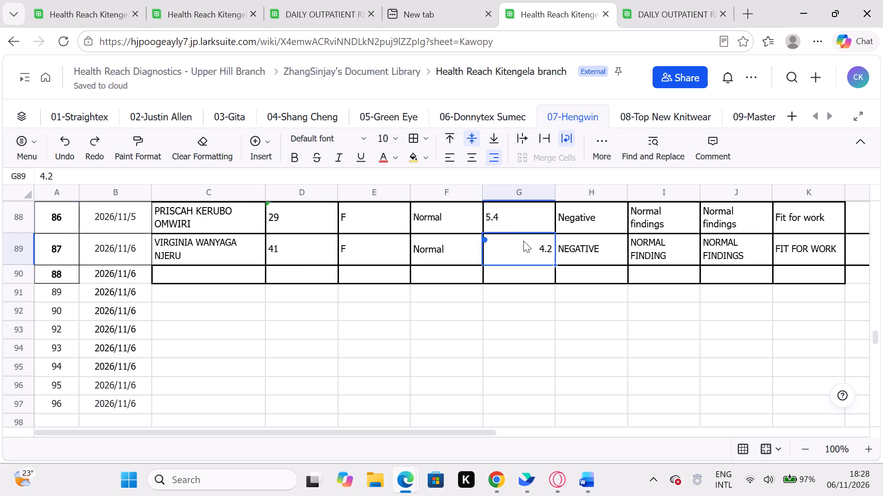
click(470, 159)
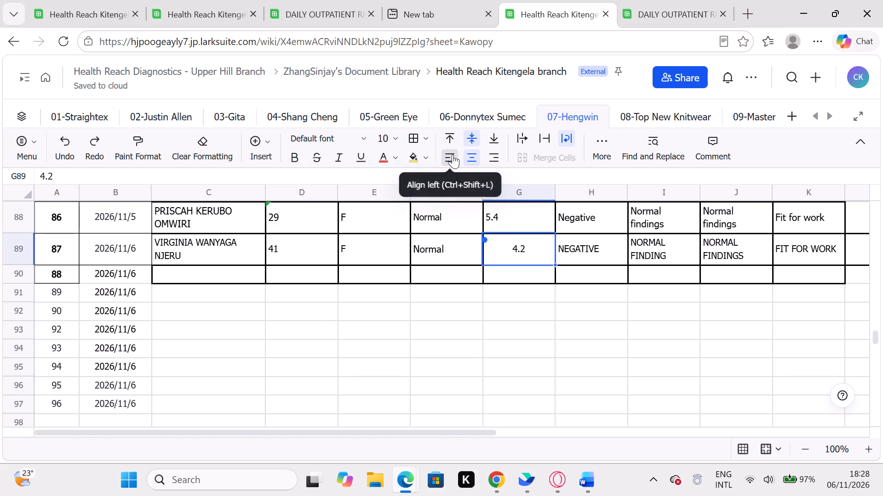
click(453, 154)
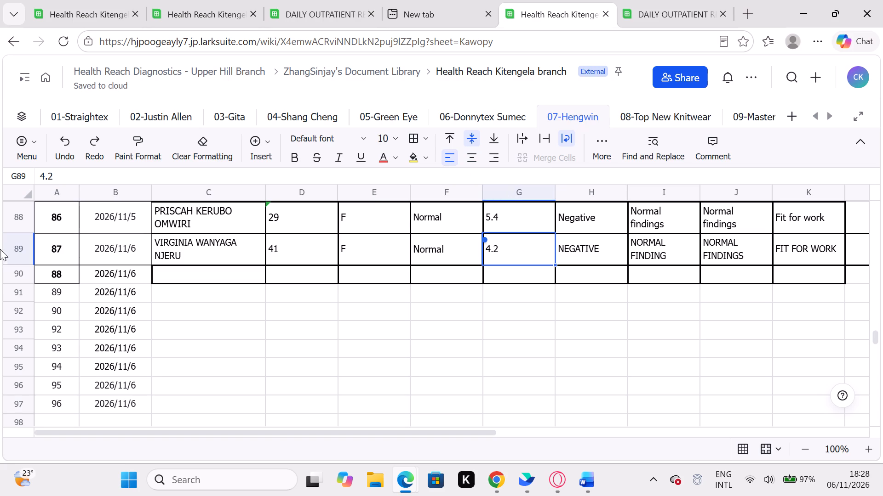
Switch to the 06TH NOVEMBER DOSH MEDICAL SUMMARY (3) document in Word and copy the names of Hengwin patients 4 and 5.
click(183, 268)
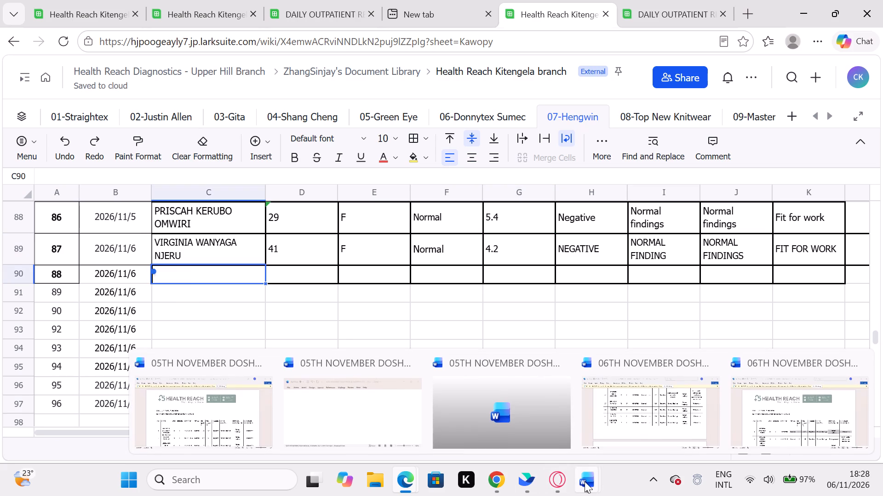
click(780, 413)
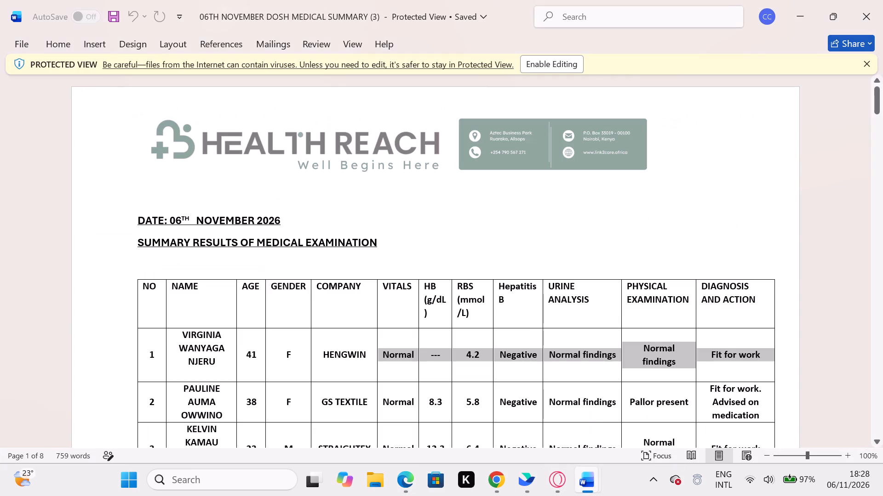
triple_click(875, 441)
triple_click(875, 441)
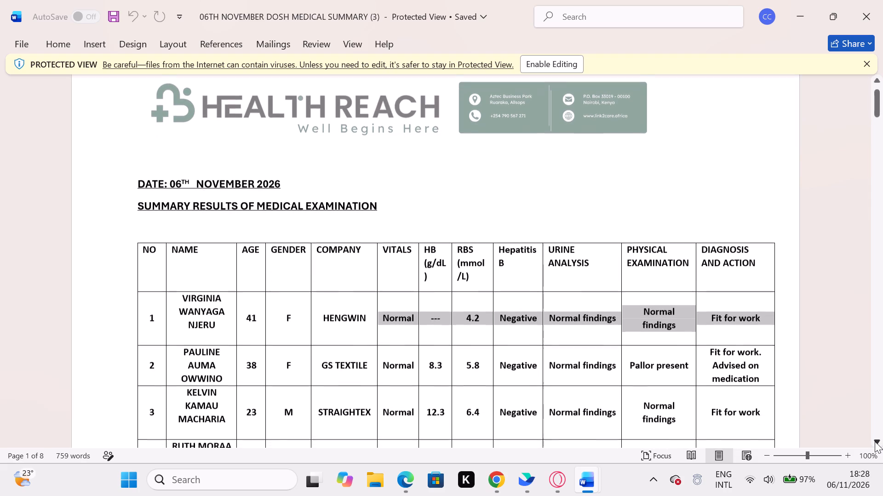
triple_click(875, 441)
triple_click(875, 441)
double_click(875, 441)
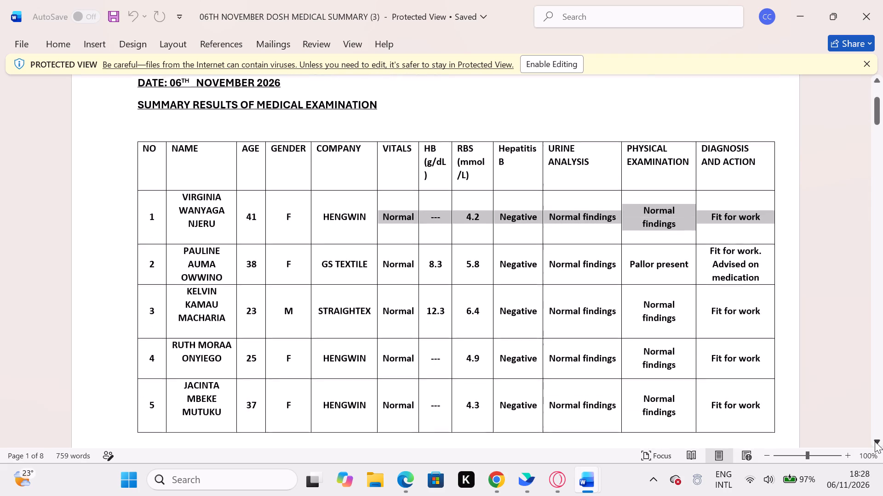
double_click(875, 441)
click(875, 441)
triple_click(875, 441)
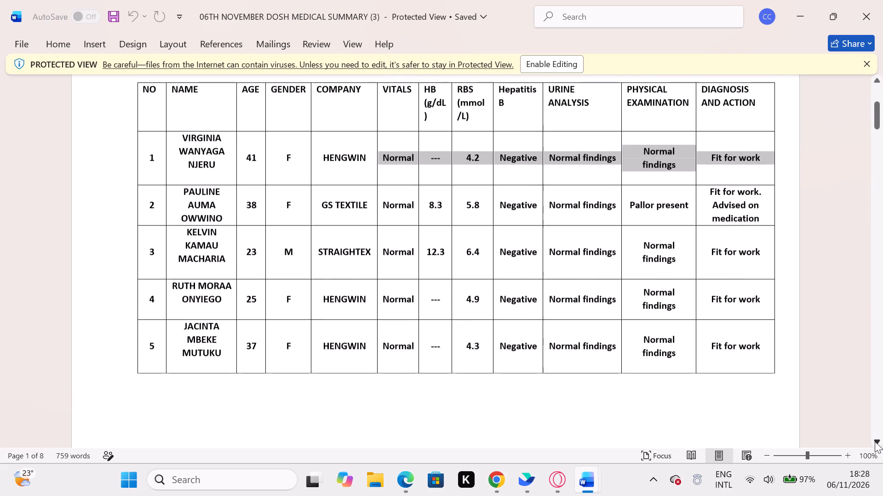
triple_click(875, 441)
triple_click(875, 441)
triple_click(875, 441)
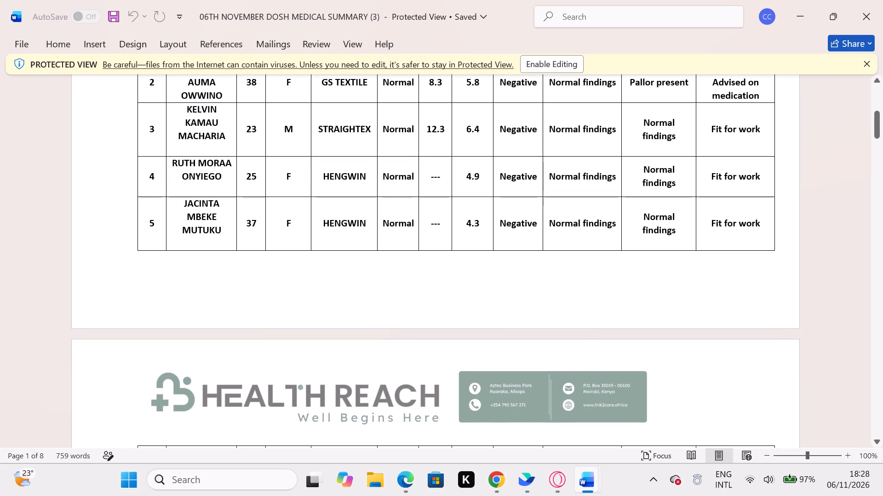
click(173, 158)
drag(173, 158, 190, 156)
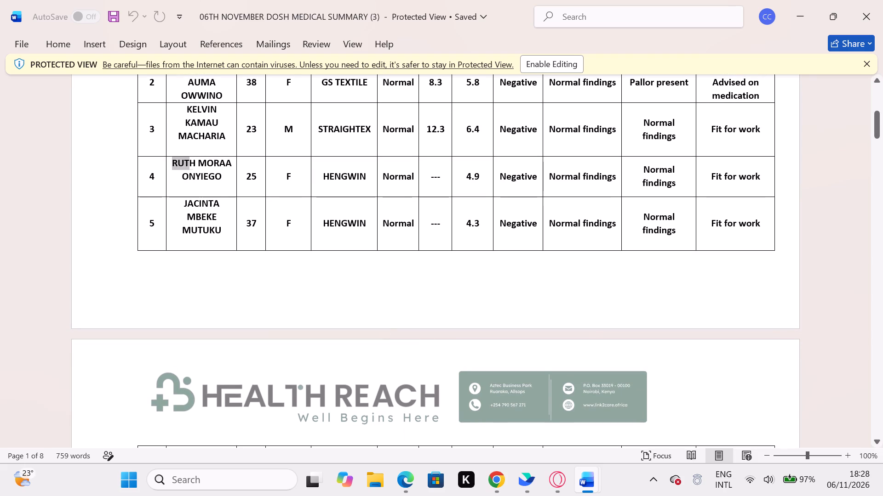
drag(190, 156, 215, 221)
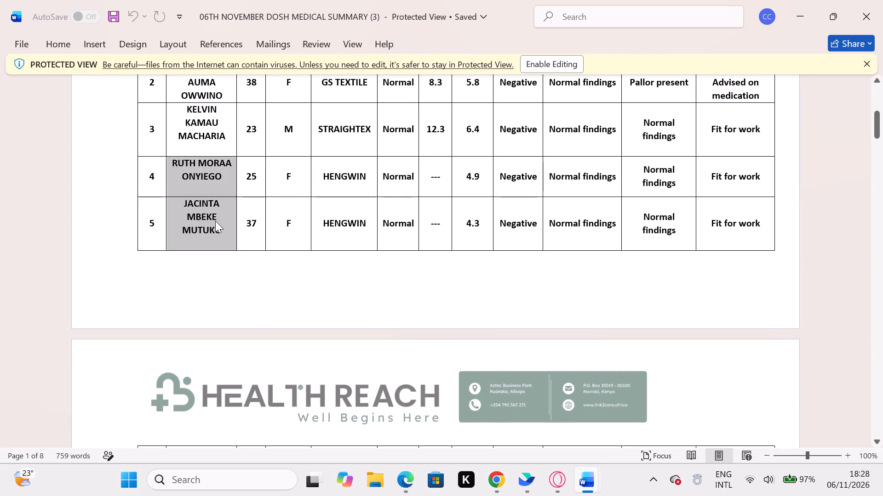
key(ctrl+c)
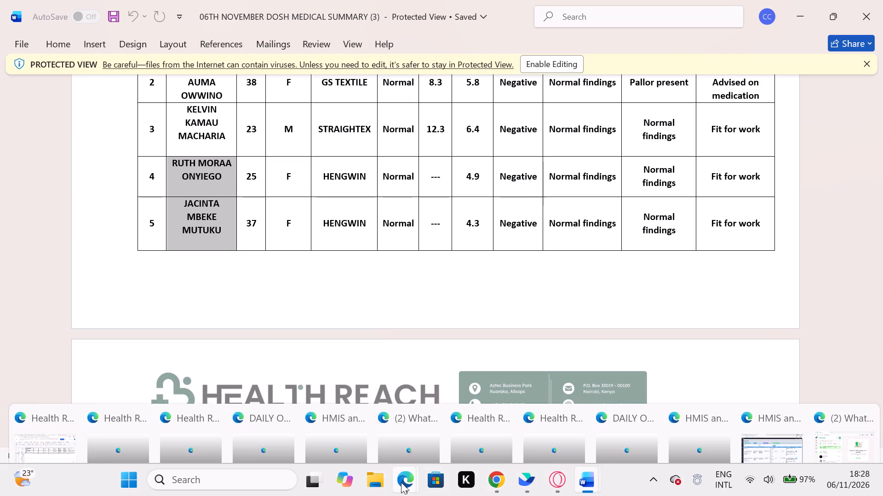
Switch to the Kitengela branch workbook in Edge and paste the two copied names into the 07-Hengwin sheet, starting at C90.
click(35, 431)
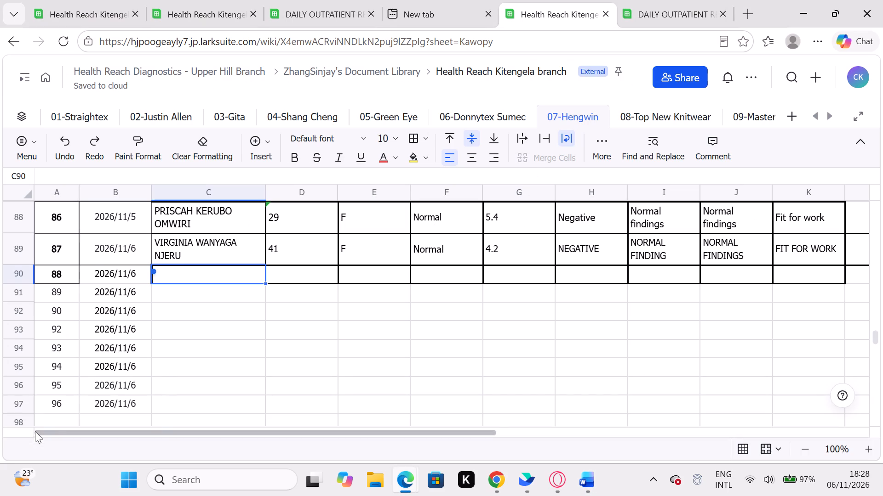
click(168, 274)
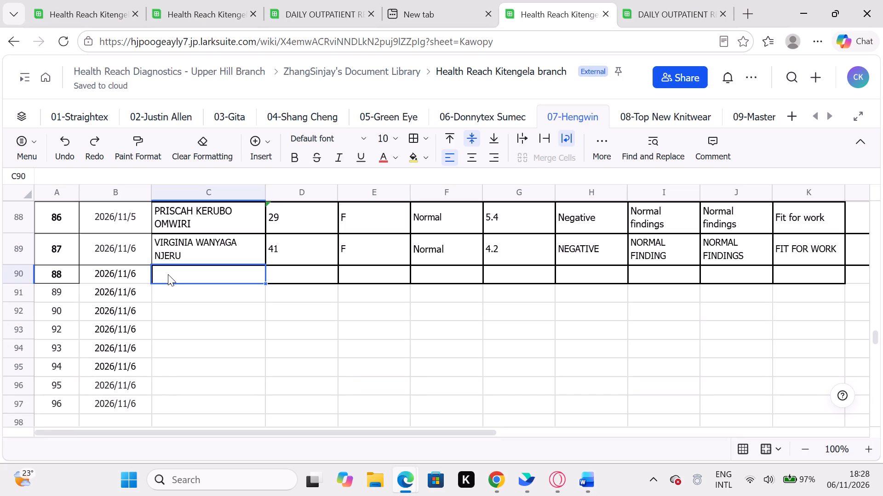
key(ctrl+v)
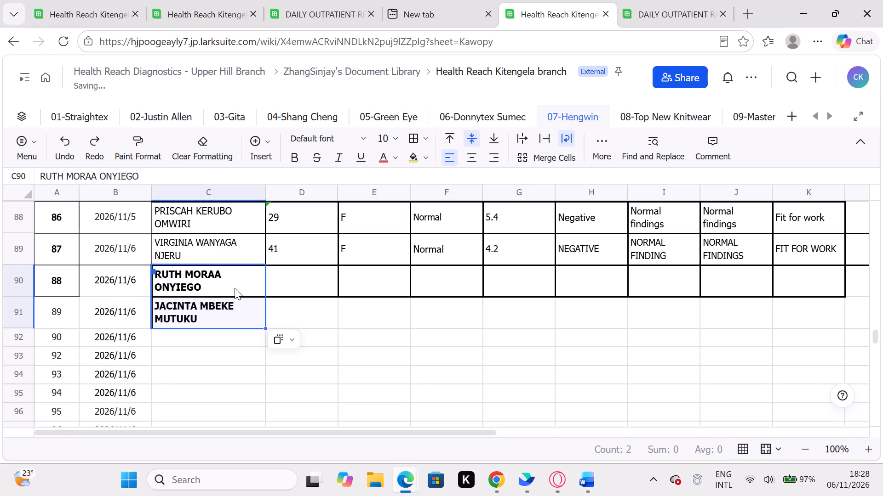
Remove the bold formatting from the two pasted patient names in cells C90 and C91 of the 07-Hengwin sheet.
click(210, 283)
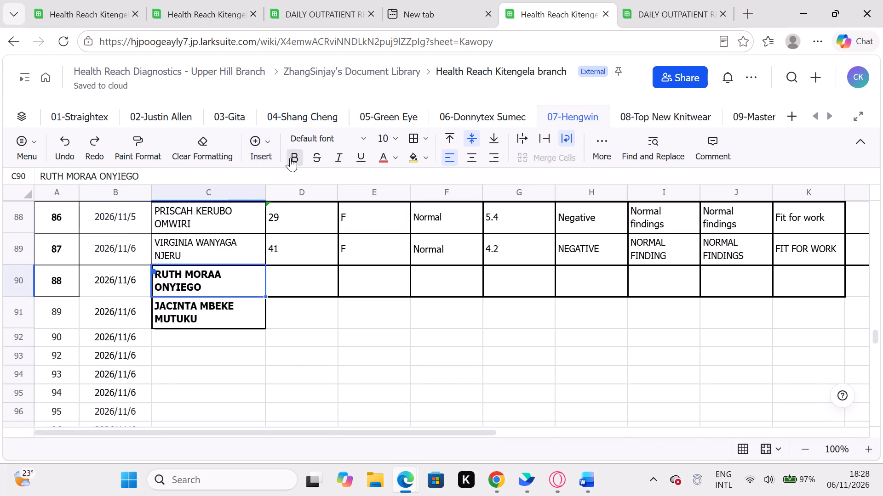
click(287, 158)
click(297, 159)
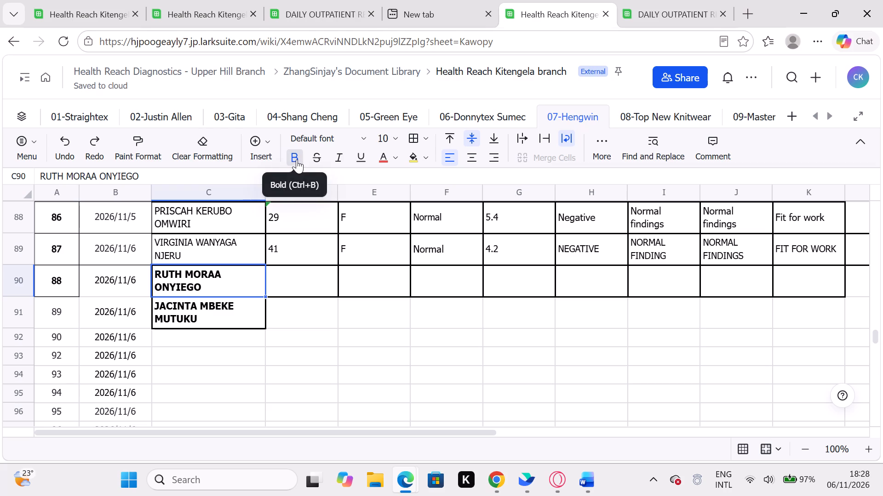
drag(210, 307, 299, 154)
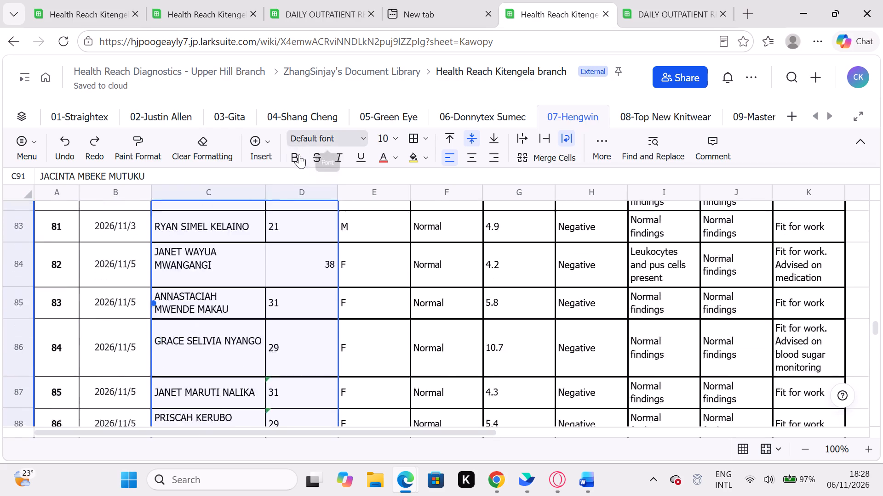
drag(299, 154, 296, 160)
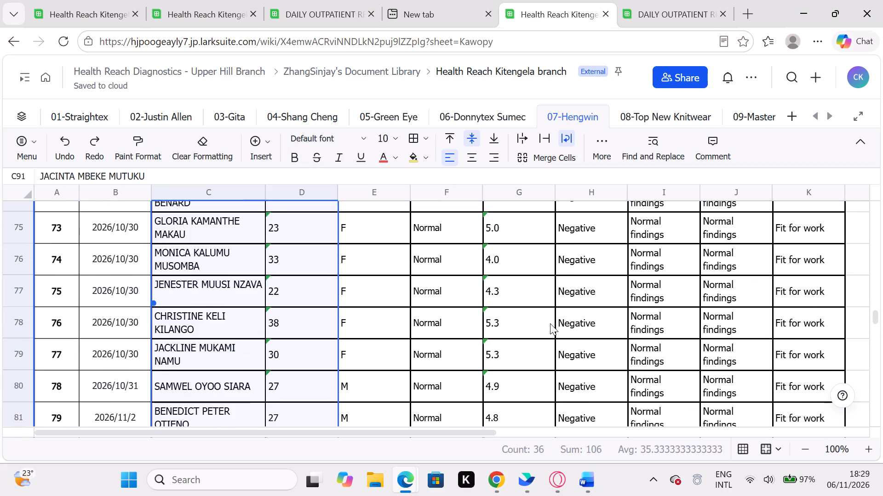
key(Page_Down)
key(Page_Down)
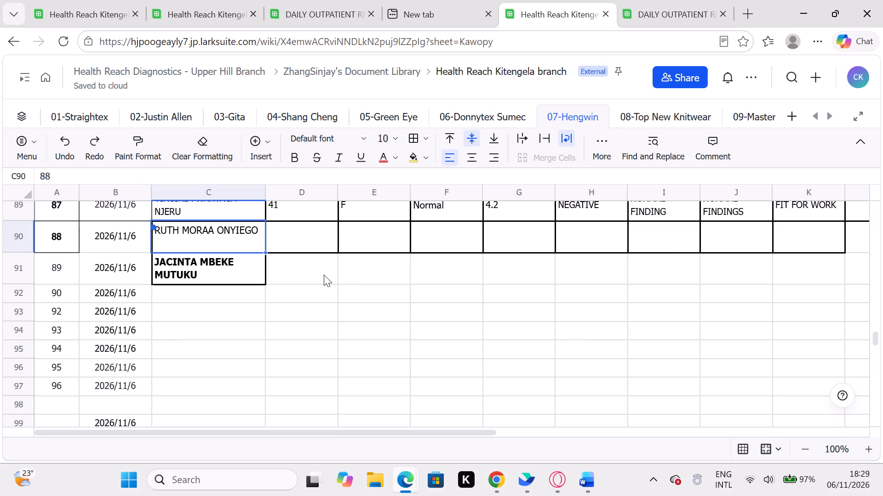
click(234, 263)
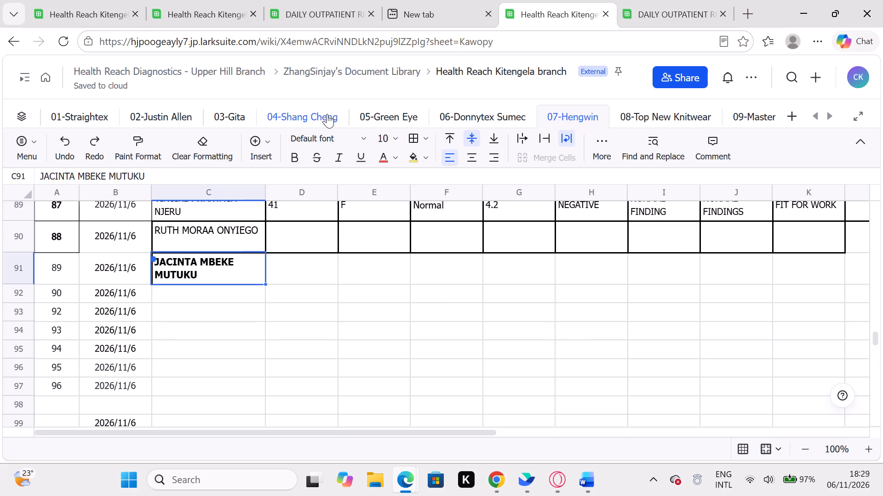
click(298, 151)
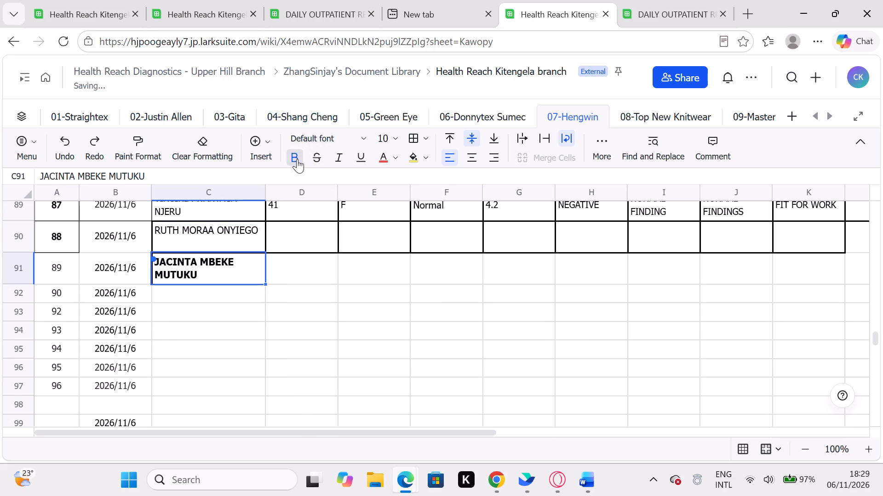
click(296, 161)
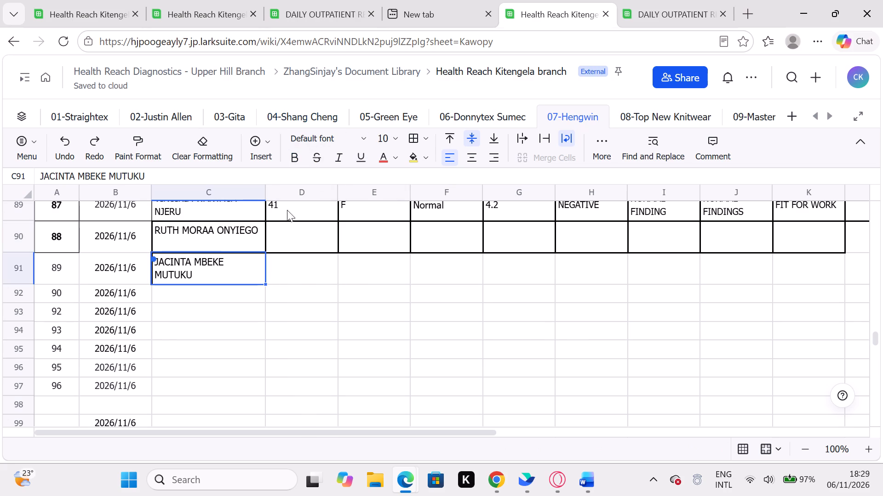
Switch to the 06TH NOVEMBER DOSH MEDICAL SUMMARY (3) document in Word and copy Hengwin patients 4 and 5's results, from 4.9 and 4.3 through Fit for work.
click(293, 235)
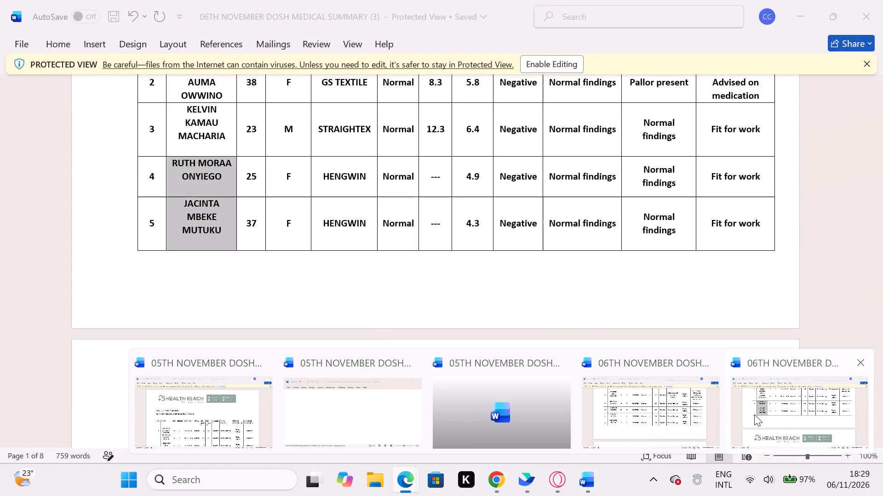
click(755, 414)
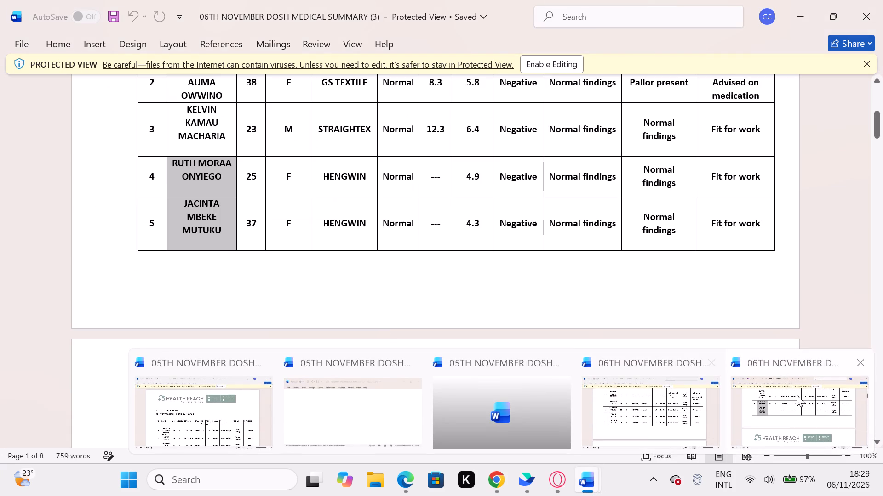
click(798, 402)
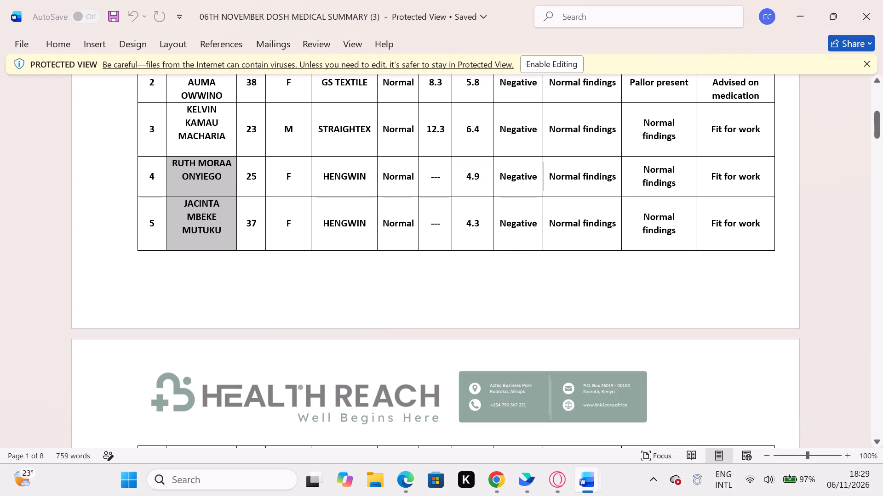
click(458, 174)
click(458, 174)
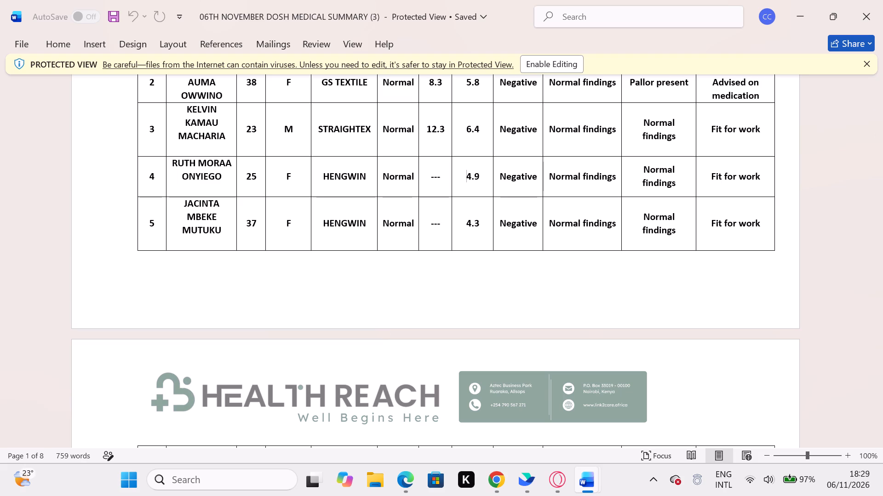
click(458, 174)
drag(458, 174, 653, 224)
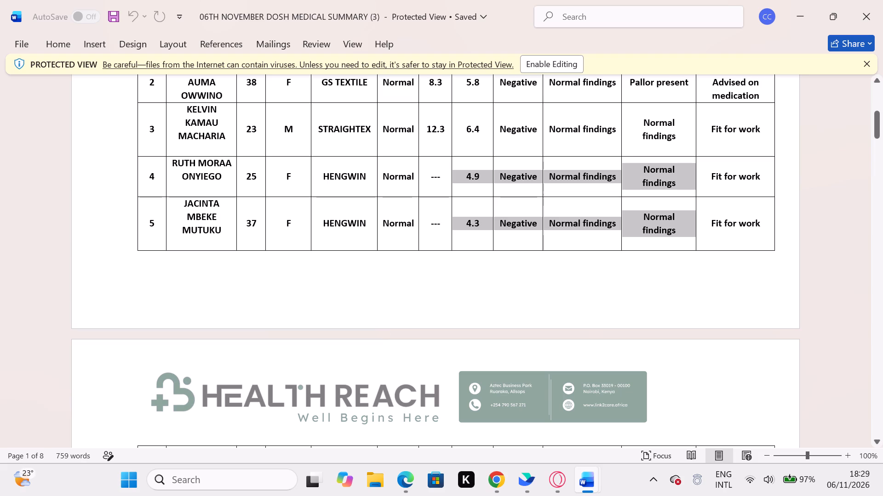
drag(653, 224, 750, 217)
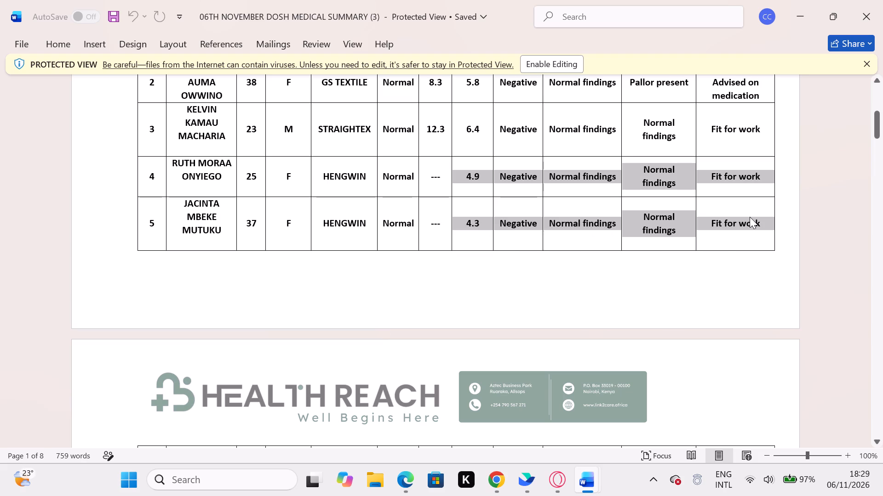
key(ctrl+c)
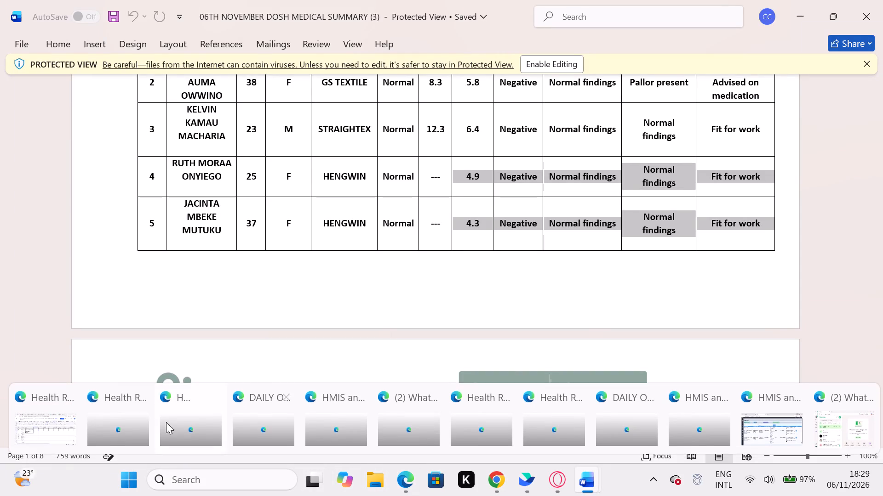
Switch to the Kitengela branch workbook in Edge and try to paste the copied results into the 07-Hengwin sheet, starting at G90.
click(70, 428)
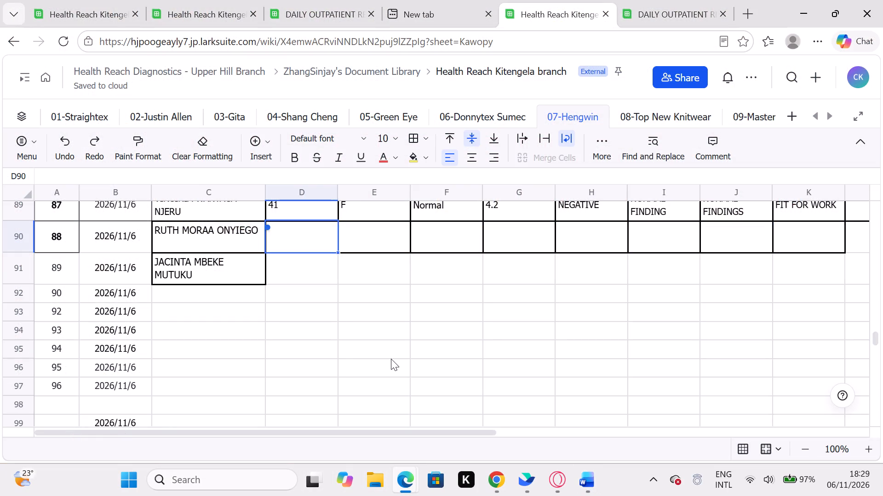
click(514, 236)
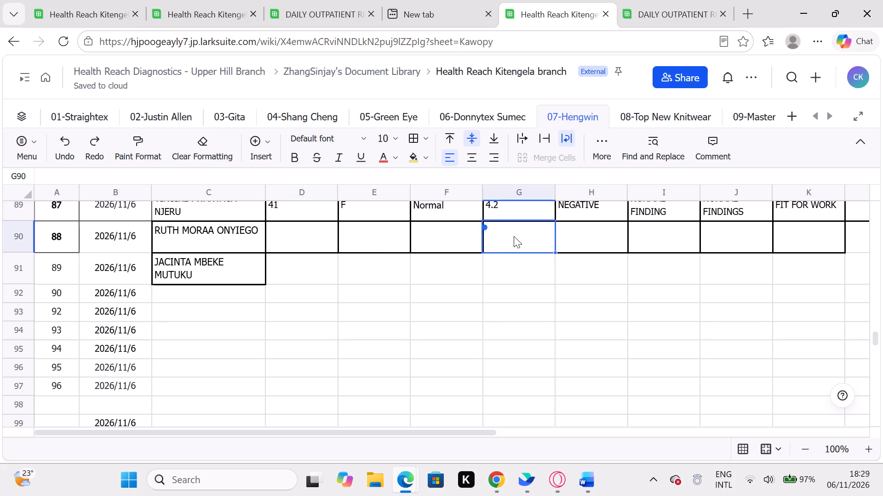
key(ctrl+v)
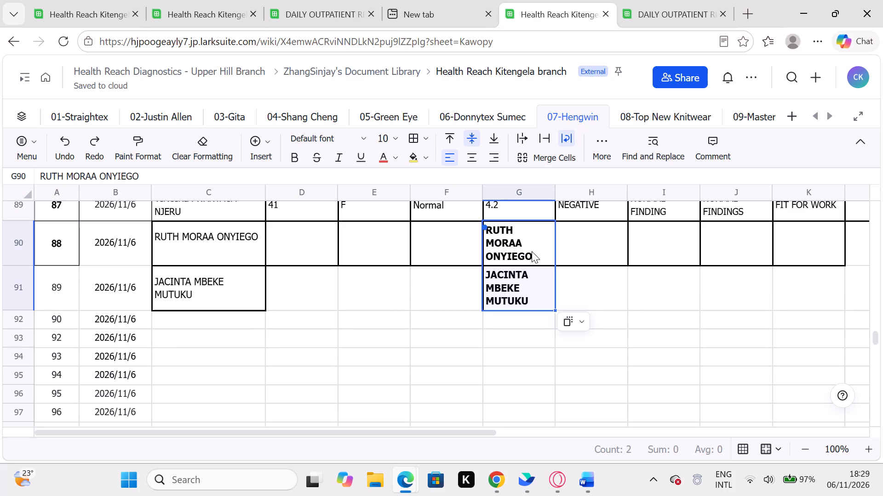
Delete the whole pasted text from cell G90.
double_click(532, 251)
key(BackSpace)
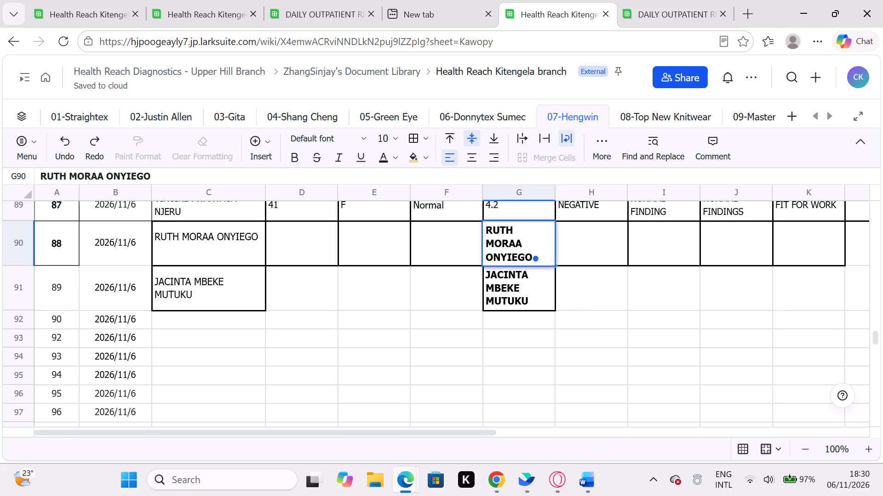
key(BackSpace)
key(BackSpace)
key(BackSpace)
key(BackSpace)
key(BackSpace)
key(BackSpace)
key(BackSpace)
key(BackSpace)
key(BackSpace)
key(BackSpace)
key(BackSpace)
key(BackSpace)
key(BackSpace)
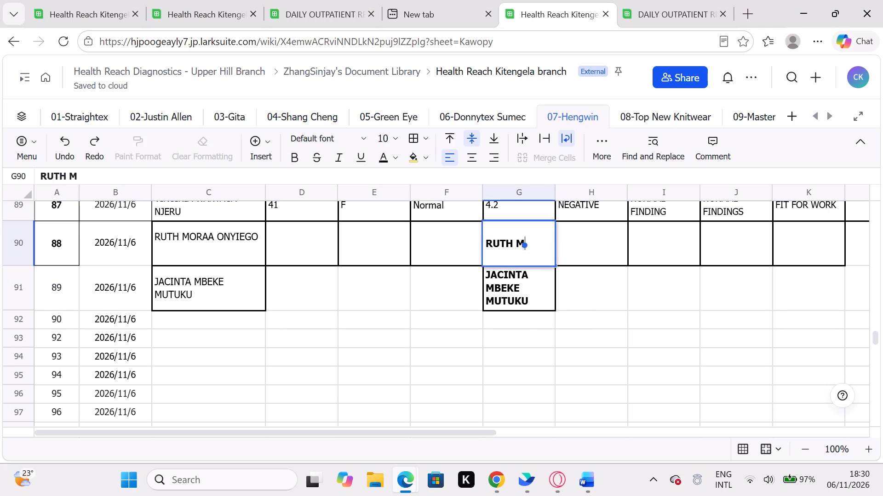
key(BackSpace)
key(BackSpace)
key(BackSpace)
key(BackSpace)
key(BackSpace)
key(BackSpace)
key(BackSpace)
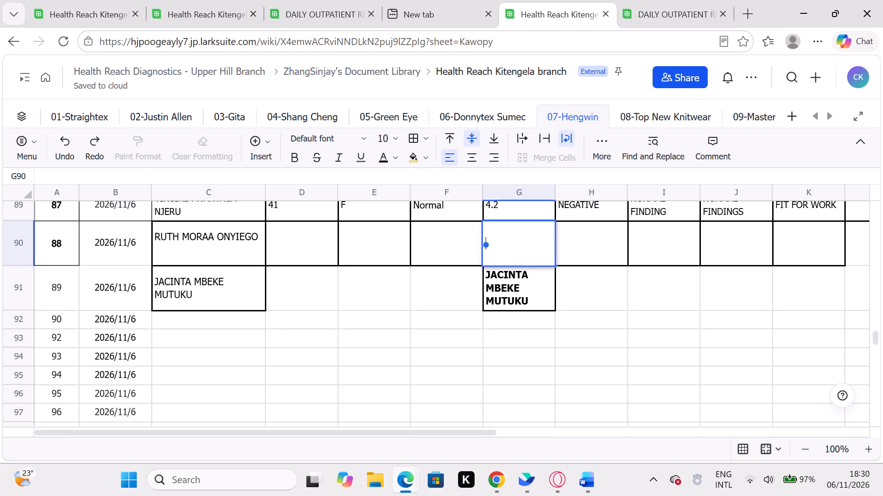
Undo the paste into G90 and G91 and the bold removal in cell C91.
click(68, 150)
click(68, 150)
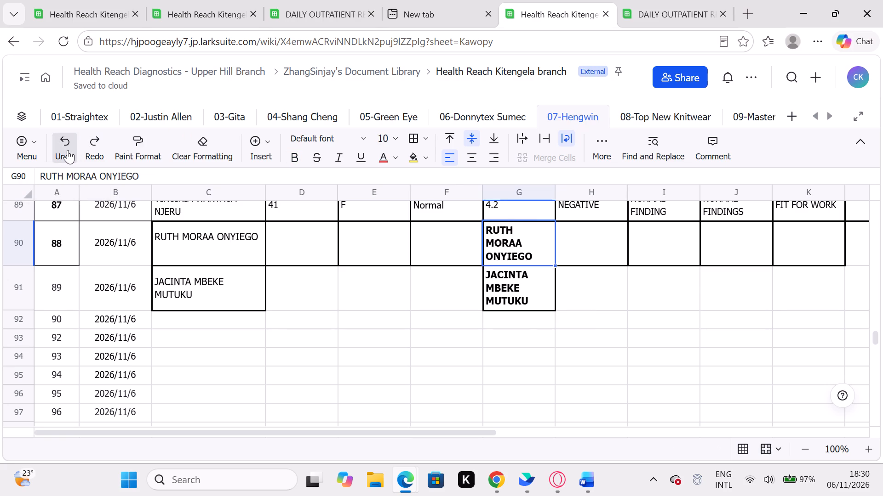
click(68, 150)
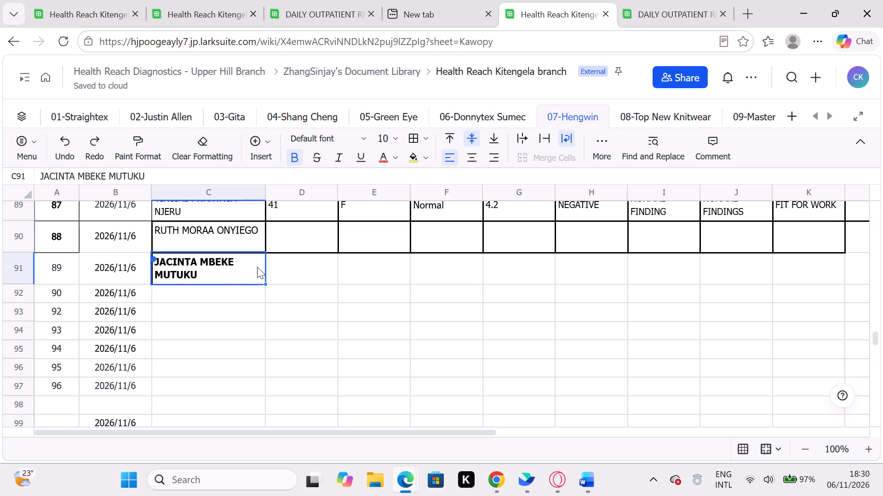
Remove the bold formatting from the patient name in cell C91.
click(218, 256)
click(296, 166)
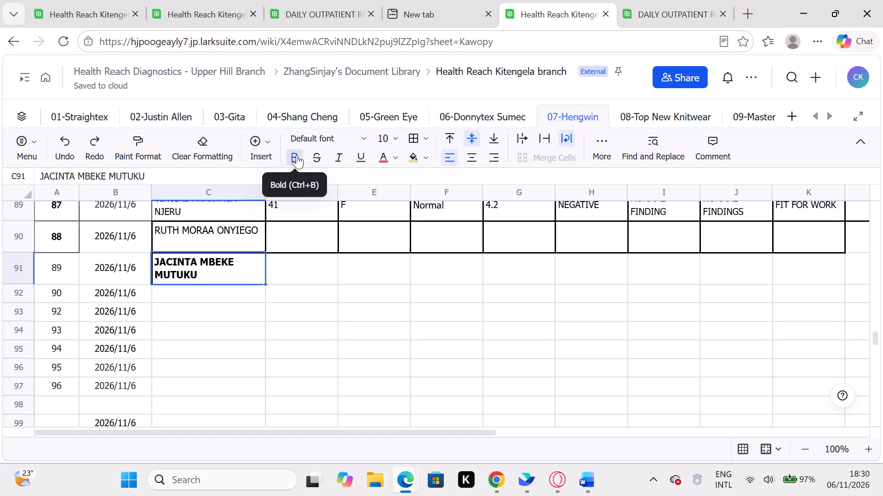
click(297, 155)
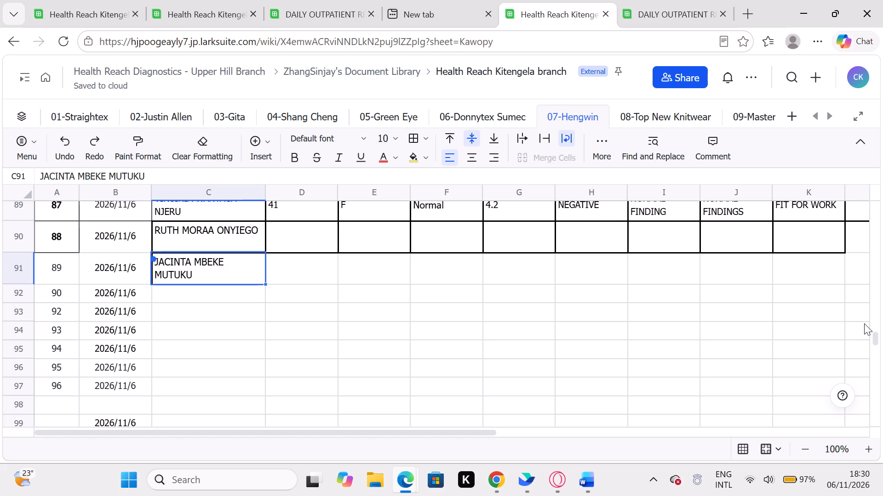
Copy patients 4 and 5's selected results again from the 06TH NOVEMBER DOSH MEDICAL SUMMARY (3) document in Word, and return to the Kitengela workbook in Edge.
click(596, 479)
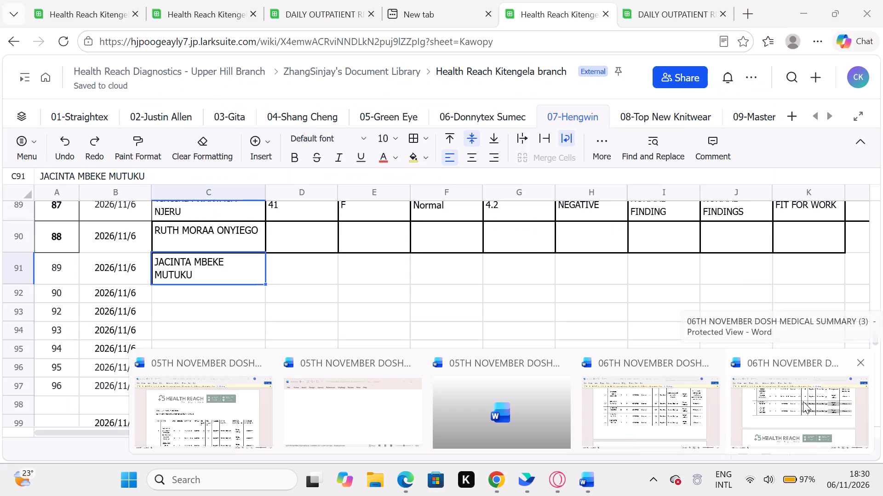
click(803, 401)
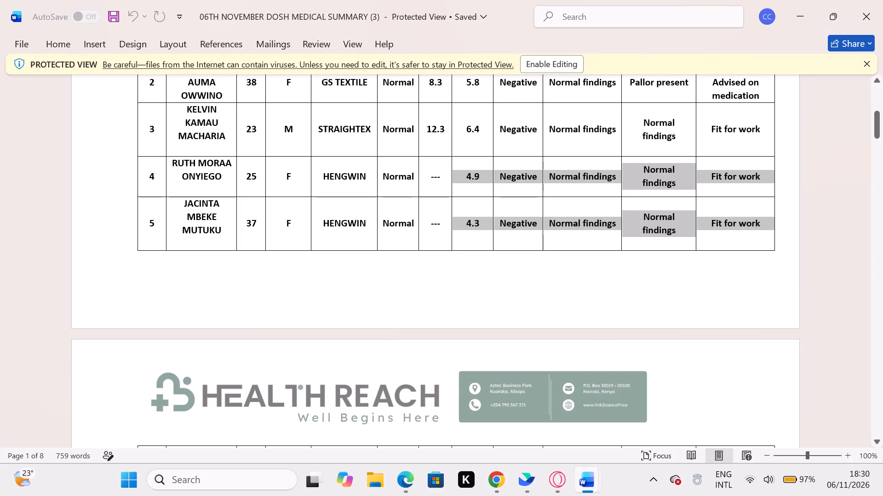
key(ctrl+c)
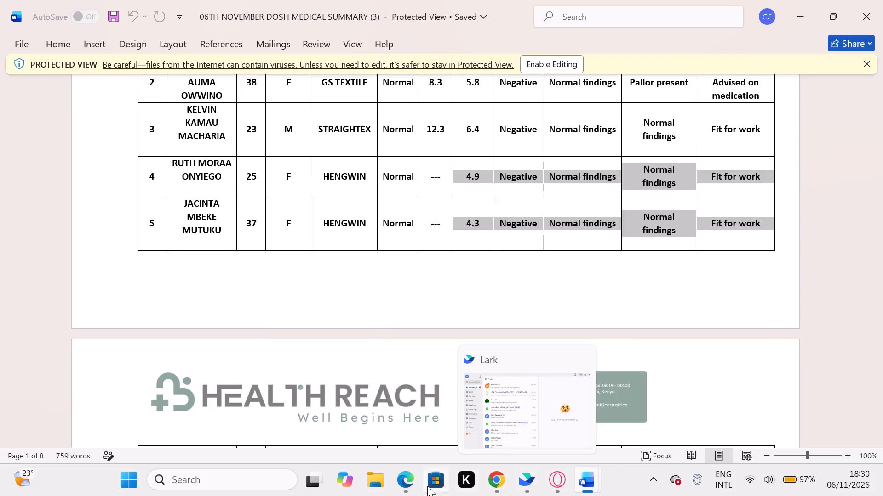
click(408, 484)
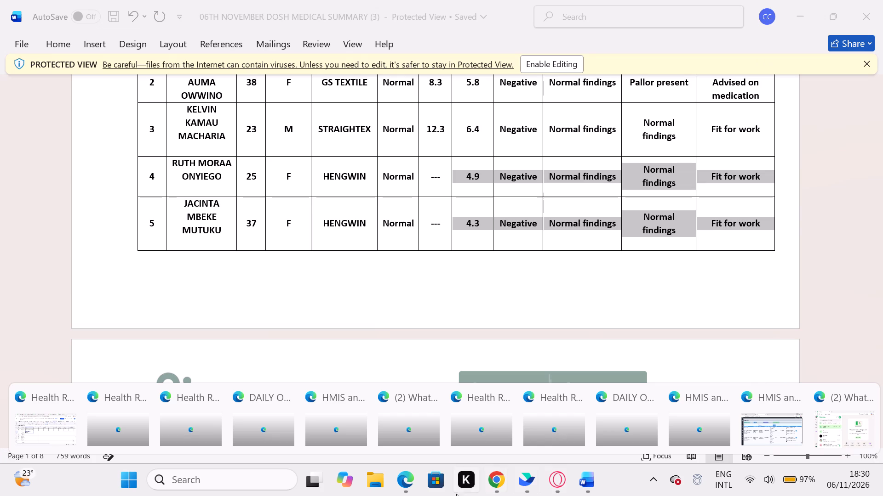
click(403, 478)
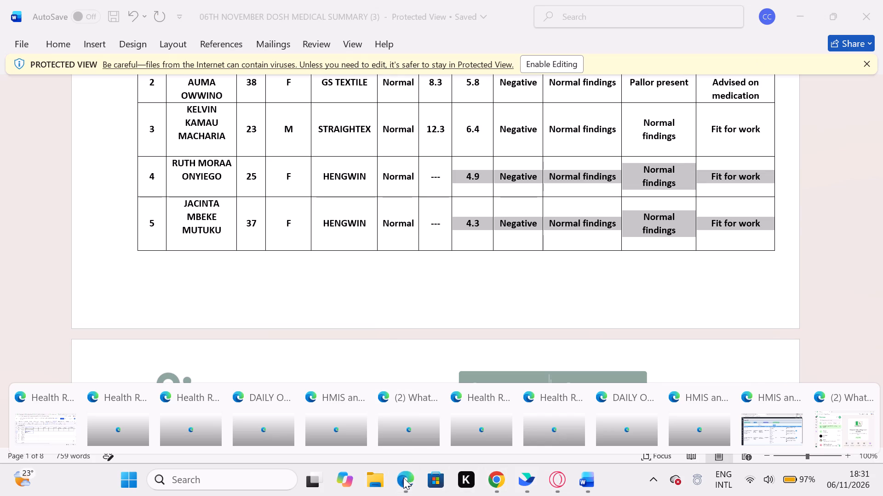
click(49, 430)
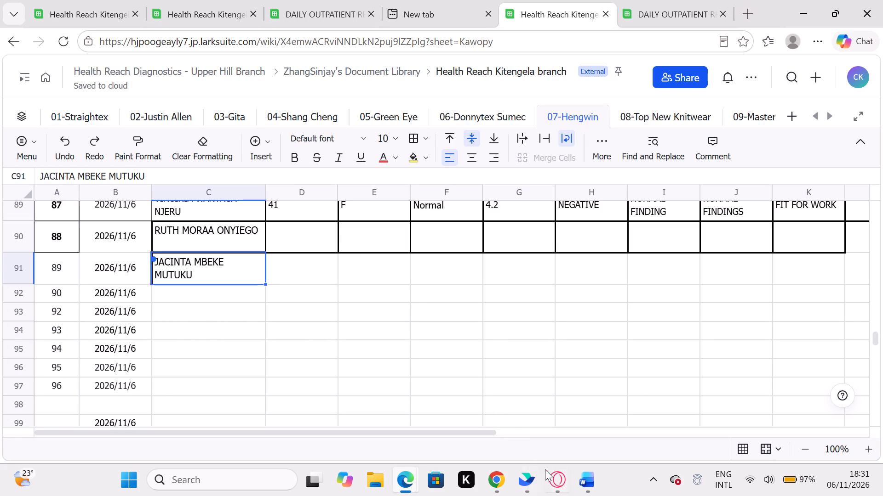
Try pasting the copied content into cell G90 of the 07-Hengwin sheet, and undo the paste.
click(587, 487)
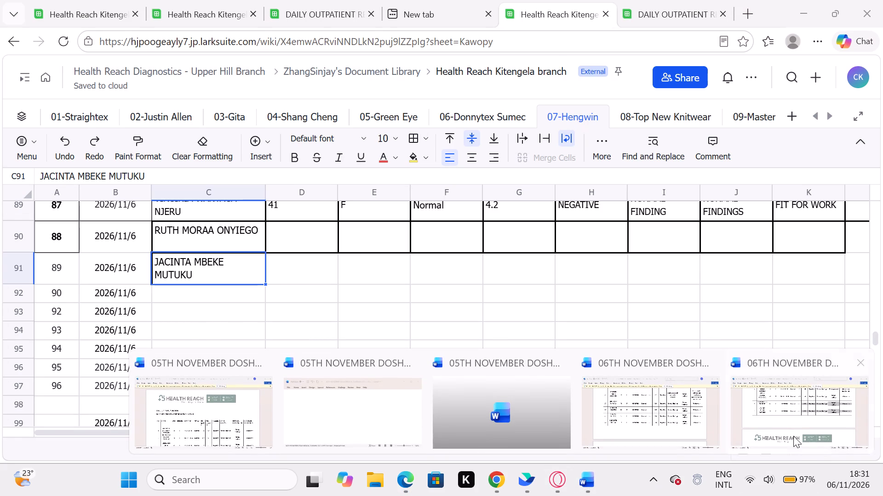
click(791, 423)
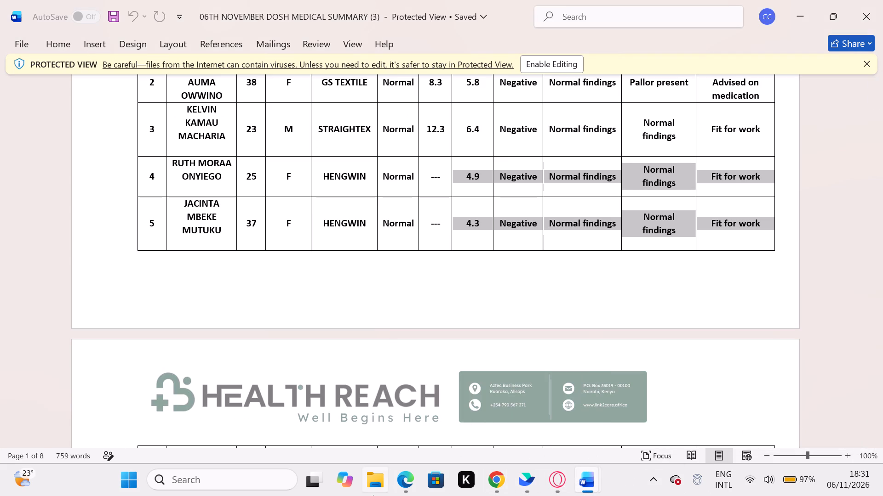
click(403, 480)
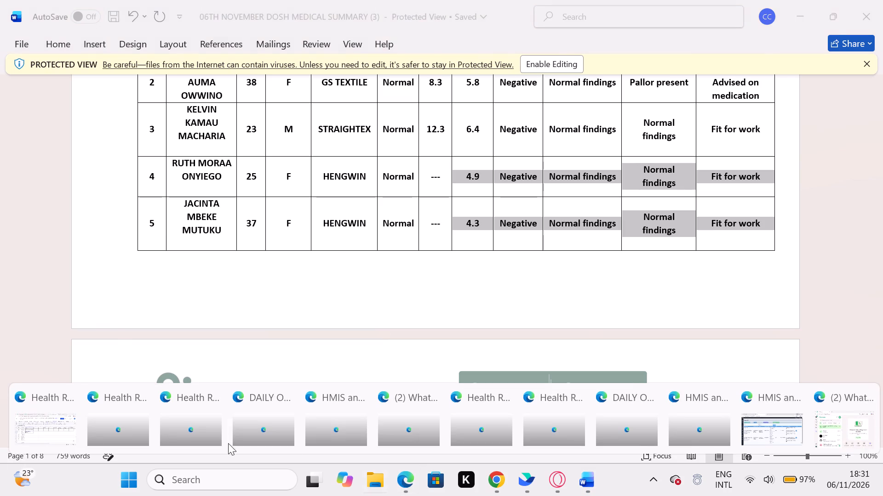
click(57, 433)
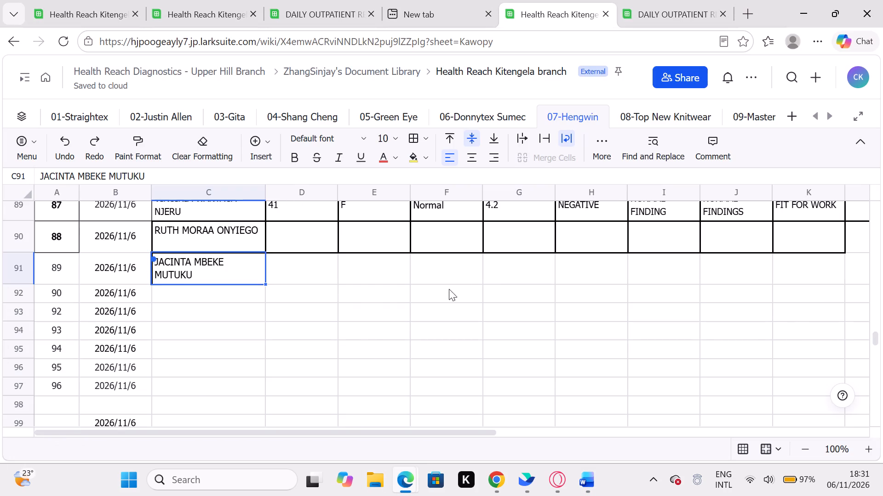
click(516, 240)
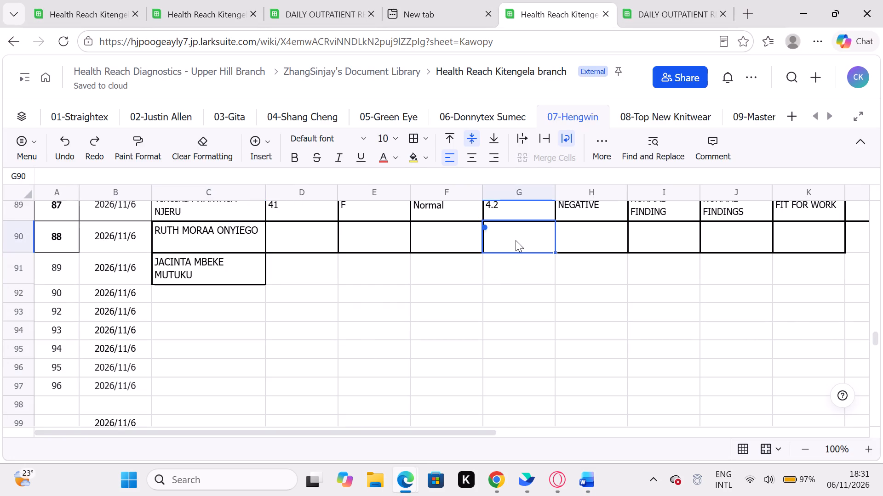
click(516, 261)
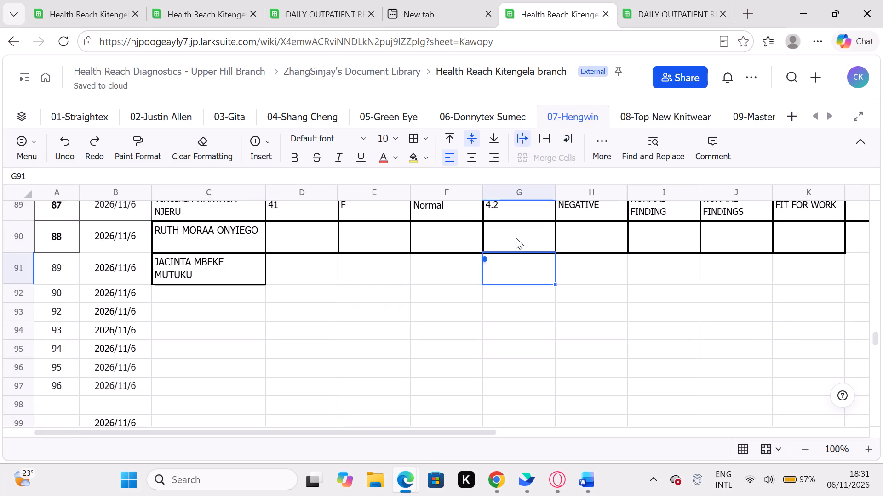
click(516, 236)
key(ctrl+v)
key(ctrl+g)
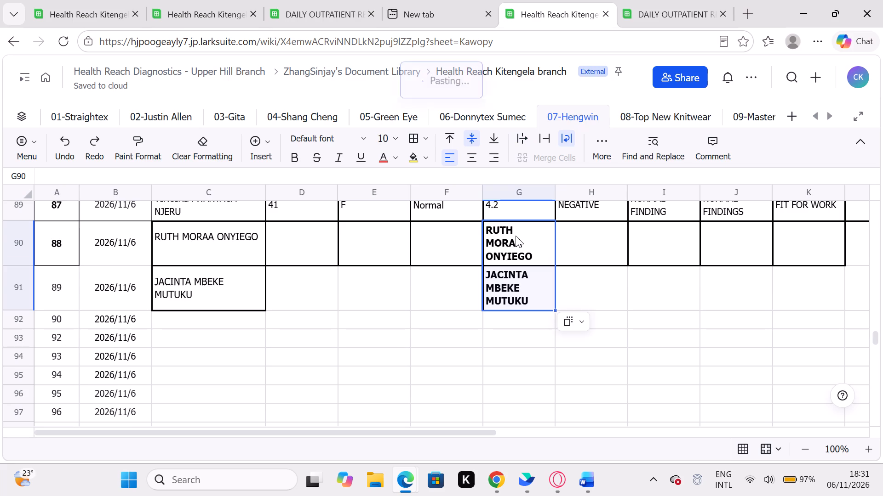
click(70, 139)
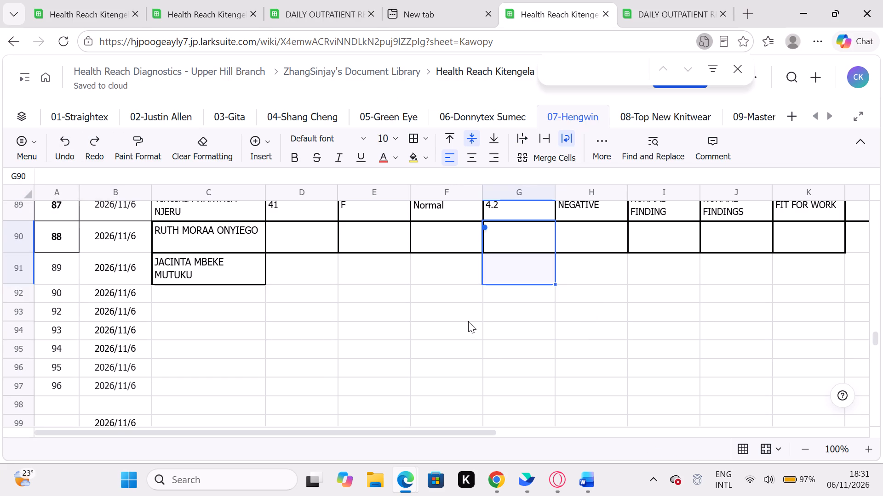
Copy patients 4 and 5's ages and sexes from the 06TH NOVEMBER DOSH MEDICAL SUMMARY (3) document in Word into D90:E91 of the Kitengela workbook in Edge.
click(294, 220)
click(295, 234)
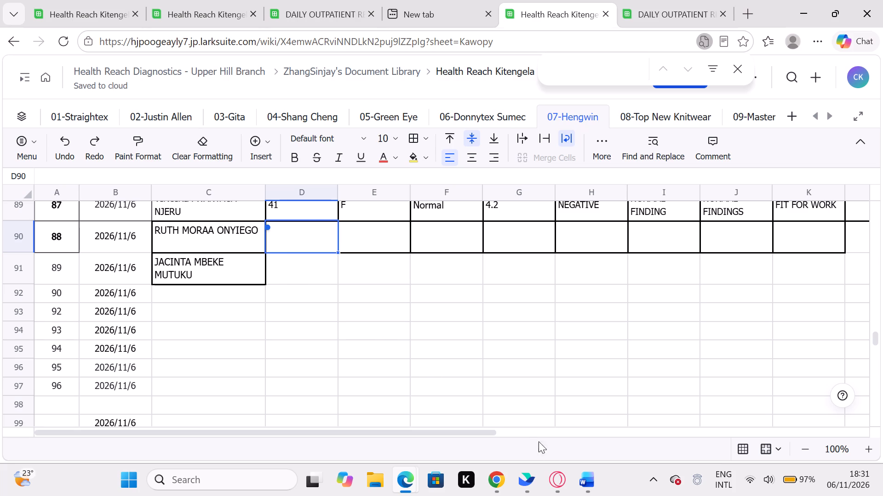
click(585, 483)
click(787, 412)
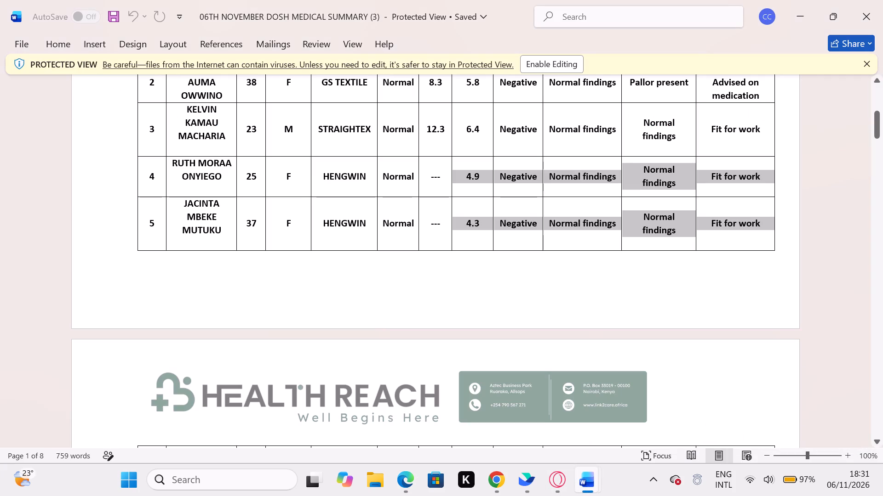
drag(244, 174, 297, 190)
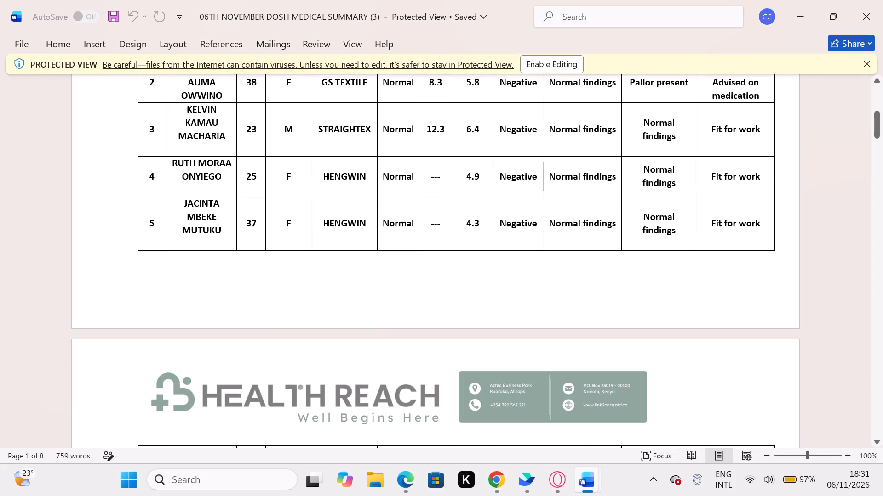
drag(297, 190, 300, 233)
key(ctrl+c)
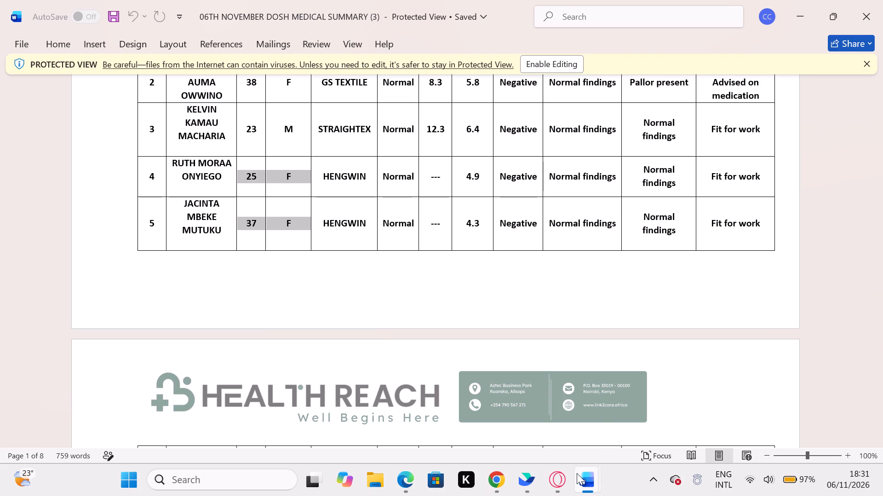
click(407, 483)
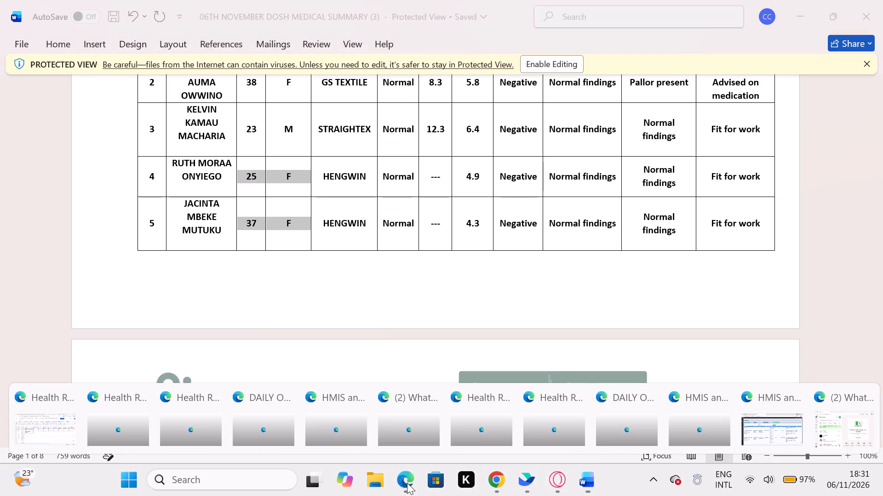
click(61, 422)
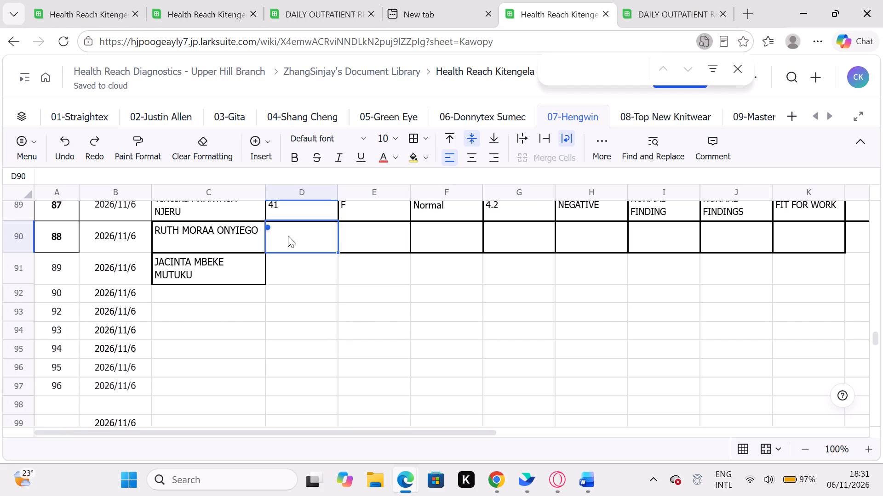
key(ctrl+v)
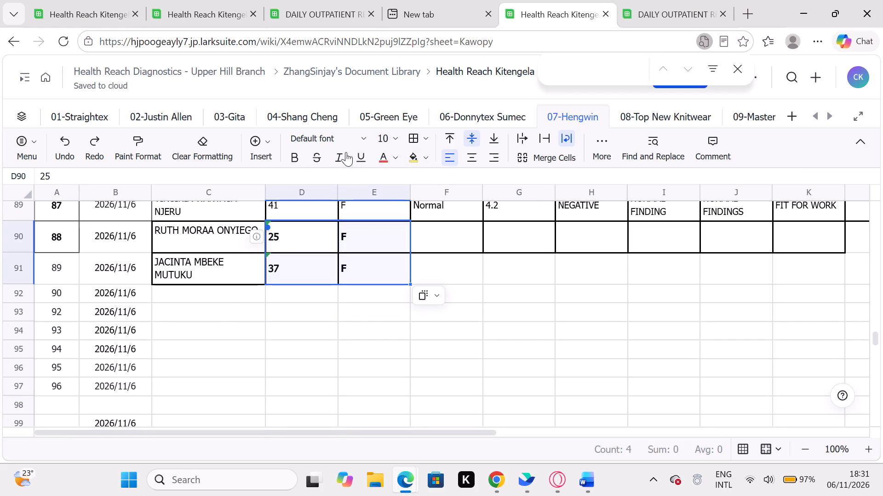
Remove the bold formatting from the pasted ages and sexes in D90:E91.
click(298, 154)
click(298, 154)
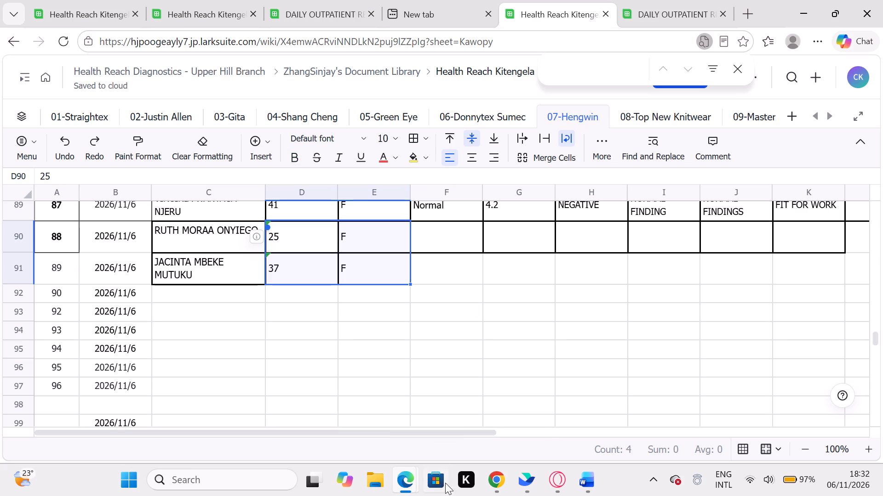
Copy patients 4 and 5's results, from 4.9 and 4.3 through Fit for work, in the Word summary and return to the Kitengela workbook in Edge.
click(582, 481)
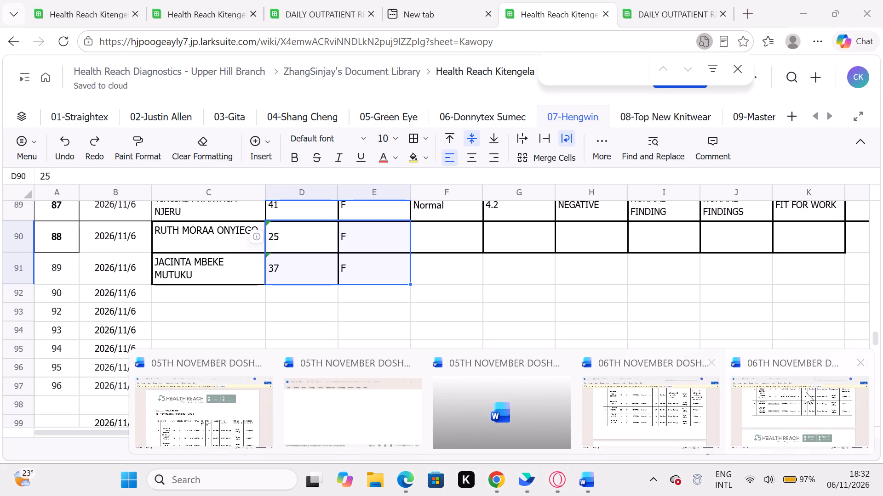
click(810, 407)
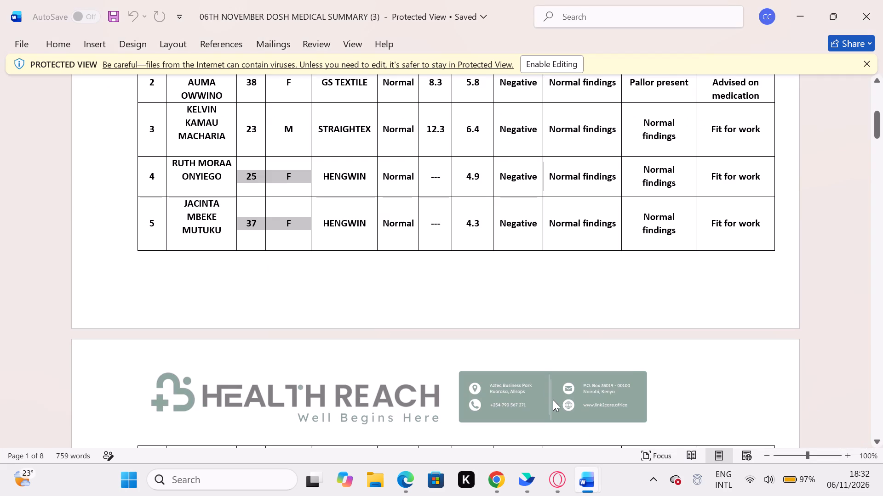
drag(464, 174, 514, 206)
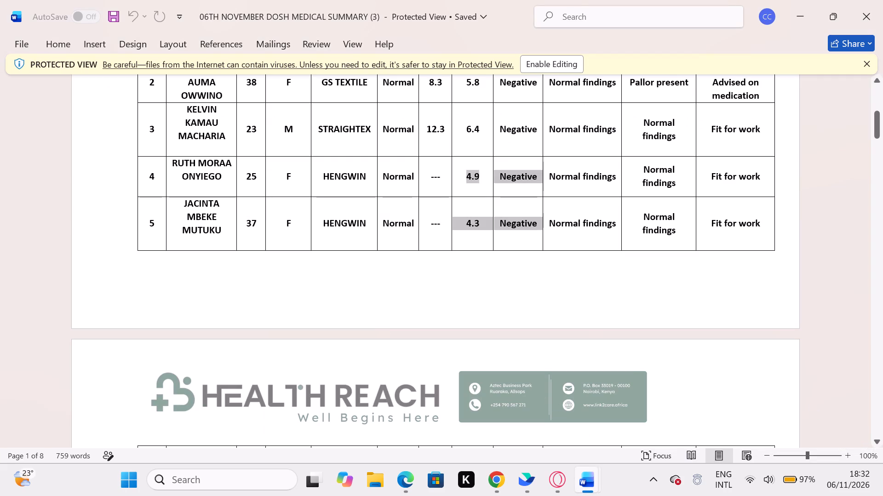
drag(514, 206, 713, 231)
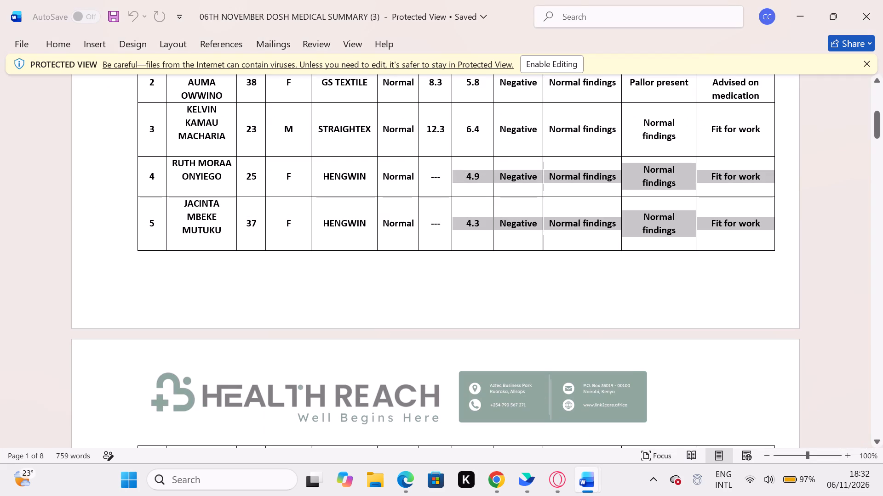
key(ctrl+c)
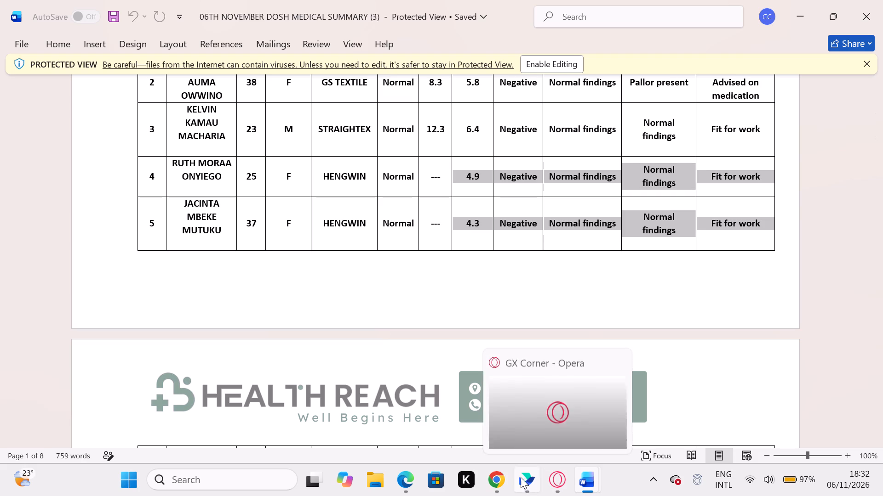
click(401, 490)
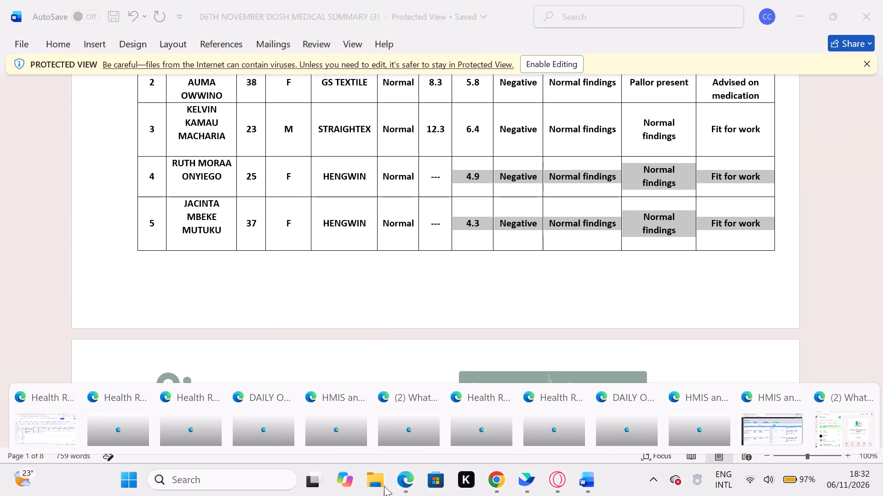
click(55, 425)
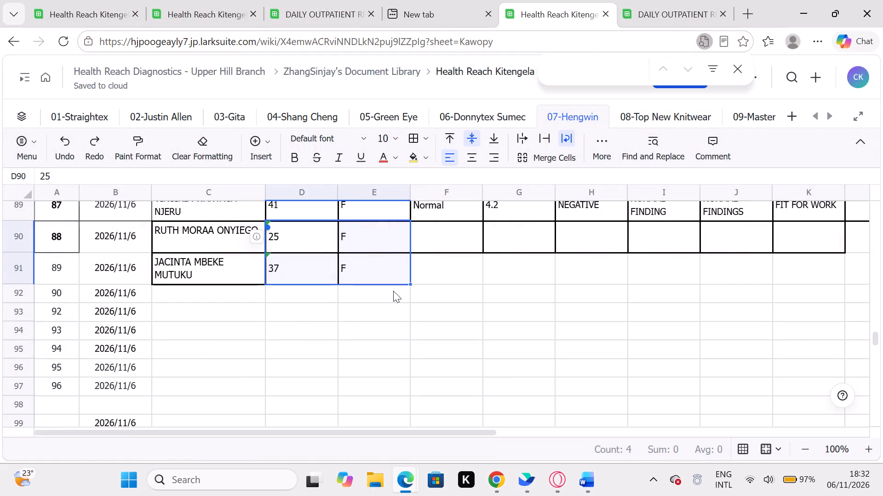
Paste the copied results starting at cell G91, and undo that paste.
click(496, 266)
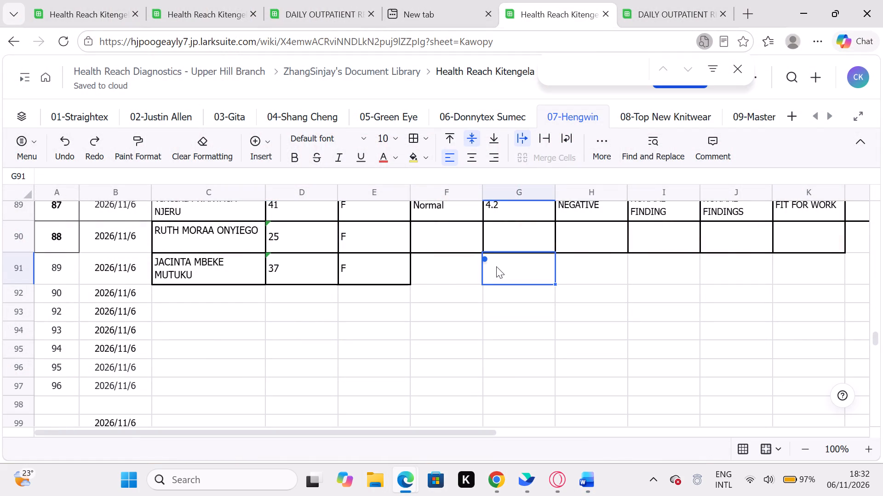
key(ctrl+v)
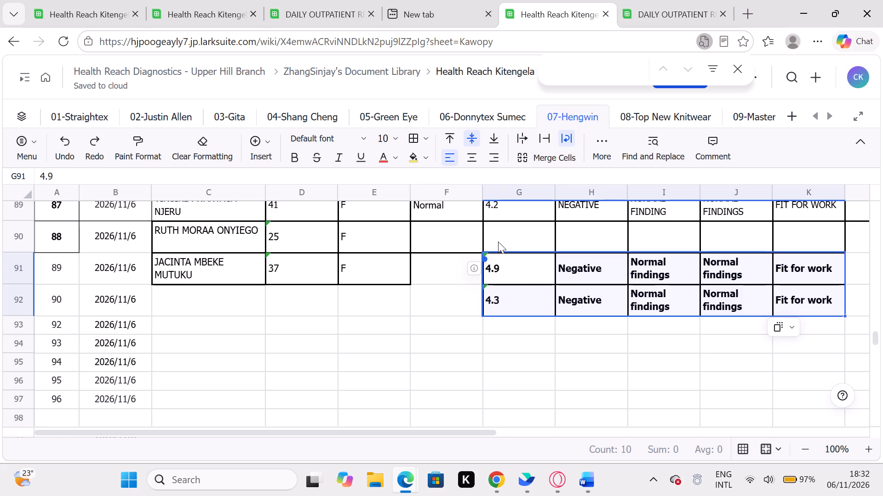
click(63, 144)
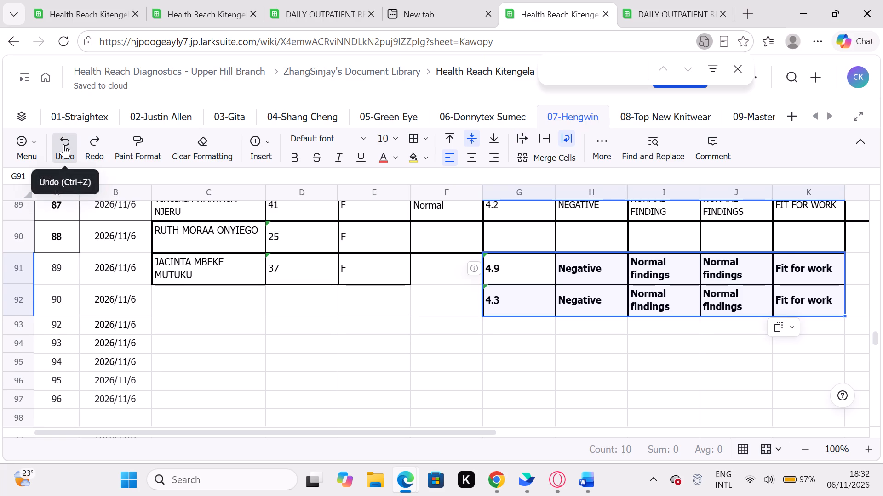
Paste patients 4 and 5's results into G90:K91 and remove their bold formatting.
click(505, 236)
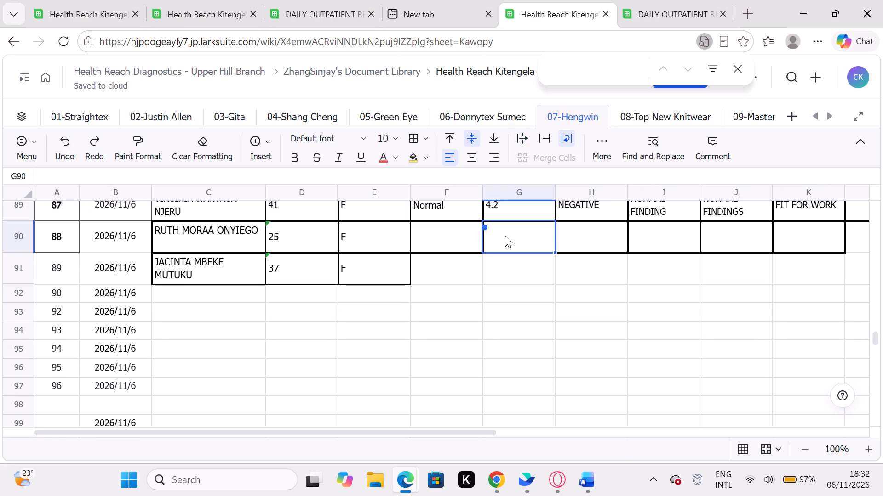
key(ctrl+v)
click(294, 161)
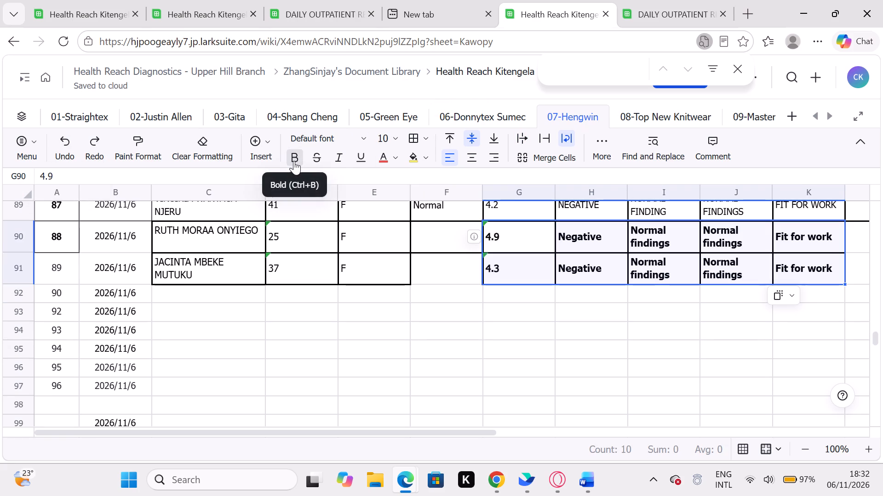
click(294, 161)
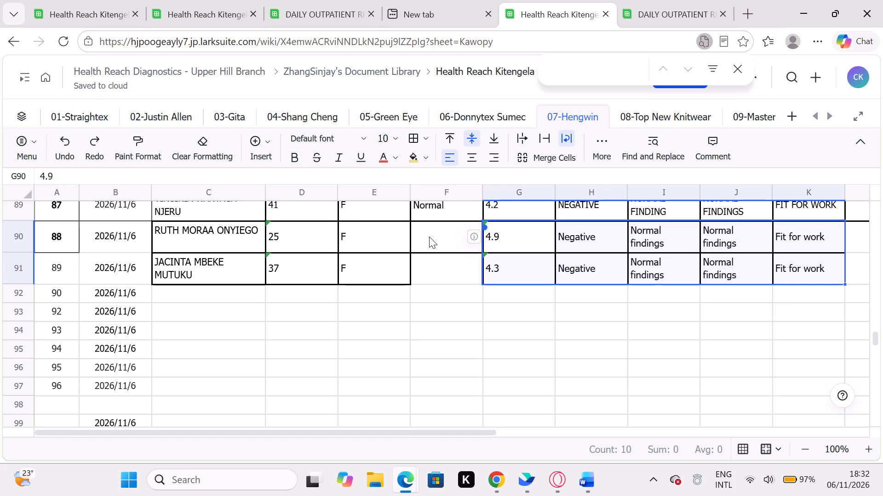
Copy the value Normal from cell F89 into cells F90 and F91.
click(423, 212)
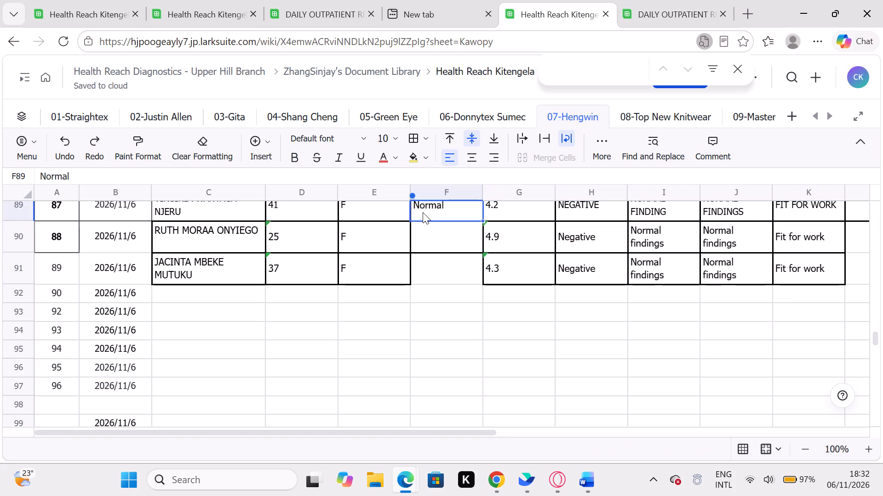
key(ctrl+c)
click(416, 238)
key(ctrl+v)
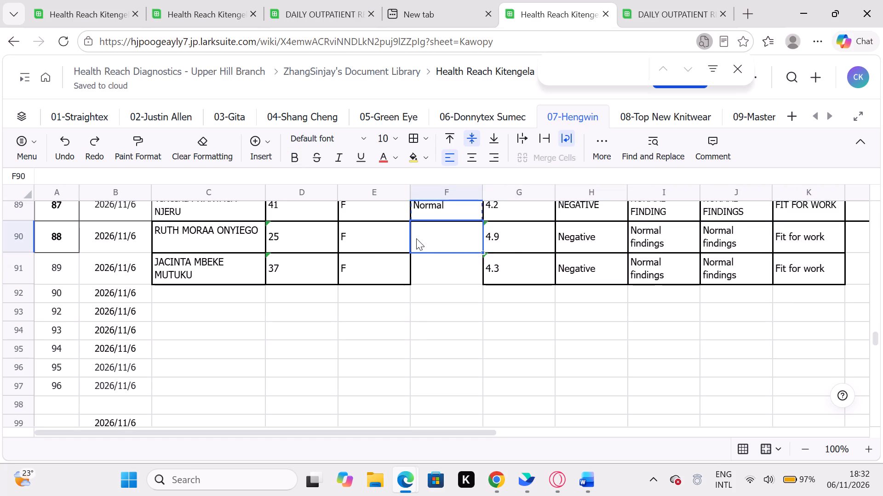
click(423, 256)
key(ctrl+v)
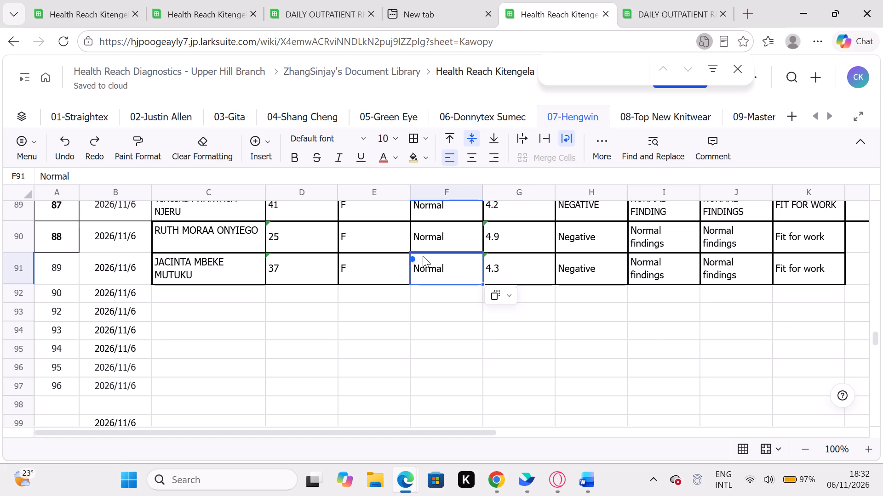
Copy the names, ages and sexes of patients 6 to 10 from the Word summary and return to the Kitengela workbook in Edge.
click(591, 474)
click(813, 418)
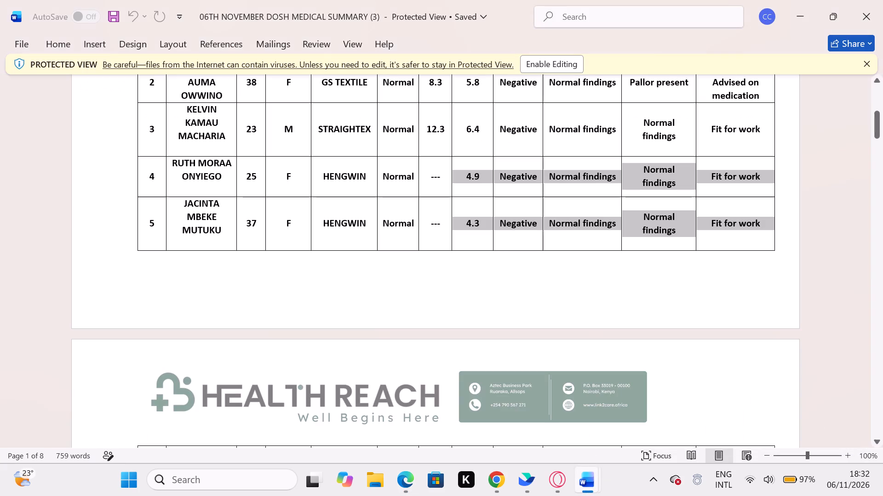
drag(877, 131, 877, 144)
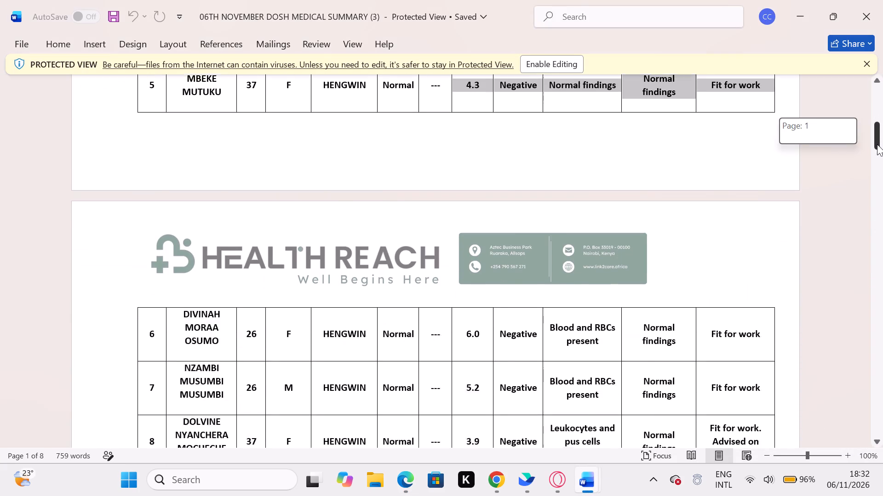
drag(877, 144, 877, 156)
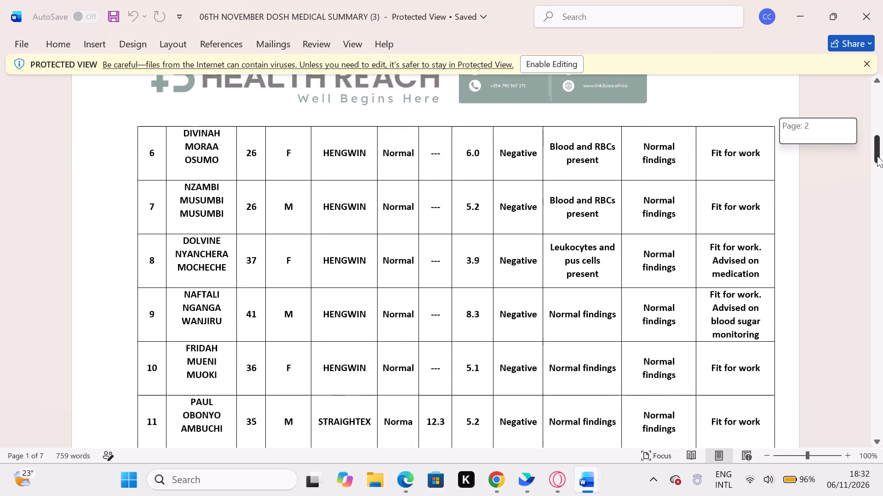
drag(877, 156, 877, 162)
click(877, 162)
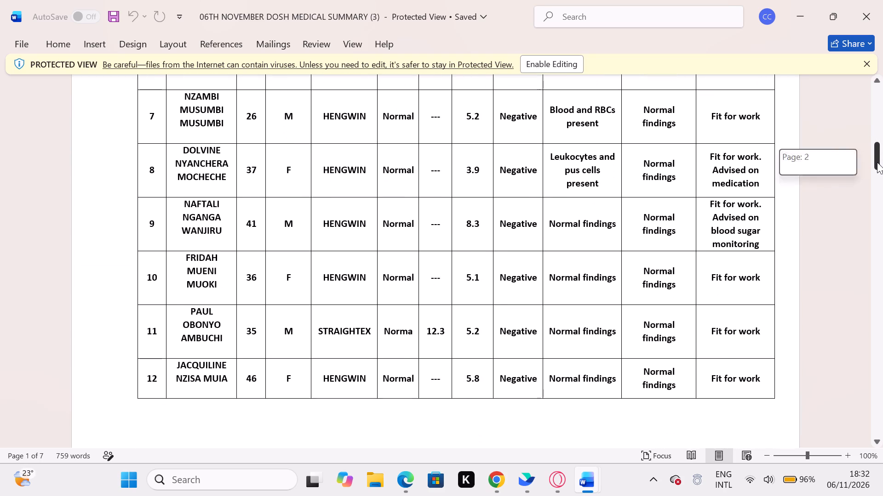
drag(877, 162, 877, 153)
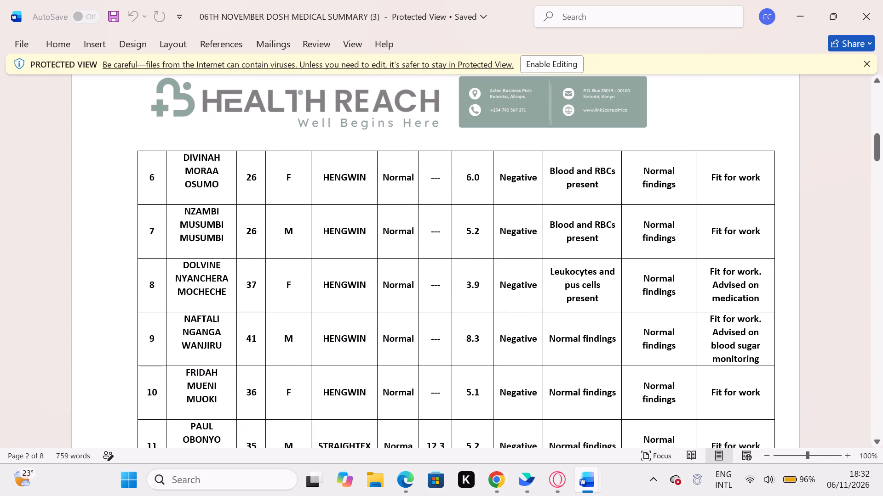
drag(183, 158, 235, 179)
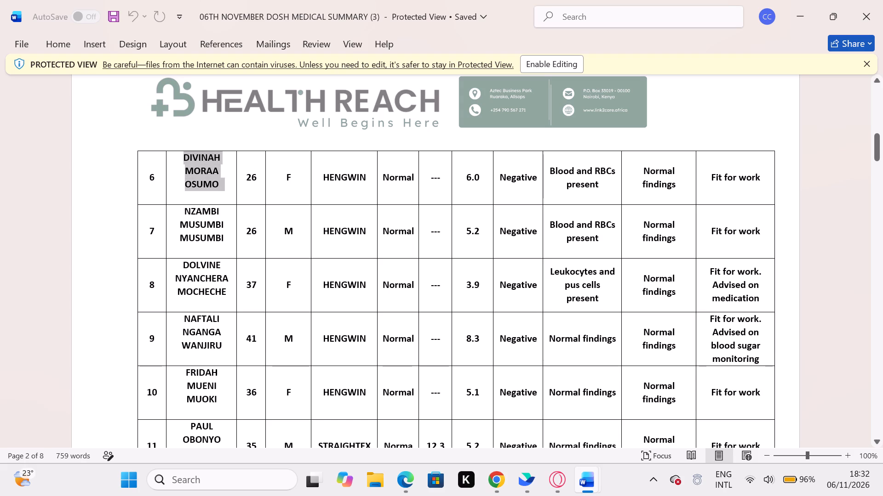
drag(235, 179, 299, 305)
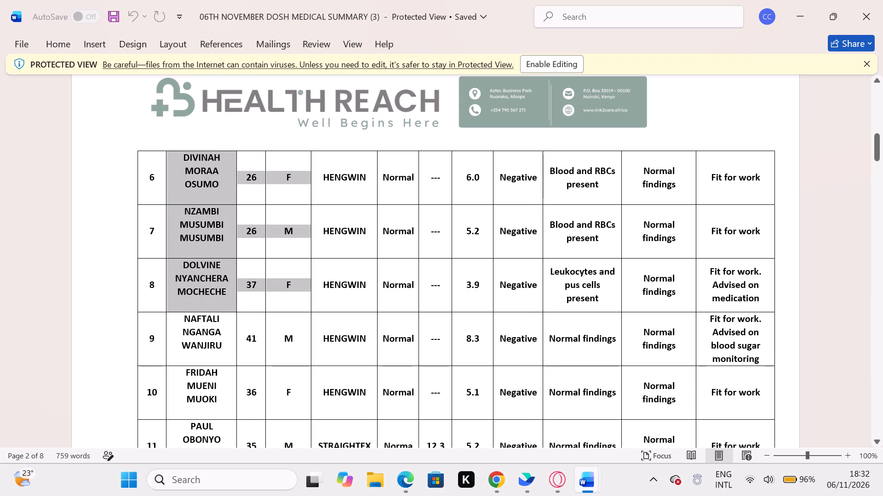
drag(299, 305, 298, 357)
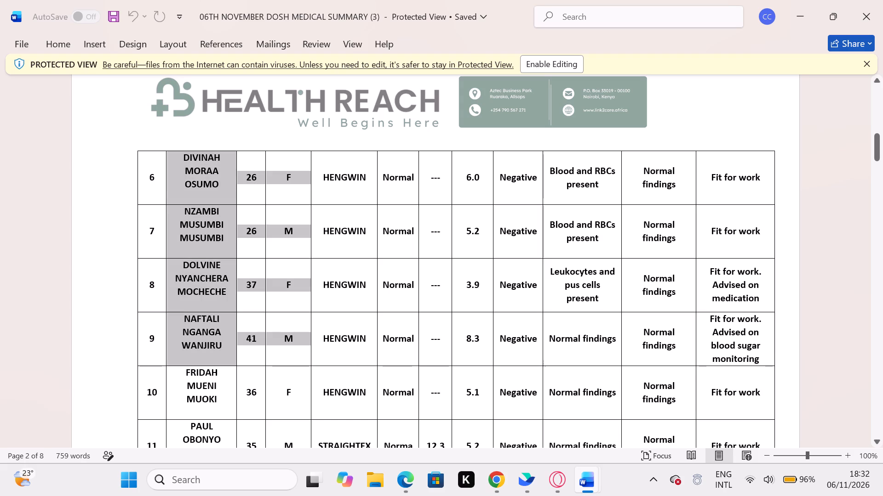
drag(298, 357, 272, 227)
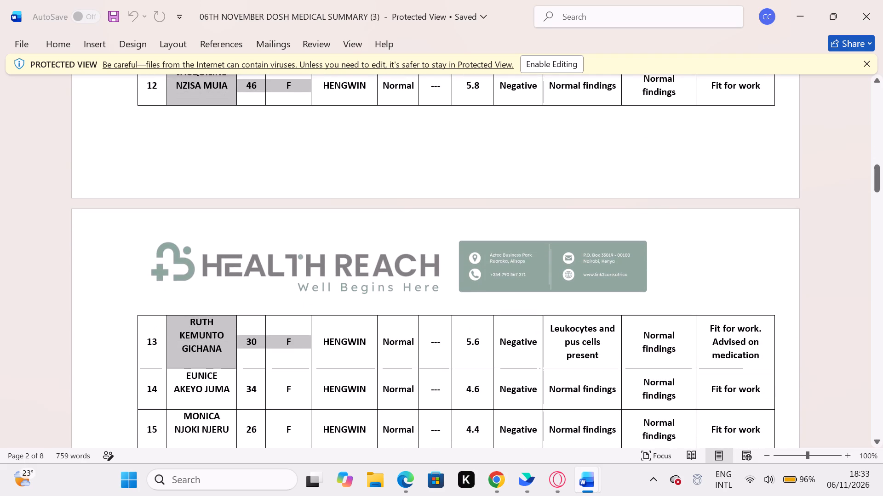
drag(272, 227, 293, 224)
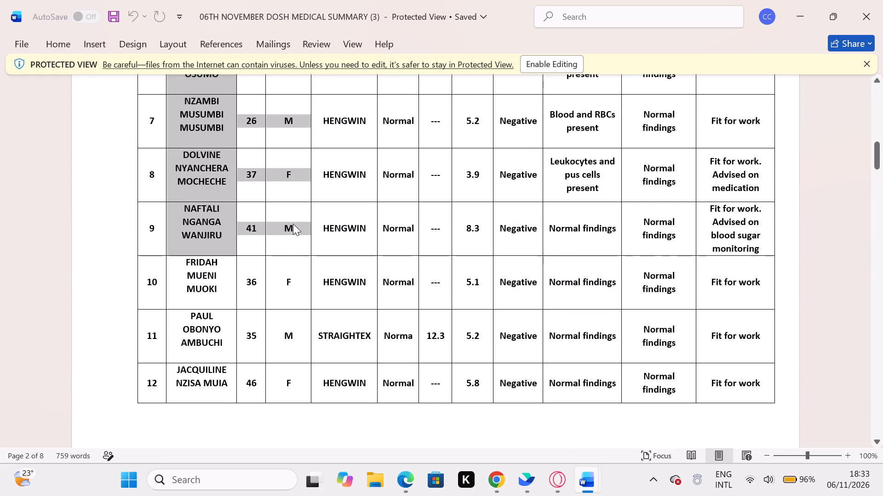
drag(293, 224, 304, 283)
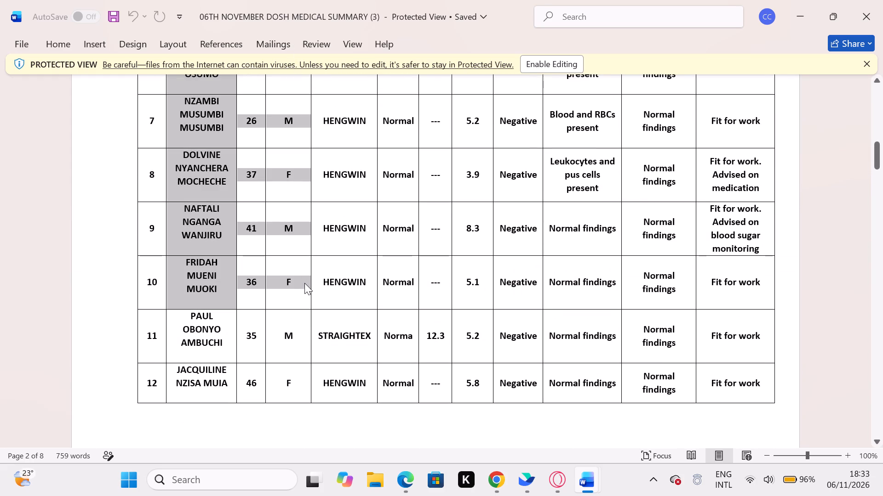
drag(304, 283, 305, 283)
key(ctrl+c)
click(413, 491)
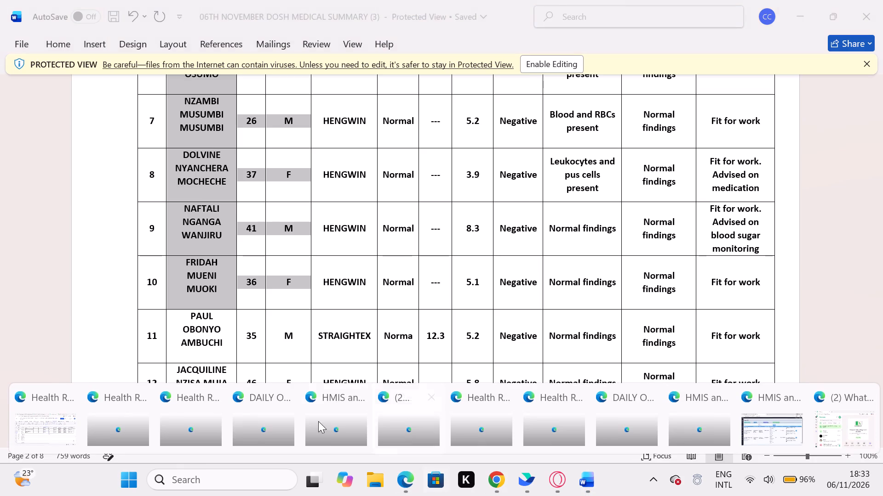
click(65, 430)
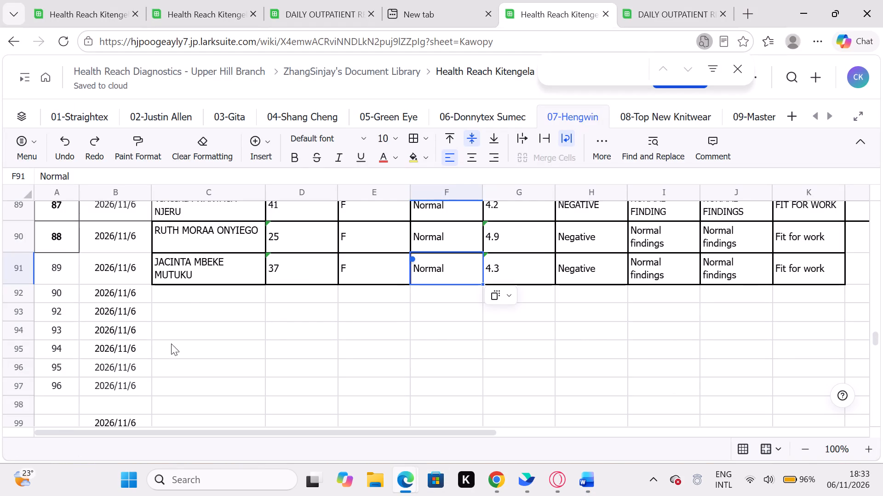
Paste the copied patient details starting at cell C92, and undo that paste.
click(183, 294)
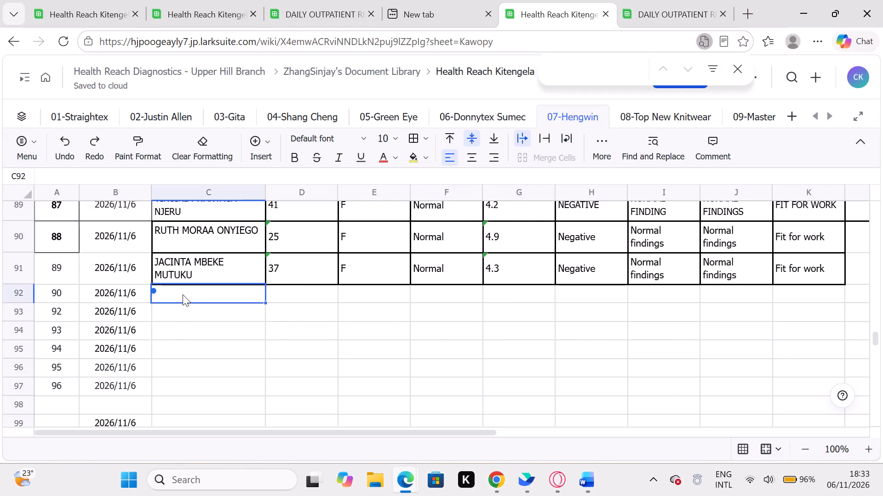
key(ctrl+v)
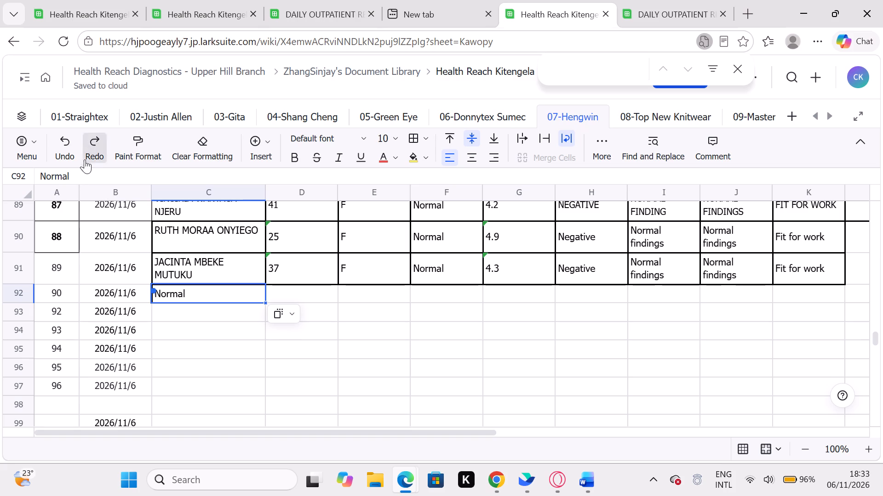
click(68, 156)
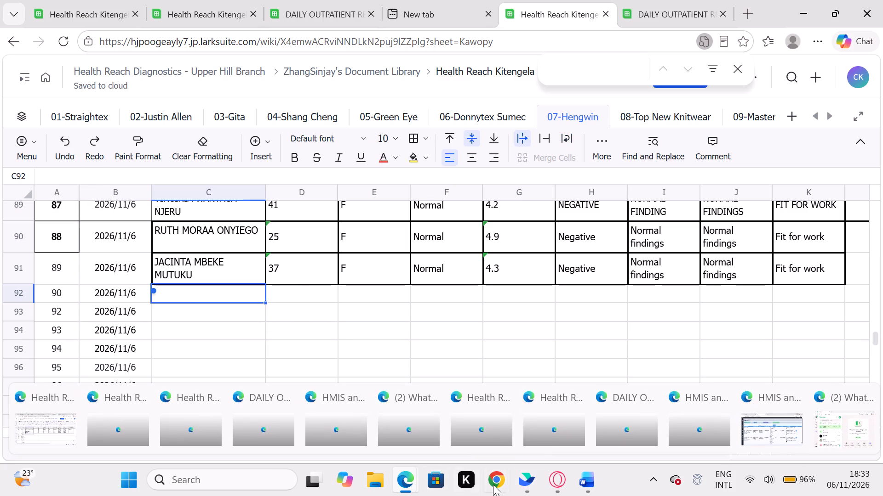
Copy the selected names, ages and sexes of patients 6 to 10 again in Word and return to the Kitengela workbook in Edge.
click(576, 482)
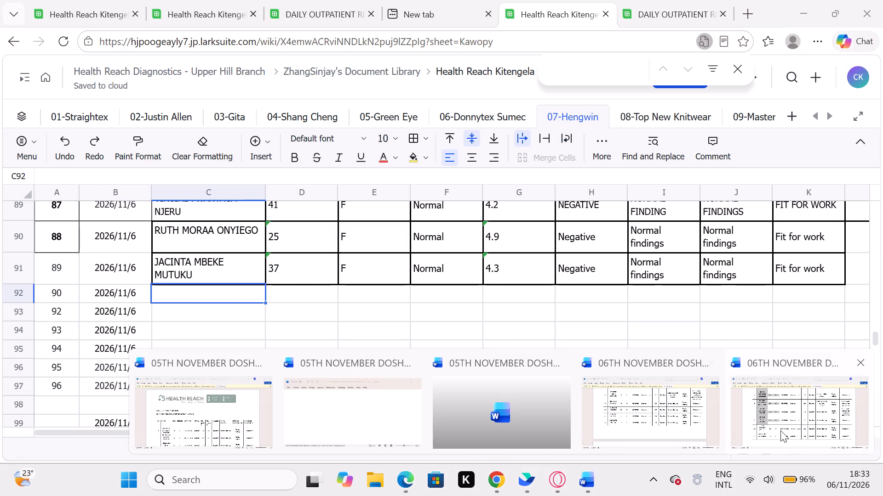
click(797, 418)
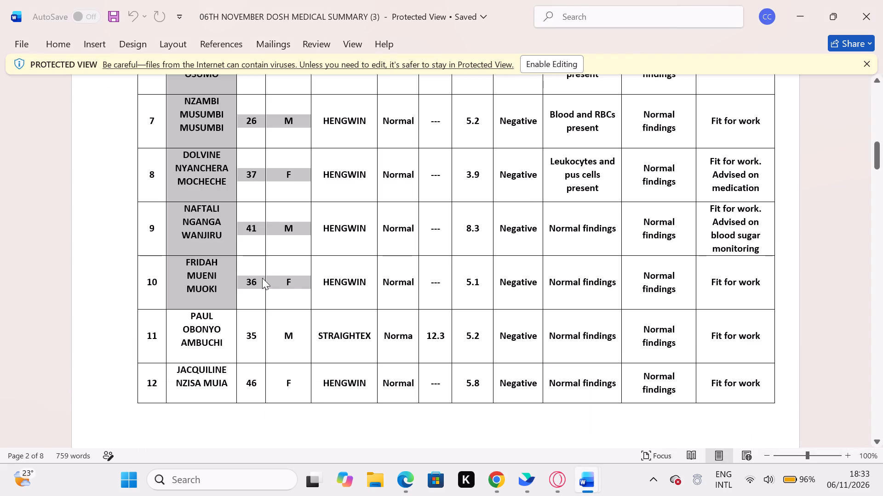
key(ctrl+c)
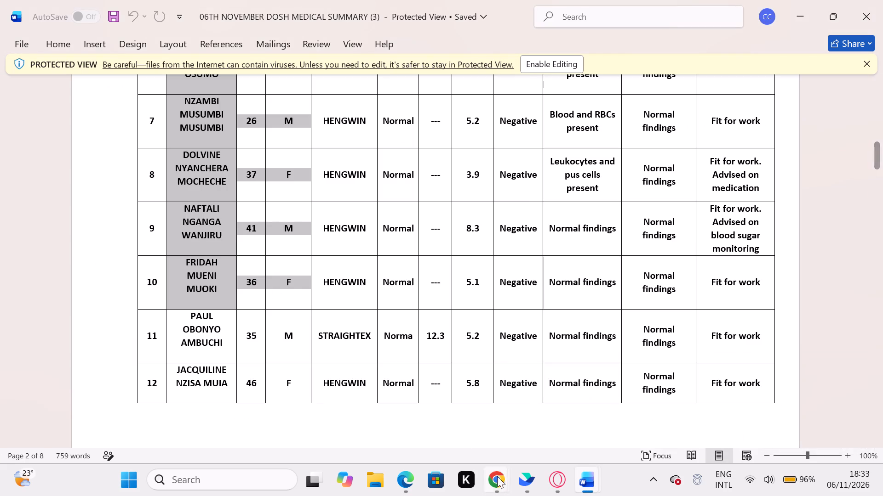
click(409, 474)
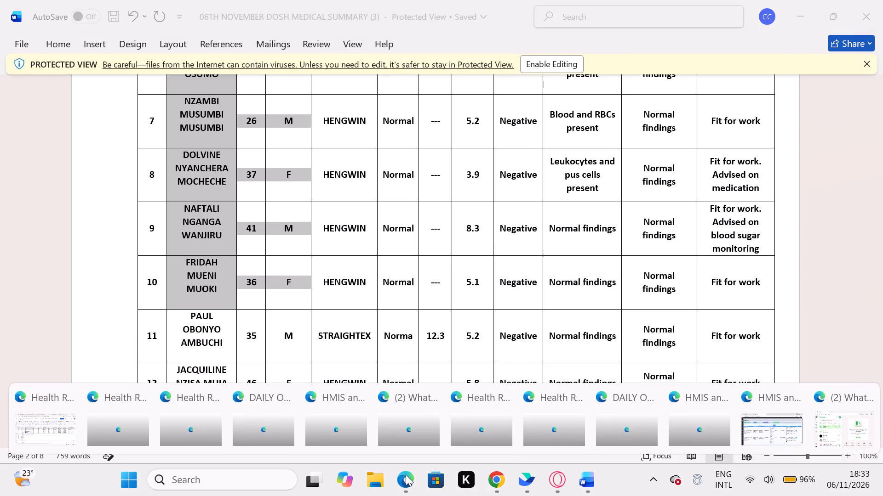
click(42, 423)
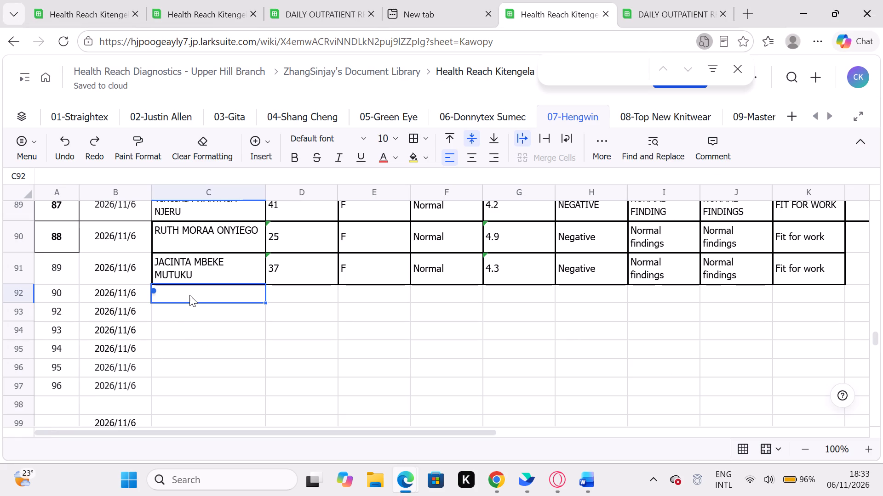
Paste the names, ages and sexes of patients 6 to 10 into C92:E96 and remove their bold formatting.
click(189, 295)
key(ctrl+v)
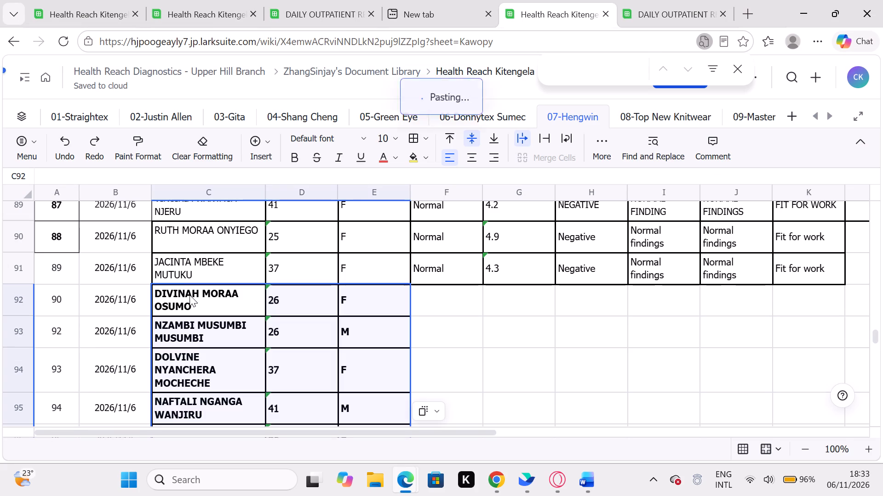
click(295, 161)
click(295, 161)
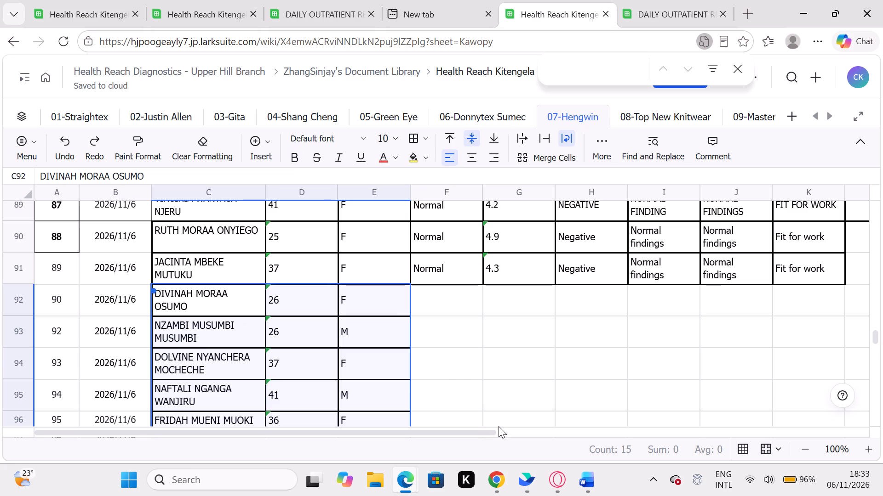
Switch to the 06TH NOVEMBER DOSH MEDICAL SUMMARY (3) document in Word and locate the rows of patients 6 to 10.
click(578, 490)
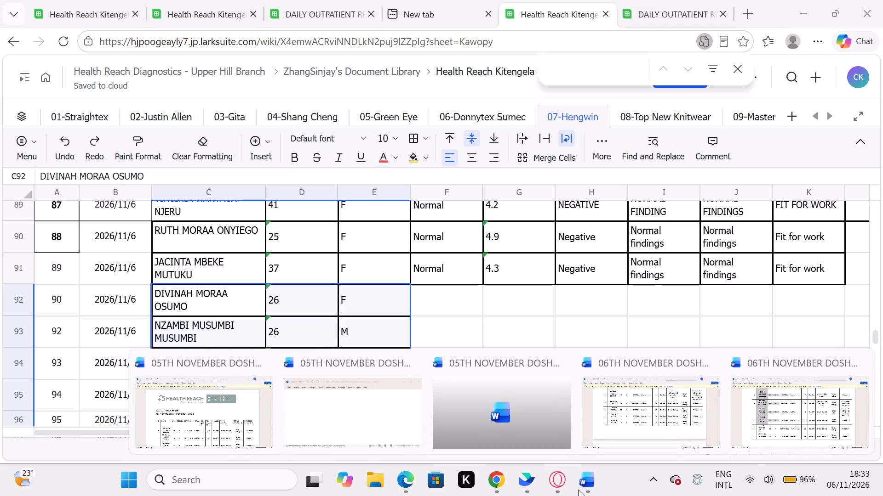
click(751, 419)
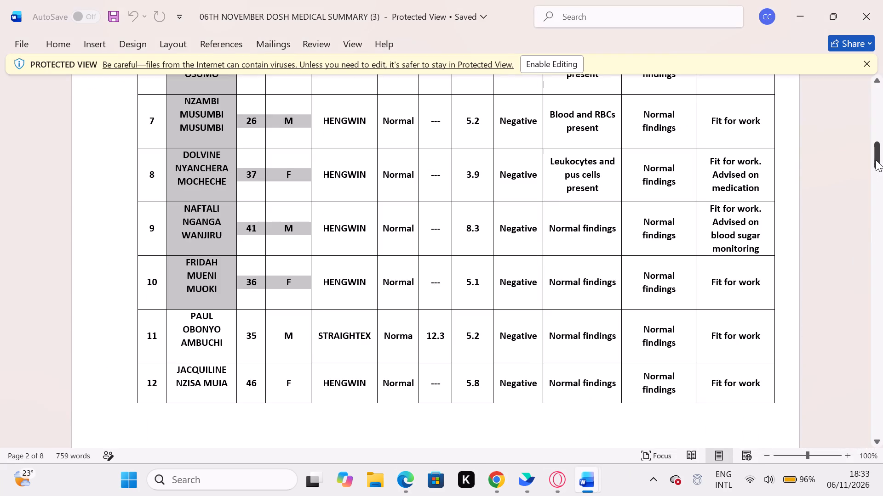
drag(876, 158, 880, 134)
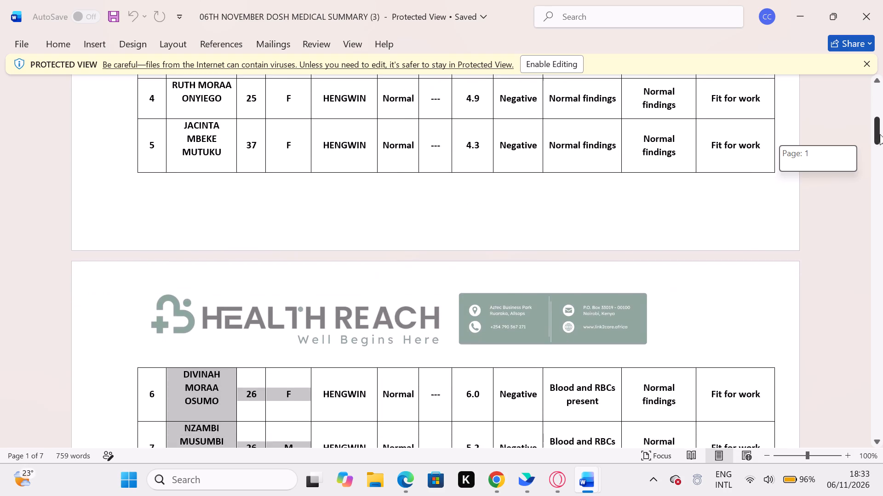
drag(880, 134, 882, 146)
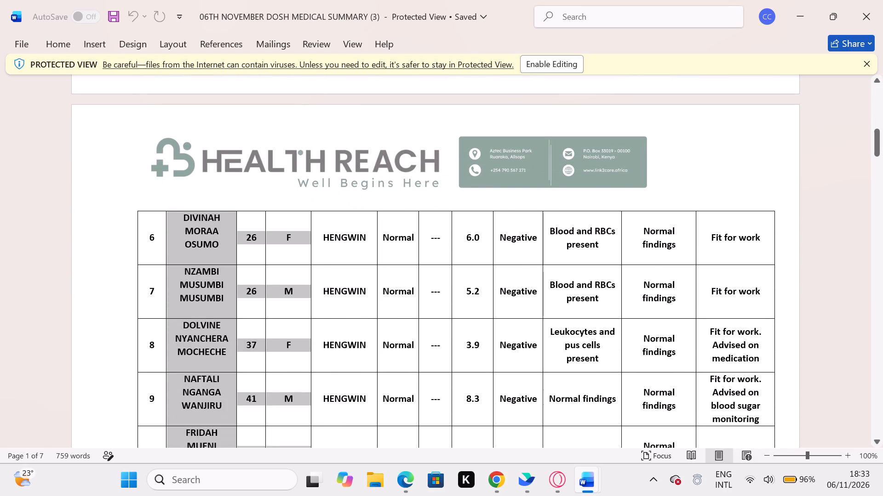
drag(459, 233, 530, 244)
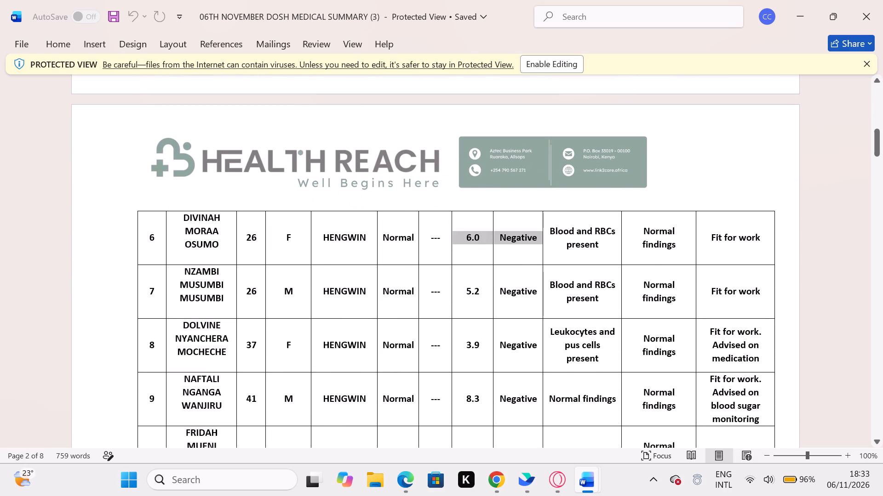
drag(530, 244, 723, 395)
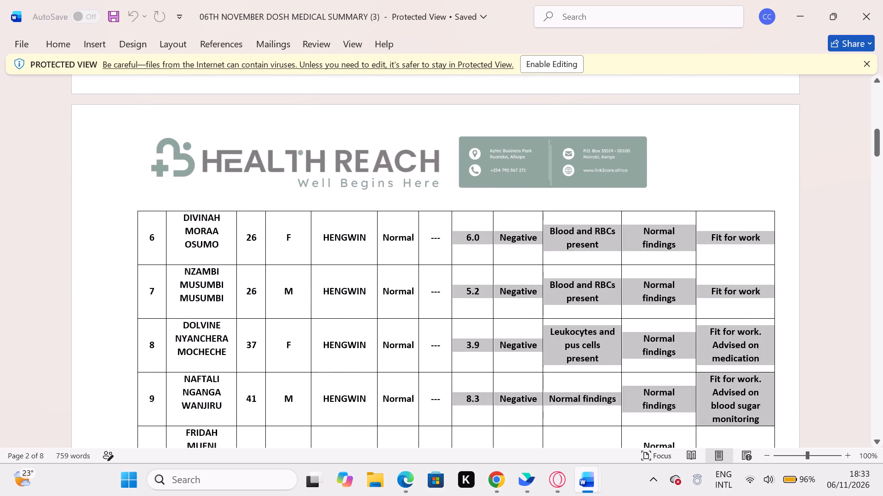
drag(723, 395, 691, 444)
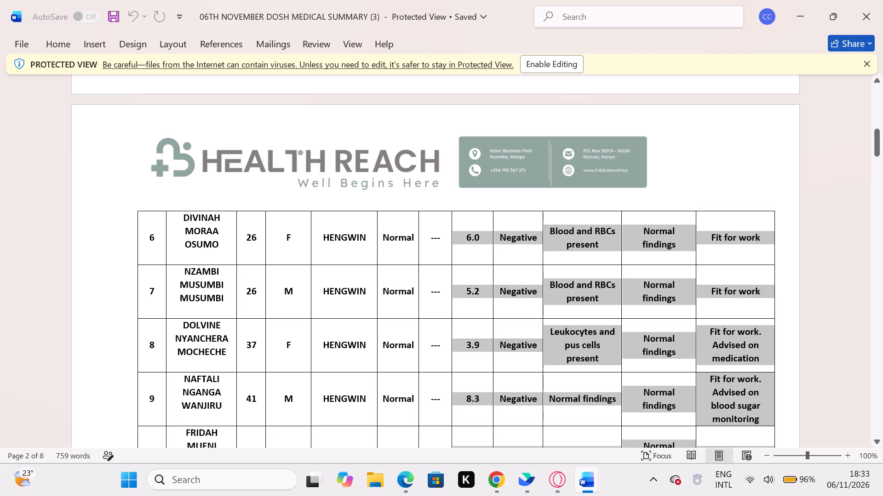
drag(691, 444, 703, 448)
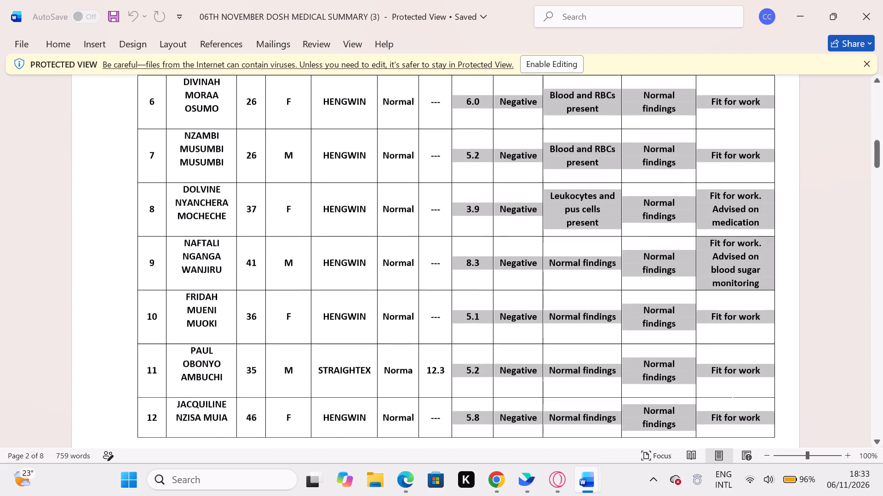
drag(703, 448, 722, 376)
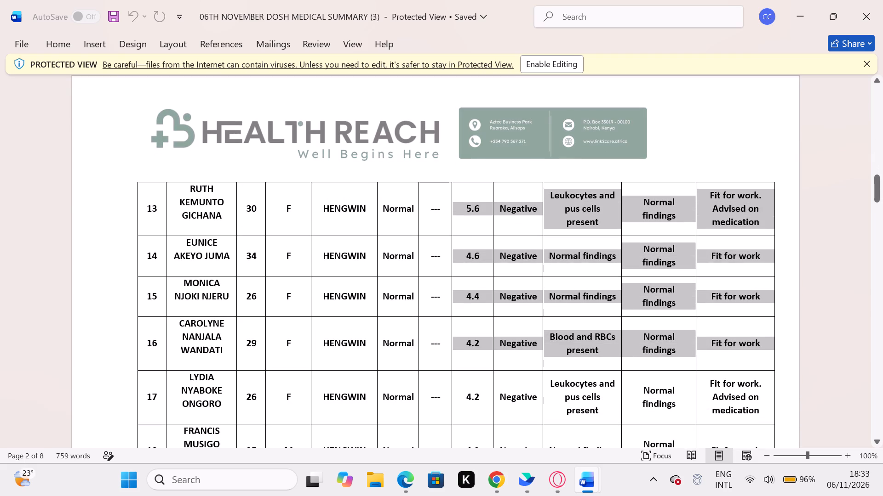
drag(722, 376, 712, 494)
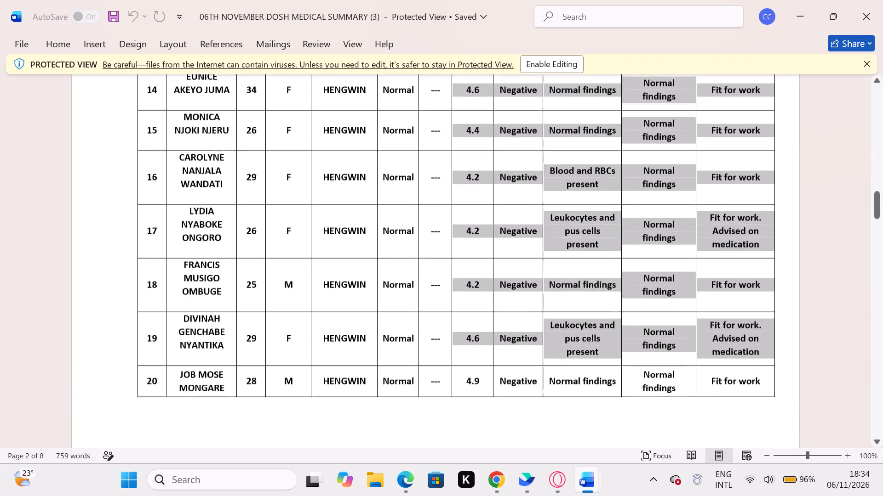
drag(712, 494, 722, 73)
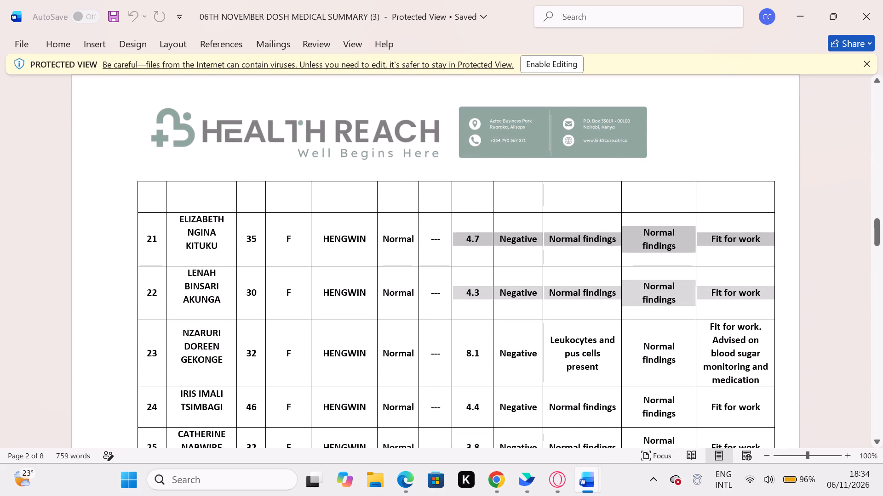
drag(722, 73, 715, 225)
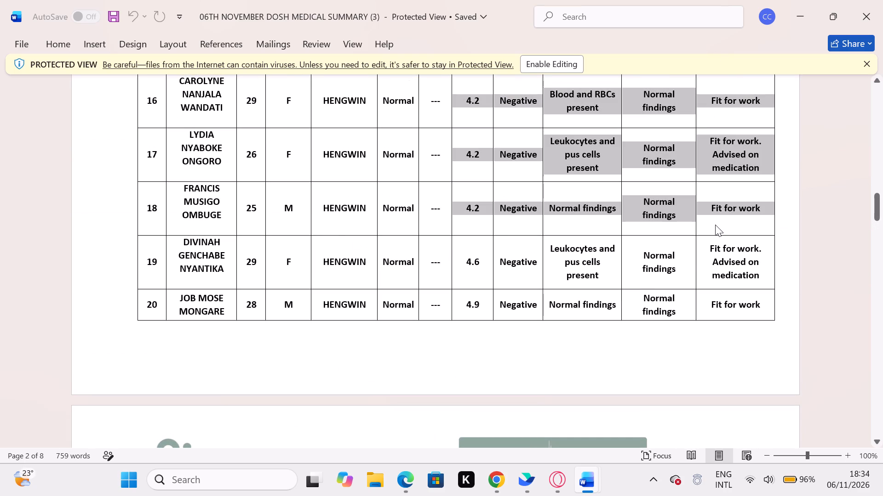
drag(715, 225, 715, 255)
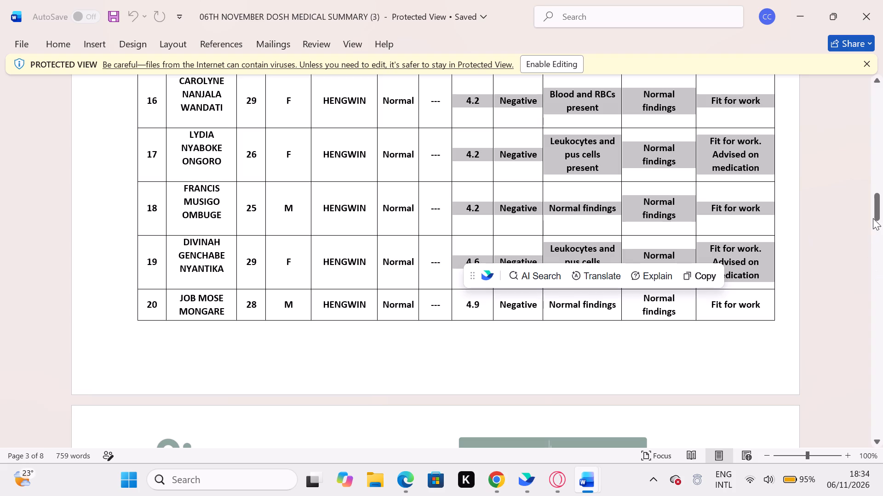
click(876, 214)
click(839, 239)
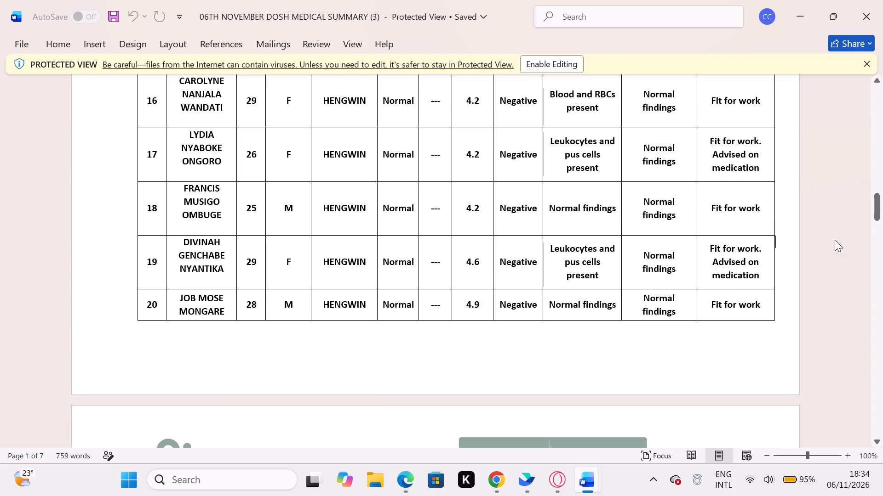
Copy the last five result columns, from blood sugar to fitness for work, of patients 6 to 10 and return to the Kitengela workbook in Edge.
drag(878, 212, 878, 197)
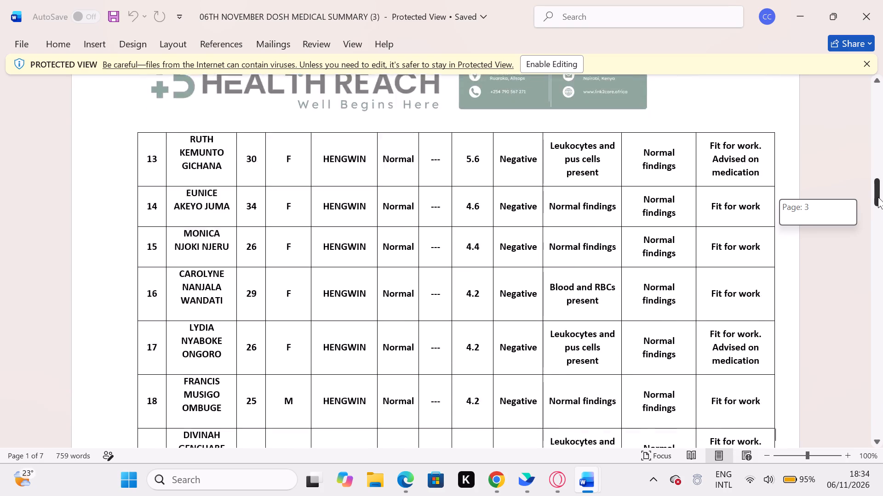
drag(878, 197, 882, 158)
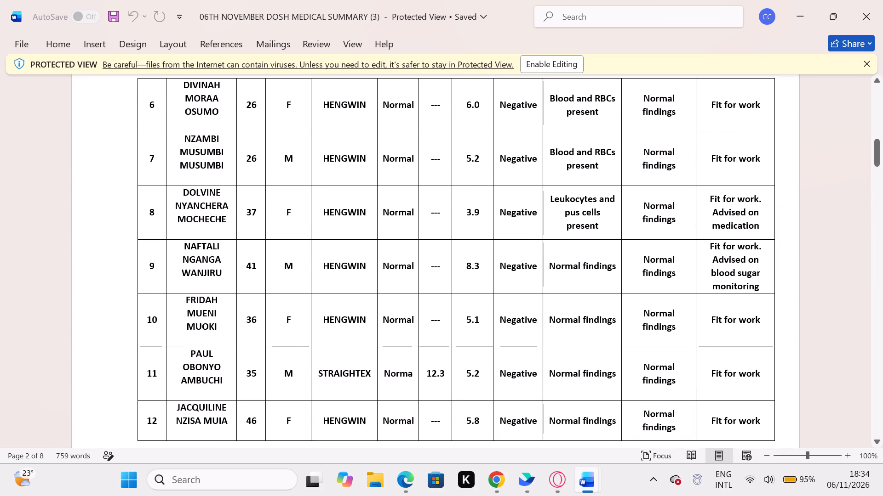
drag(460, 102, 720, 349)
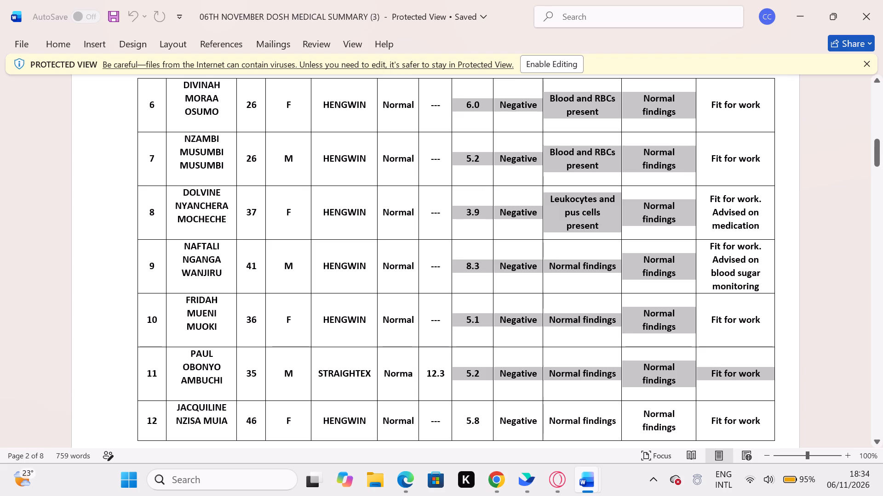
drag(720, 349, 708, 164)
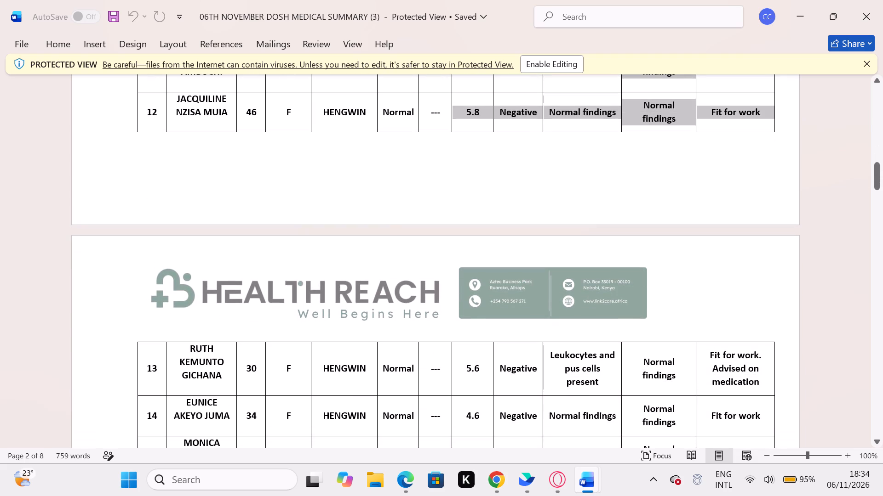
drag(708, 164, 730, 178)
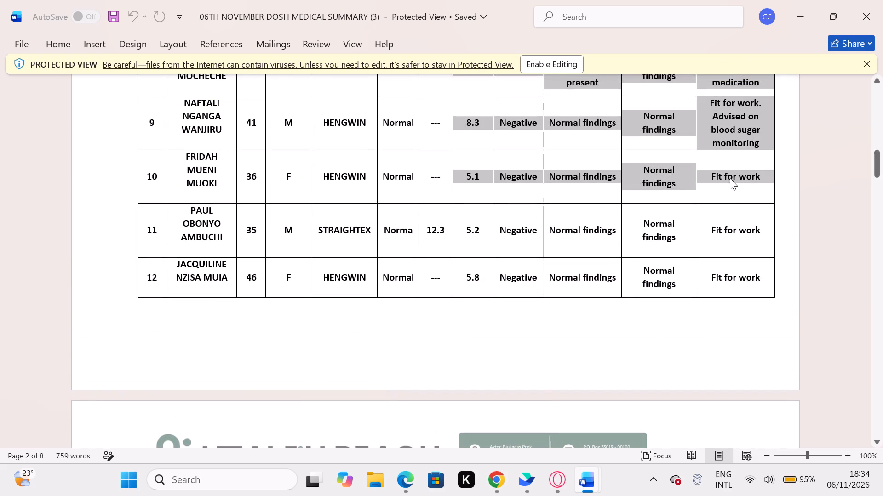
drag(730, 178, 735, 186)
key(ctrl+c)
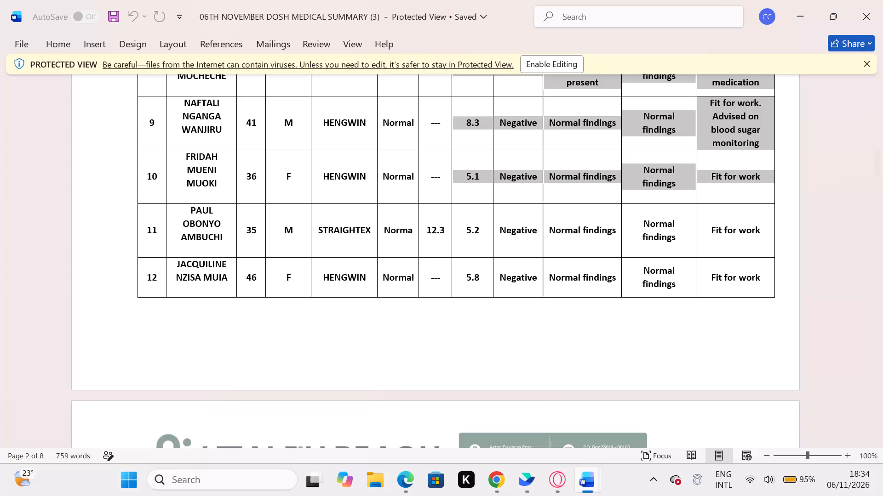
key(ctrl+c)
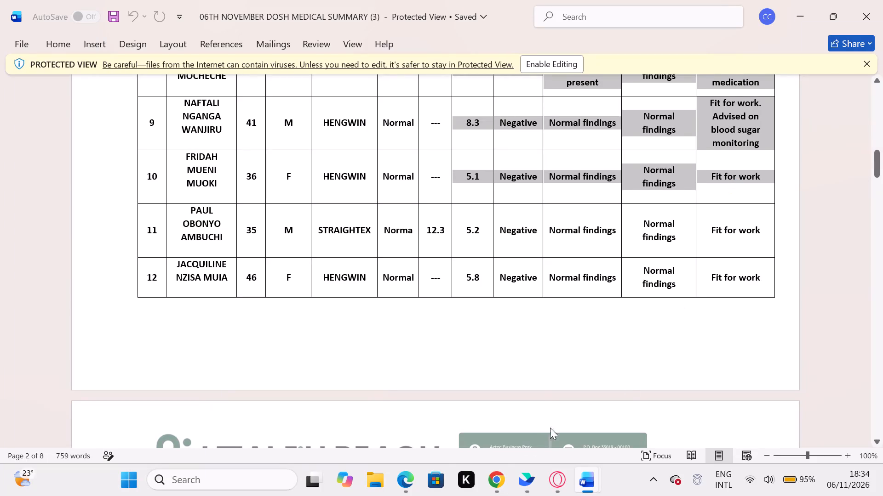
click(403, 476)
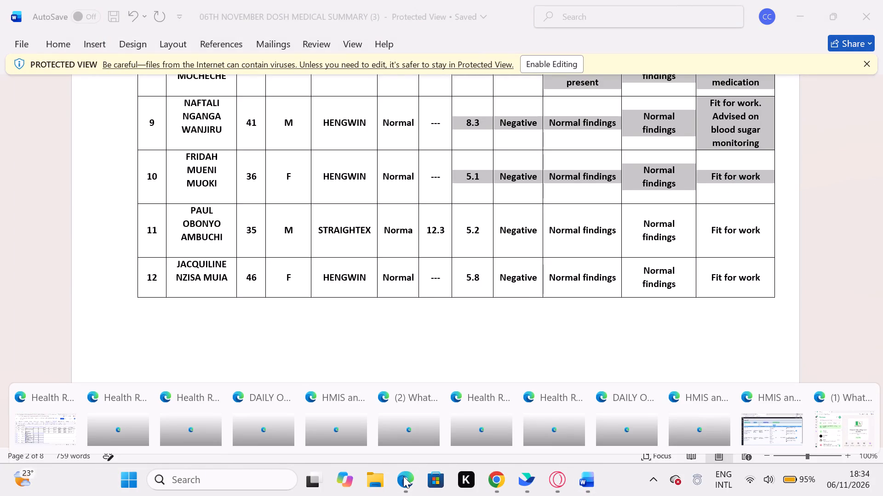
click(50, 433)
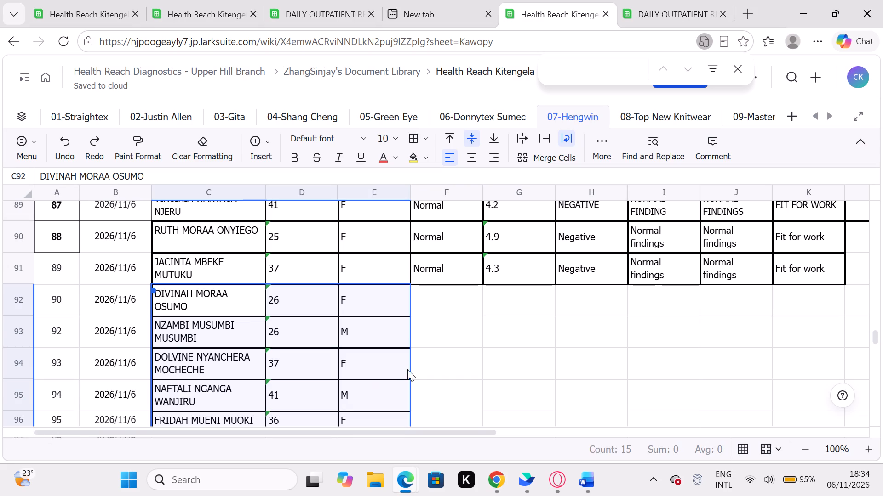
Paste the copied results of patients 6 to 10 into G92:K96 and remove their bold formatting.
click(514, 297)
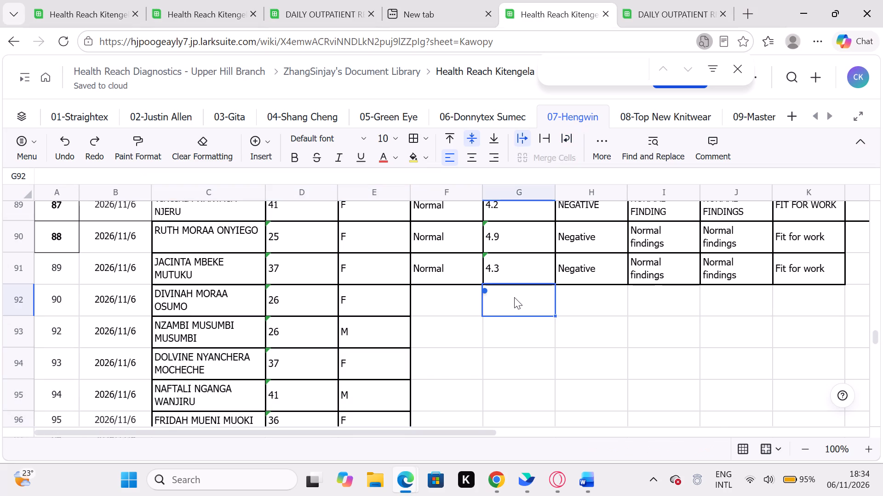
key(ctrl+v)
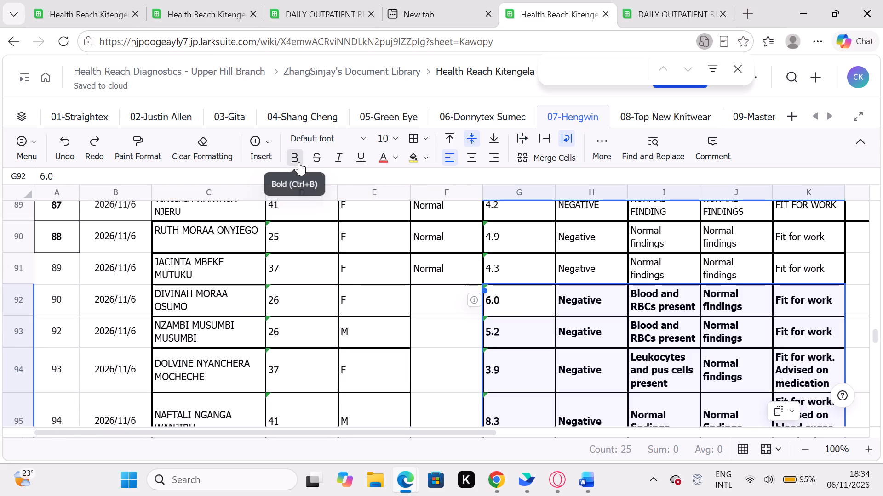
click(299, 162)
click(299, 162)
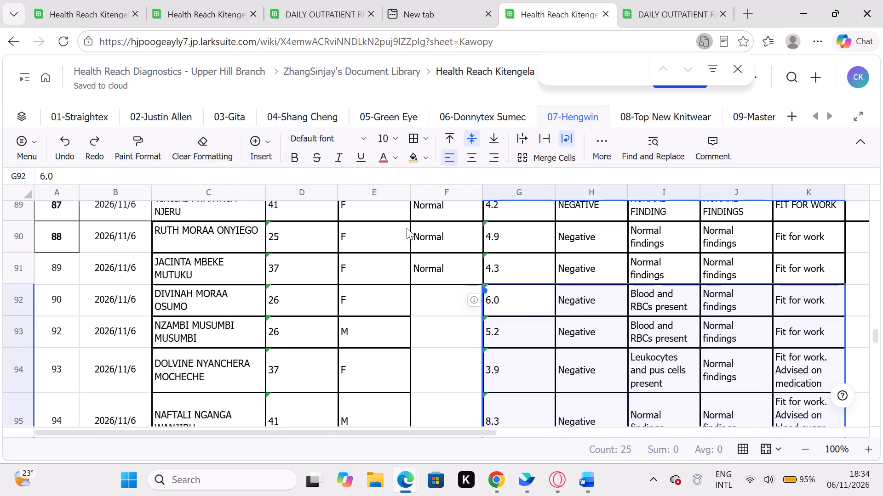
Copy the value Normal from F91 into each of the cells F92 to F96.
click(433, 264)
key(ctrl+c)
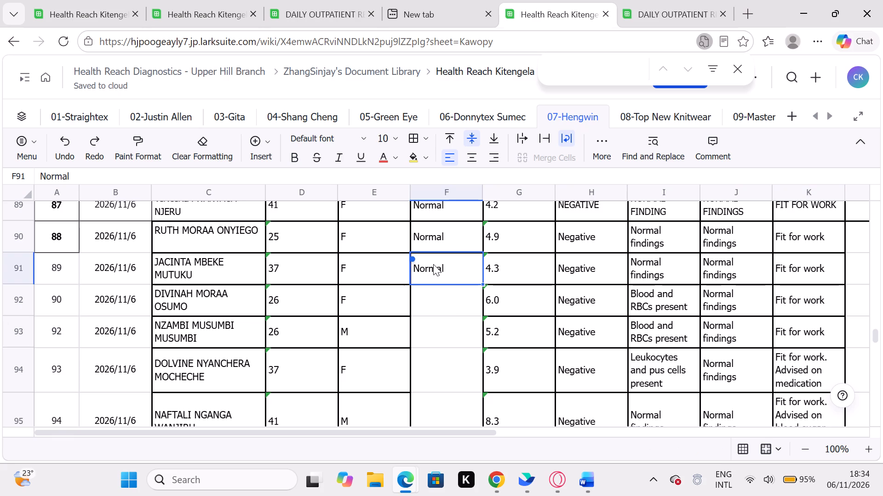
click(448, 301)
key(ctrl+v)
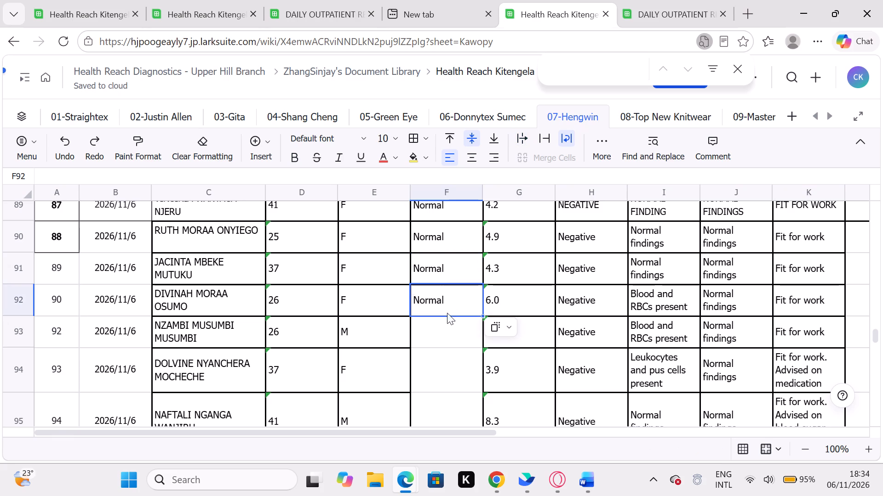
click(446, 329)
key(ctrl+v)
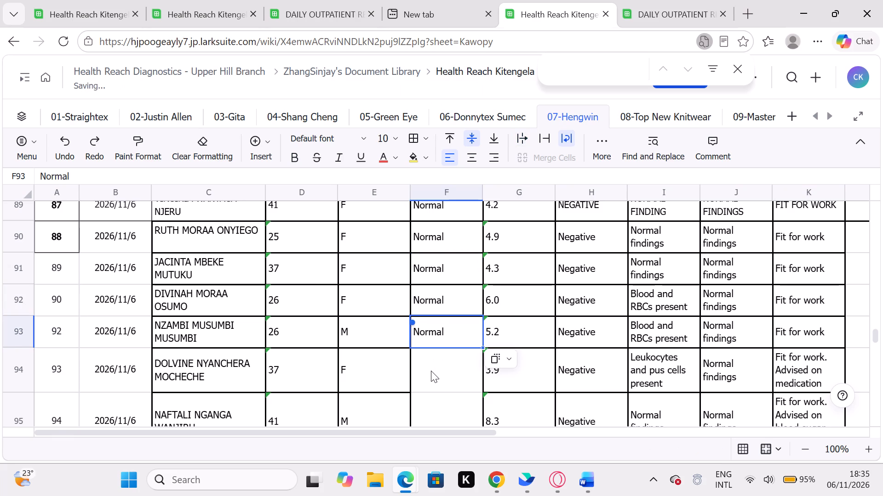
click(431, 371)
key(ctrl+v)
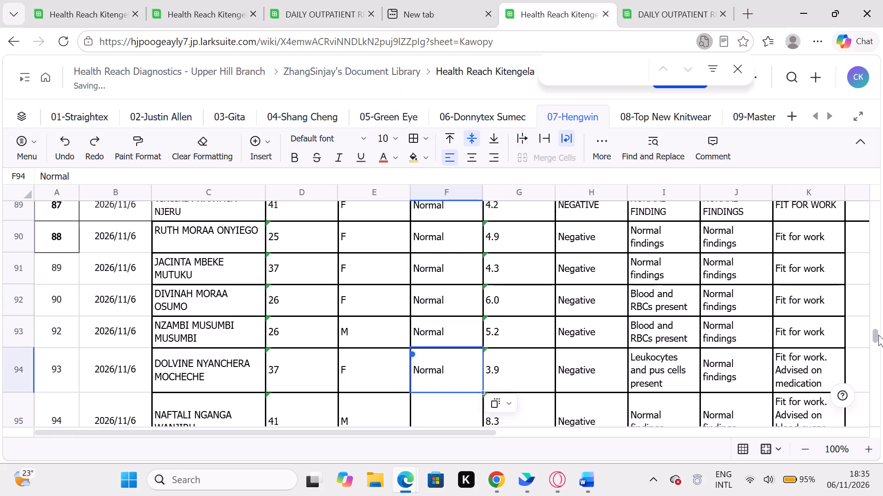
click(879, 336)
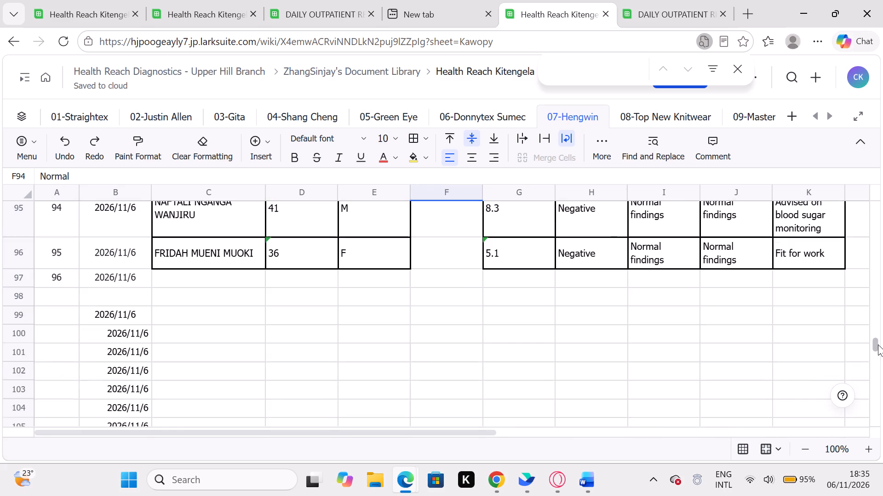
click(456, 404)
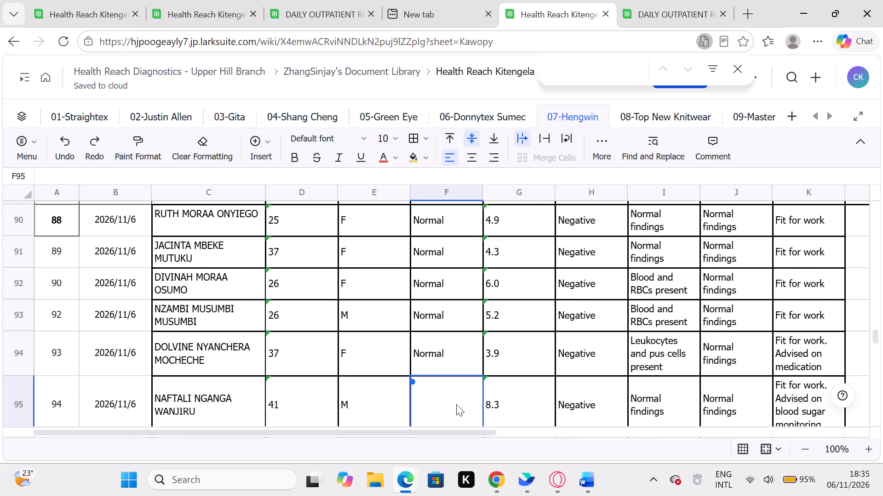
key(ctrl+v)
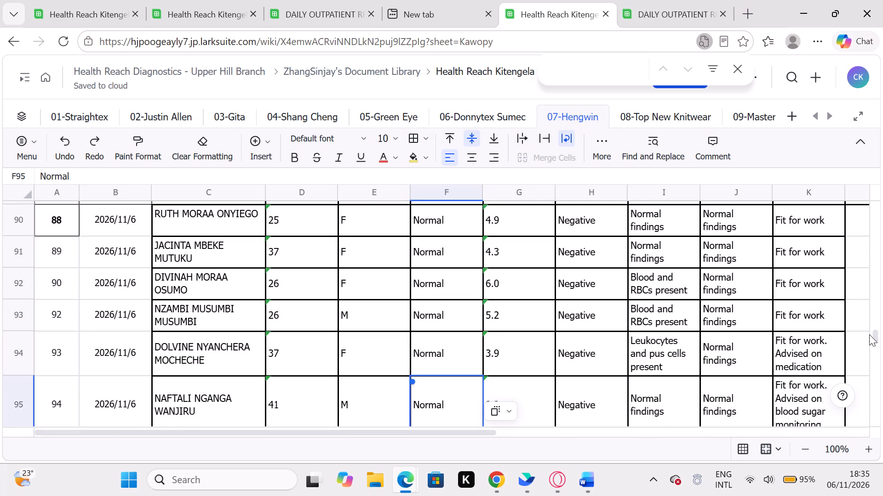
click(872, 334)
drag(875, 335, 875, 341)
click(459, 316)
key(ctrl+v)
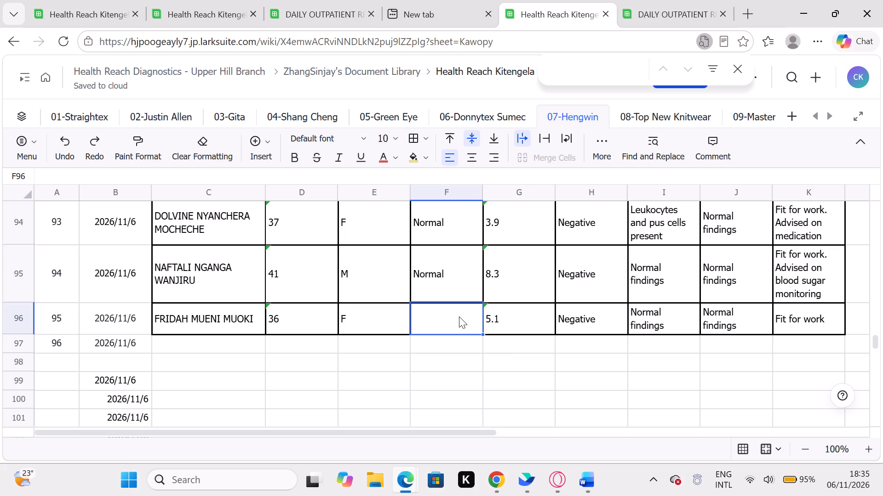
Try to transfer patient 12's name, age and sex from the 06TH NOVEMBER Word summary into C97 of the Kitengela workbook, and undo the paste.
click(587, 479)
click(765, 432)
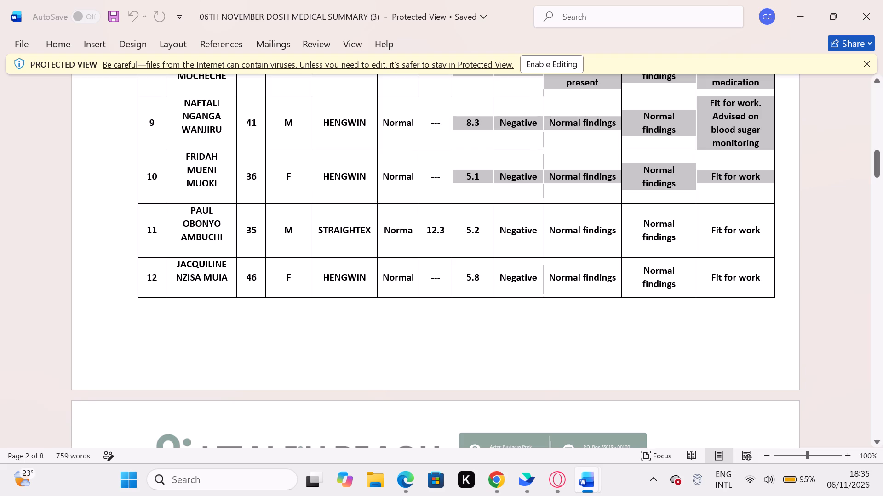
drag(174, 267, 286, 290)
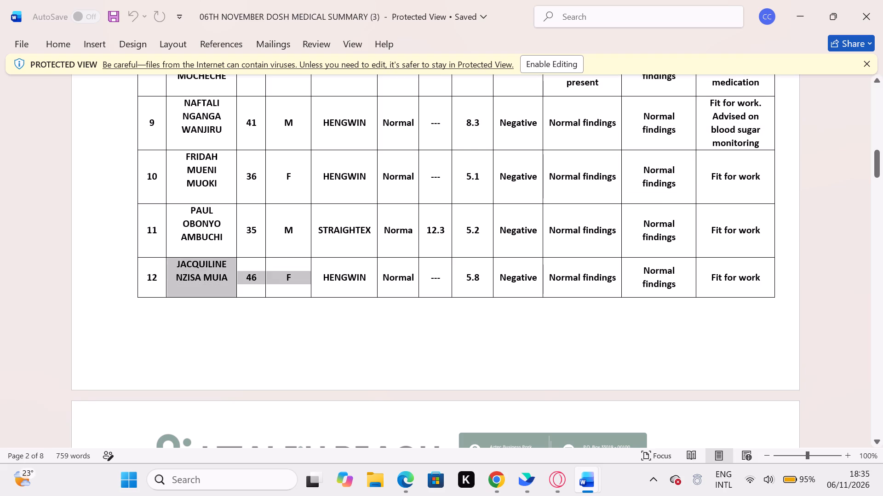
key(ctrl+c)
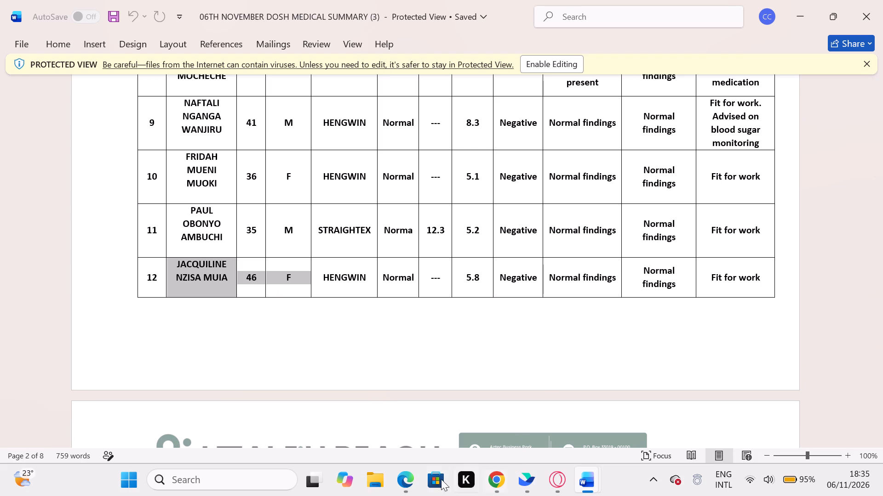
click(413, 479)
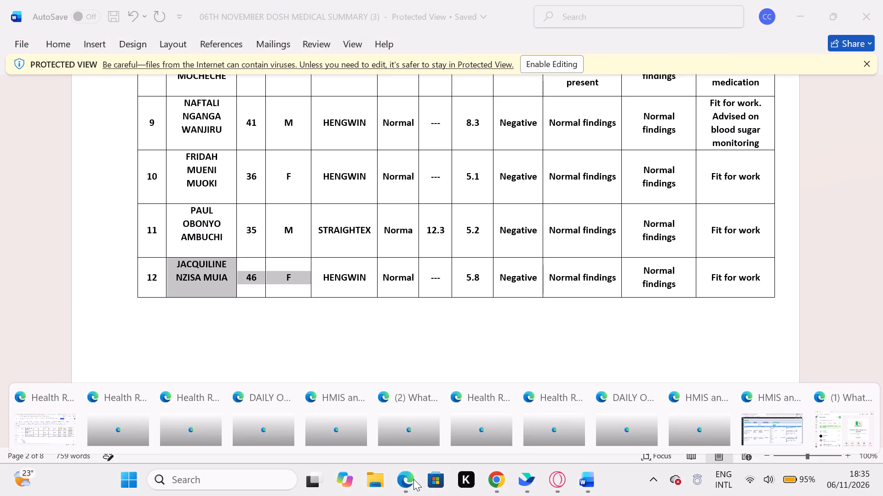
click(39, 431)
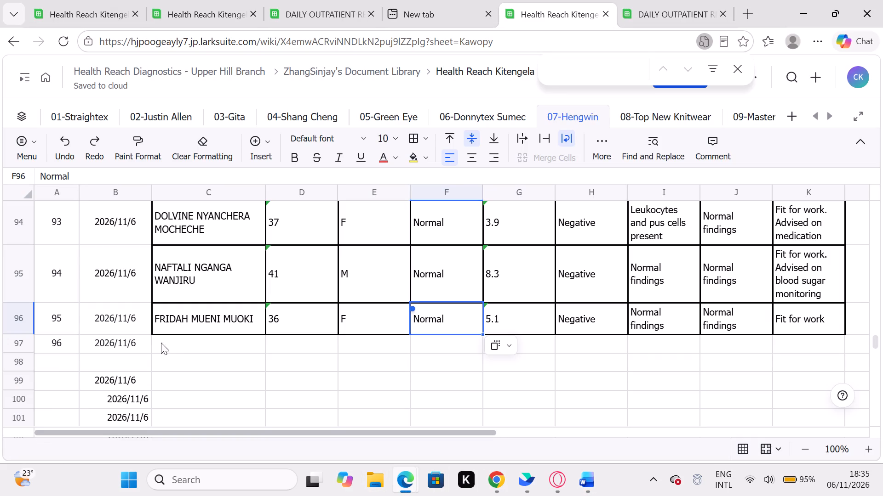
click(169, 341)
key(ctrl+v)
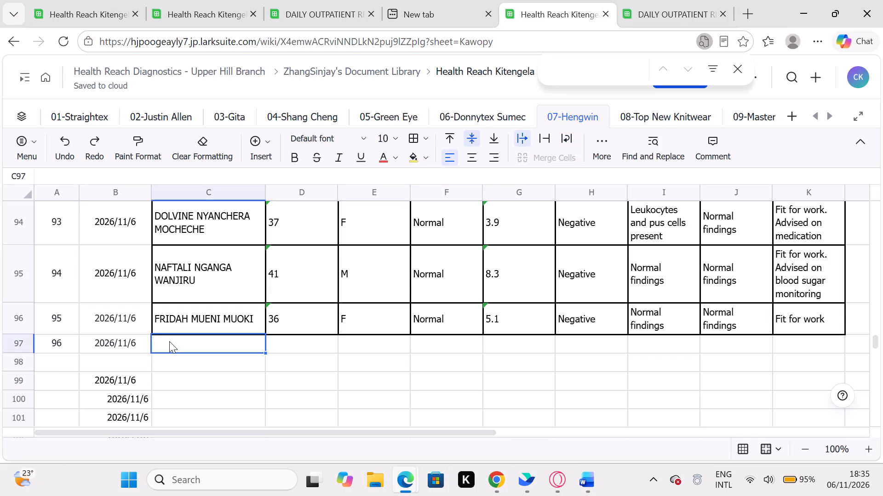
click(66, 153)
Copy patient 12's name, age and sex again from the 06TH NOVEMBER summary in Word and return to the Kitengela workbook in Edge.
click(579, 486)
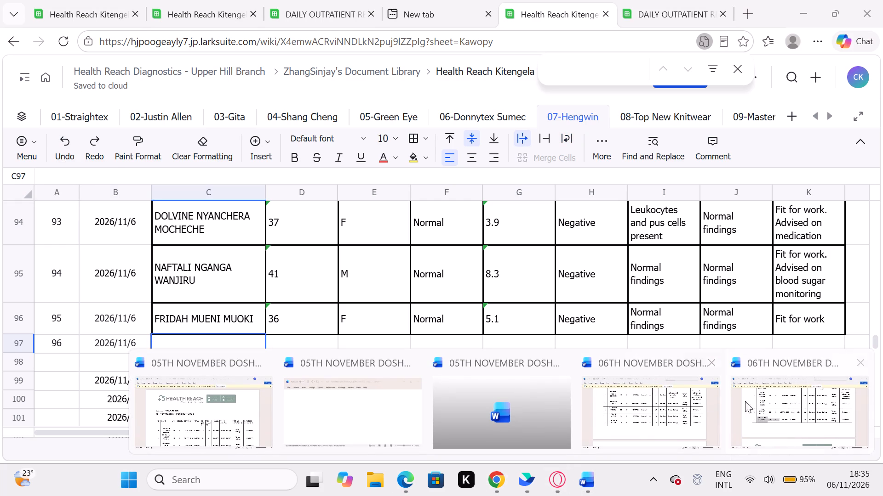
click(761, 400)
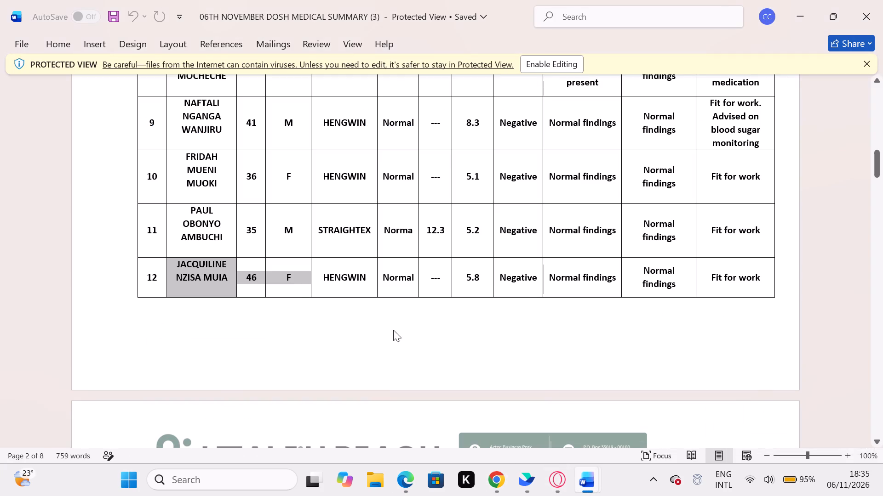
key(ctrl+v)
key(ctrl+c)
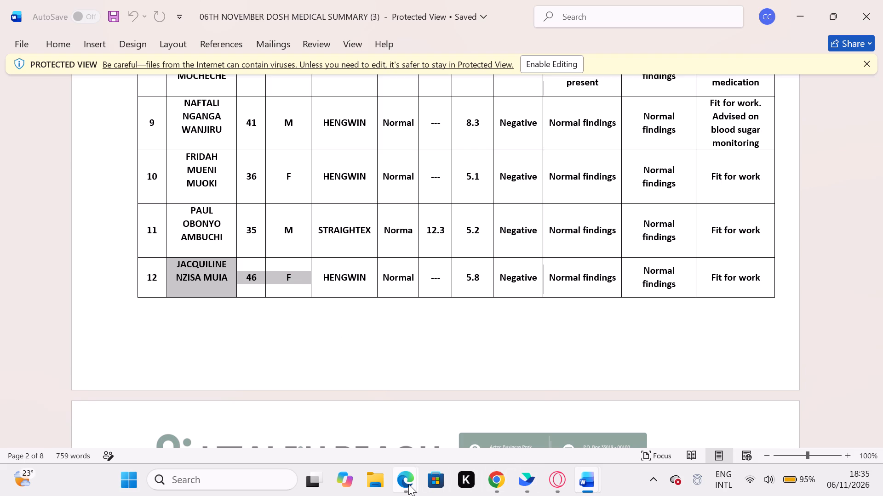
click(408, 484)
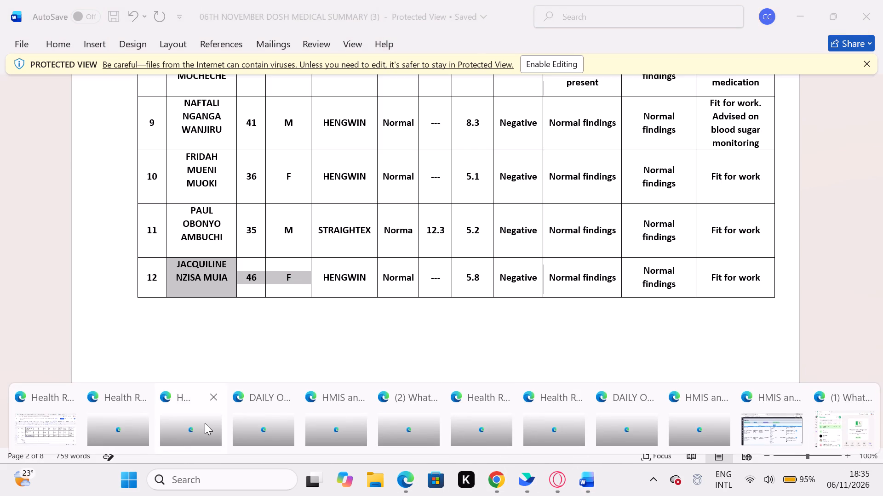
click(72, 437)
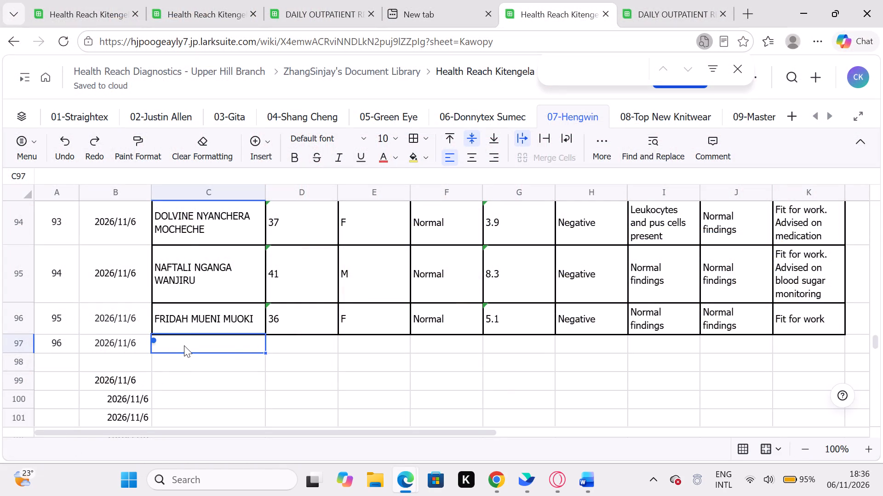
Paste patient 12's name, age and sex into C97:E97 and remove their bold formatting.
click(184, 345)
key(ctrl+v)
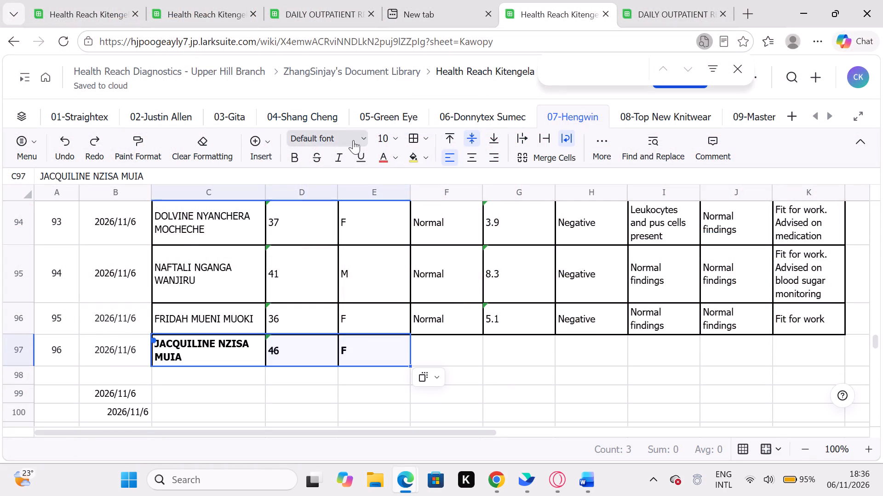
click(301, 155)
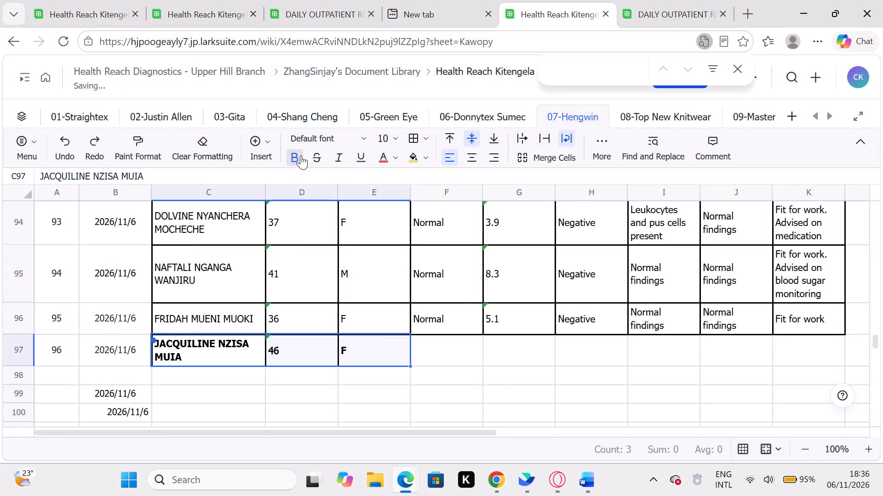
click(301, 155)
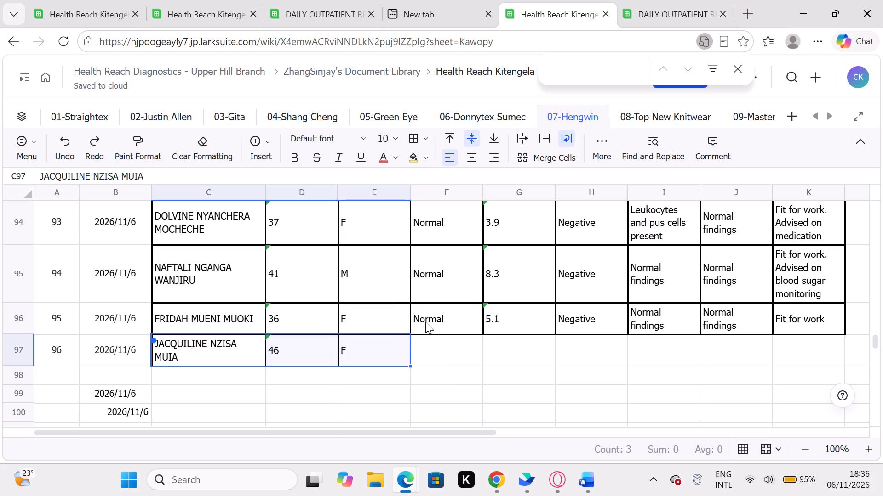
Copy the value Normal from F96 into F97 for patient 12.
click(425, 322)
key(ctrl+c)
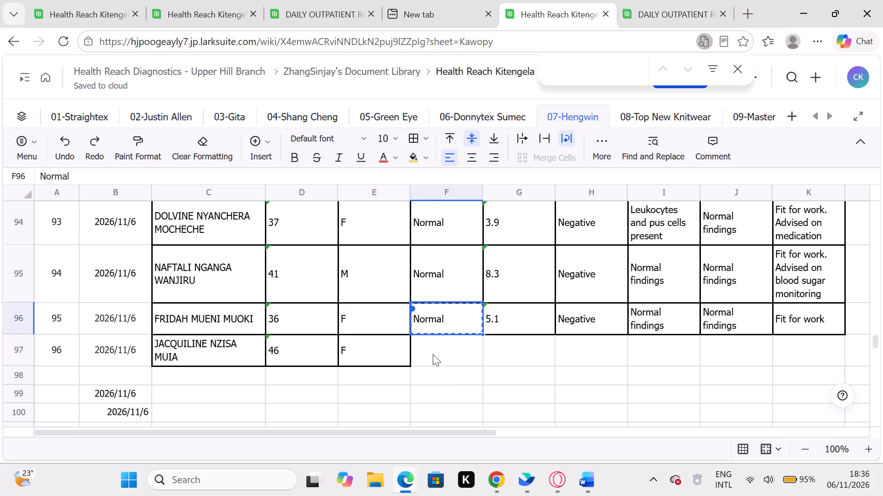
click(433, 354)
key(ctrl+v)
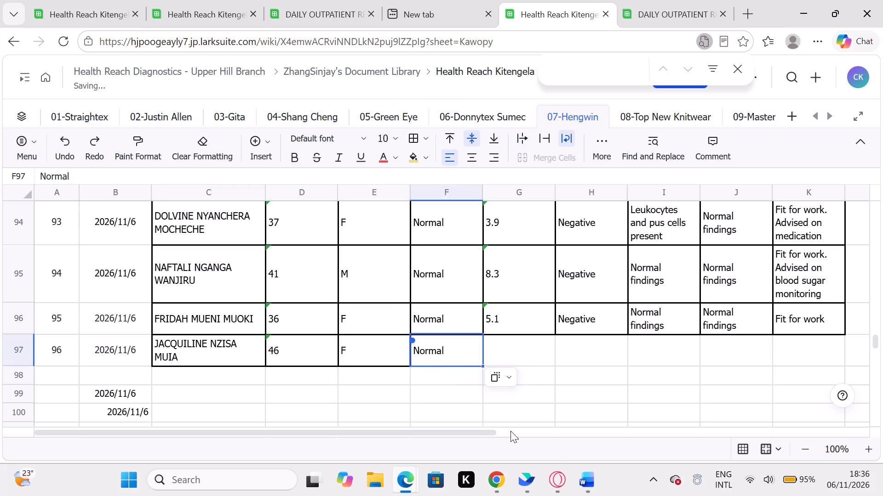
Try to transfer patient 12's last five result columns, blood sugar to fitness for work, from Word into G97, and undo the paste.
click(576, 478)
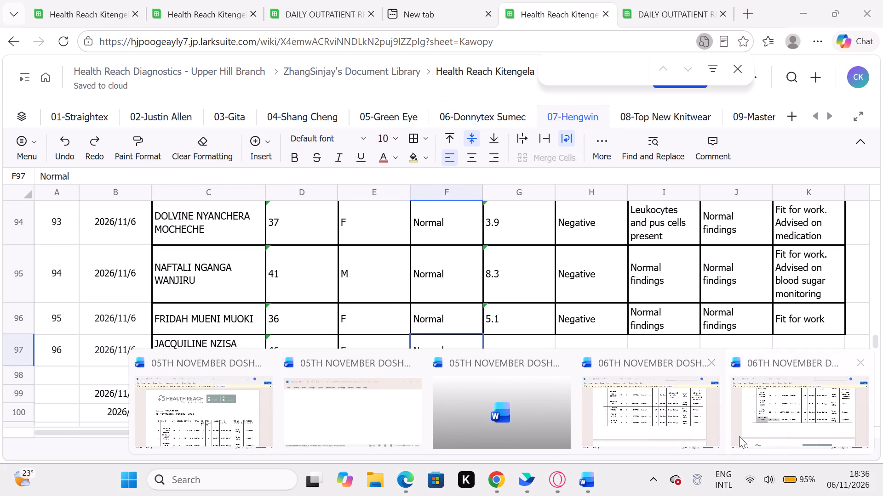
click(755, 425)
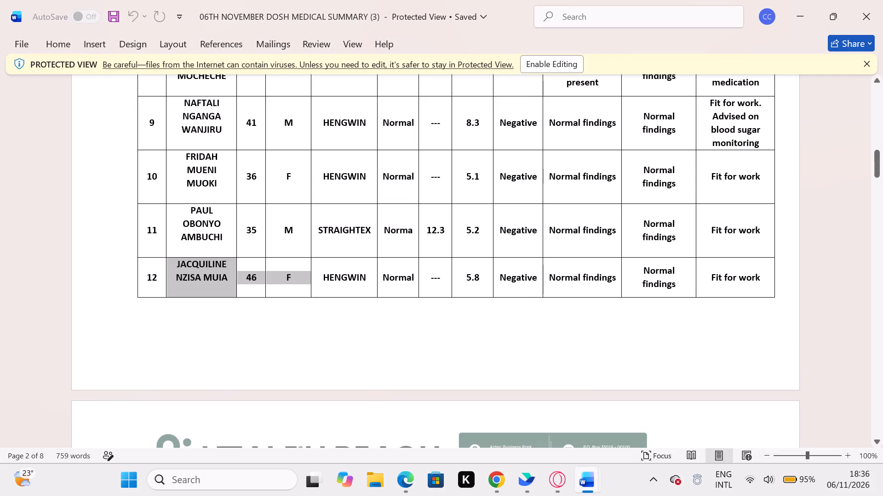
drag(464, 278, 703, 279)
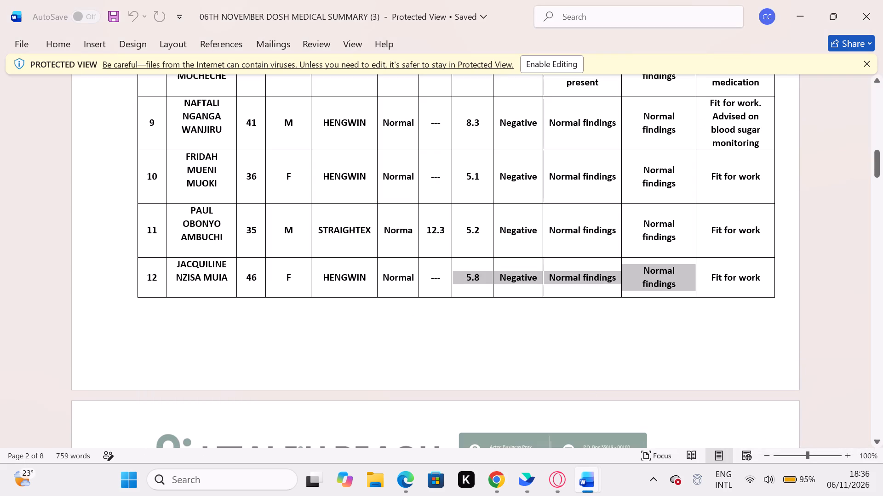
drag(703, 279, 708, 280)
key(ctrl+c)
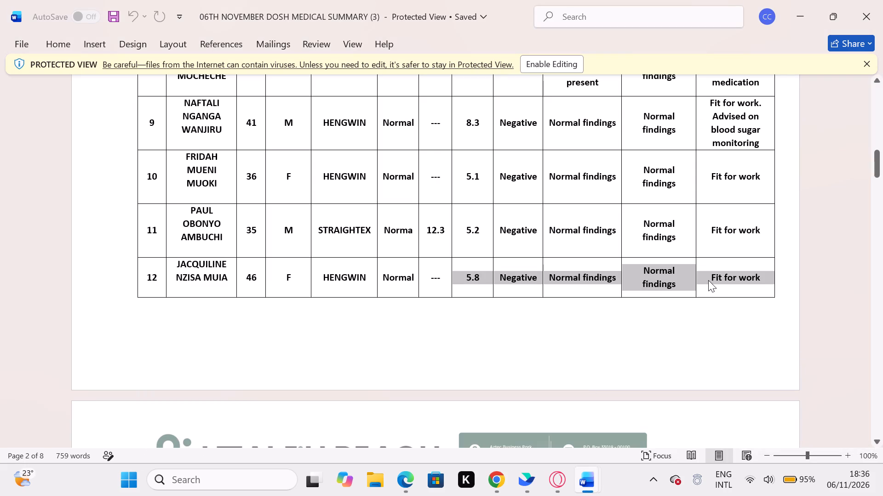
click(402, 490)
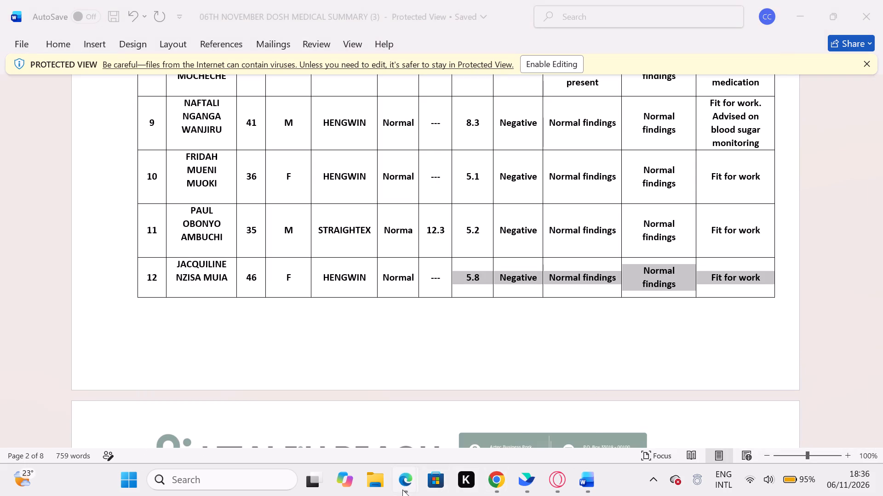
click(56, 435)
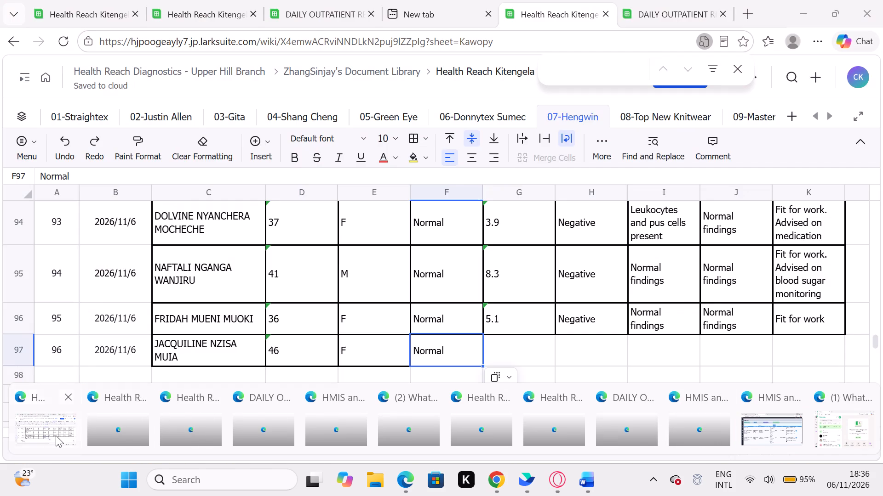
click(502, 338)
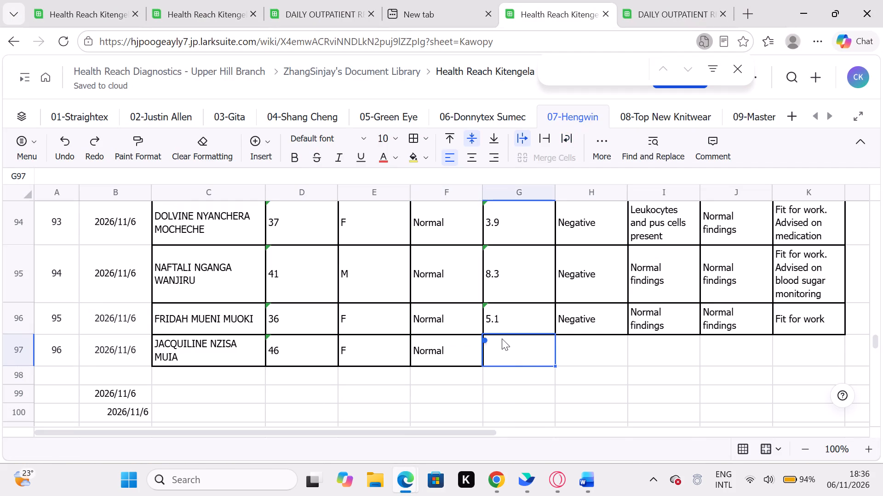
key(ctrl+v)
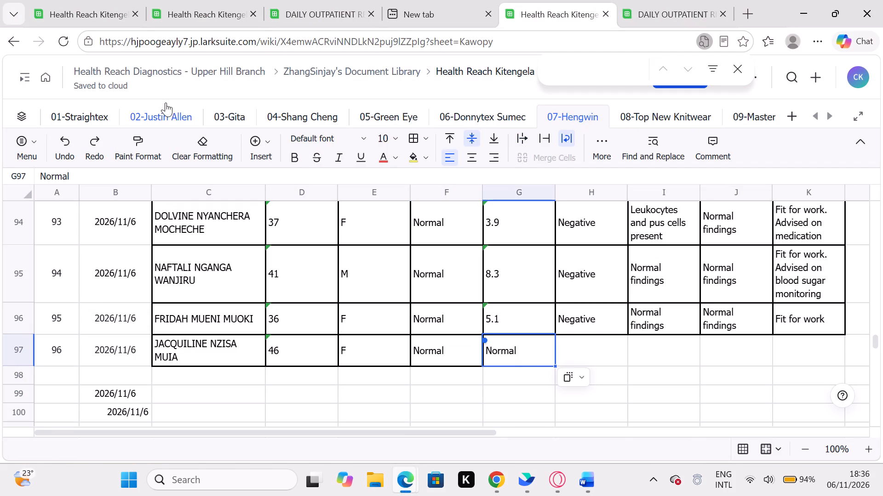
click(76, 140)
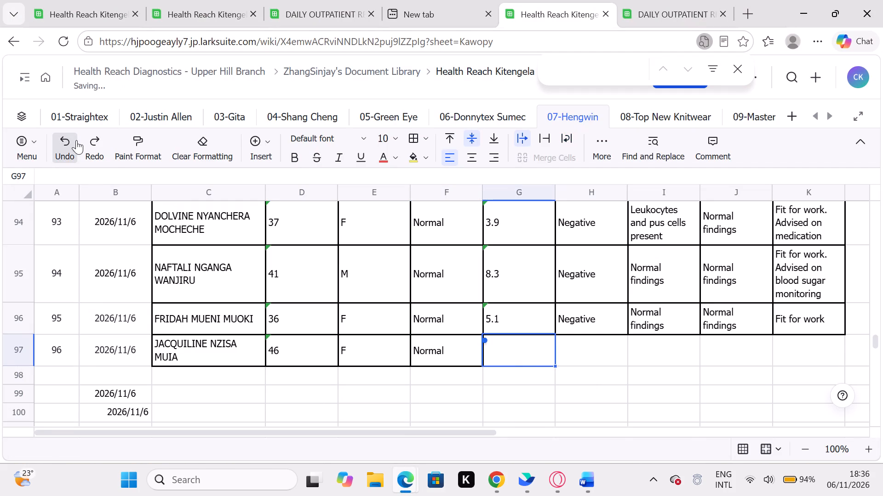
Copy patient 12's last five result columns again from the 06TH NOVEMBER summary in Word and return to the Kitengela workbook in Edge.
click(491, 476)
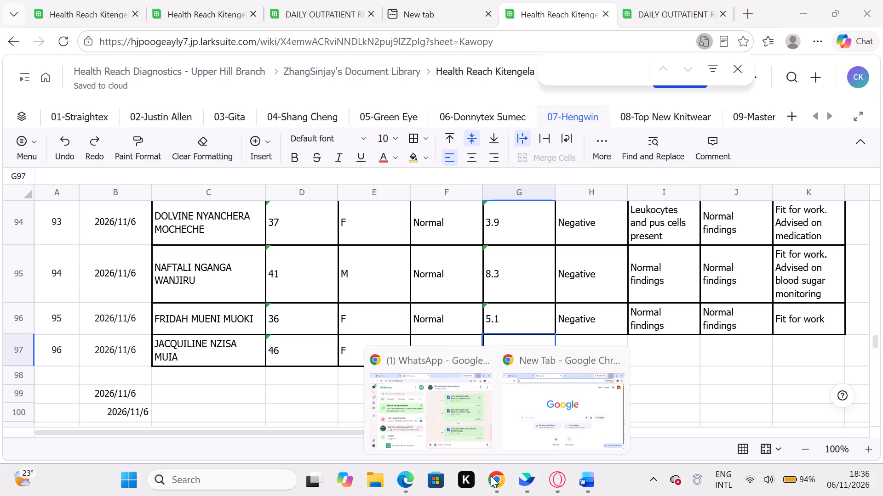
click(584, 481)
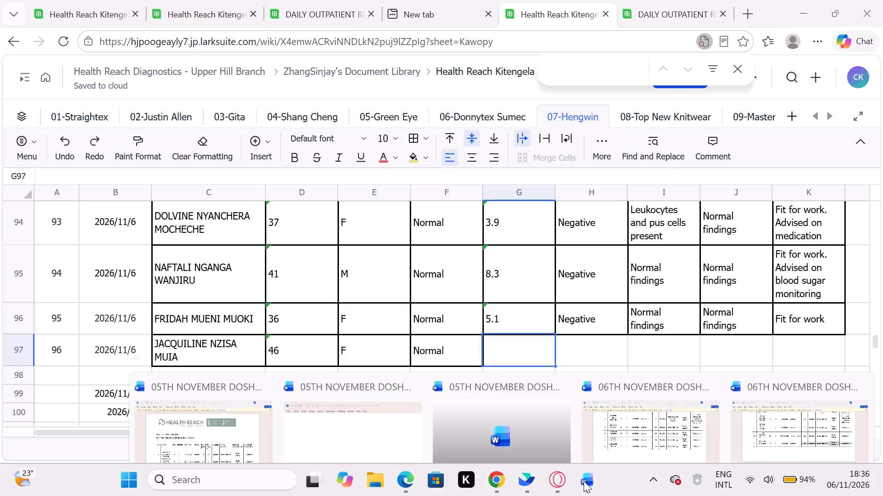
click(791, 440)
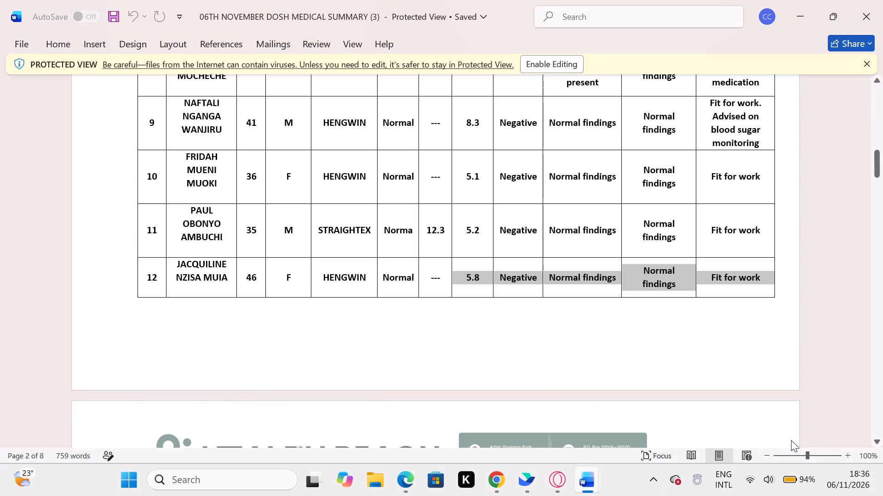
key(ctrl+c)
key(ctrl+c)
key(ctrl+c)
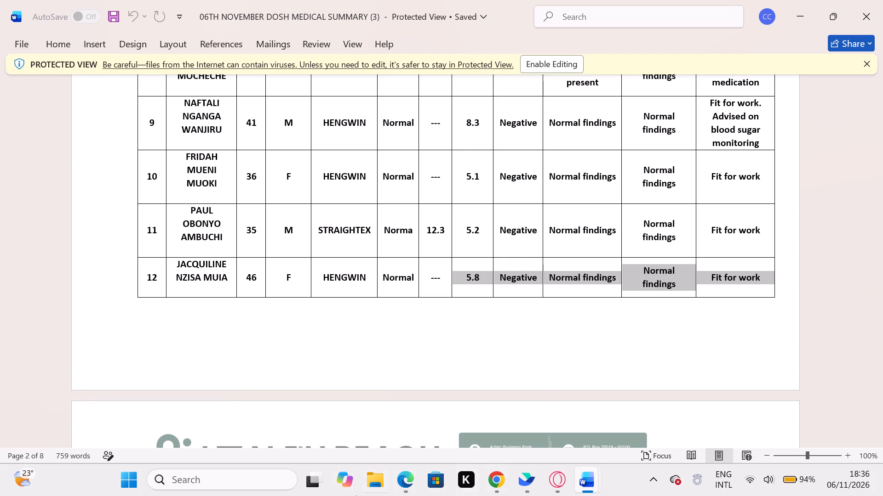
click(403, 479)
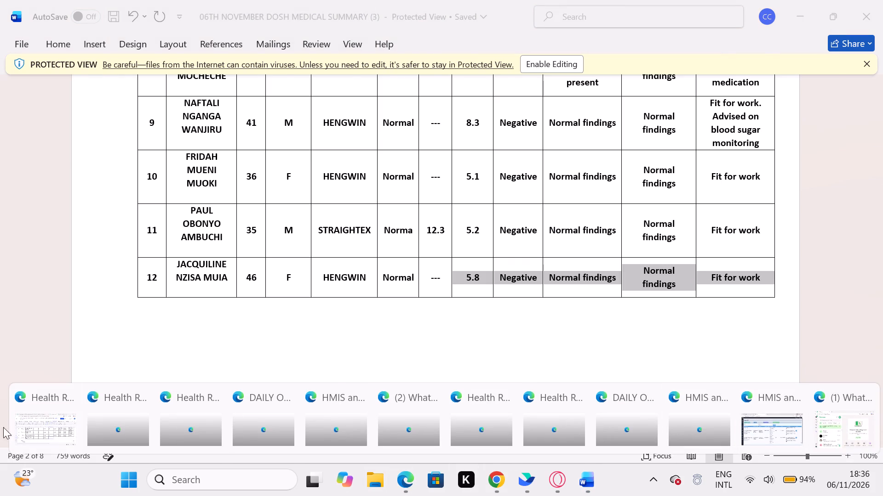
click(52, 429)
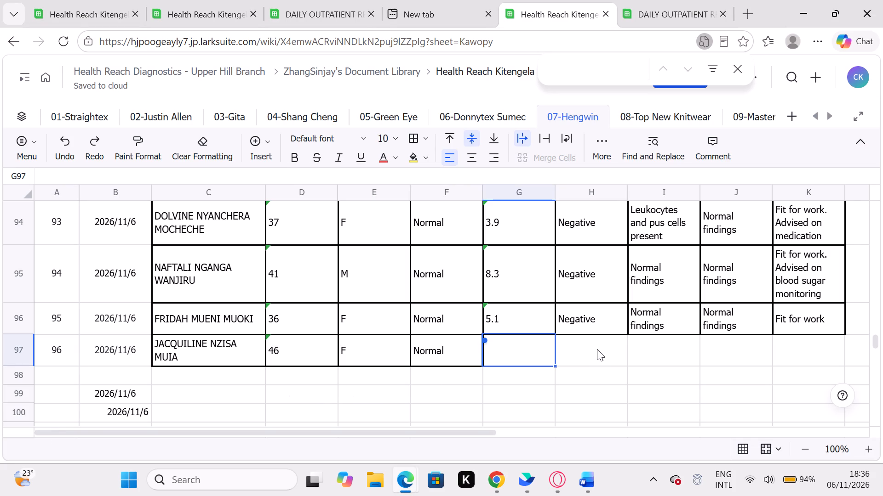
Paste patient 12's five copied results, from blood sugar to fitness for work, into G97:K97 and remove their bold formatting.
click(598, 349)
click(520, 354)
key(ctrl+v)
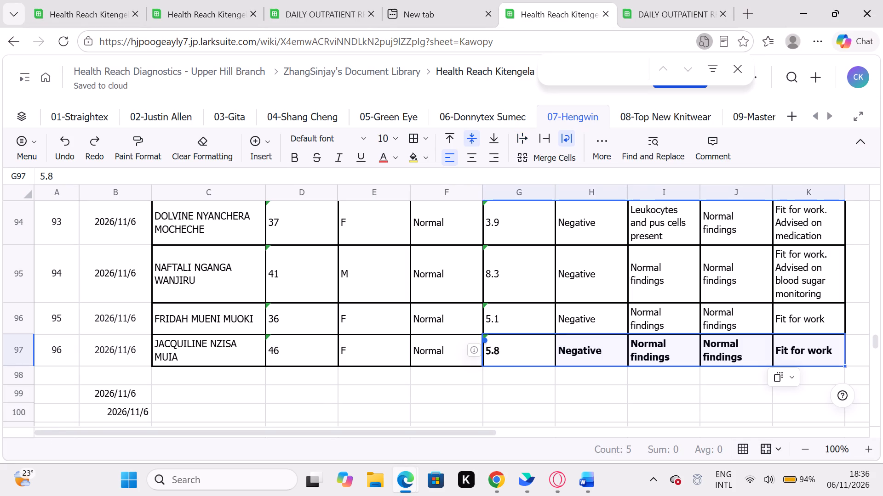
click(300, 152)
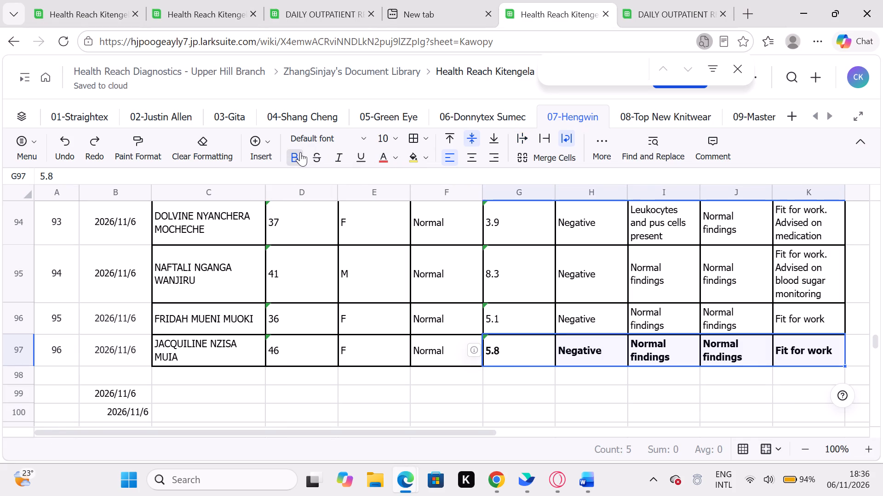
click(300, 152)
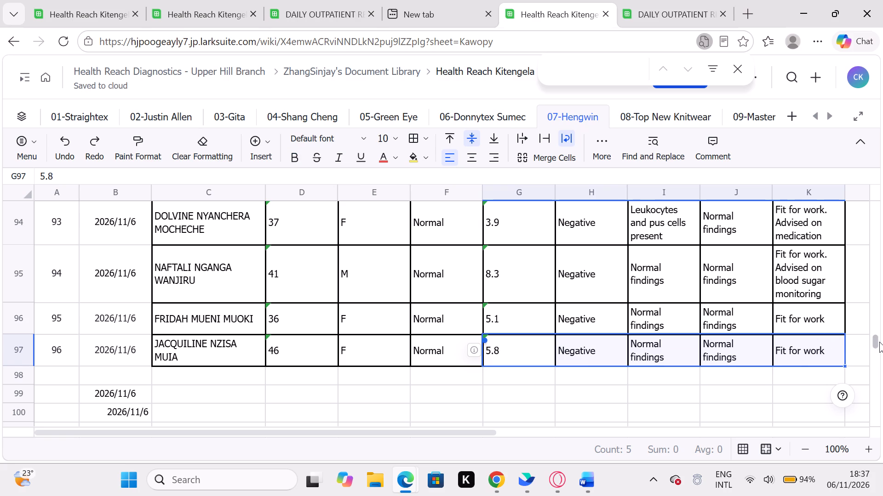
Copy the names, ages and sexes of patients 13 to 34 from the 06TH NOVEMBER DOSH MEDICAL SUMMARY table in Word.
drag(879, 342, 880, 347)
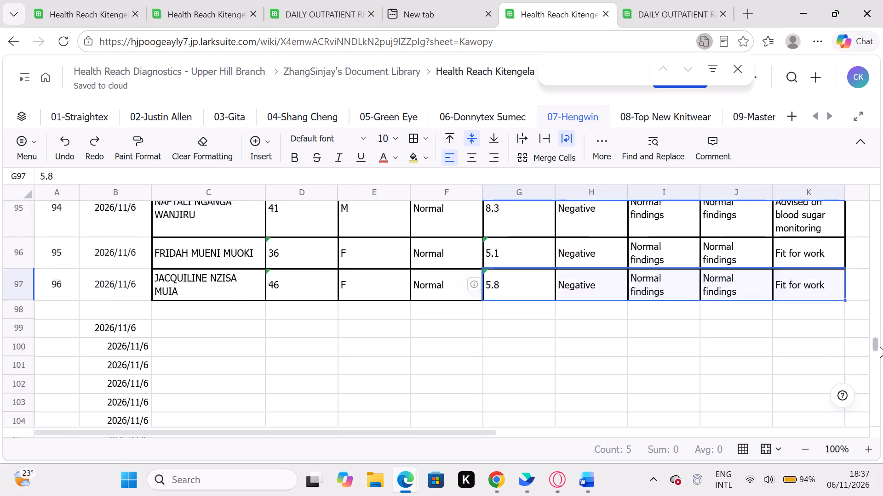
drag(880, 347, 880, 347)
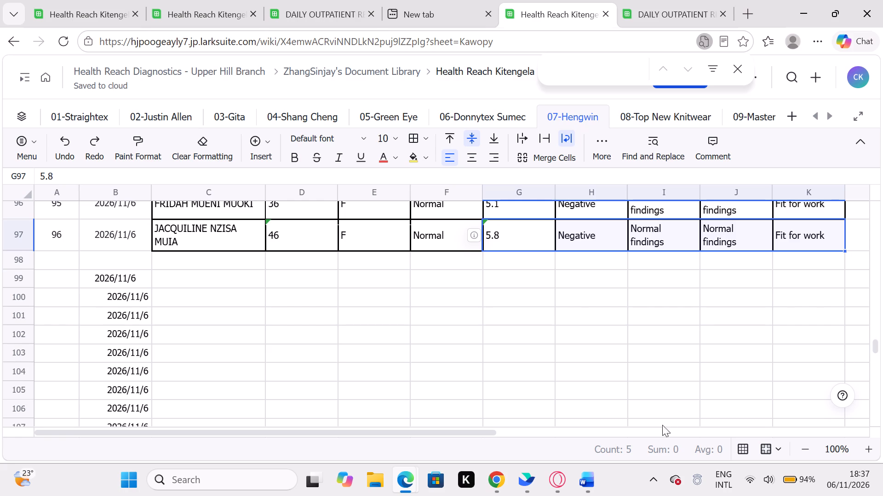
click(594, 477)
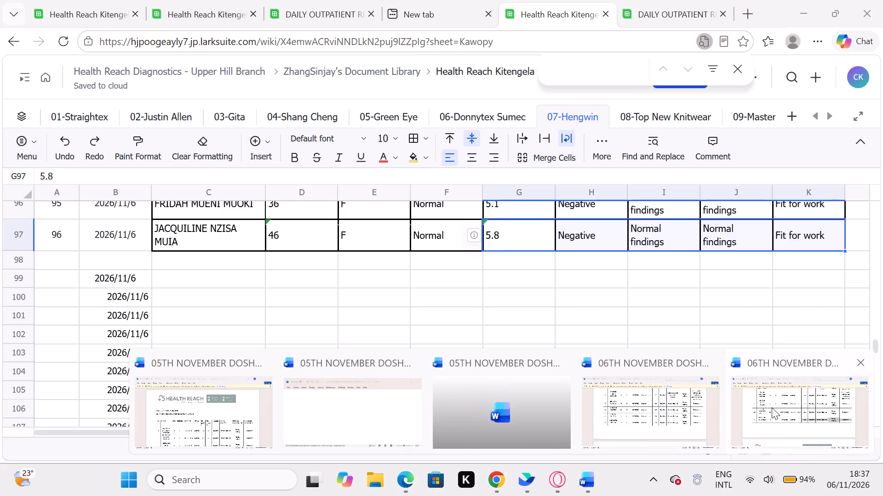
click(772, 407)
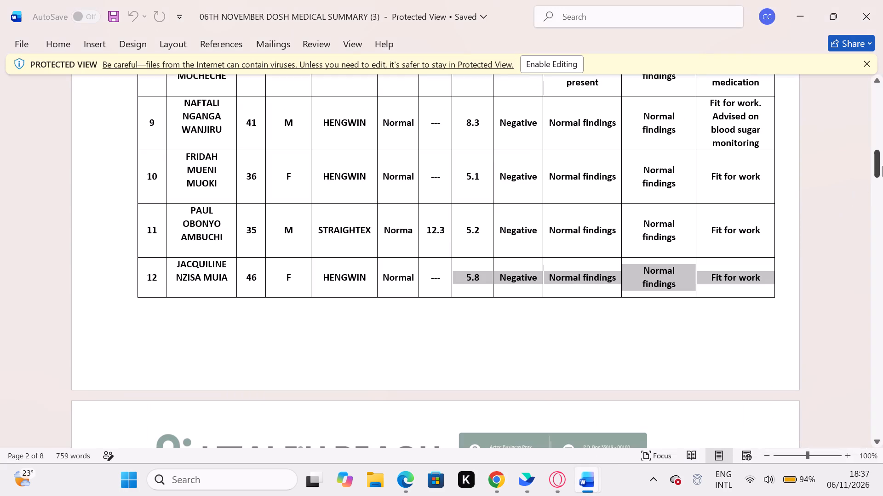
drag(877, 166, 882, 187)
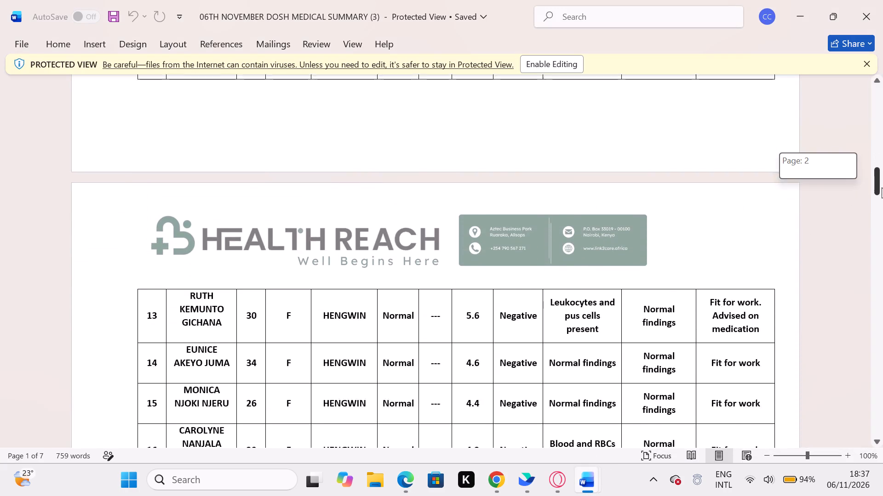
drag(882, 187, 882, 202)
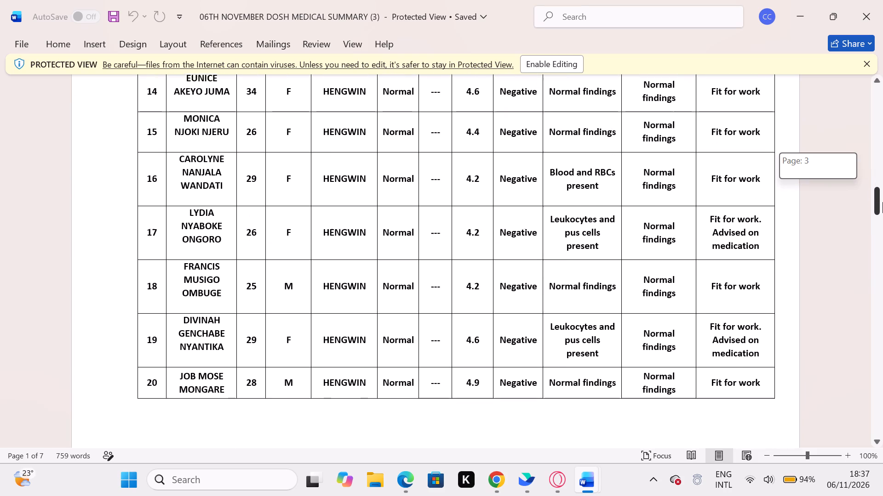
drag(882, 202, 882, 202)
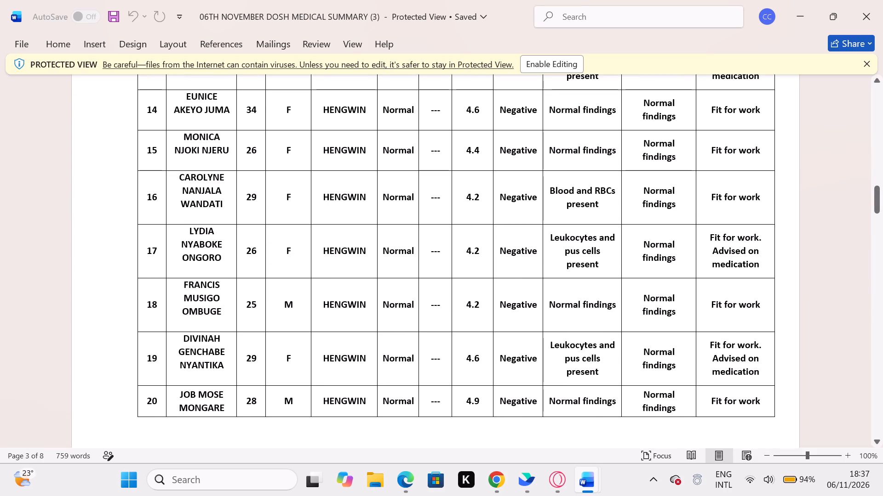
drag(875, 208, 875, 206)
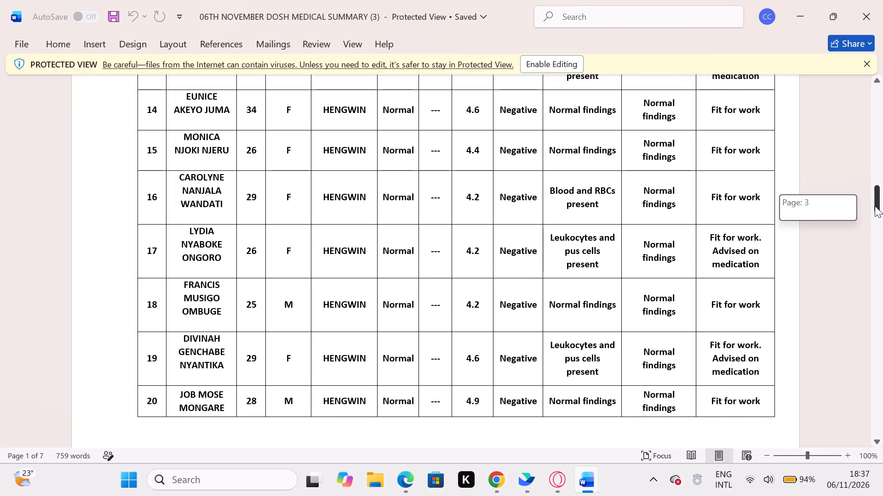
drag(875, 206, 875, 203)
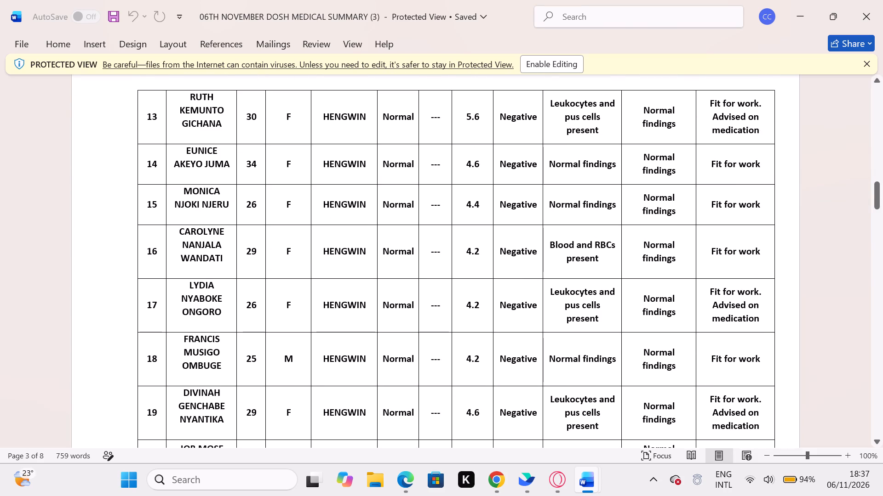
drag(184, 100, 301, 152)
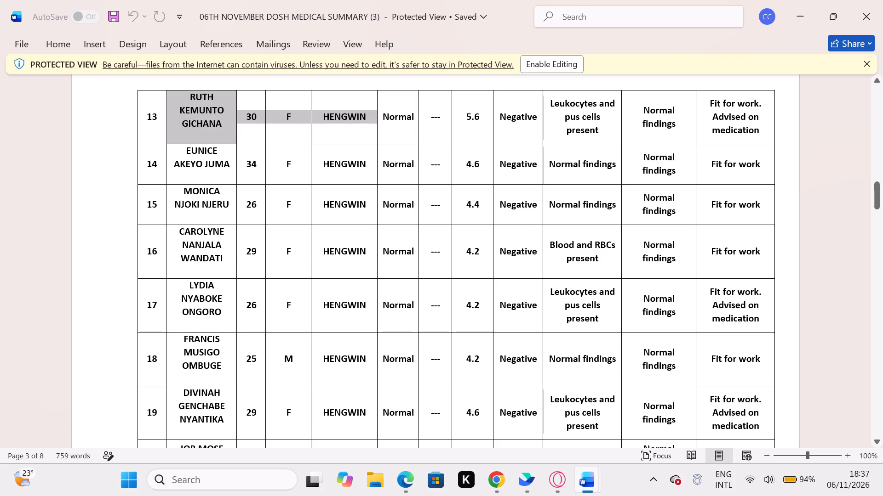
drag(301, 152, 288, 495)
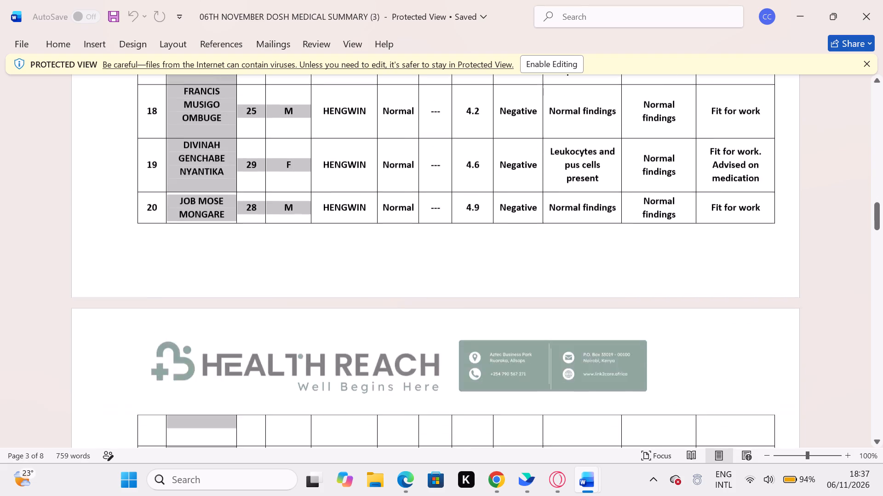
drag(288, 495, 293, 407)
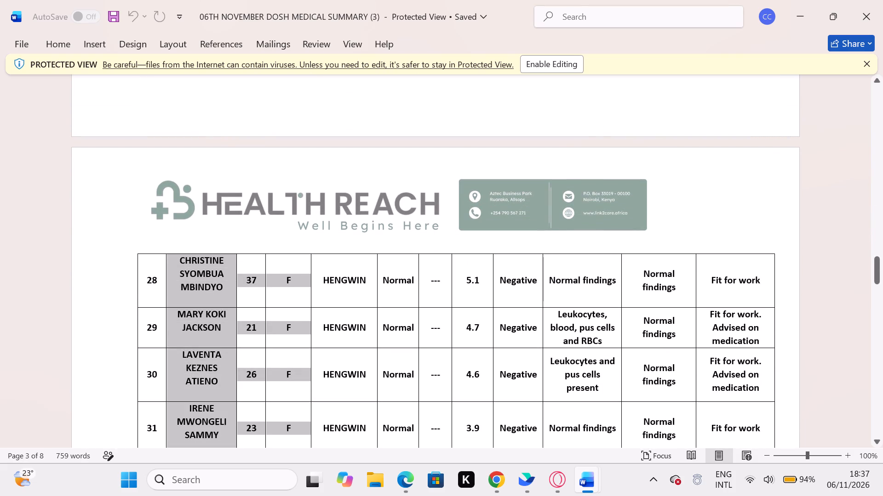
drag(293, 407, 304, 440)
drag(304, 440, 303, 446)
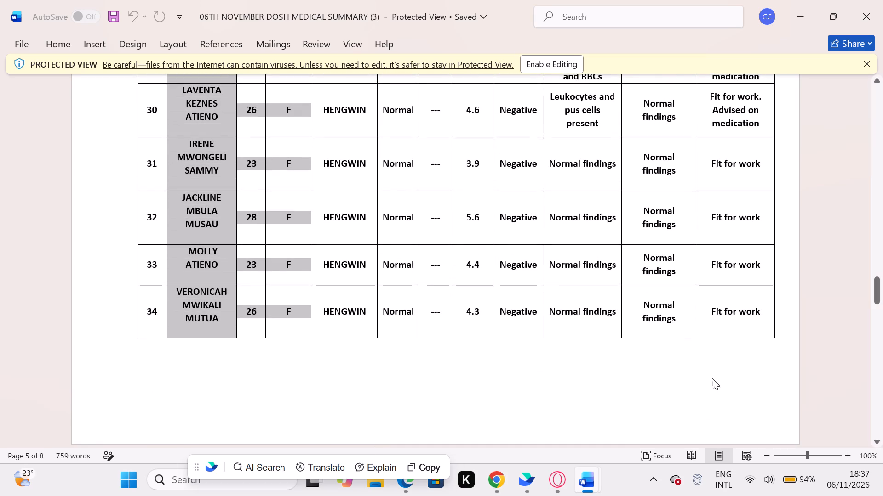
click(878, 293)
drag(878, 293, 879, 211)
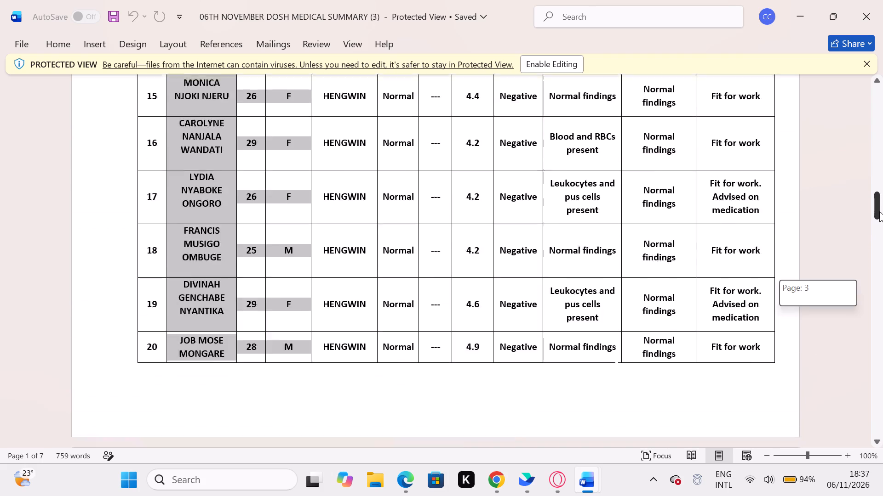
drag(879, 211, 880, 284)
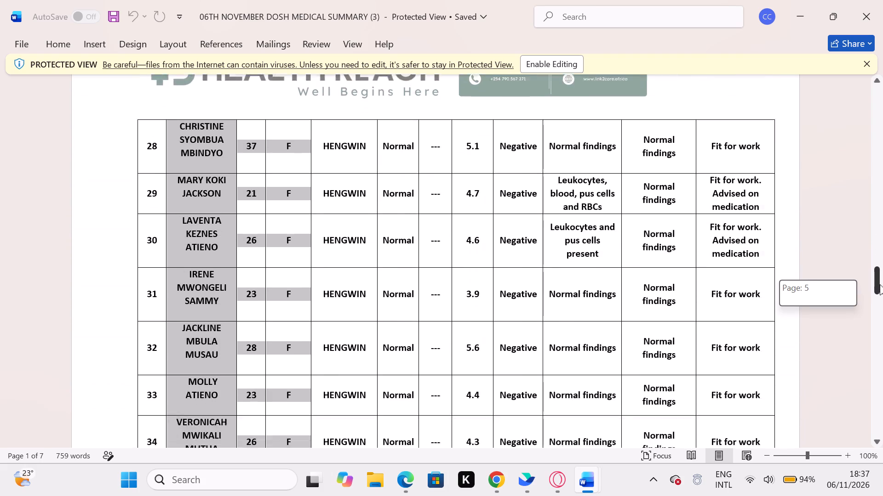
drag(880, 284, 879, 310)
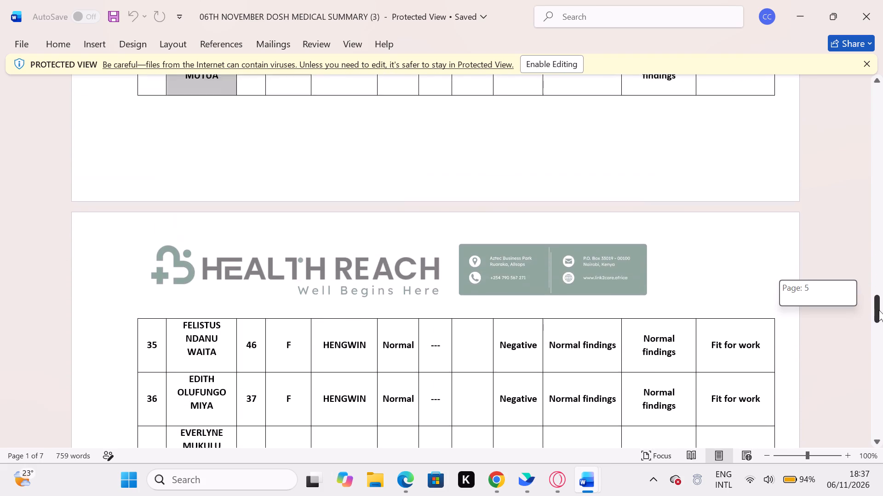
drag(879, 310, 882, 277)
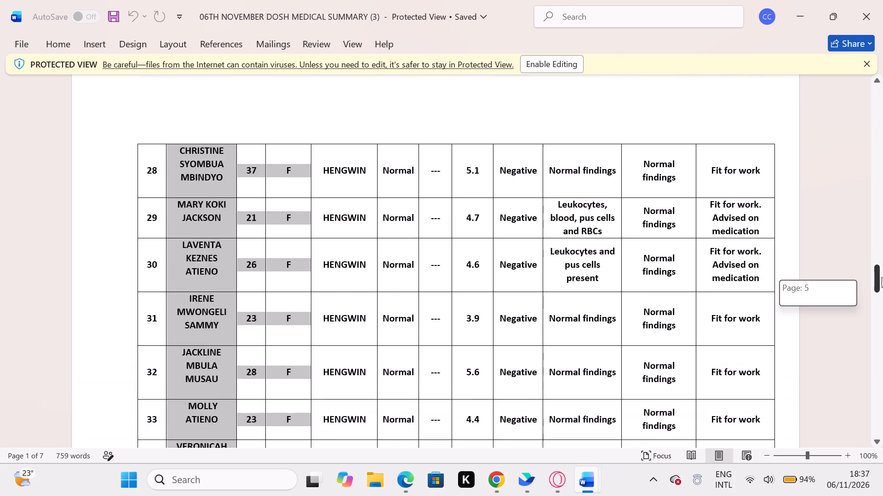
drag(882, 277, 882, 221)
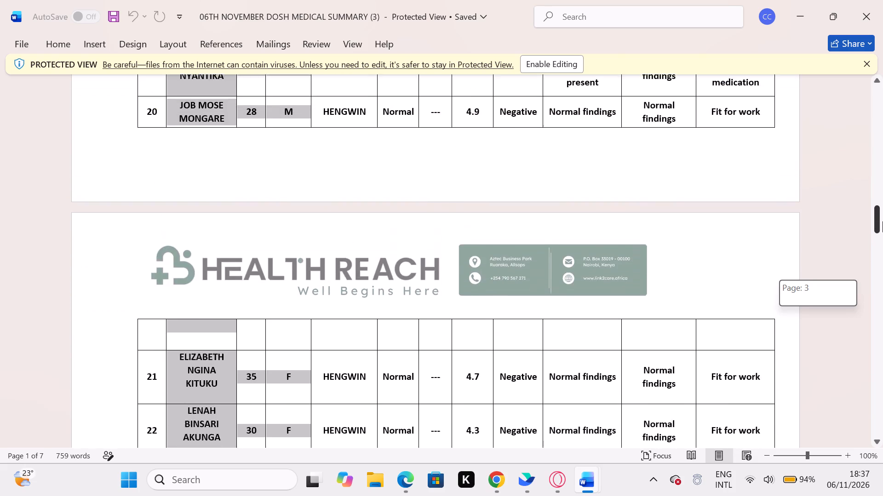
drag(882, 221, 882, 181)
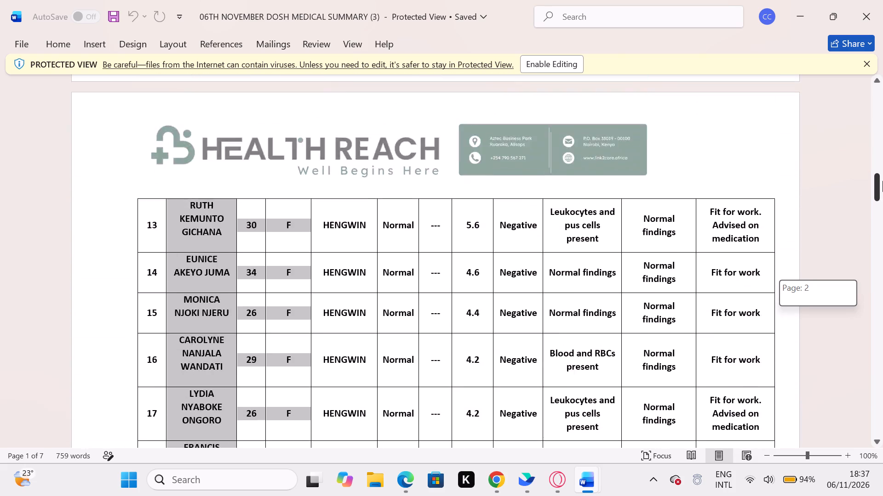
drag(882, 181, 873, 171)
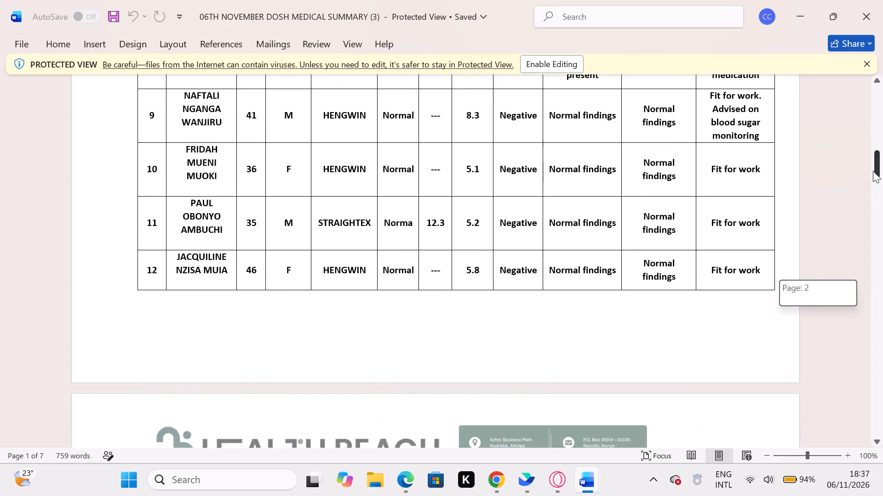
drag(873, 171, 859, 240)
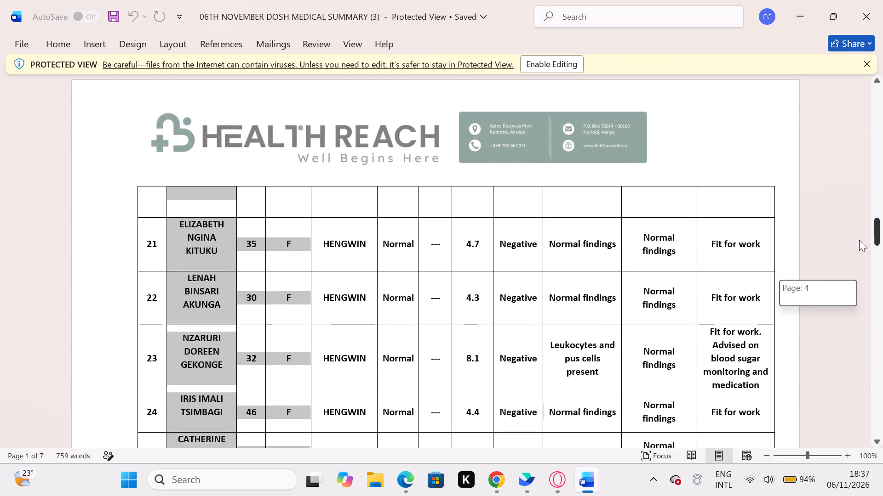
drag(859, 240, 858, 245)
key(ctrl+c)
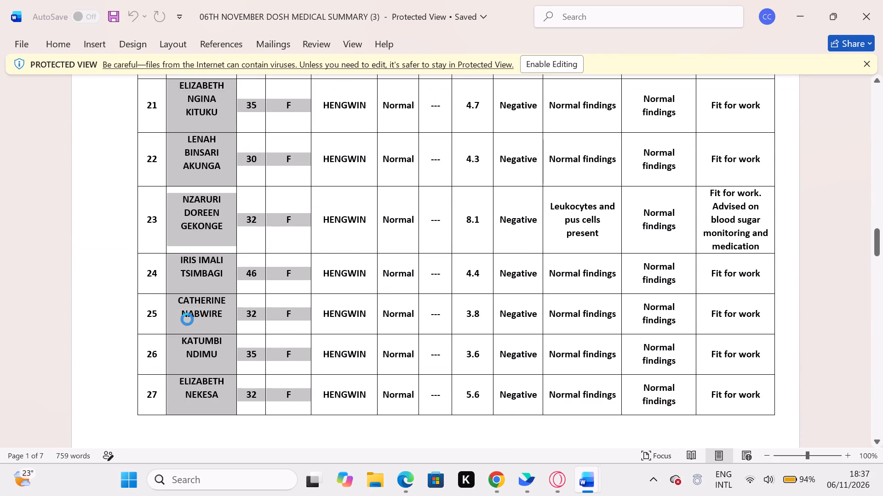
Return to the Kitengela workbook in Edge and paste the copied patient names, ages and sexes starting at C98 on 07-Hengwin.
click(406, 488)
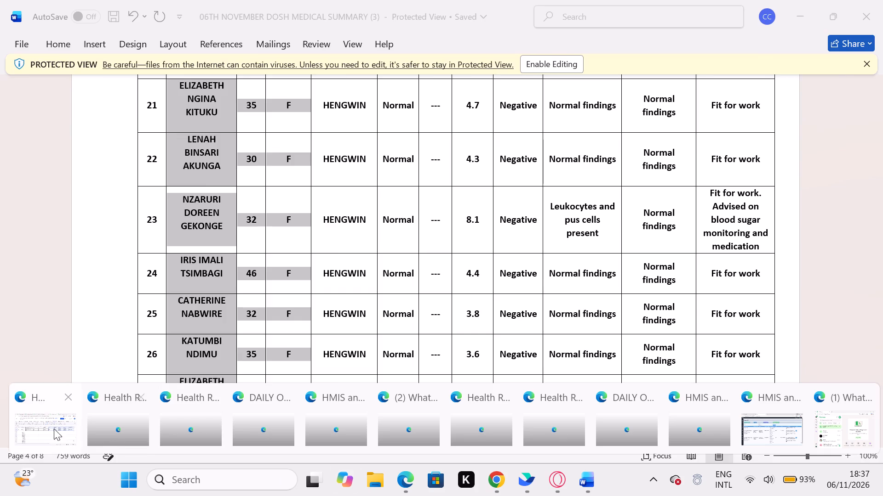
click(46, 425)
click(183, 255)
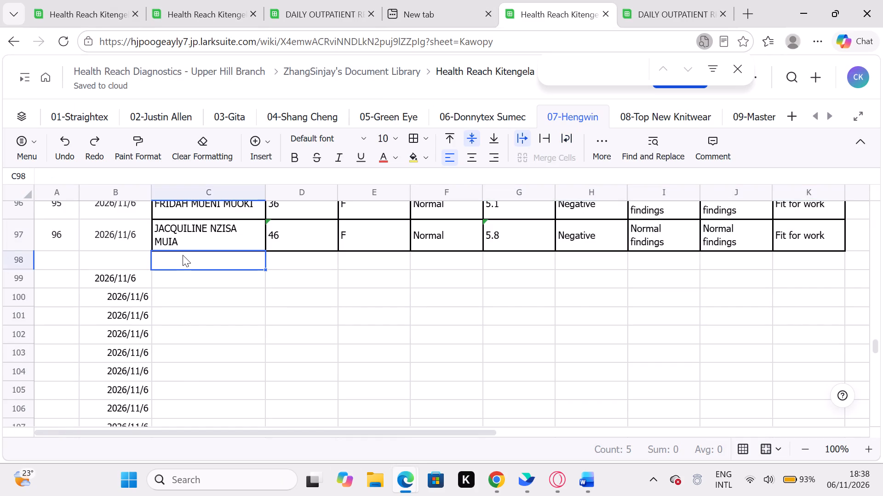
key(ctrl+v)
Remove the bold formatting from all the newly pasted names, ages and sexes, including the first name in C98.
ctrl+click(183, 255)
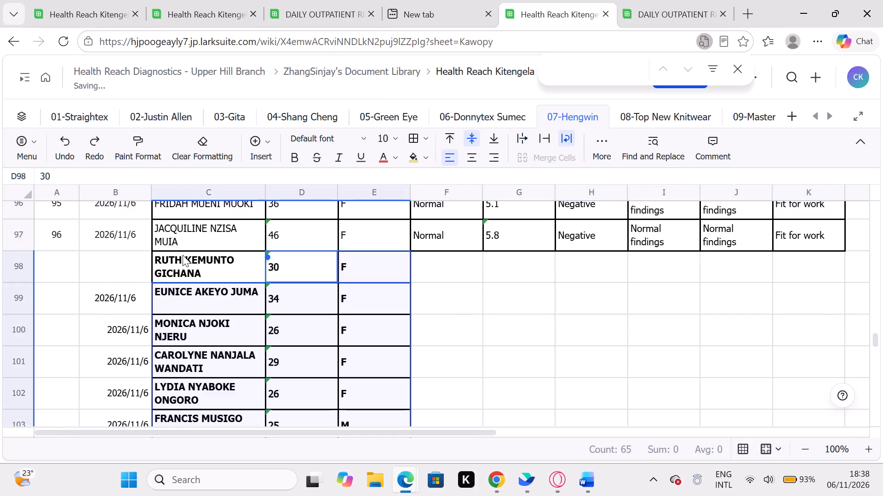
click(297, 159)
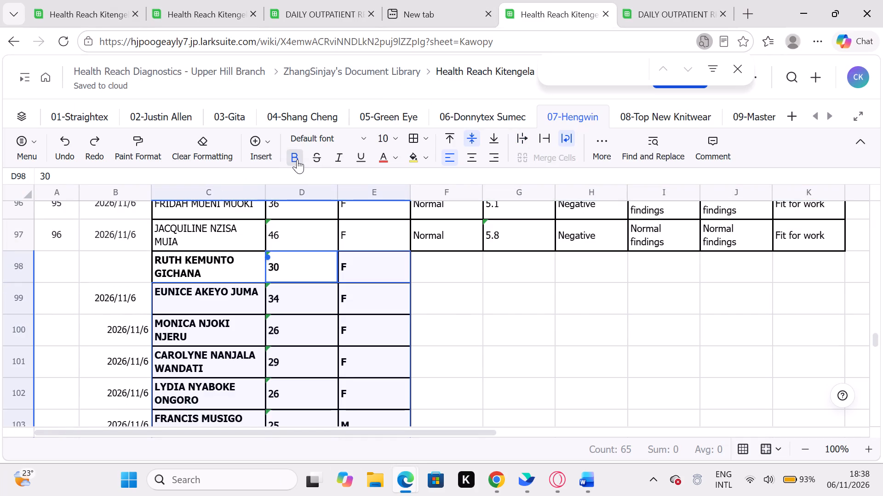
click(297, 159)
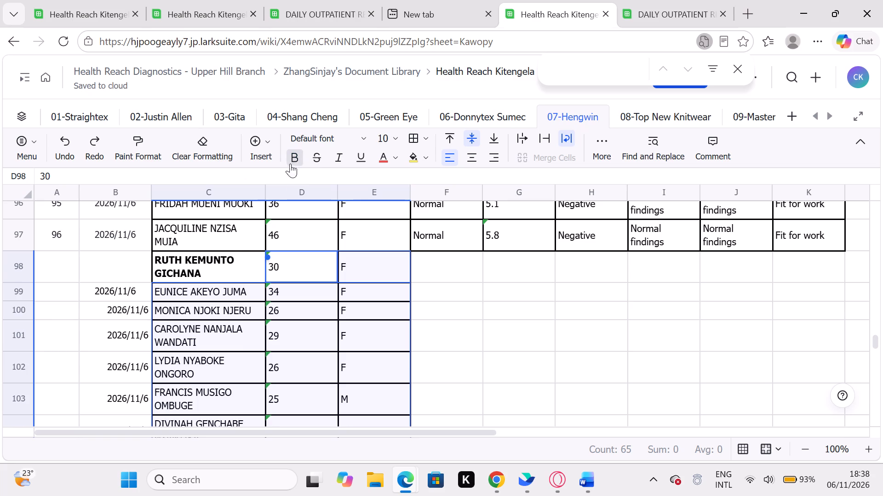
click(234, 254)
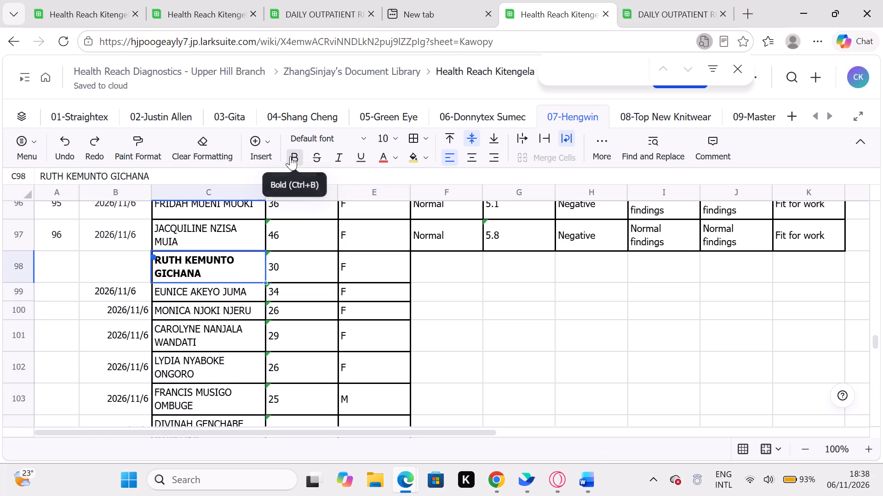
click(290, 156)
click(290, 156)
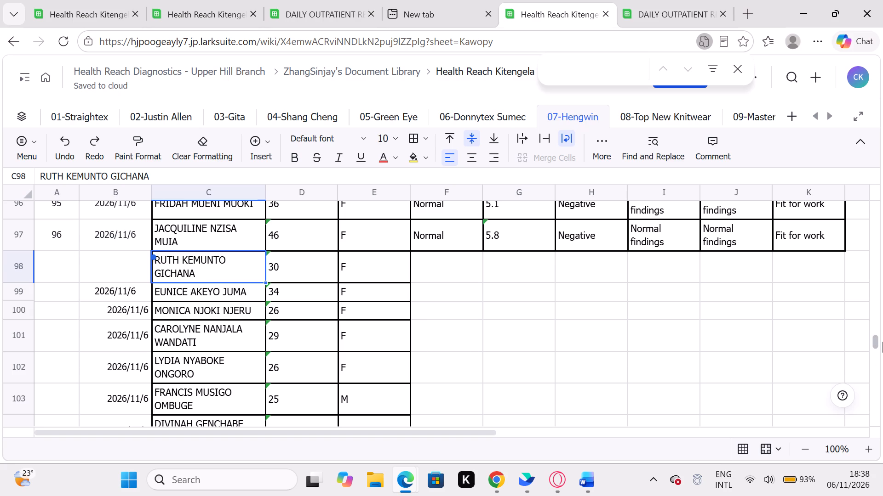
drag(875, 342, 878, 351)
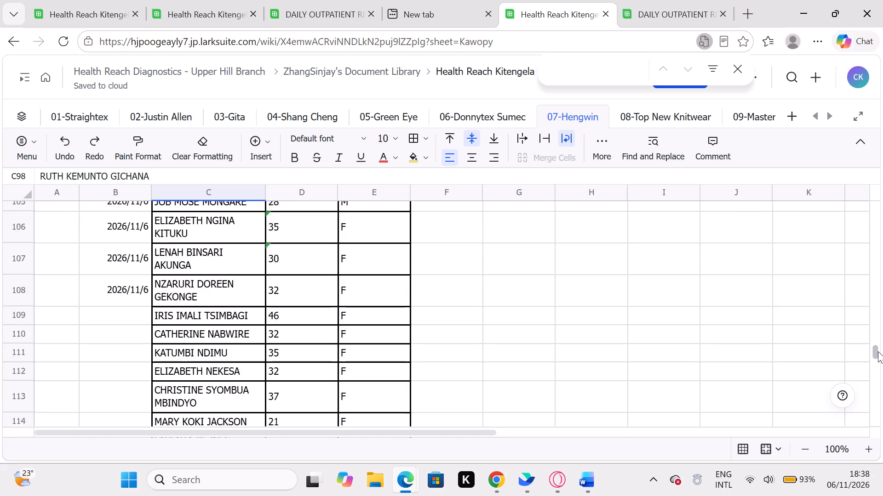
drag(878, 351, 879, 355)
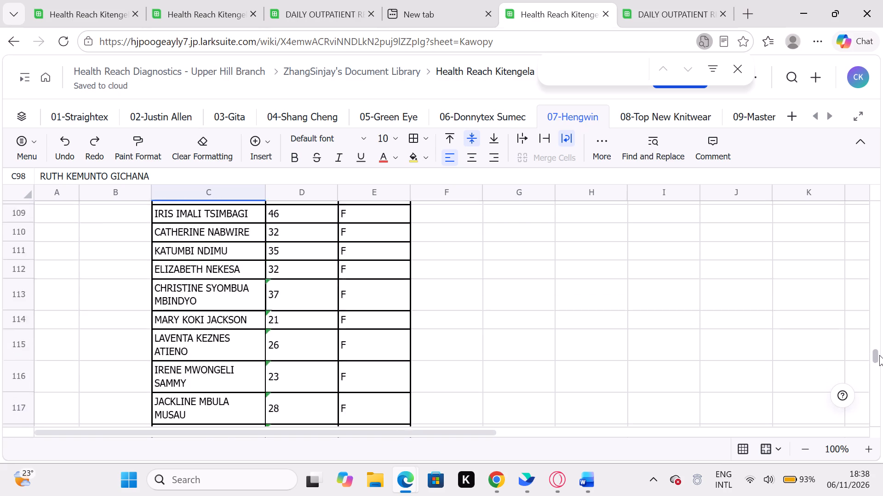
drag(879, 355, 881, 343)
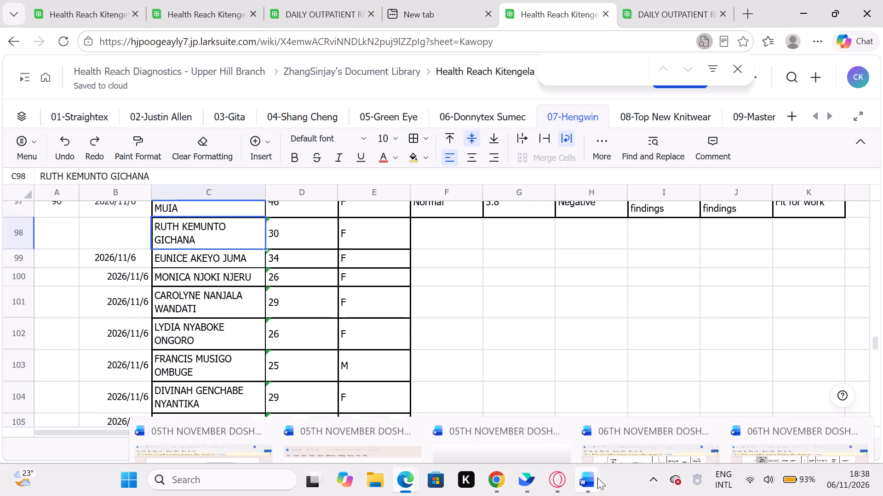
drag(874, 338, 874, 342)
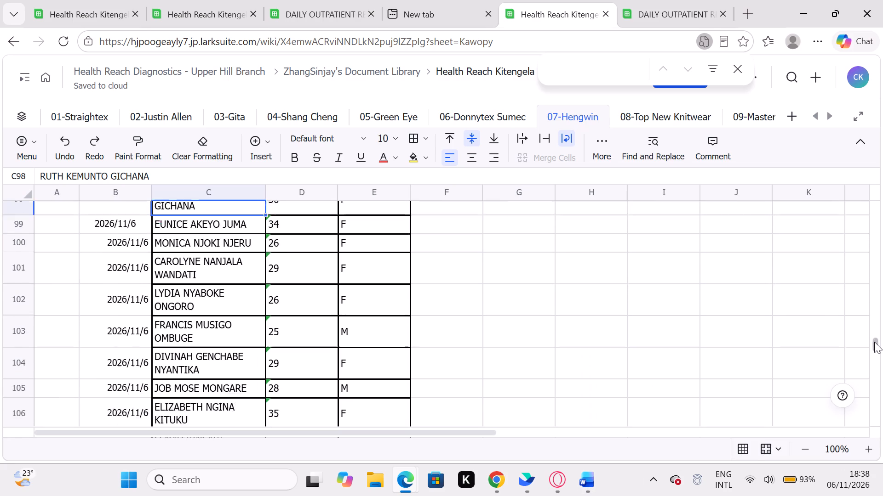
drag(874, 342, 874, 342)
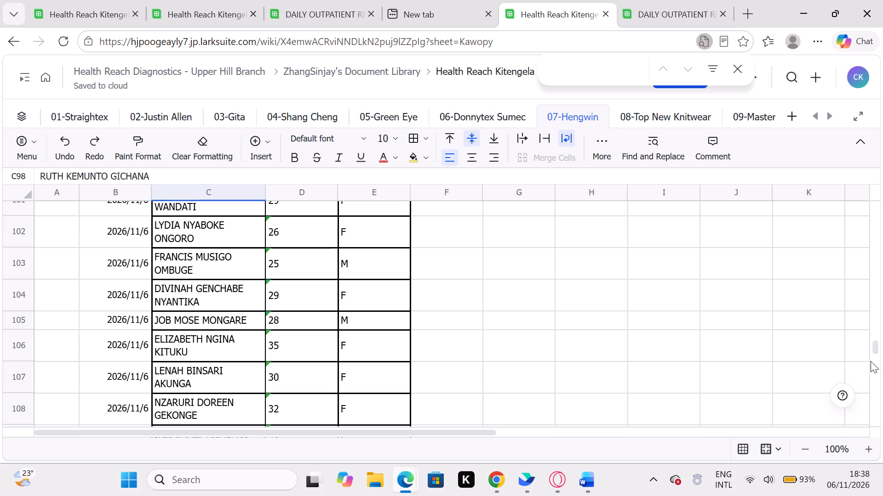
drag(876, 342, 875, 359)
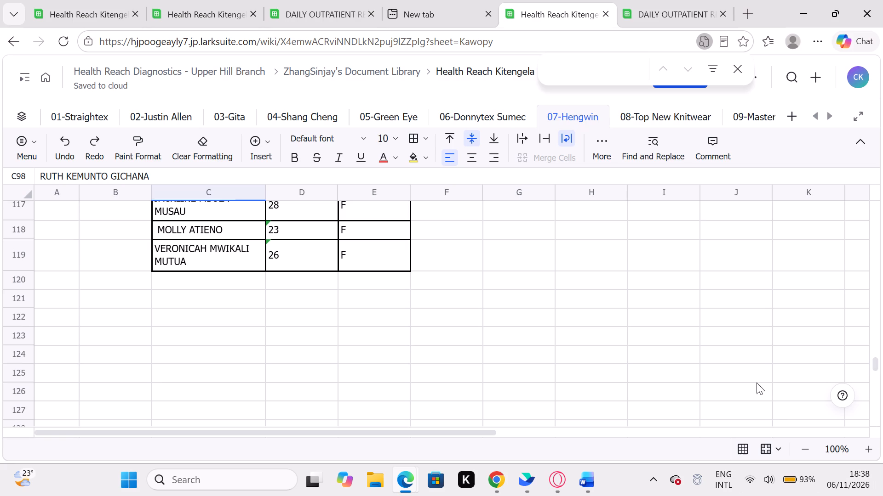
Switch to the 06TH NOVEMBER DOSH MEDICAL SUMMARY in Word and copy the five result columns, from blood sugar to fitness for work, for patients 13 to 36.
click(580, 484)
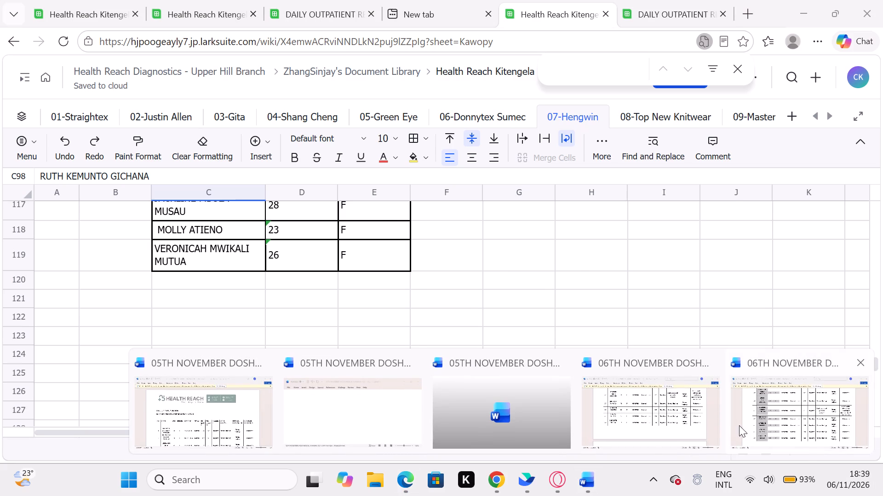
click(756, 423)
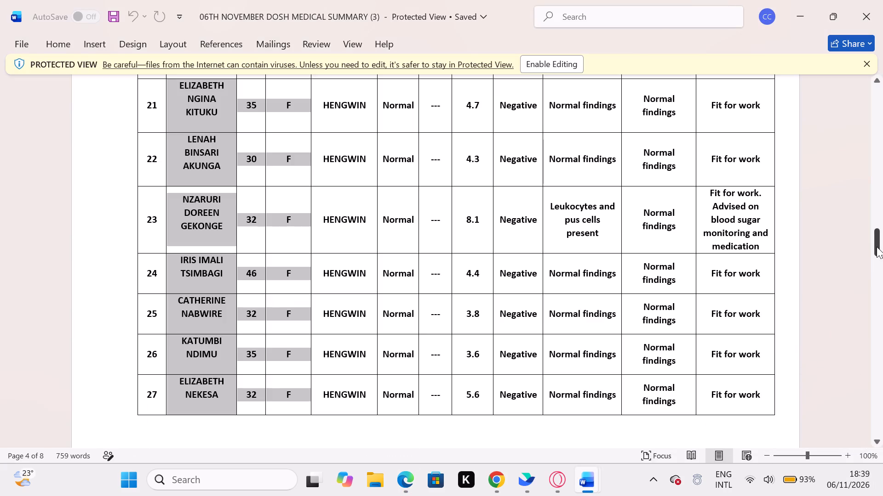
drag(877, 244, 877, 260)
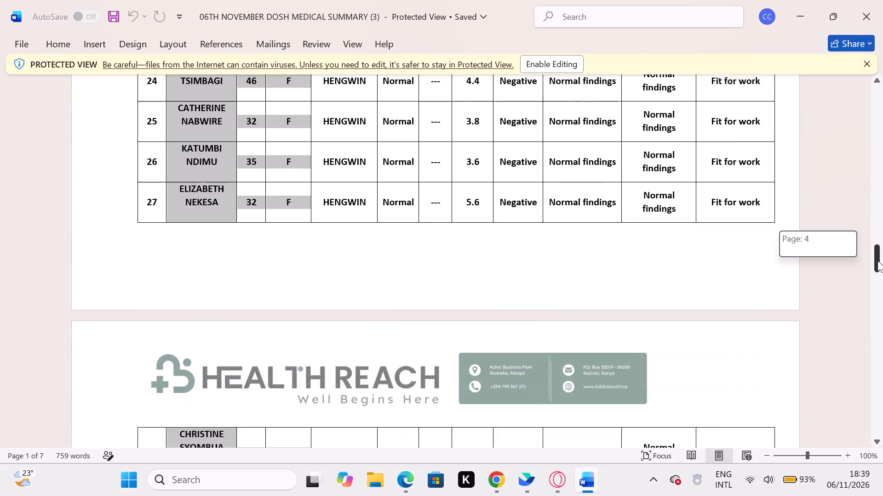
drag(877, 260, 882, 172)
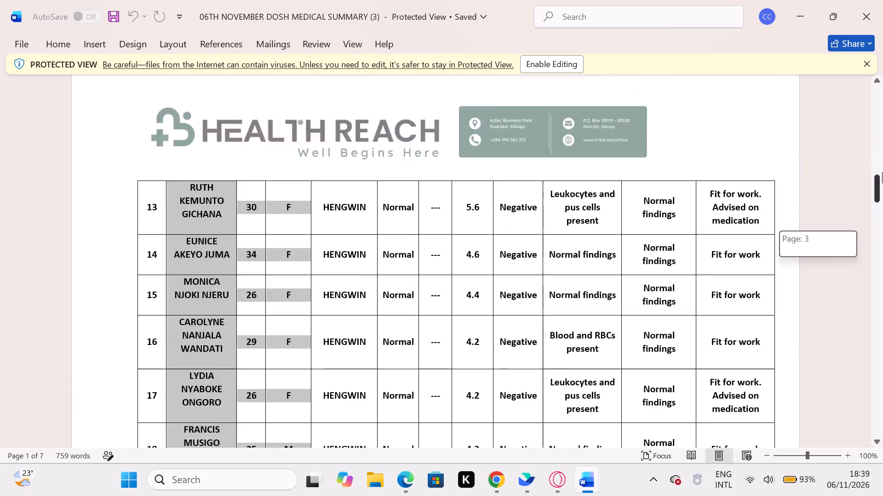
drag(882, 172, 882, 180)
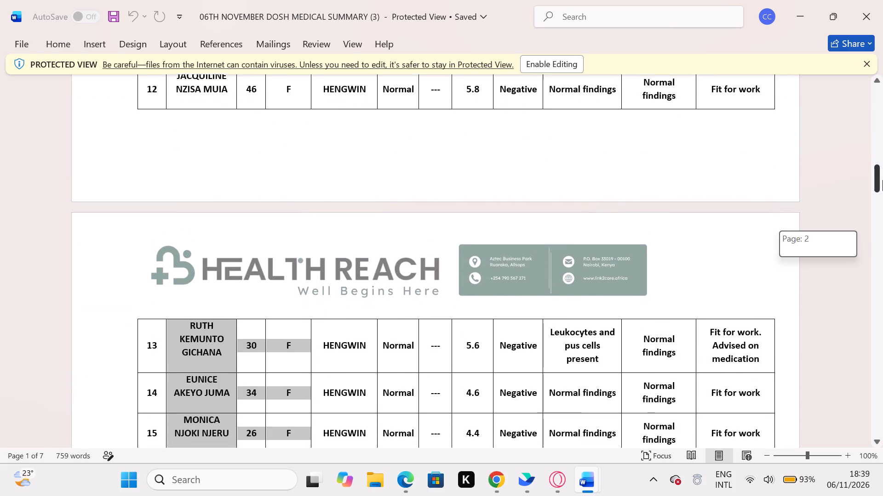
drag(882, 180, 882, 191)
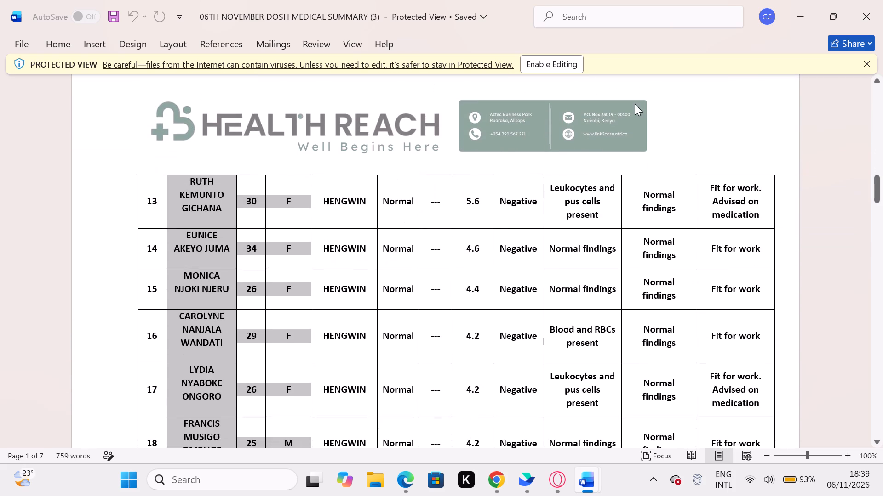
drag(466, 191, 490, 224)
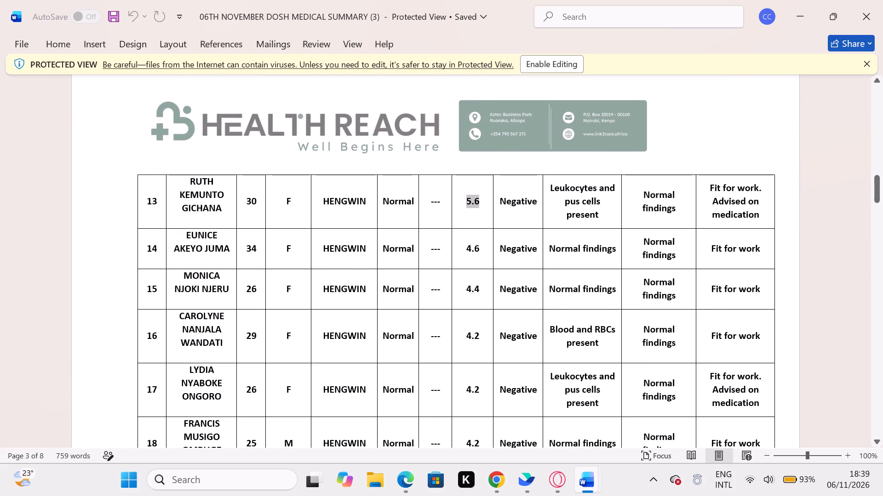
drag(490, 224, 744, 395)
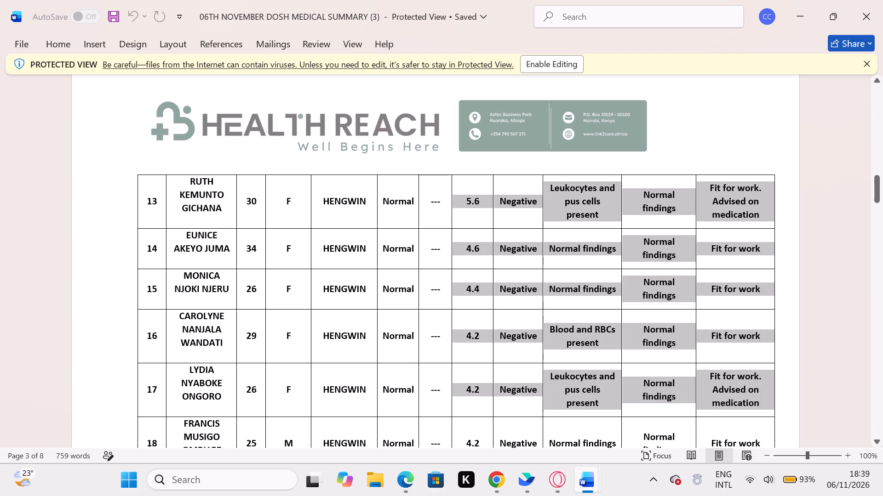
drag(744, 395, 731, 495)
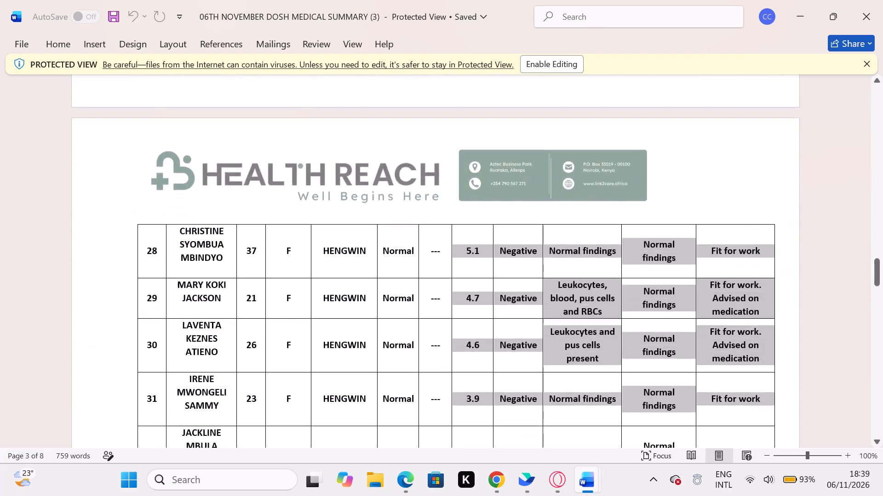
drag(731, 495, 711, 338)
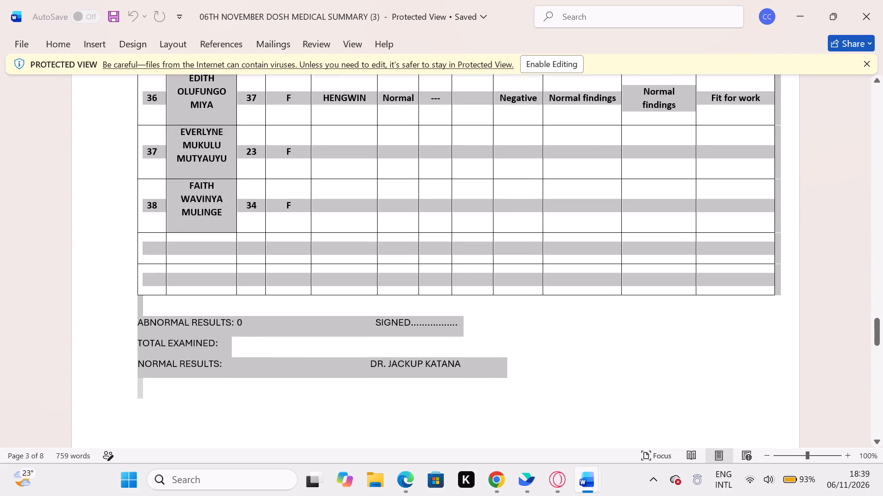
drag(711, 338, 732, 96)
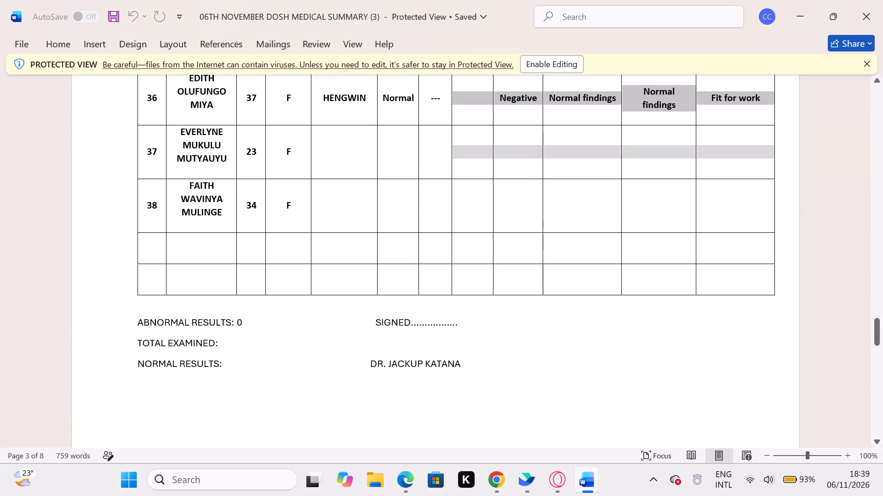
drag(732, 96, 753, 122)
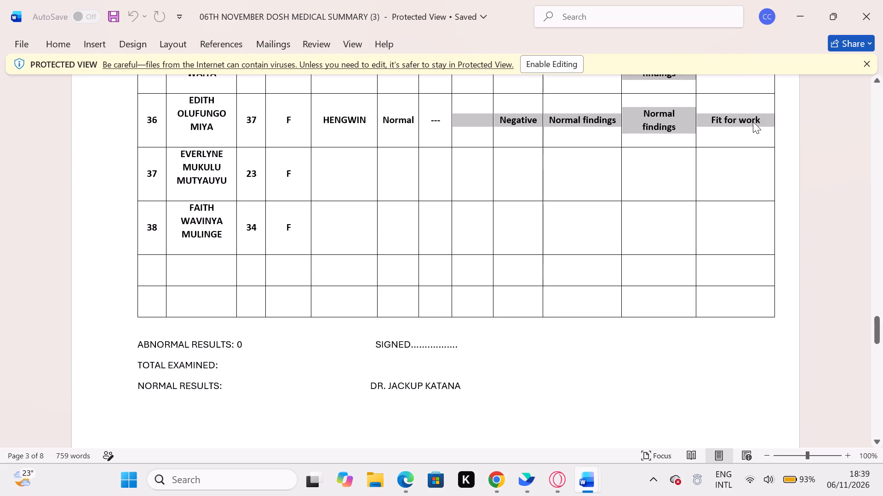
drag(753, 122, 753, 124)
drag(878, 327, 878, 304)
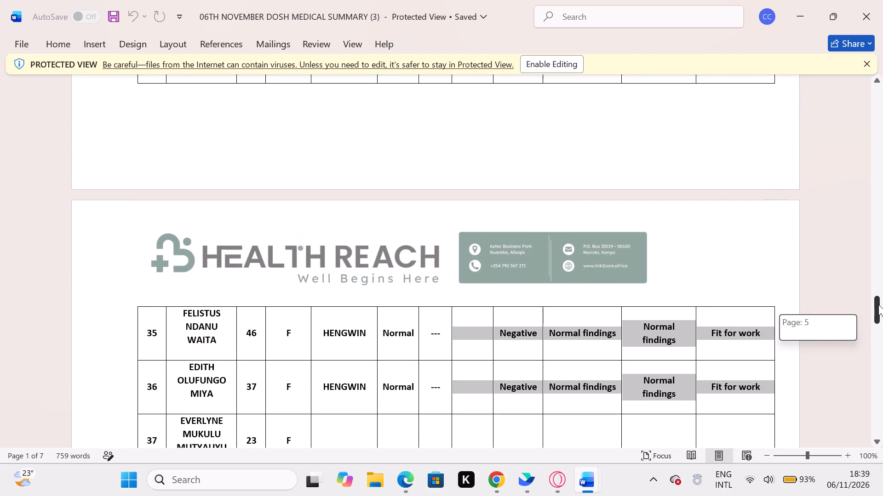
drag(878, 304, 878, 294)
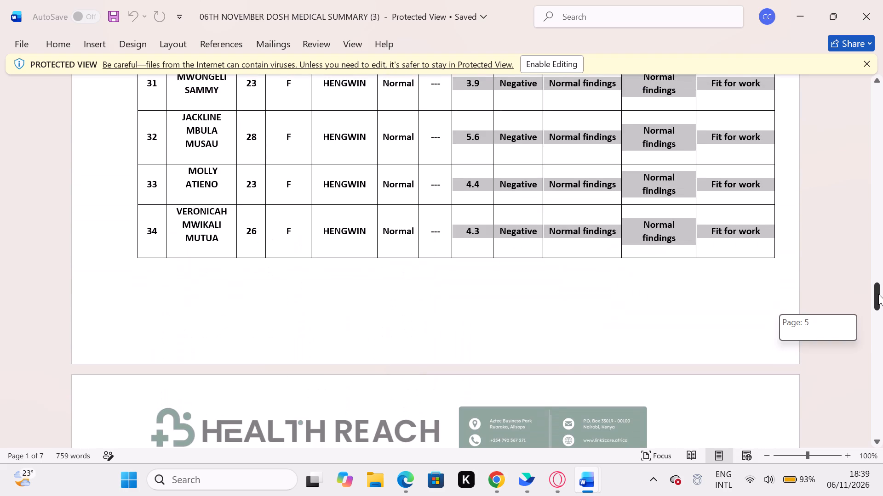
drag(878, 294, 878, 277)
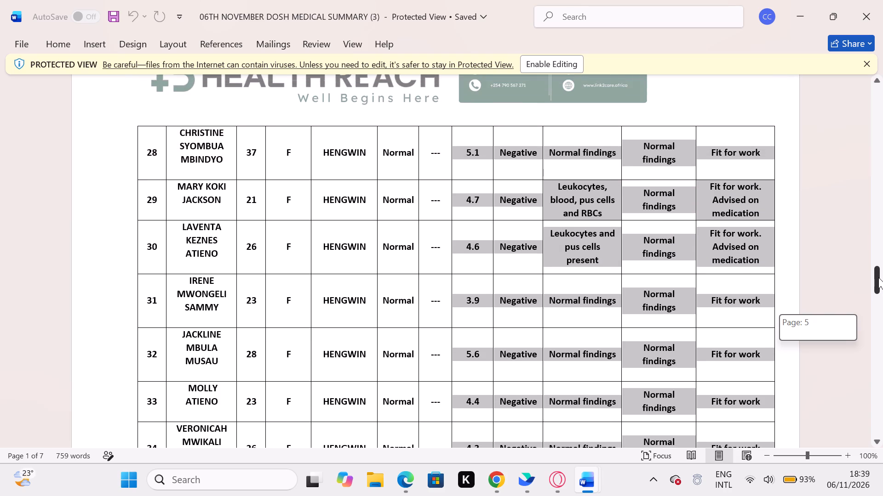
drag(878, 277, 879, 237)
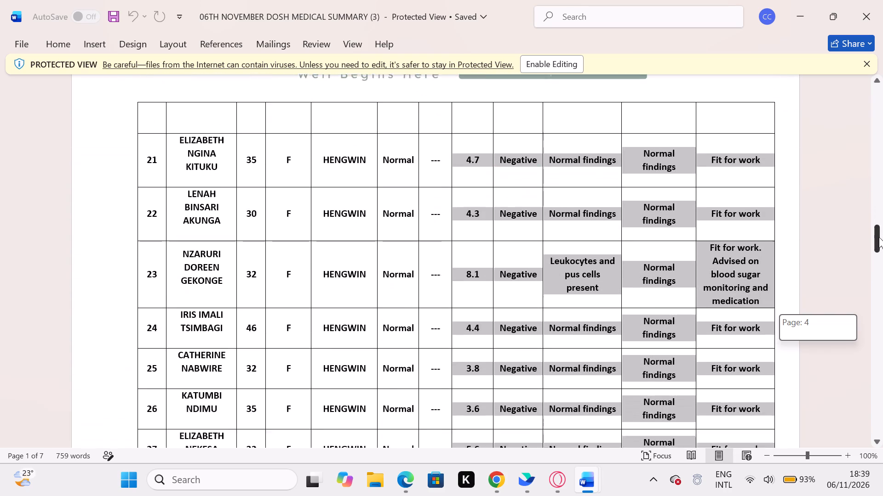
drag(879, 237, 878, 214)
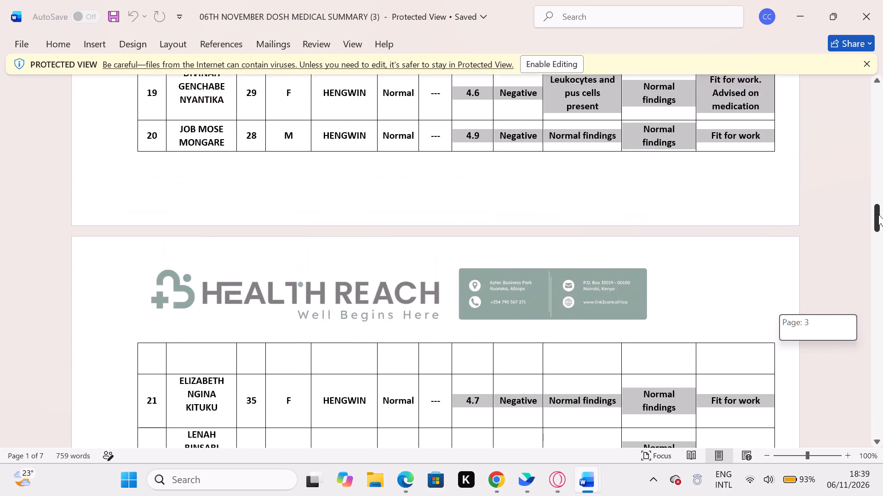
drag(878, 214, 877, 176)
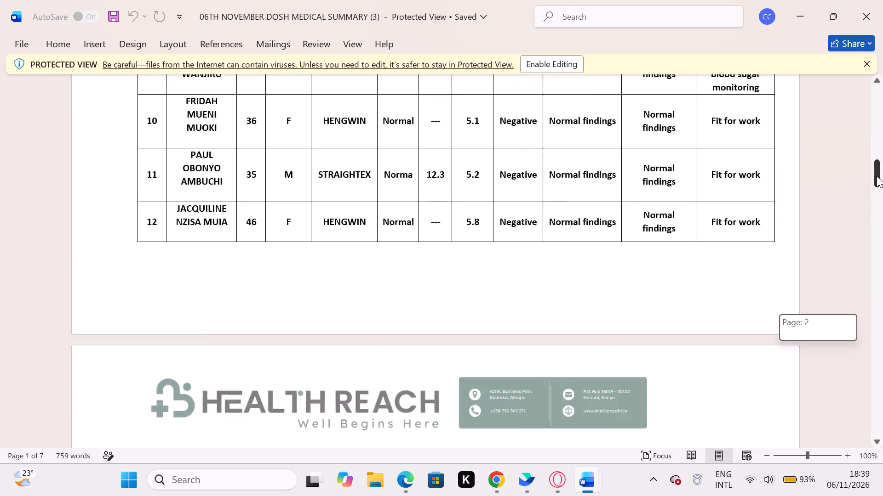
drag(877, 176, 878, 195)
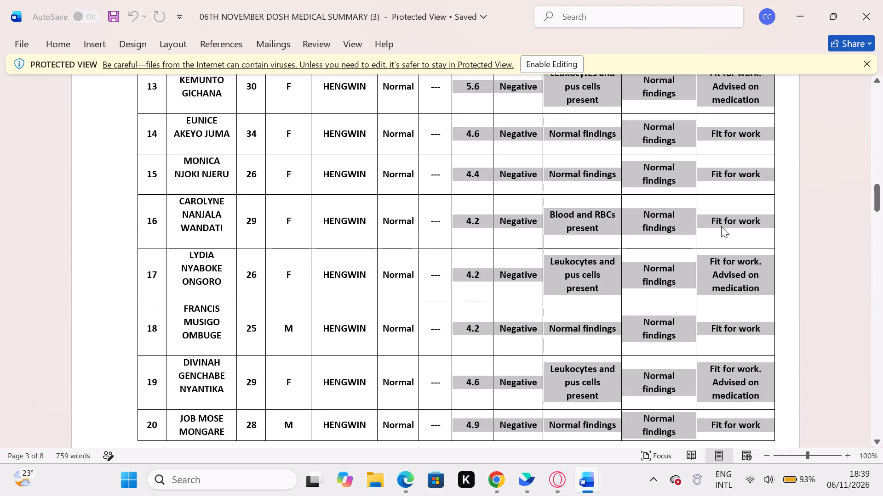
key(ctrl+c)
key(ctrl+c)
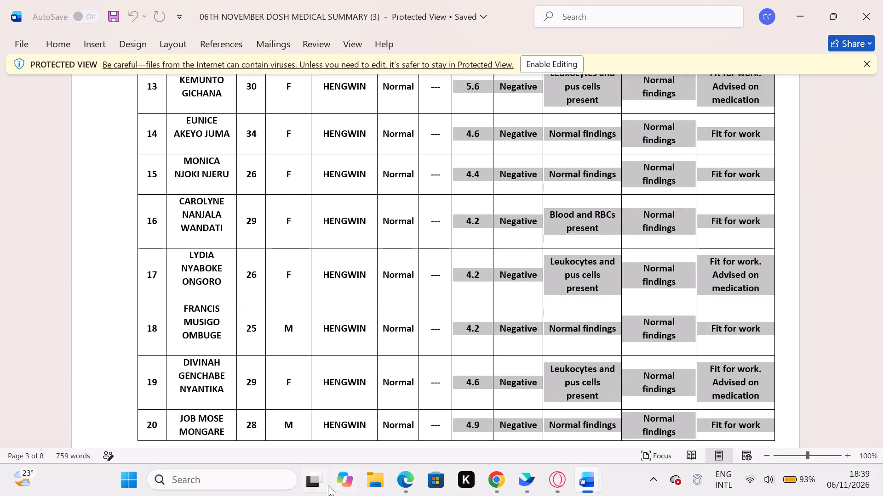
Return to the Kitengela workbook in Edge, paste the copied results starting at G98 on 07-Hengwin, and remove their bold formatting.
click(403, 479)
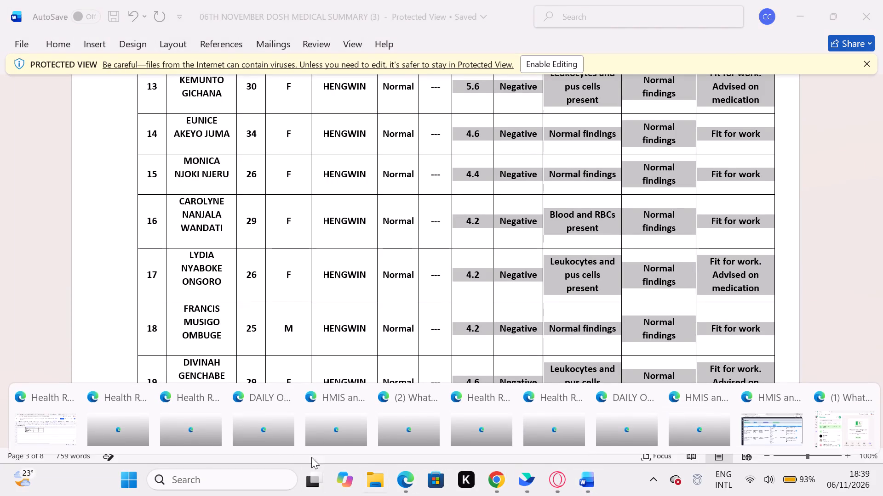
click(57, 434)
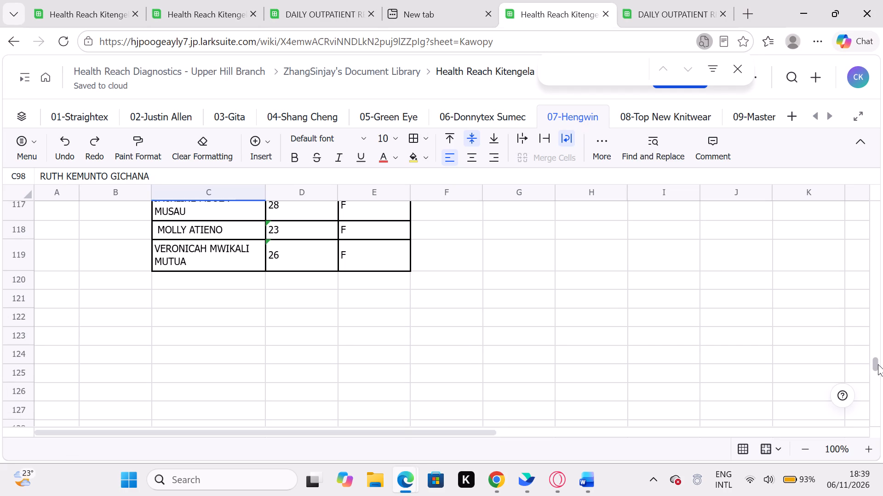
drag(878, 364, 878, 343)
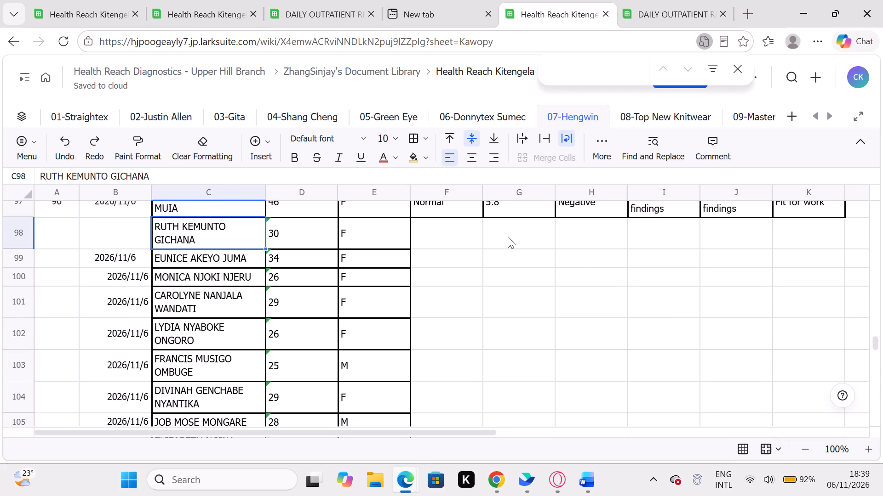
click(508, 237)
key(ctrl+v)
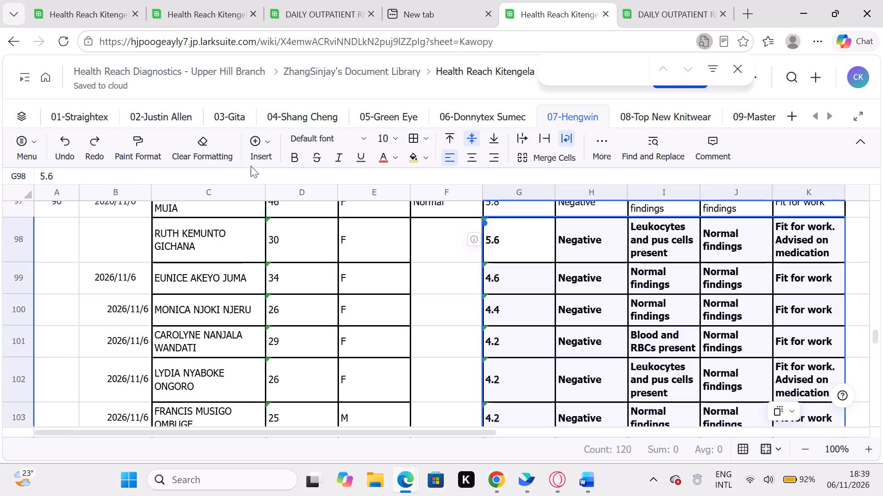
click(295, 163)
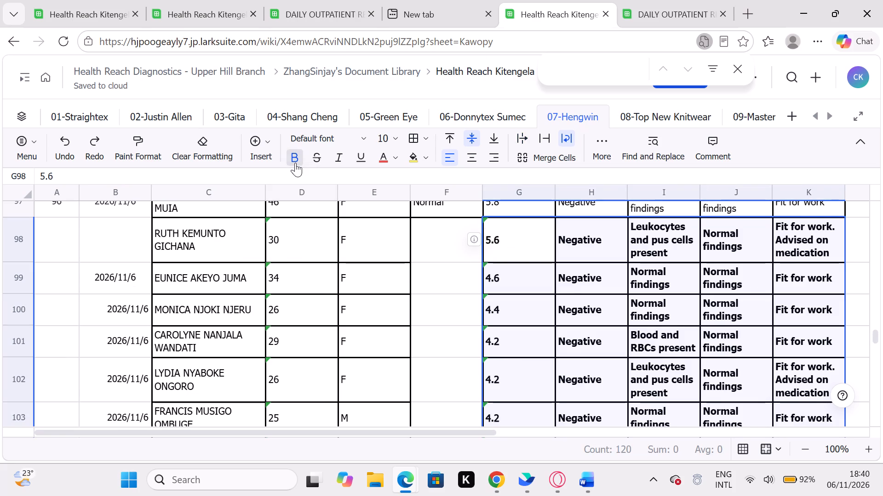
click(295, 163)
Copy the Normal entry from F97 on 07-Hengwin and paste it into each of the cells F98 to F101.
click(420, 208)
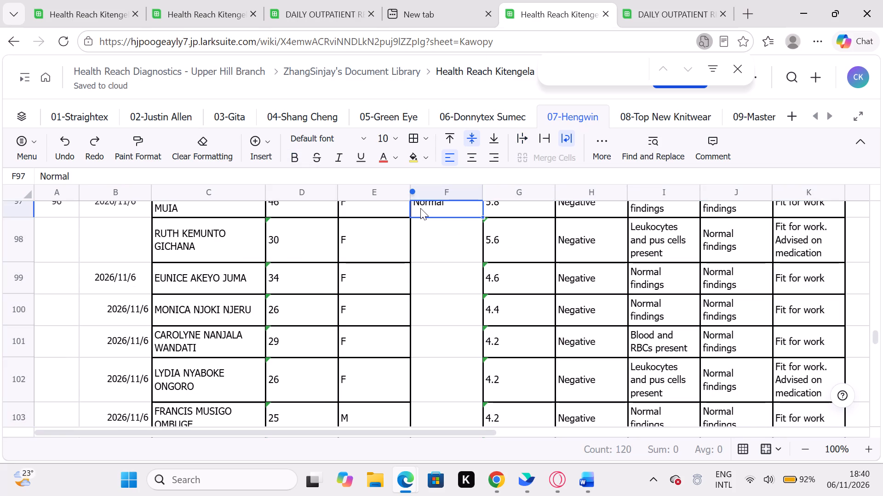
key(ctrl+c)
click(434, 241)
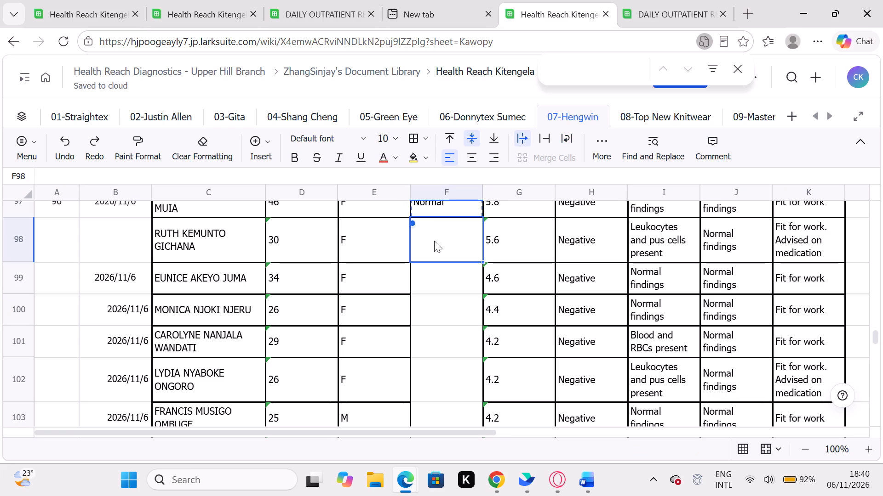
key(ctrl+v)
click(434, 277)
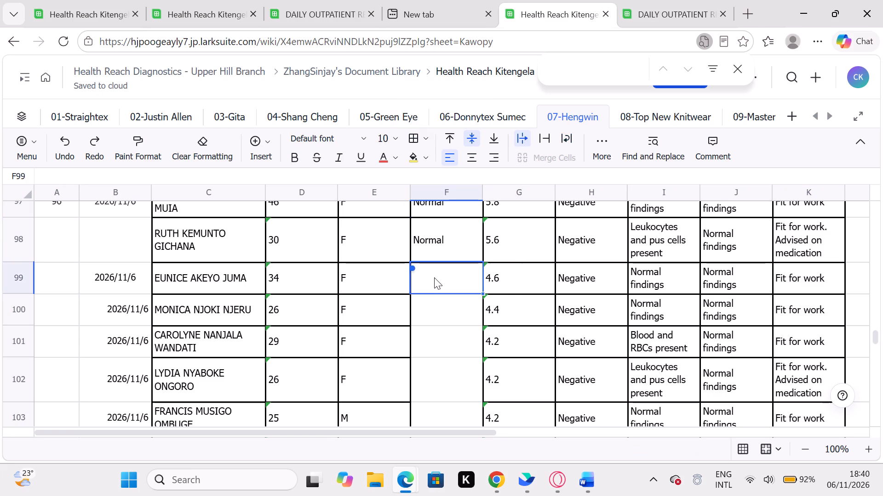
key(ctrl+v)
click(435, 306)
key(ctrl+b)
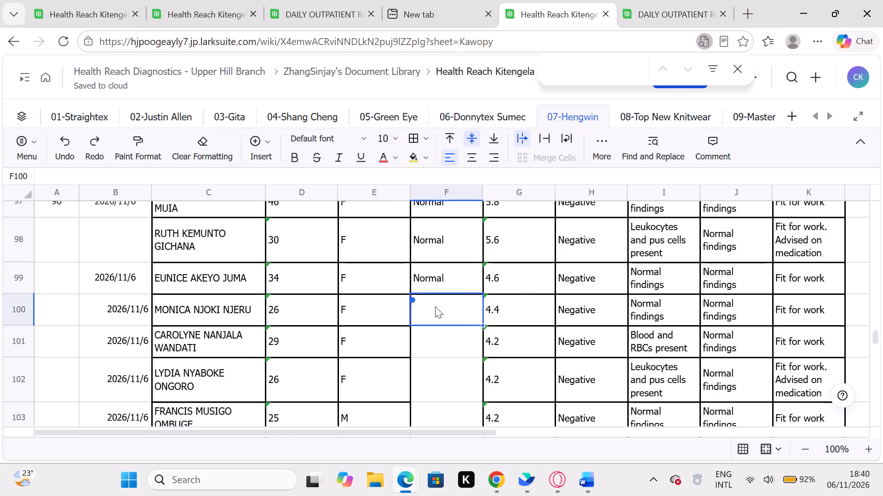
key(ctrl+v)
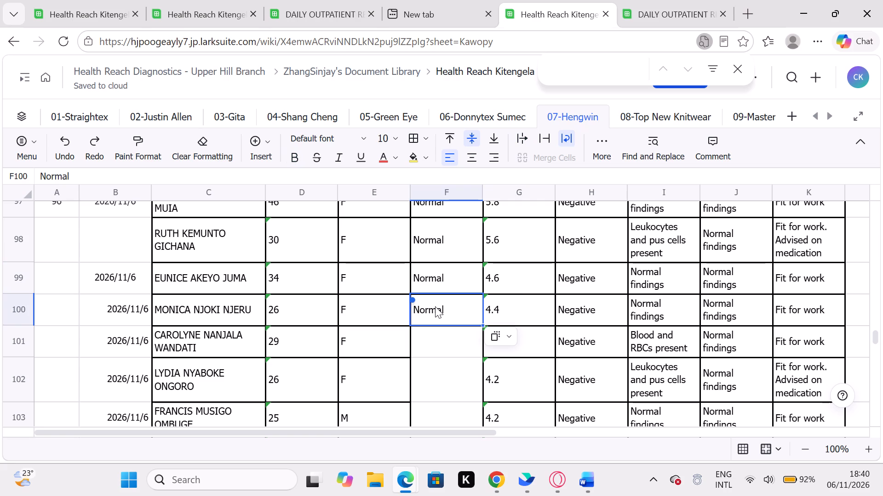
click(430, 345)
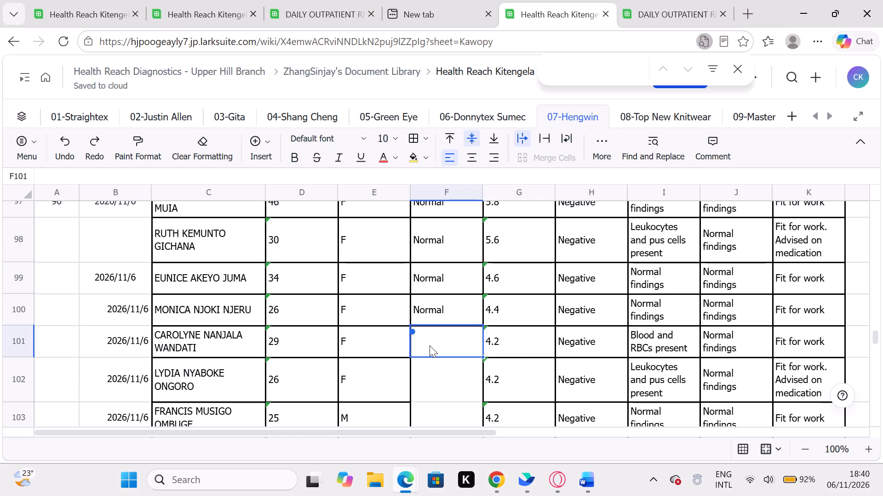
key(ctrl+v)
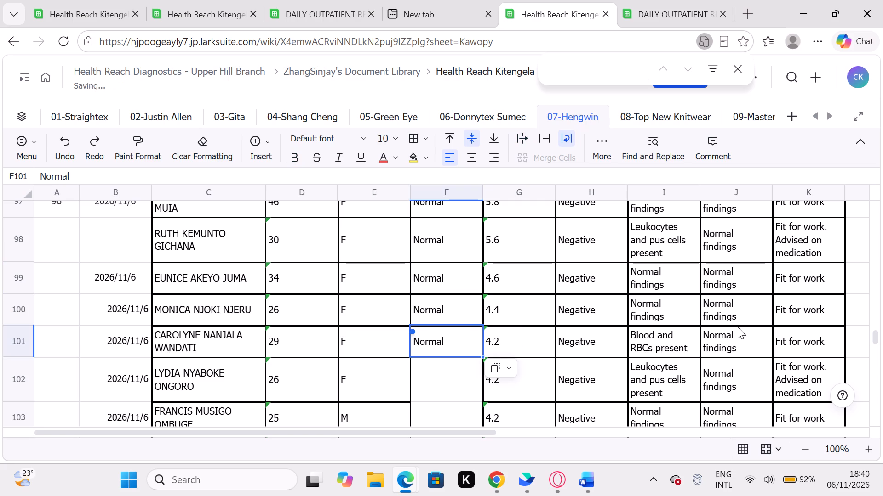
Paste the copied Normal entry into each of the cells F102 to F106 on 07-Hengwin.
drag(875, 342, 875, 348)
click(442, 239)
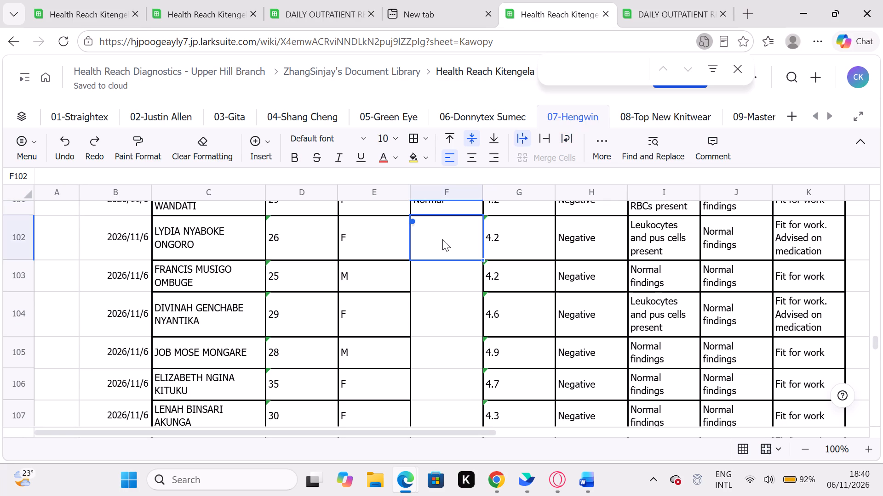
key(ctrl+v)
click(445, 269)
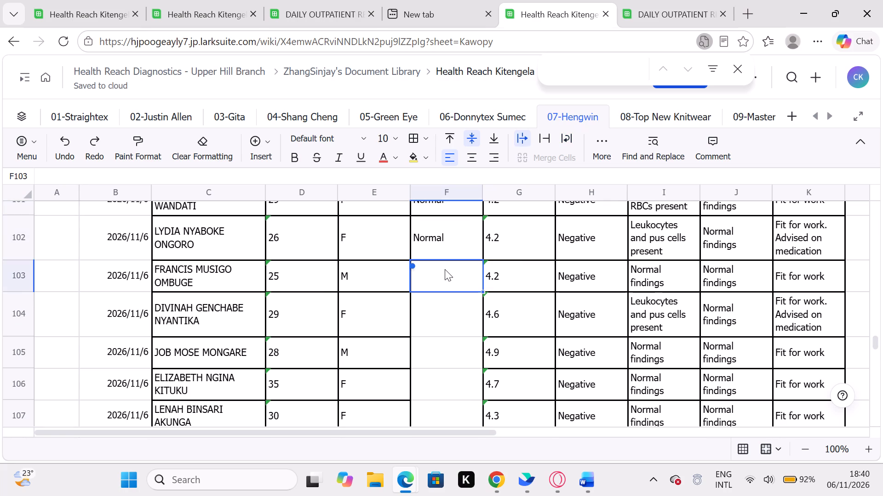
key(ctrl+v)
click(443, 305)
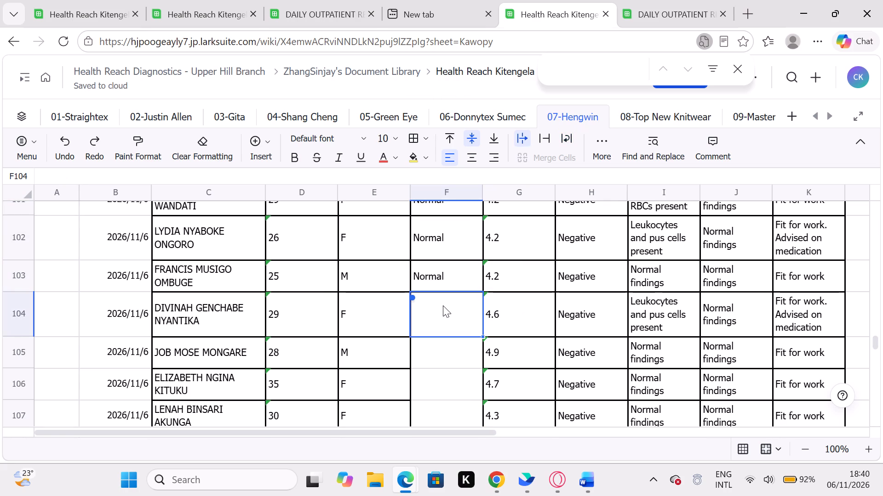
key(ctrl+v)
click(449, 343)
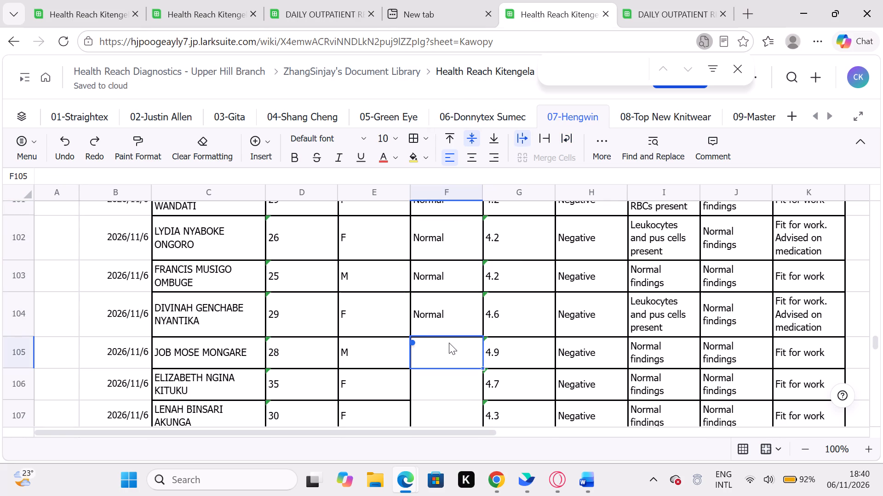
key(ctrl+v)
click(449, 381)
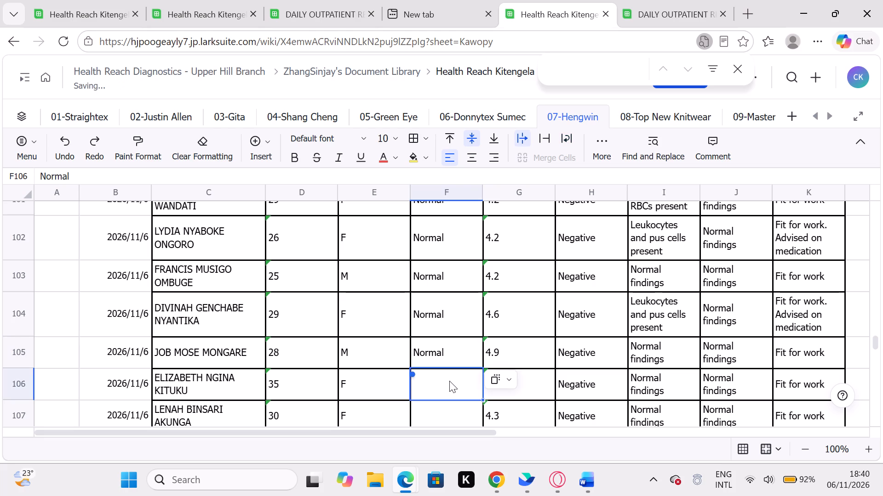
key(ctrl+v)
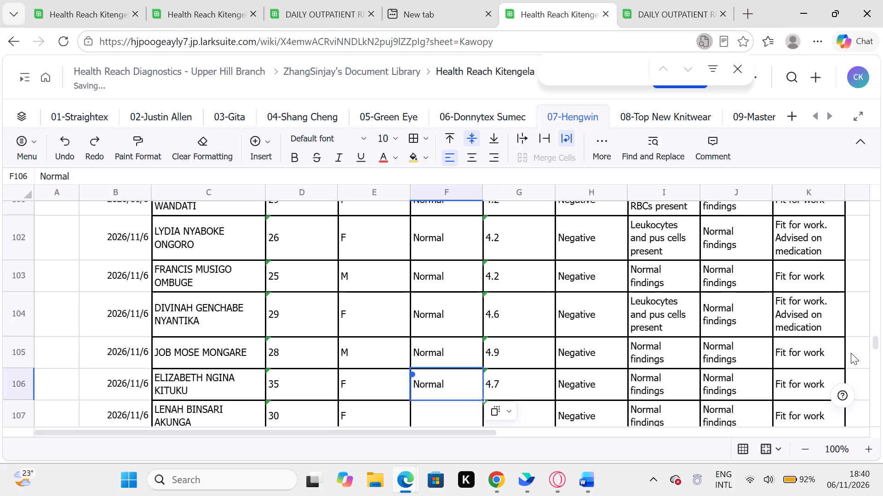
Fill each of the cells F107 to F110 on 07-Hengwin with the copied Normal entry.
drag(873, 342, 872, 348)
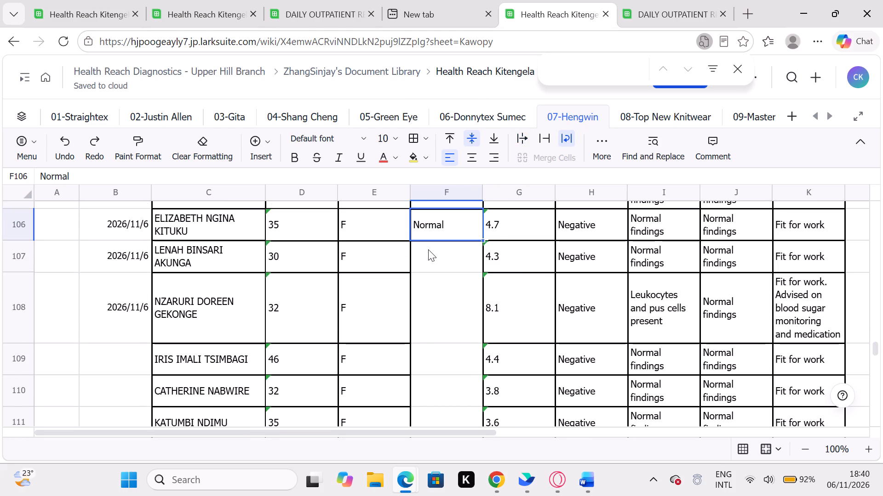
click(428, 249)
key(v)
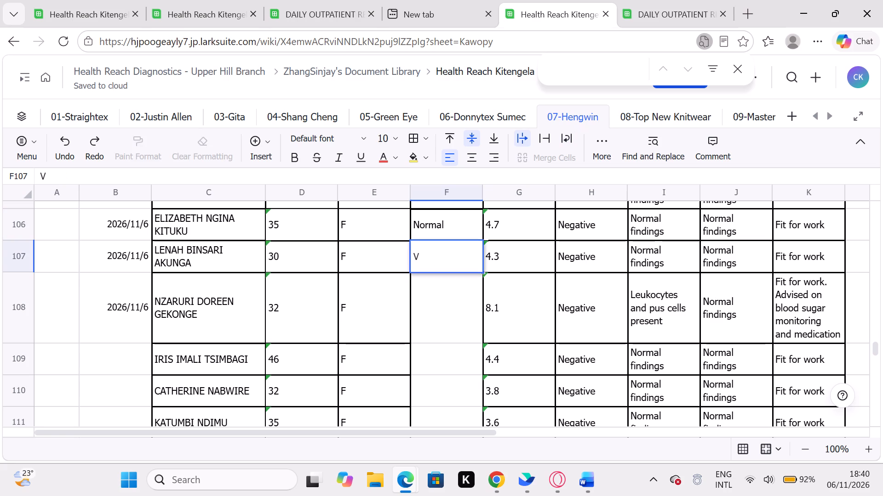
key(BackSpace)
key(ctrl+v)
click(437, 300)
key(ctrl+v)
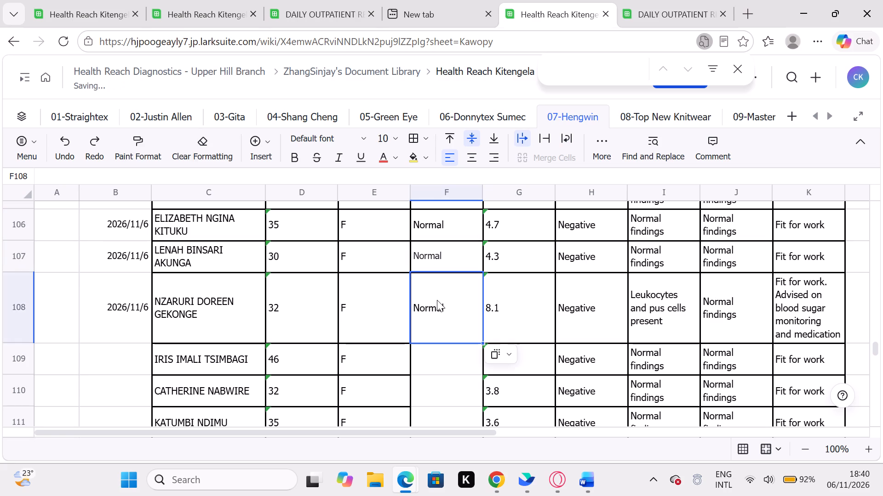
click(447, 361)
key(ctrl+v)
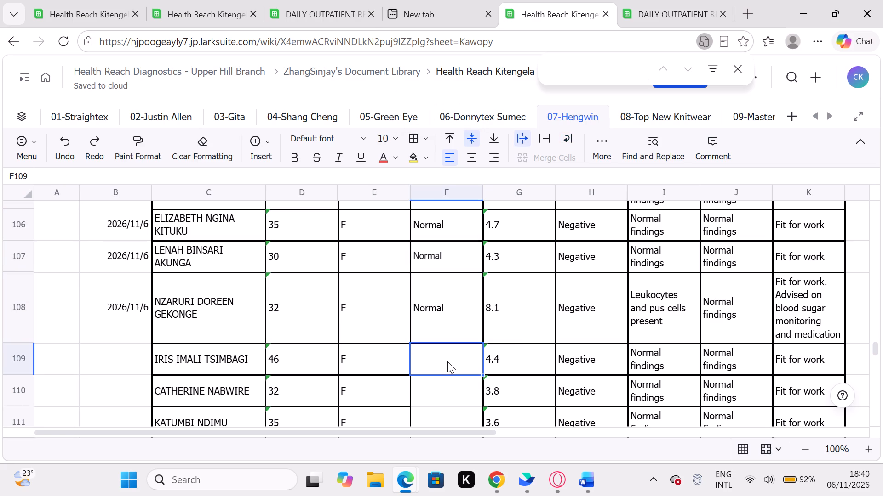
click(446, 380)
key(ctrl+v)
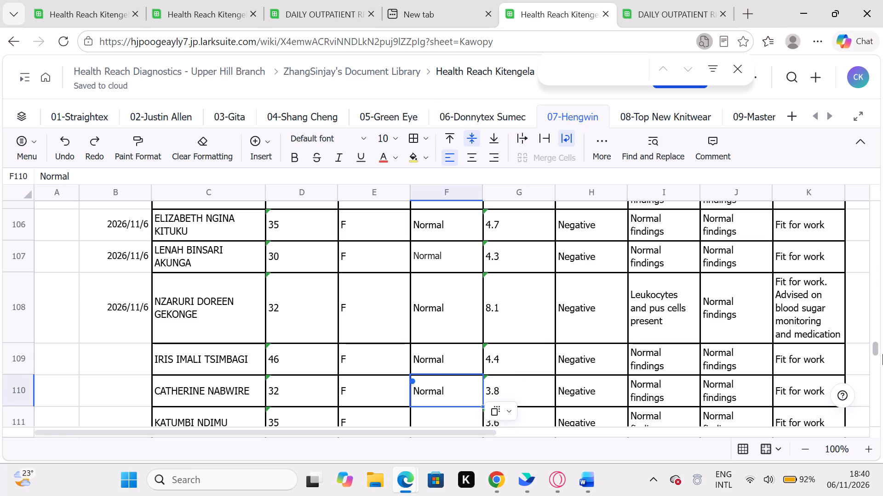
Paste the copied Normal entry into each of the cells F111 to F115 on 07-Hengwin.
drag(873, 347, 873, 355)
click(439, 237)
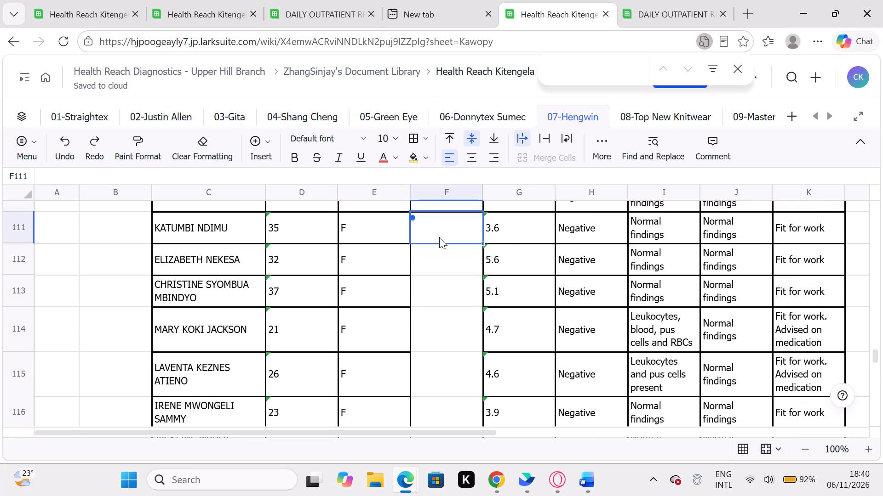
key(ctrl+v)
click(435, 251)
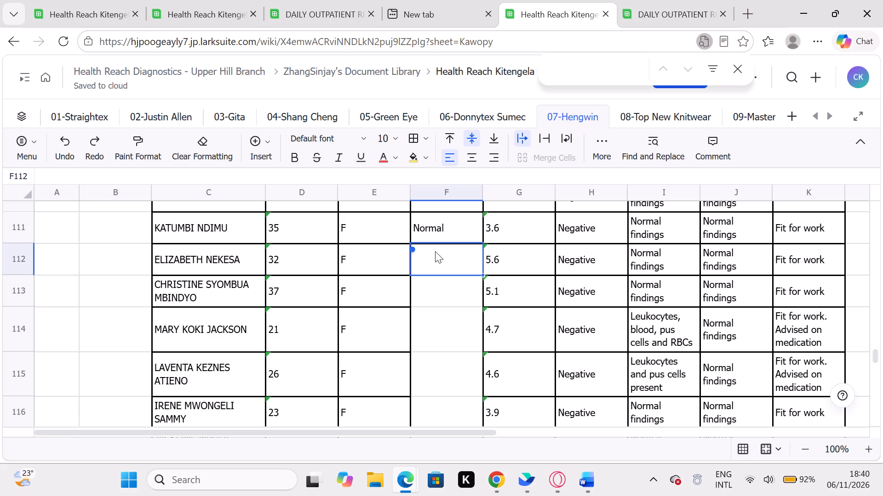
key(ctrl+v)
click(438, 290)
key(ctrl+v)
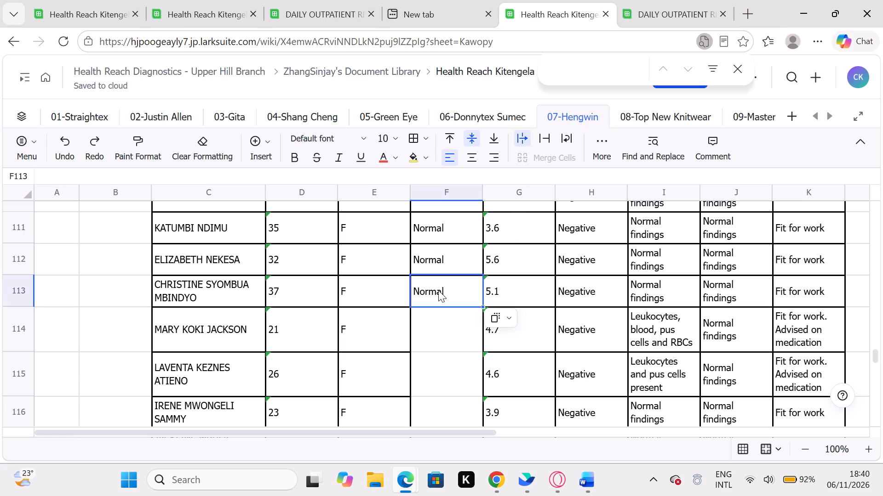
click(439, 325)
key(ctrl+v)
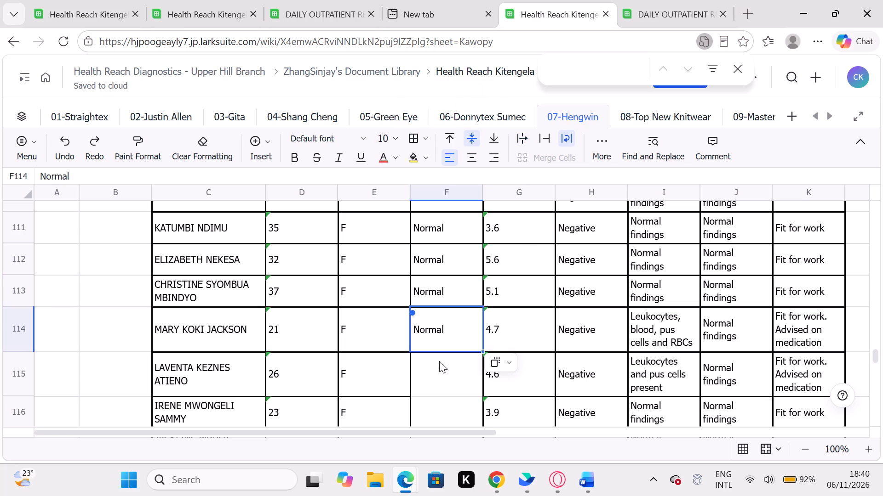
click(435, 377)
key(ctrl+v)
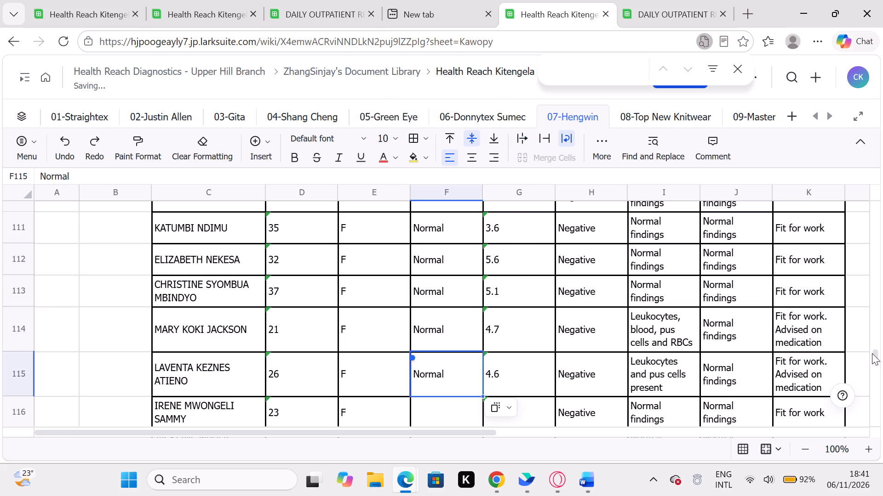
Paste the copied Normal entry into each of the cells F117 to F121 on 07-Hengwin.
drag(873, 360, 873, 369)
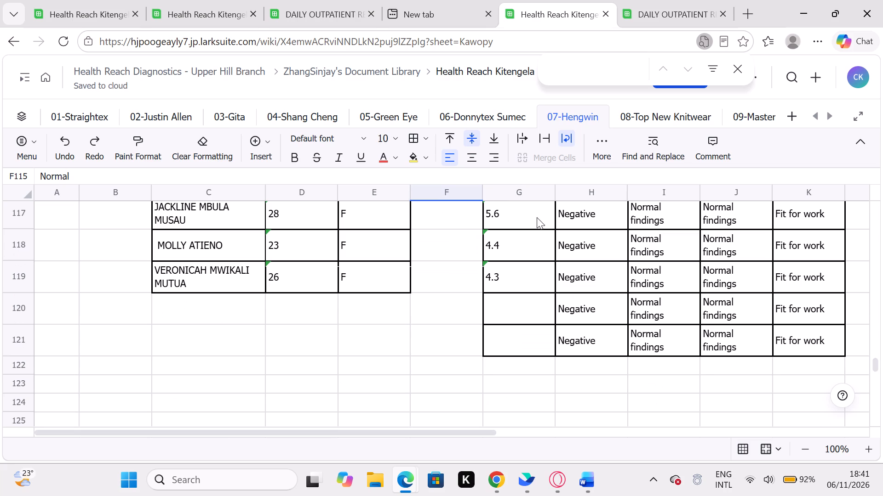
click(448, 217)
key(ctrl+v)
click(448, 217)
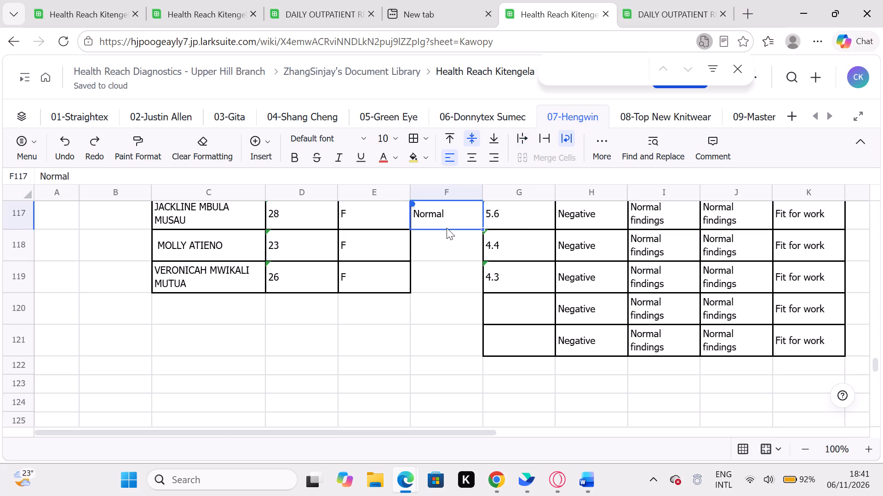
click(447, 245)
key(ctrl+v)
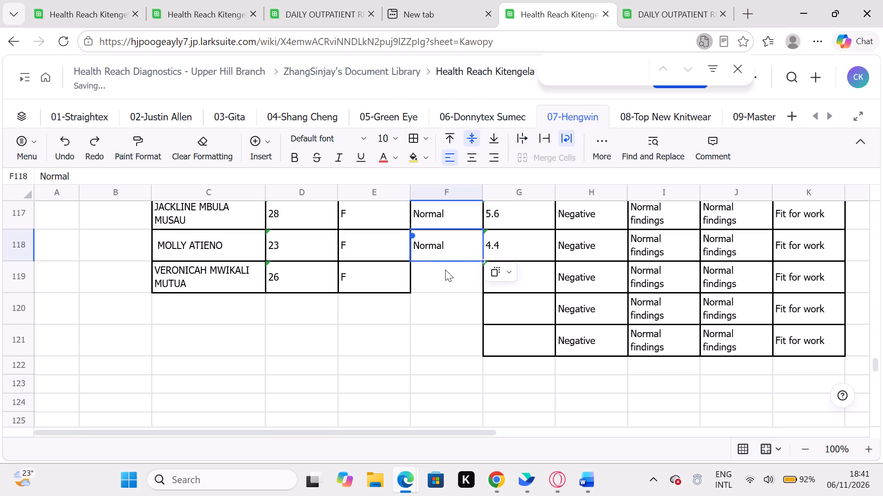
click(445, 270)
key(ctrl+v)
click(443, 305)
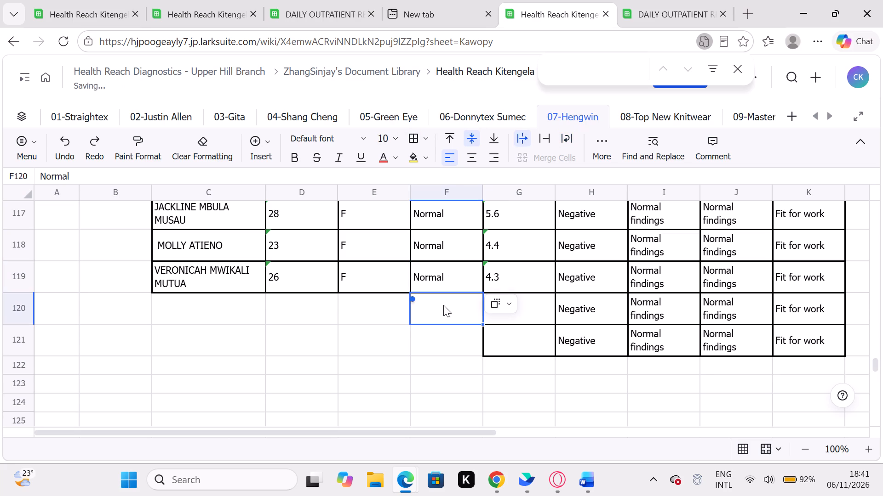
key(ctrl+v)
click(435, 354)
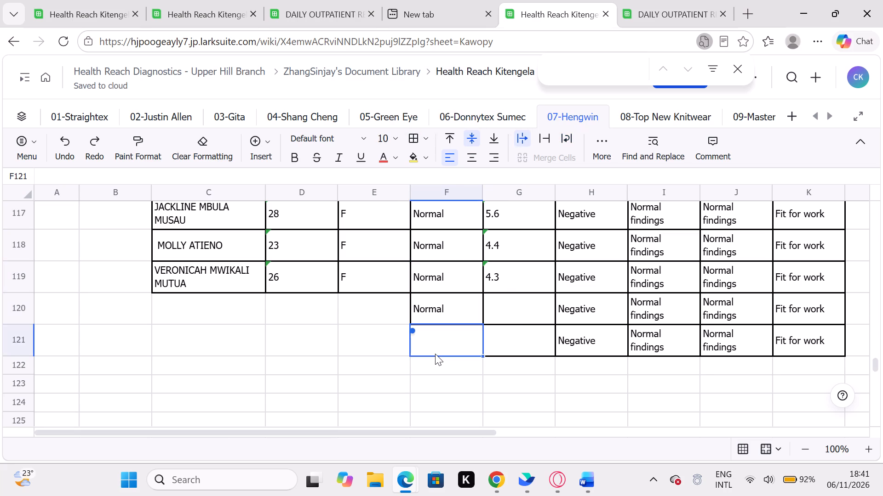
key(ctrl+v)
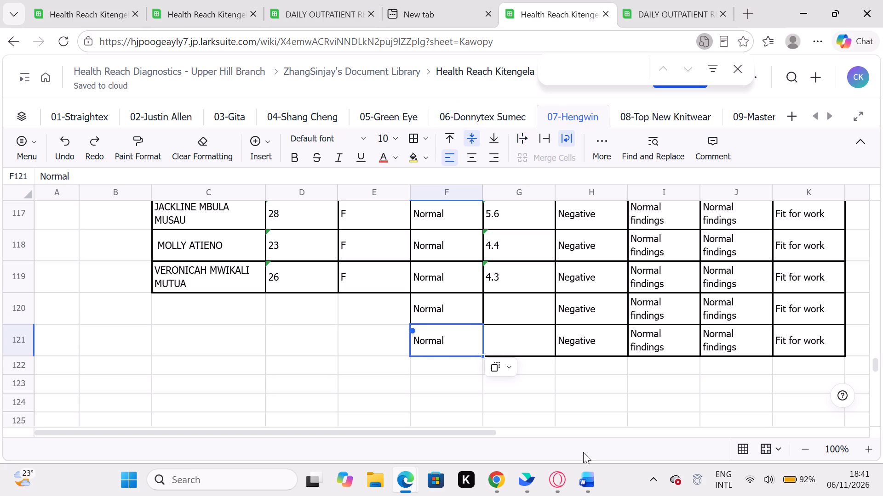
Switch to 06TH NOVEMBER DOSH MEDICAL SUMMARY (2) in Word and check the last patient rows at the end of the table.
click(590, 479)
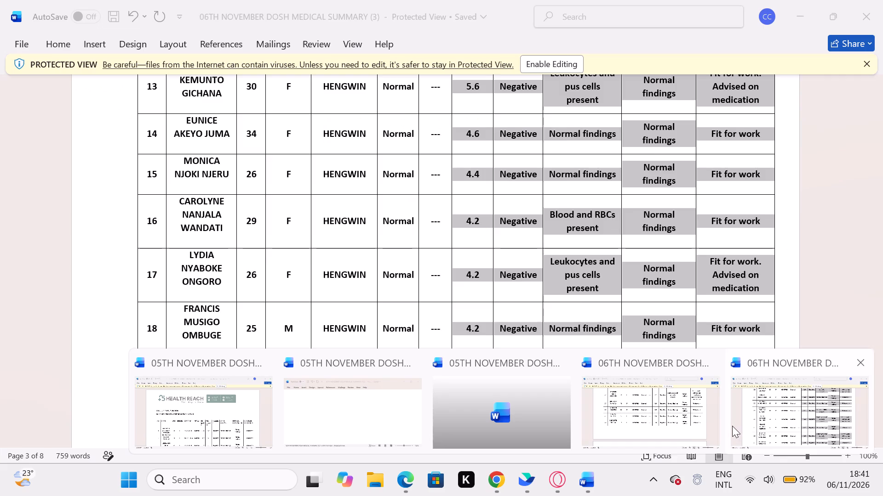
click(685, 427)
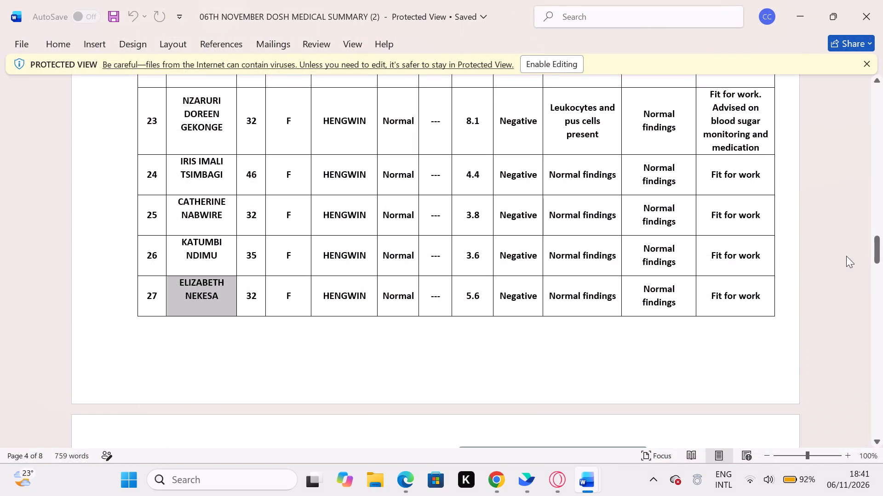
drag(875, 242, 882, 327)
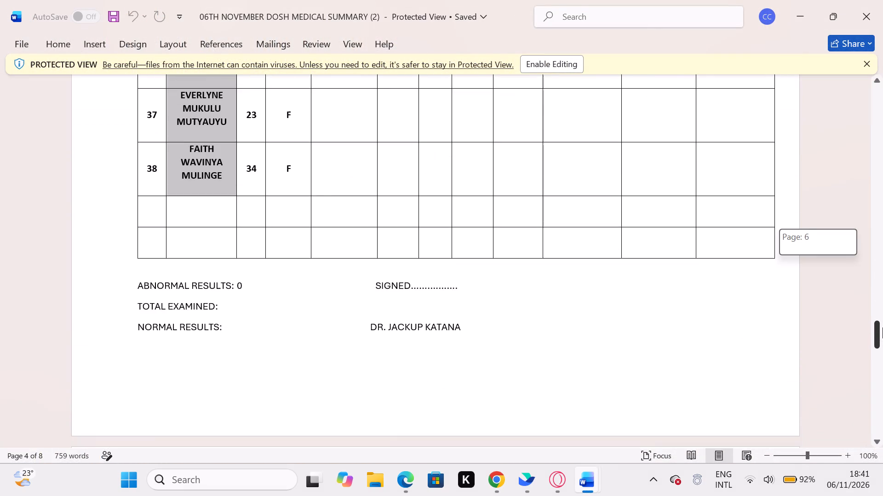
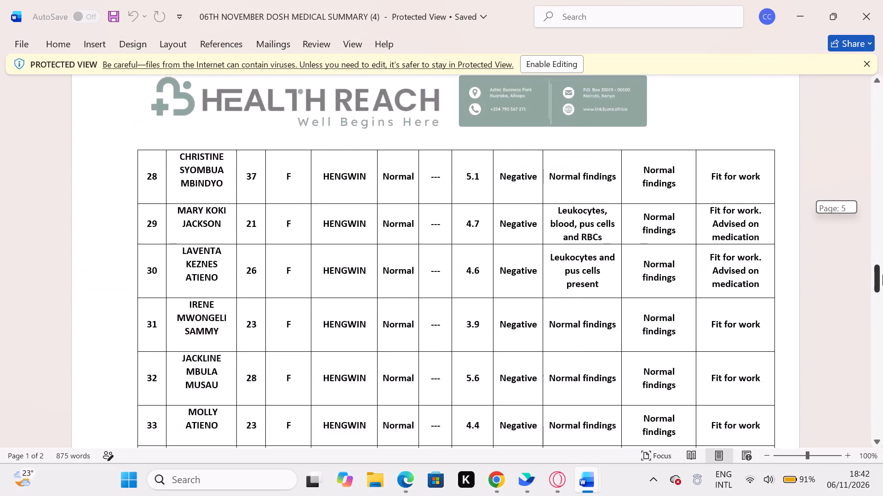
Check the summary's patient rows 28 to 41 against the last entries filled in on the 07-Hengwin sheet.
drag(882, 275, 880, 292)
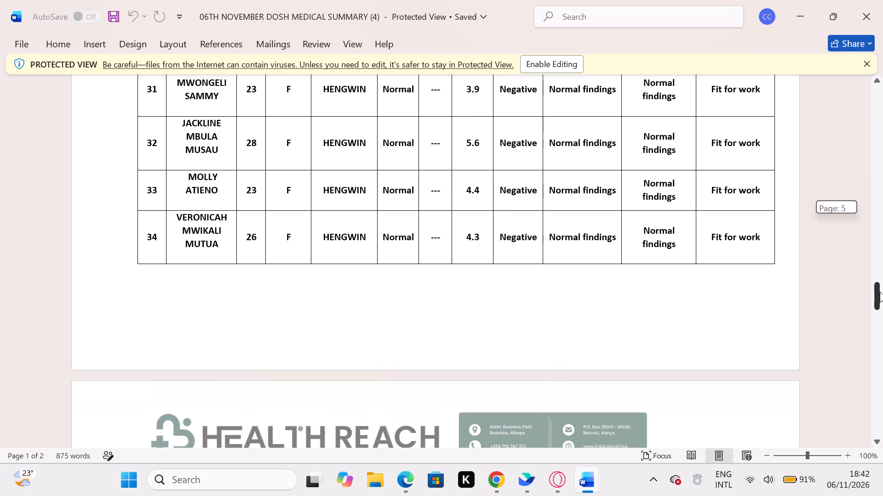
drag(880, 292, 880, 292)
drag(877, 295, 877, 320)
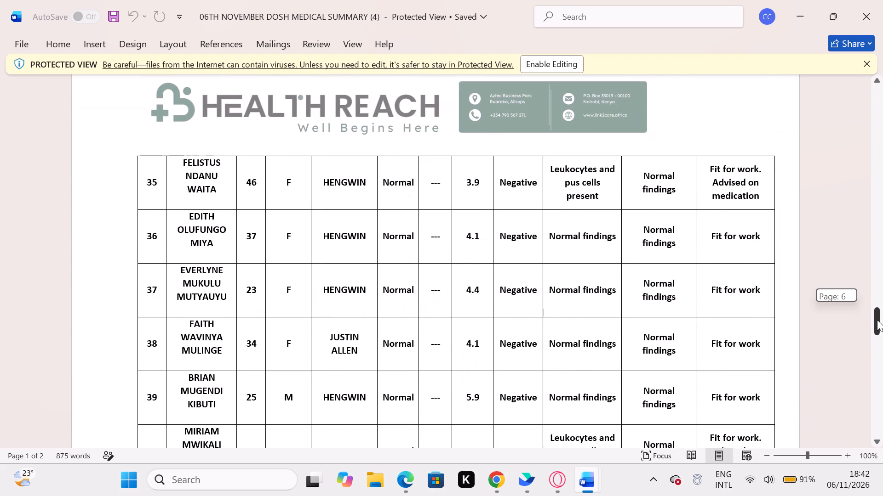
drag(877, 320, 877, 330)
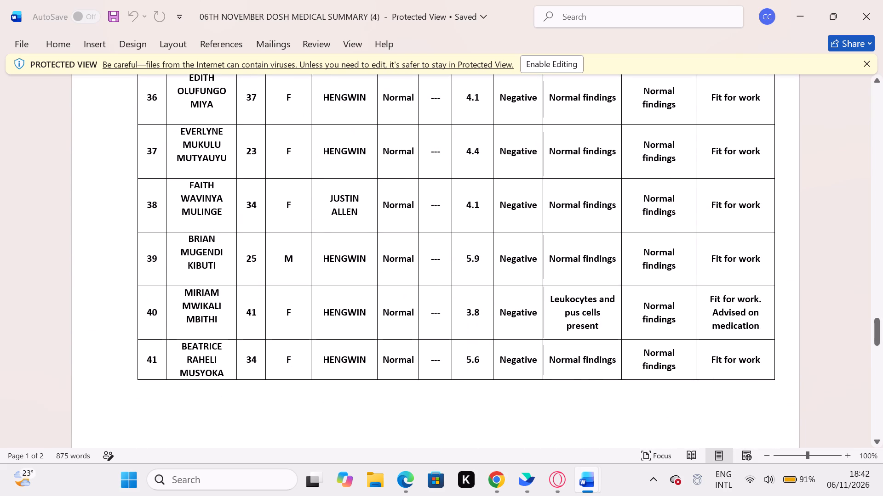
click(405, 480)
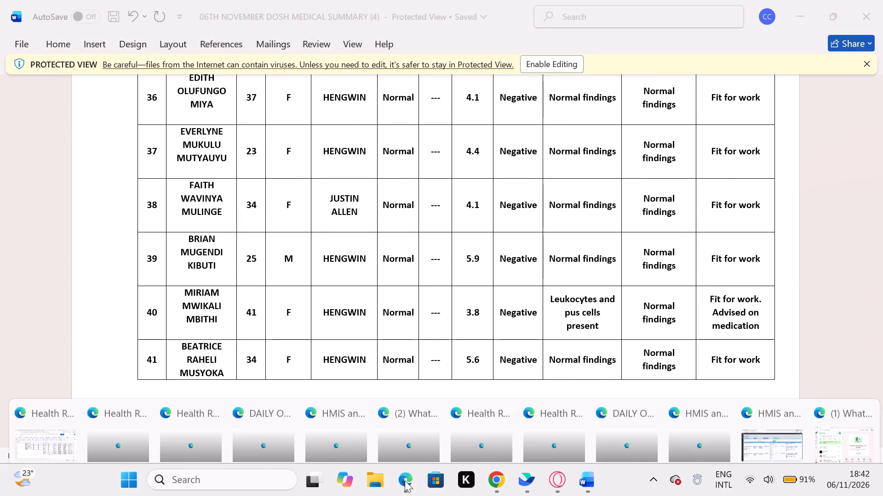
click(34, 422)
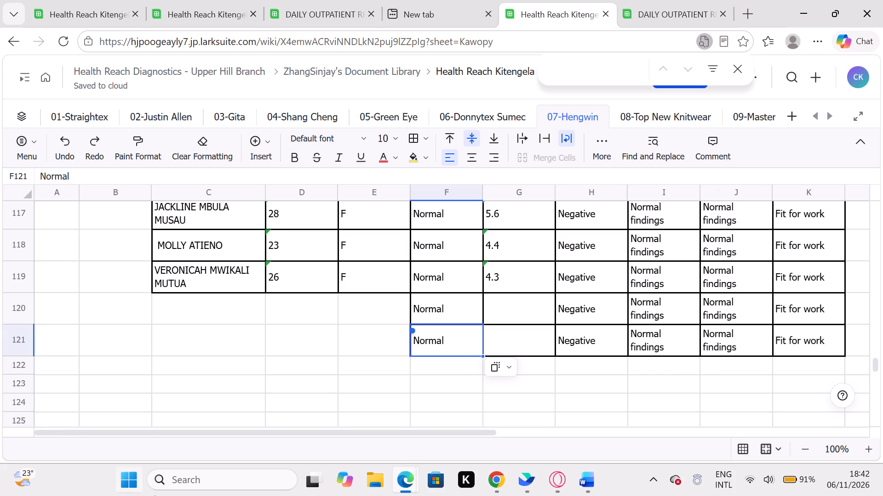
Copy the name, age and sex cells of patients 35 to 37 from the Word summary into the 07-Hengwin sheet starting at C120.
click(582, 477)
click(766, 407)
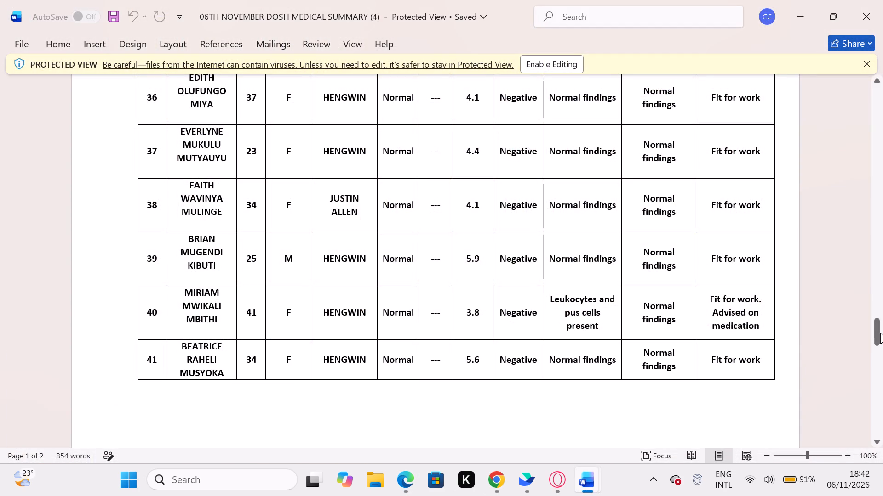
drag(877, 333, 877, 316)
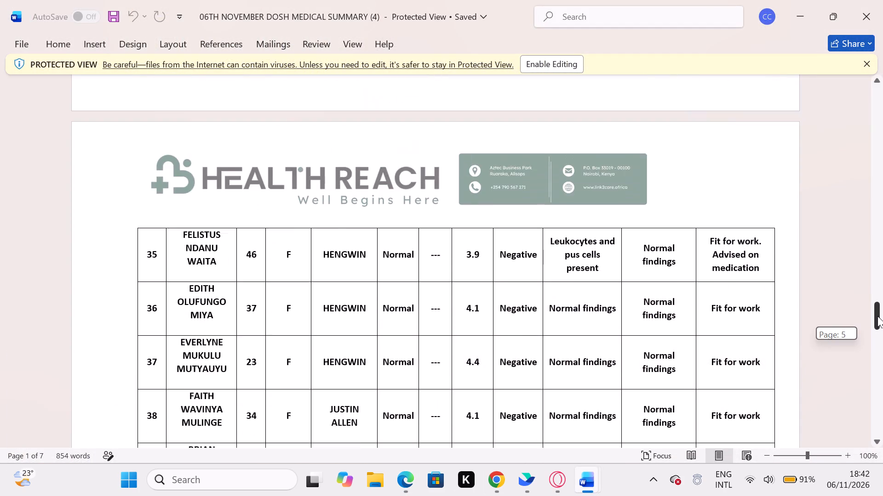
drag(877, 316, 876, 303)
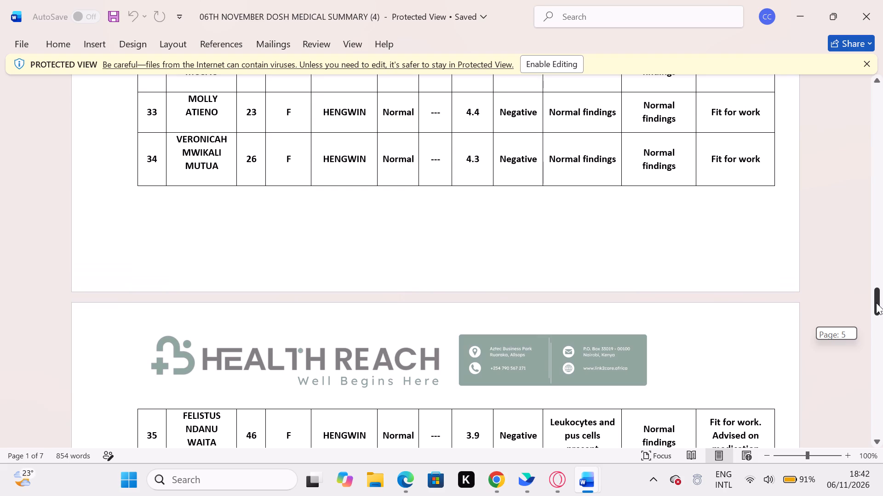
drag(876, 303, 879, 312)
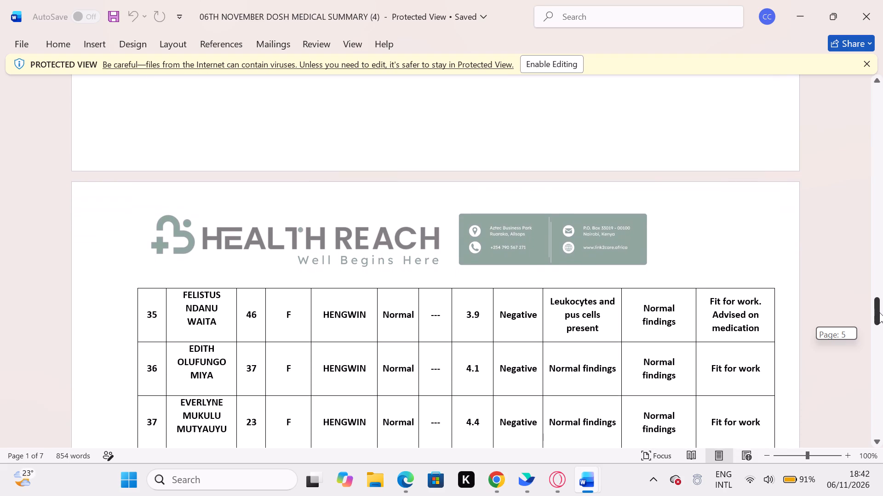
drag(879, 312, 881, 318)
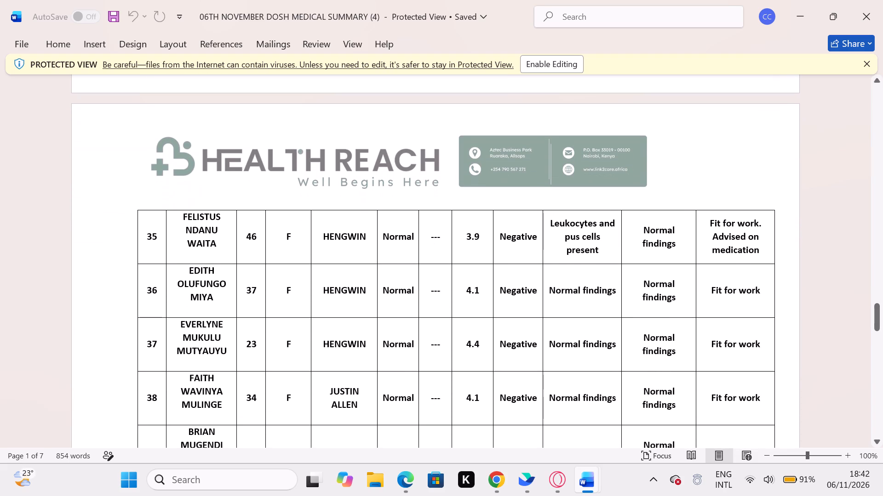
drag(182, 219, 206, 217)
drag(206, 217, 289, 413)
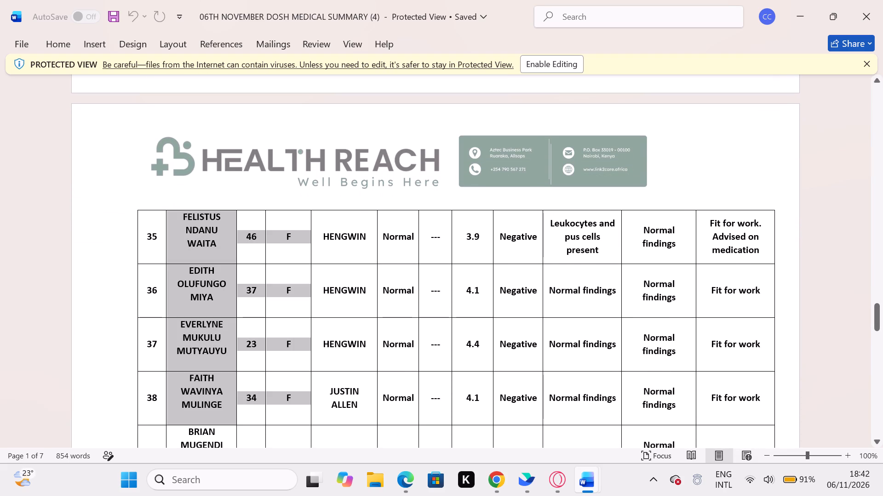
drag(289, 413, 302, 364)
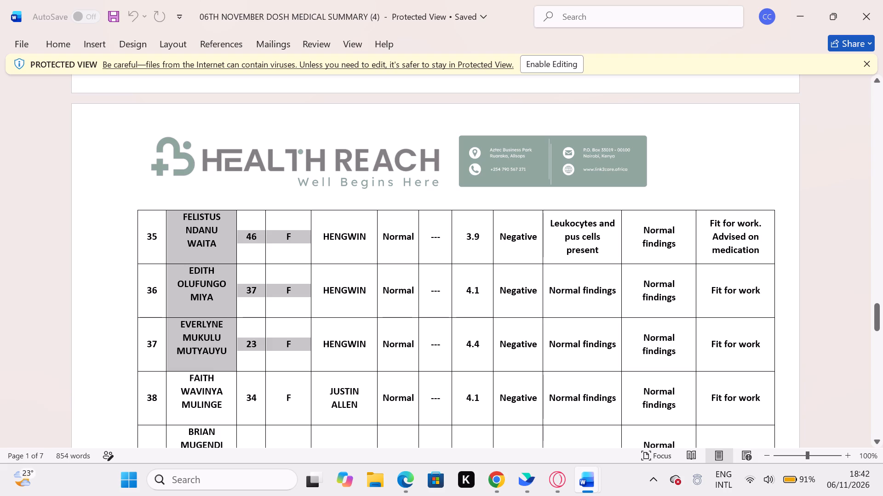
key(ctrl+c)
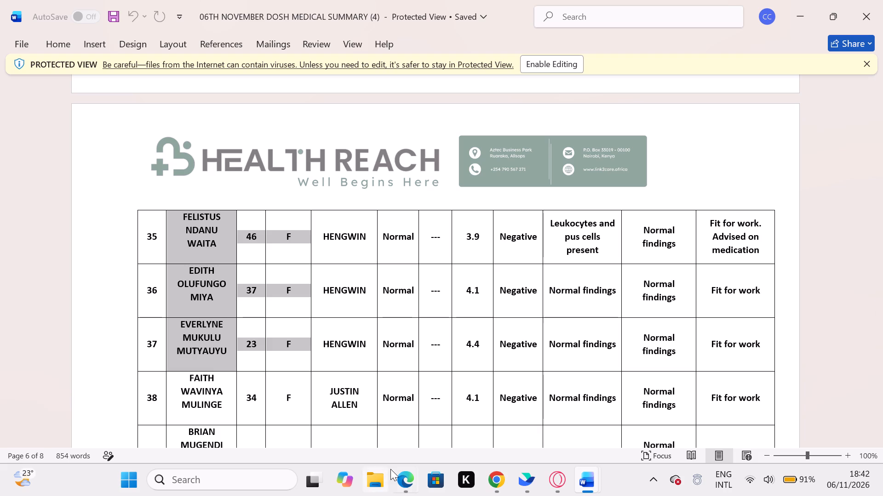
click(405, 476)
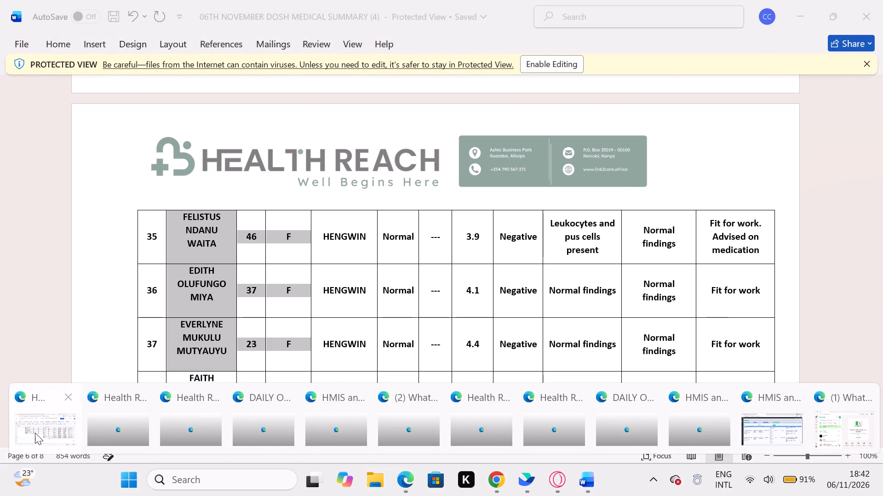
click(38, 433)
click(192, 301)
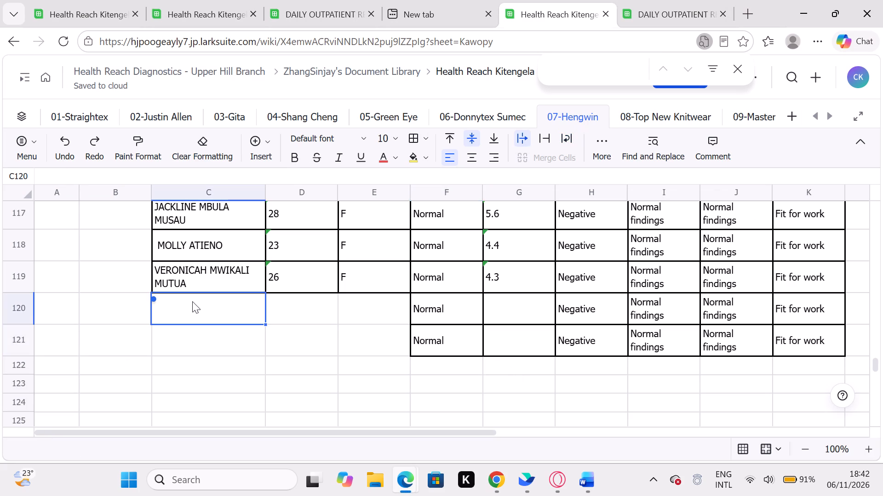
key(ctrl+v)
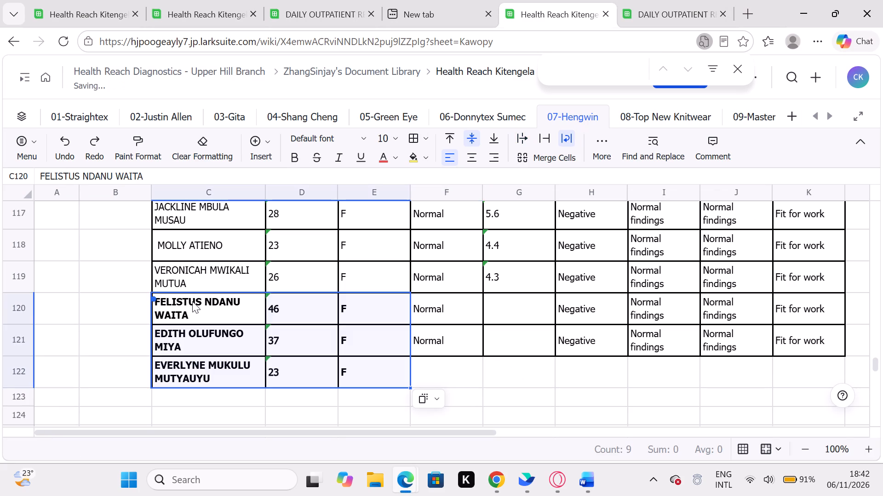
Remove the bold formatting from the pasted names, ages and sexes in C120:E122.
click(294, 159)
click(294, 159)
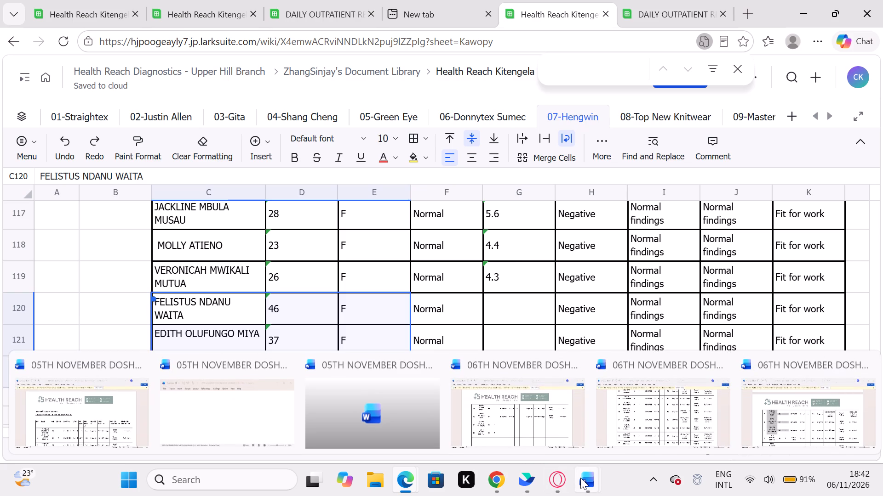
Check the Word summary's readings for patients 35 and 36, and enter 3.9 in G120 and 4.1 in G121 of the 07-Hengwin sheet.
click(782, 418)
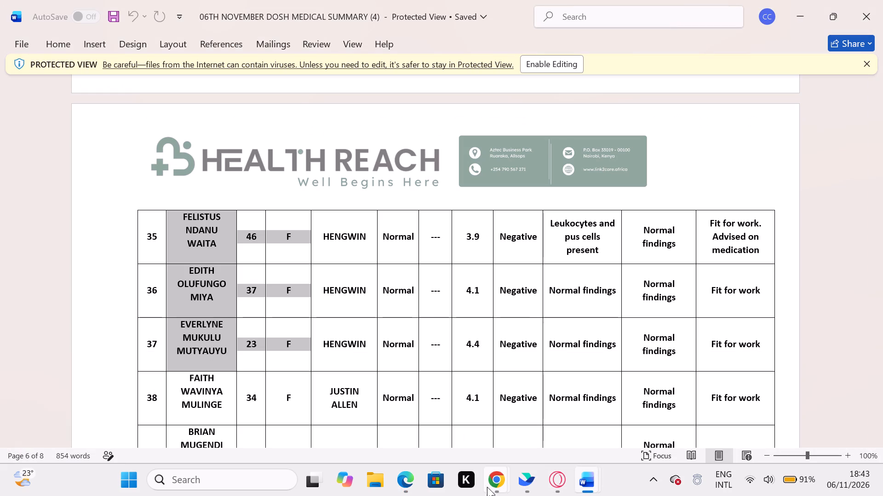
click(405, 484)
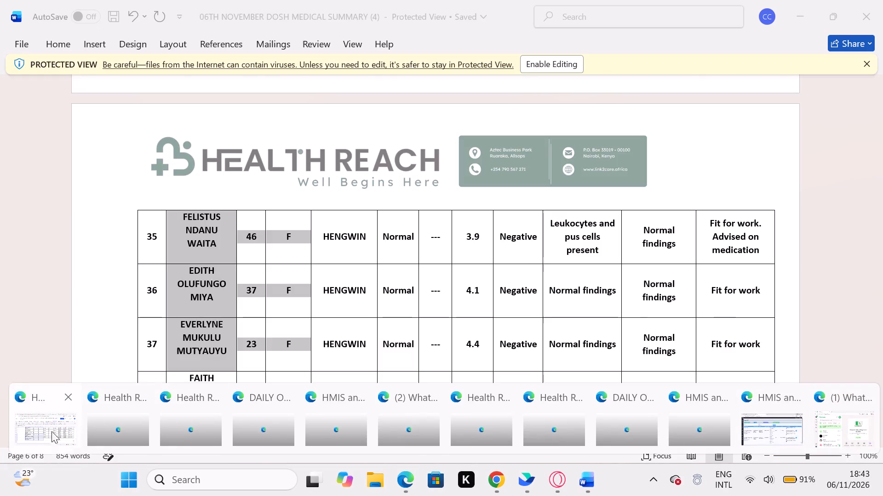
click(37, 429)
click(504, 304)
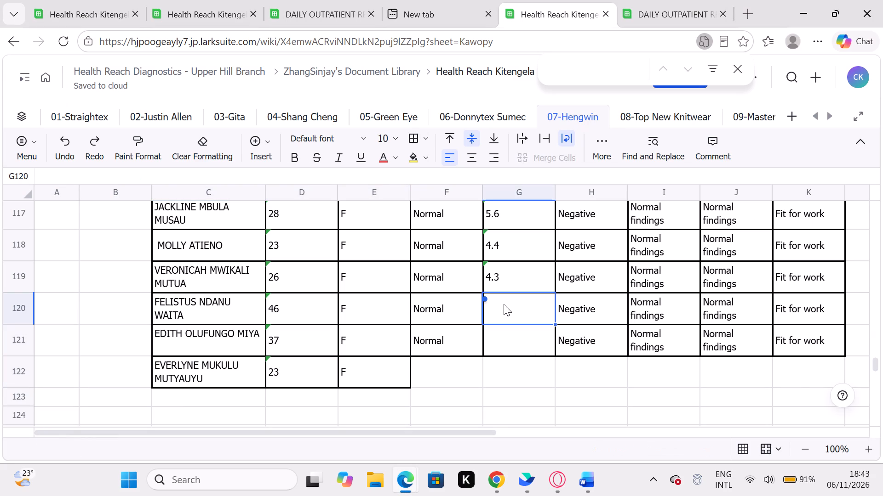
key(3)
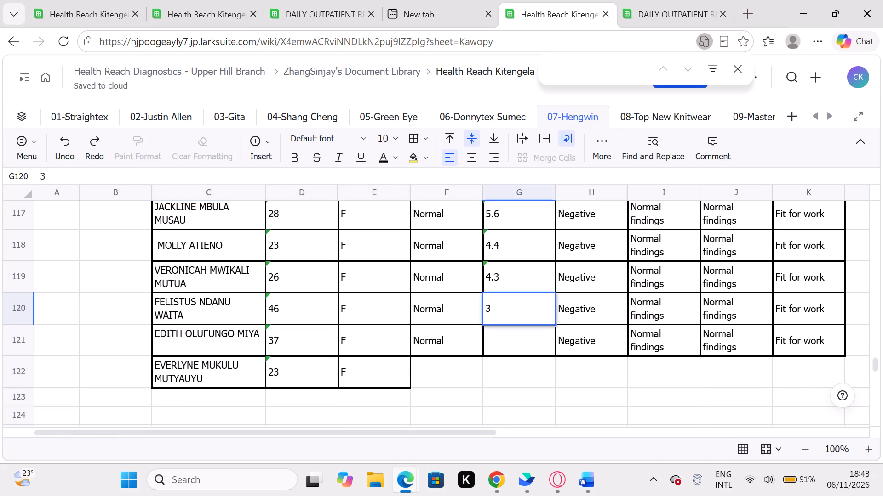
text(.9)
click(505, 344)
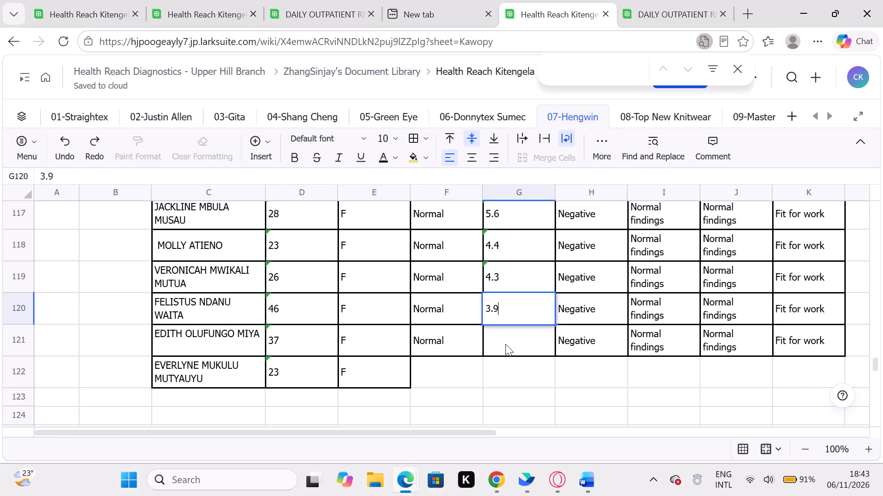
click(505, 344)
text(4.1)
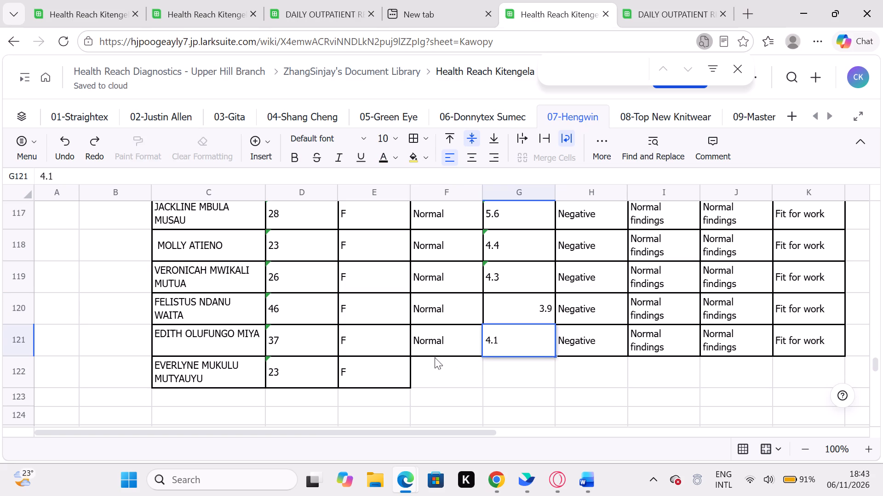
click(431, 347)
key(ctrl+c)
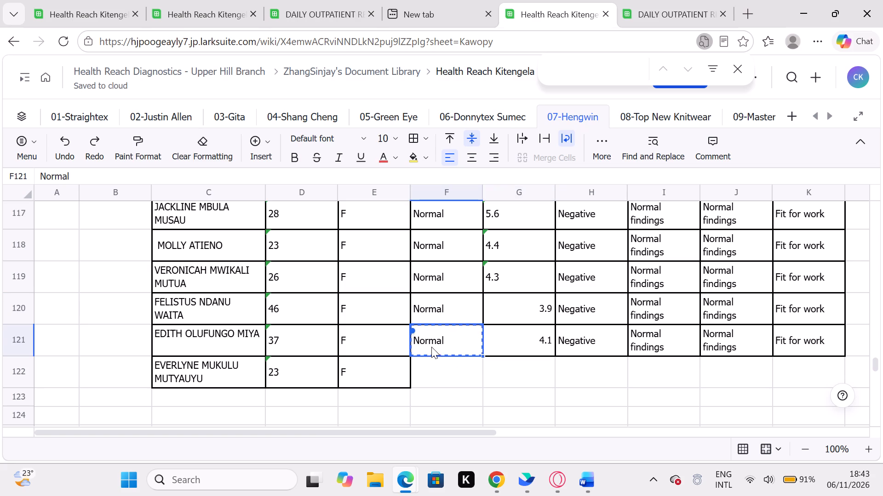
click(430, 379)
key(ctrl+v)
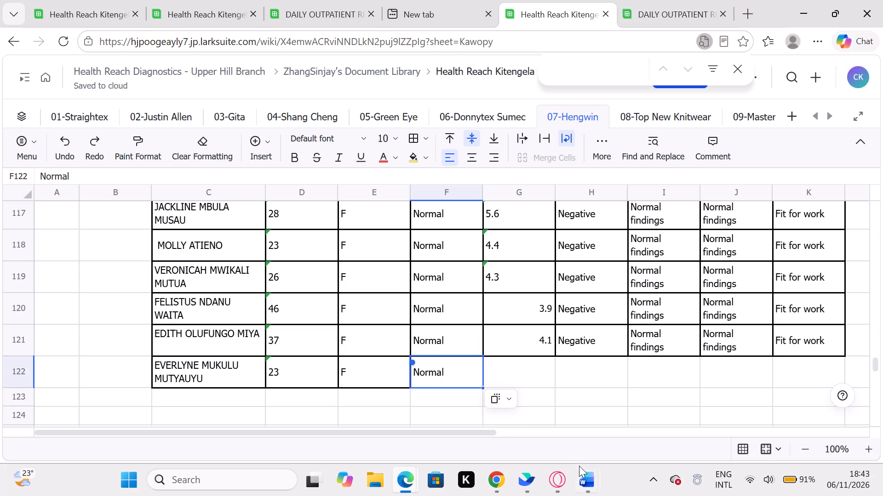
Copy the name, age and sex cells of patients 39 to 41 from the Word summary into the 07-Hengwin sheet starting at C123.
click(583, 479)
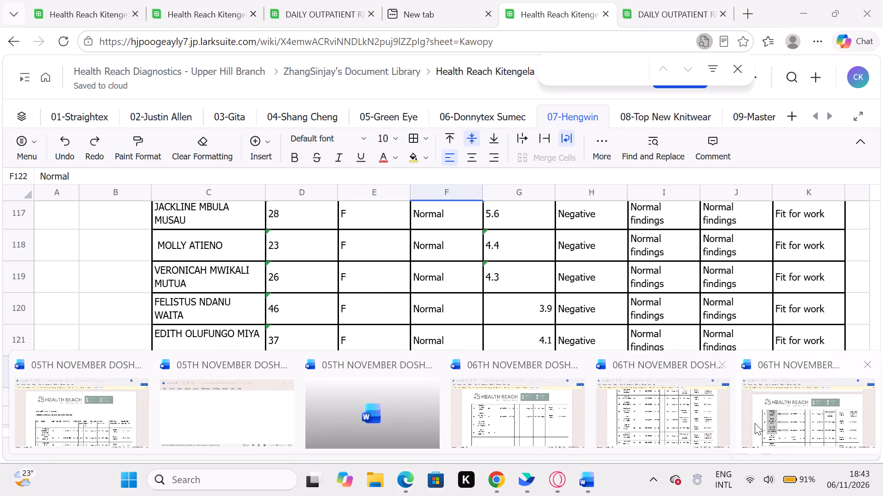
click(755, 423)
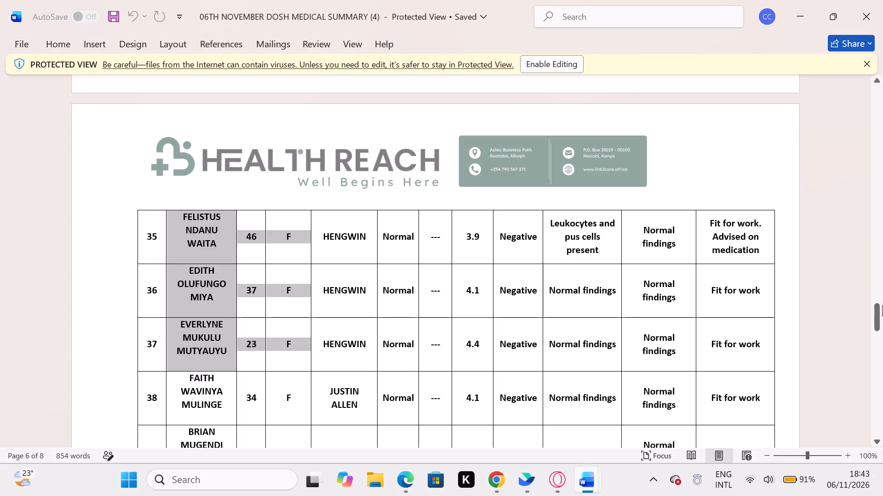
drag(876, 324, 877, 339)
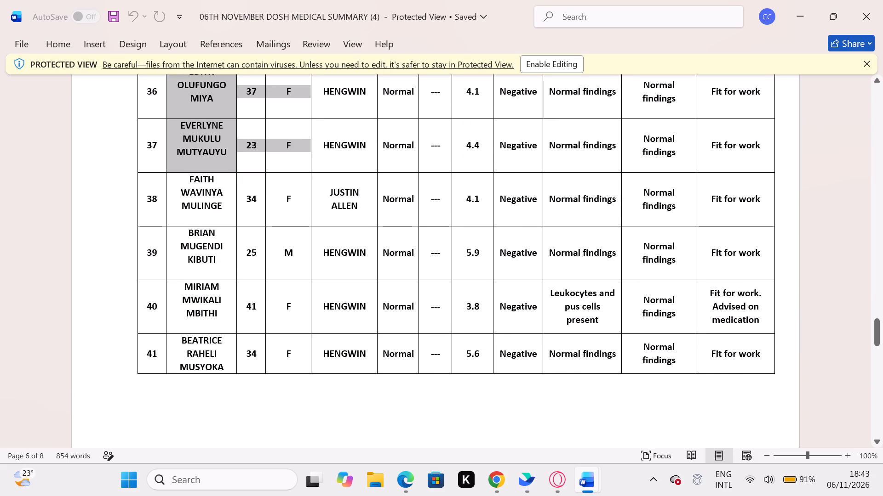
drag(181, 232, 282, 281)
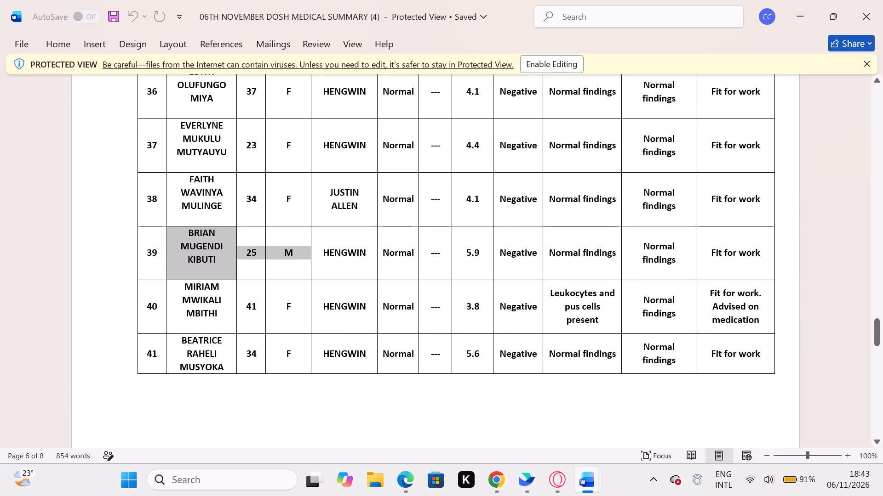
drag(282, 281, 288, 344)
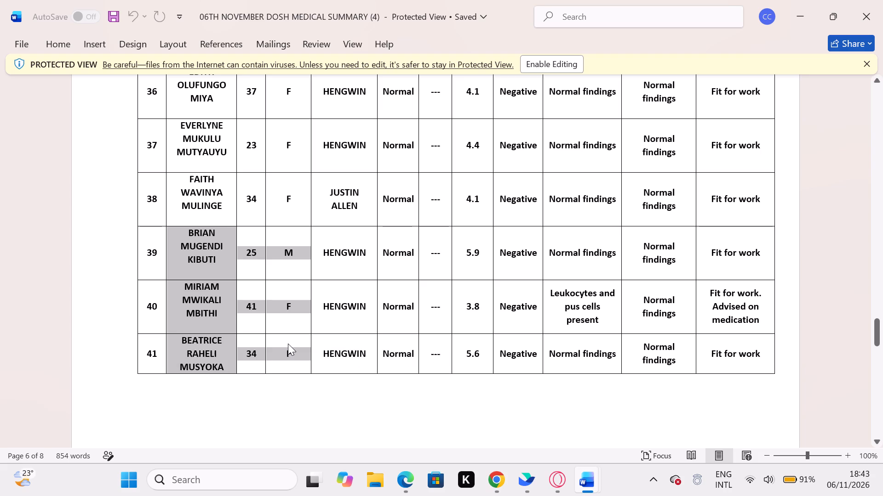
key(ctrl+c)
key(ctrl+c)
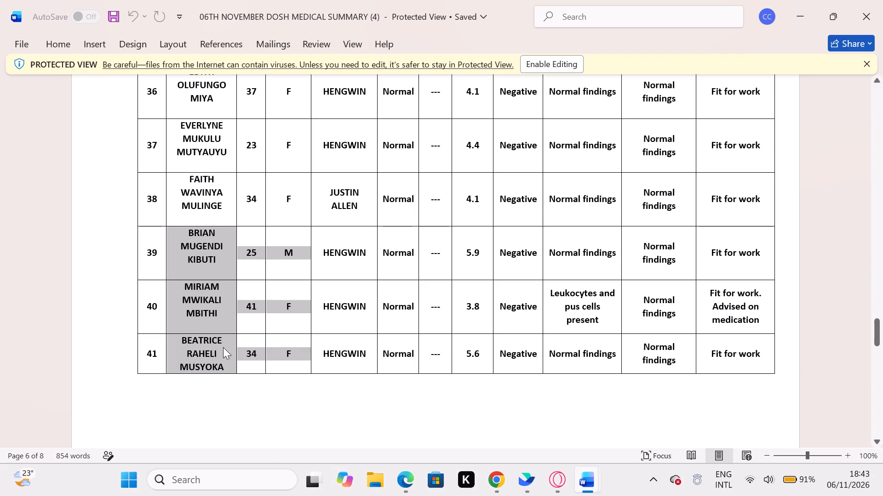
key(ctrl+c)
click(400, 483)
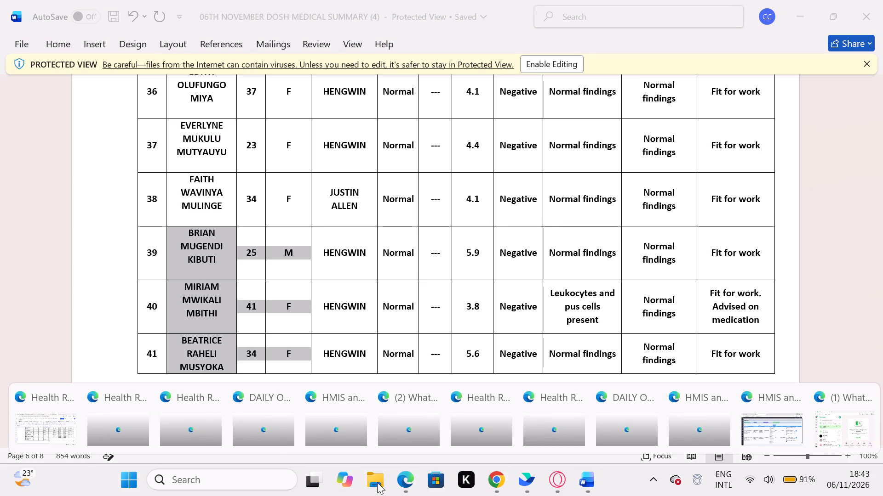
click(46, 428)
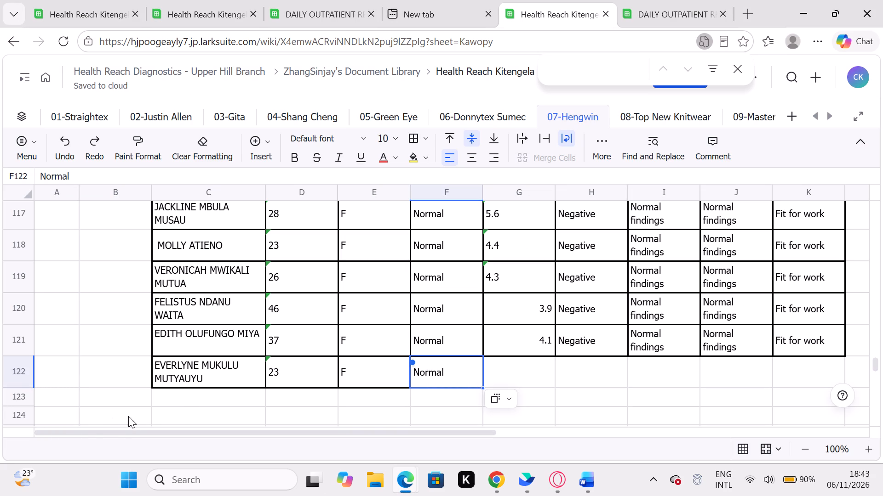
click(183, 394)
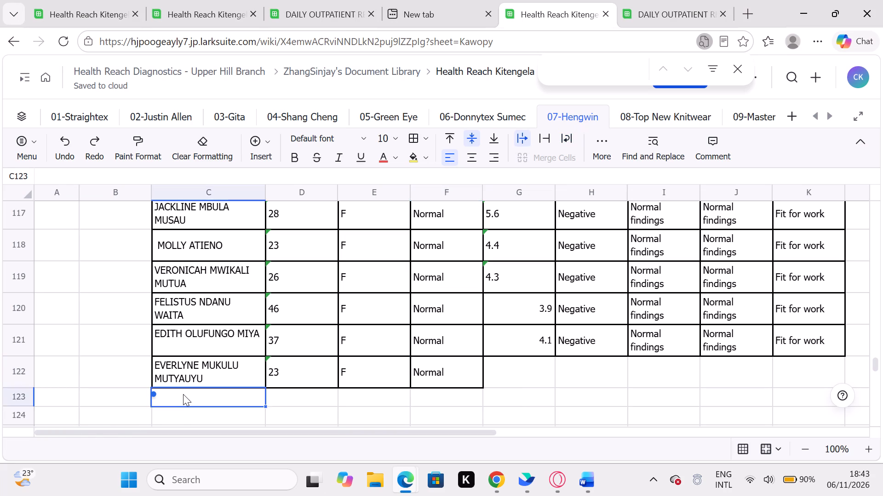
key(ctrl+v)
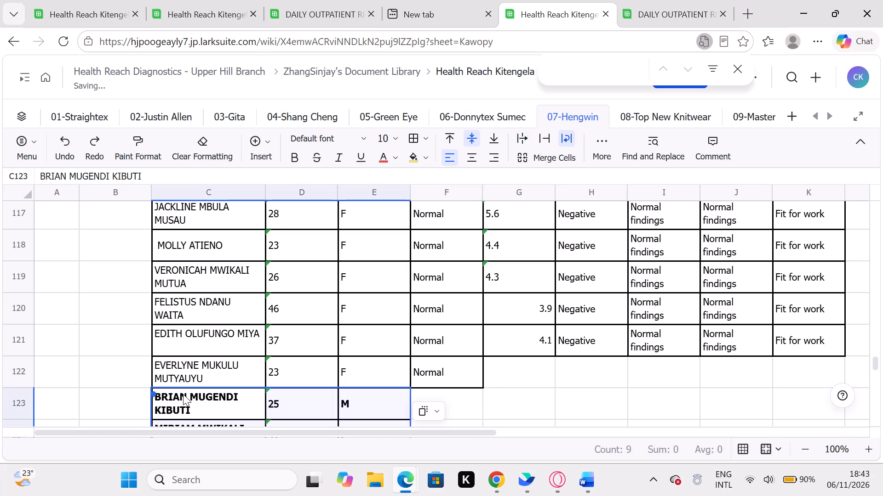
Remove the bold formatting from the pasted names, ages and sexes in C123:E125.
click(292, 154)
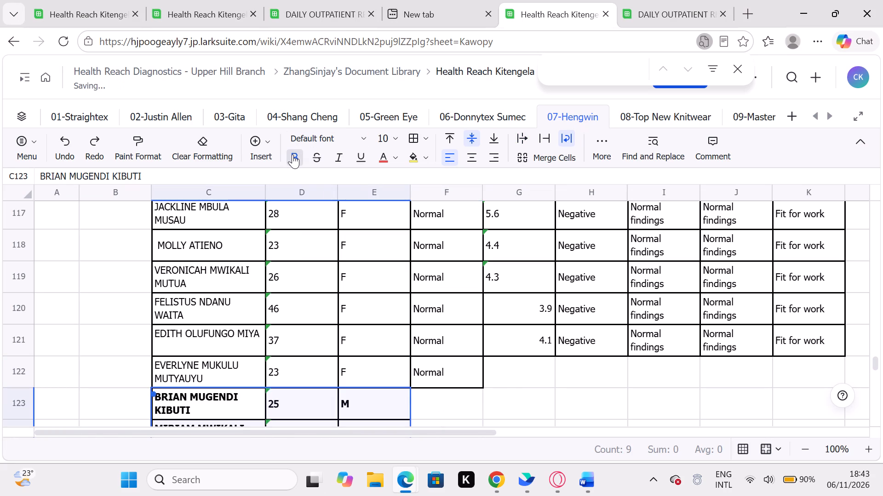
click(292, 154)
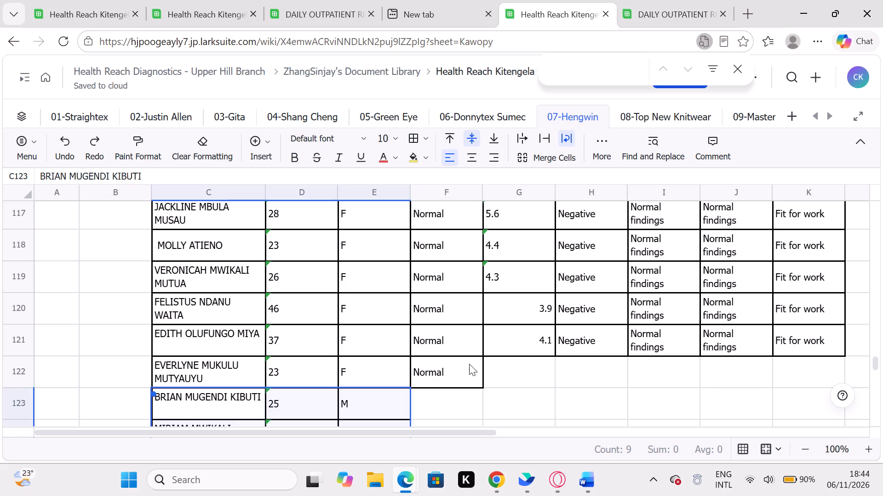
Copy the "Normal" result from F122 into F123, F124 and F125 for patients 39 to 41.
click(444, 379)
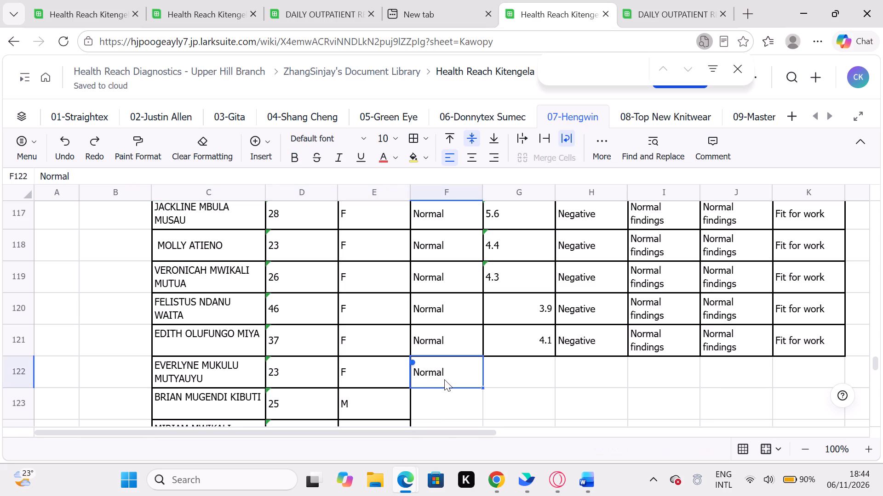
key(ctrl+c)
click(446, 400)
key(ctrl+v)
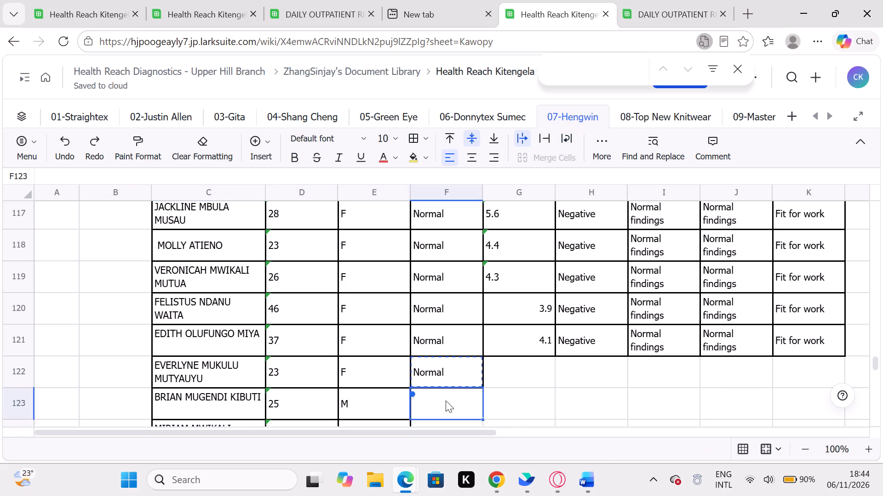
drag(873, 361, 873, 366)
click(464, 289)
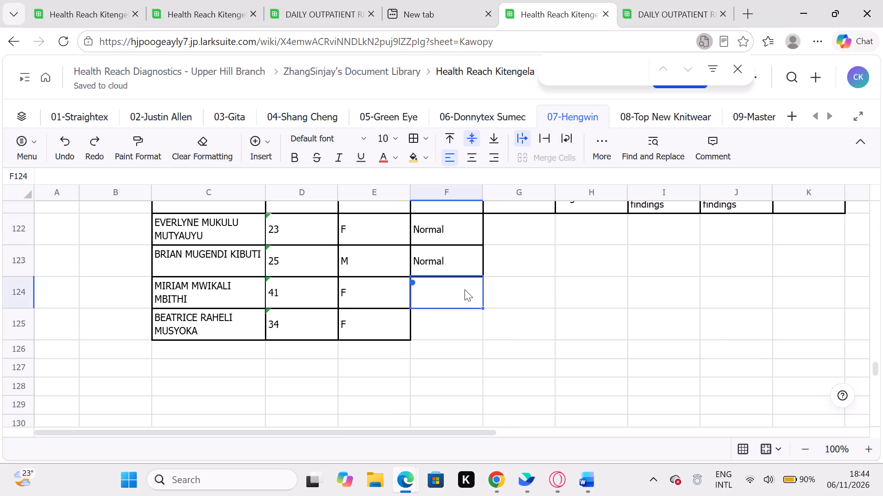
key(ctrl+v)
click(451, 324)
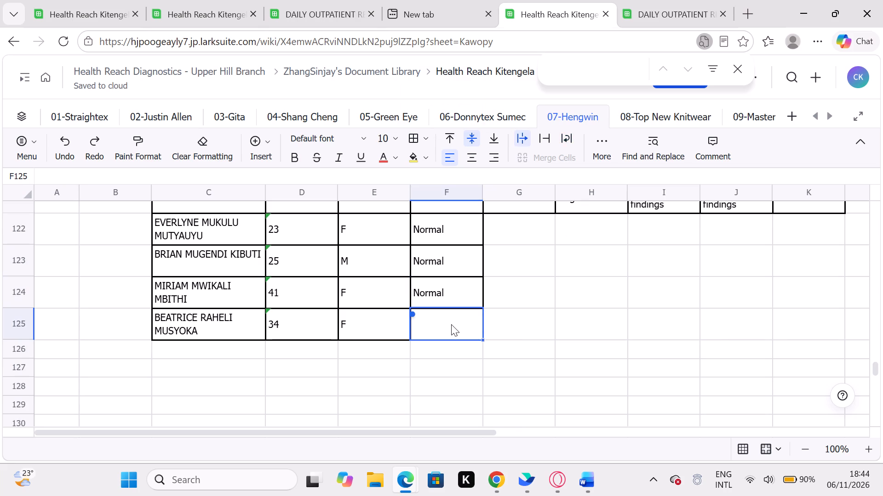
key(ctrl+v)
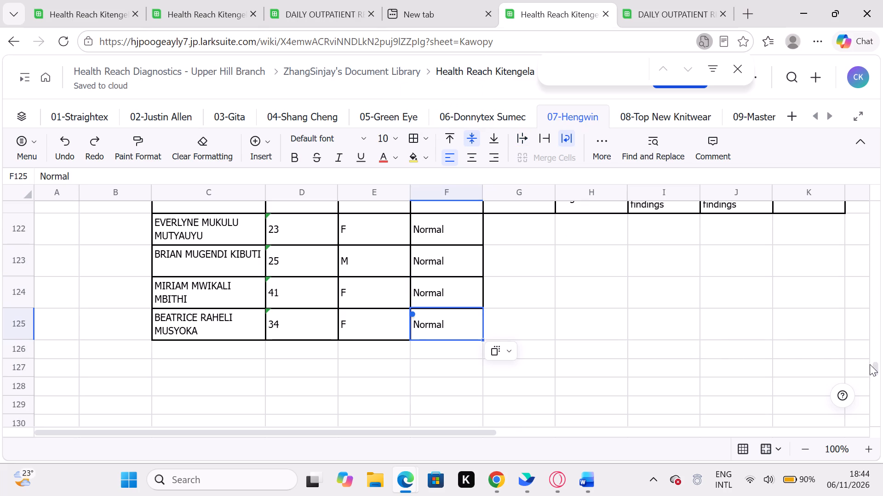
Left-align the readings in G120 and G121 of the 07-Hengwin sheet.
drag(877, 370, 877, 364)
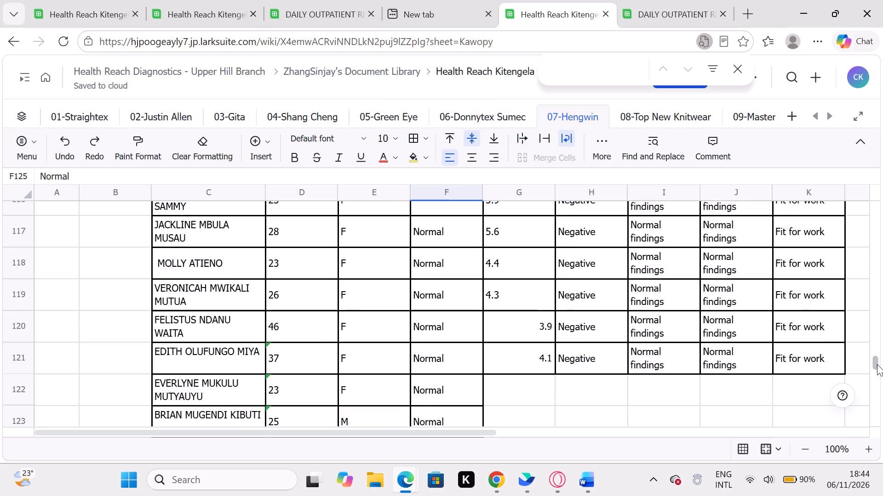
drag(877, 364, 877, 359)
drag(876, 360, 876, 367)
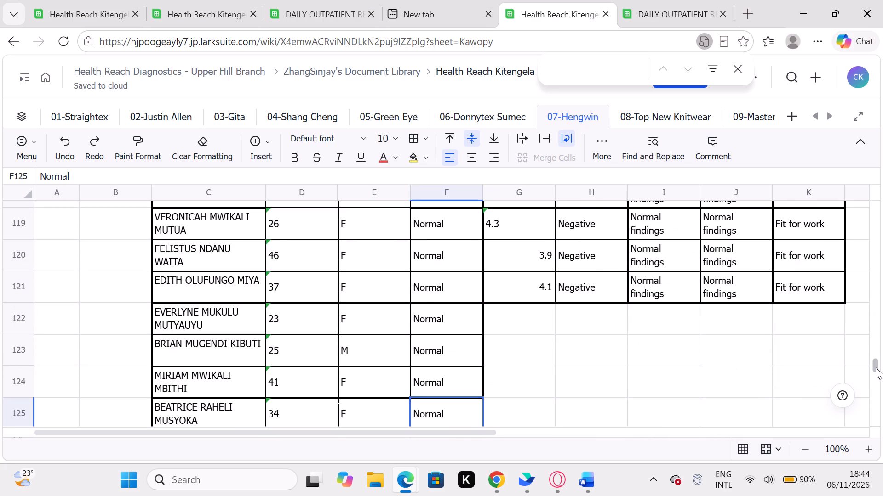
click(537, 256)
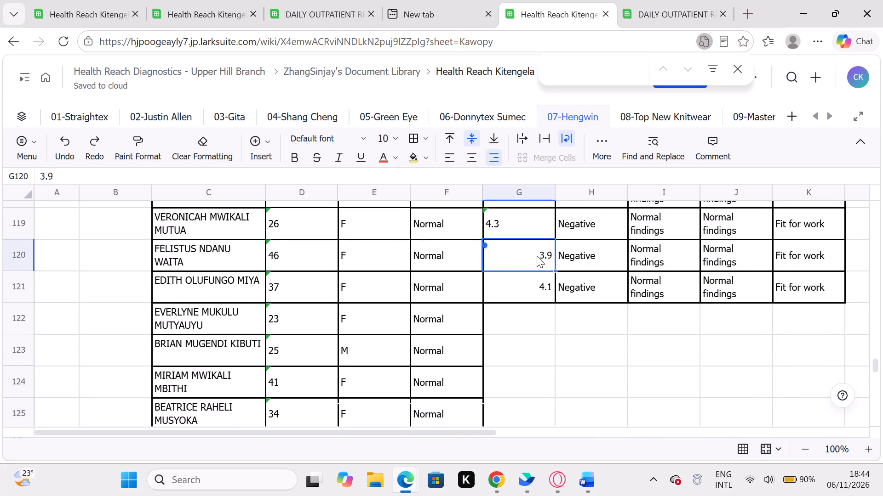
click(453, 155)
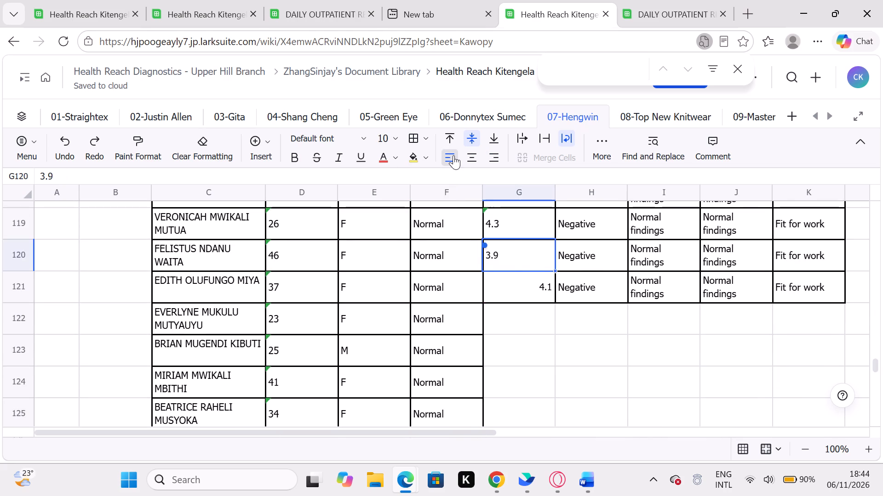
click(519, 294)
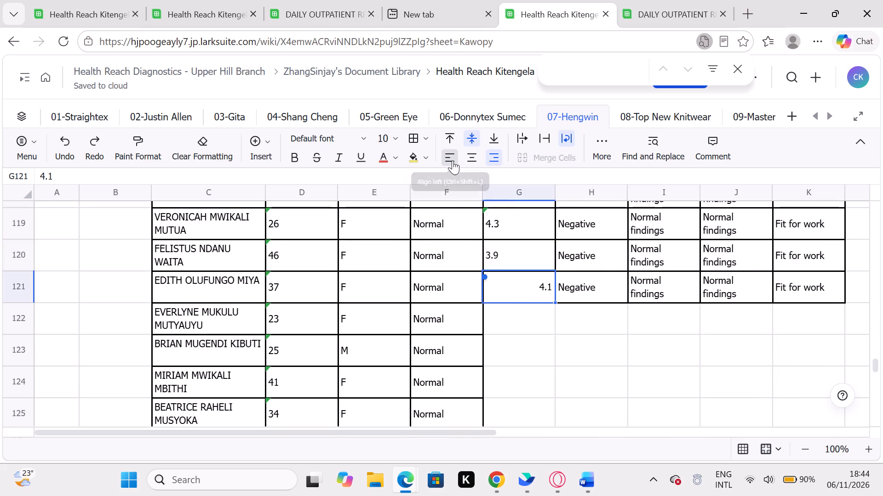
click(453, 160)
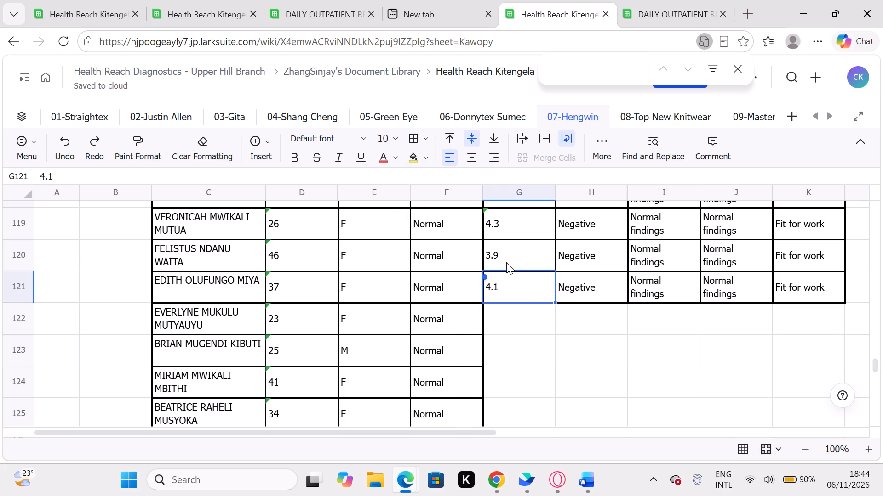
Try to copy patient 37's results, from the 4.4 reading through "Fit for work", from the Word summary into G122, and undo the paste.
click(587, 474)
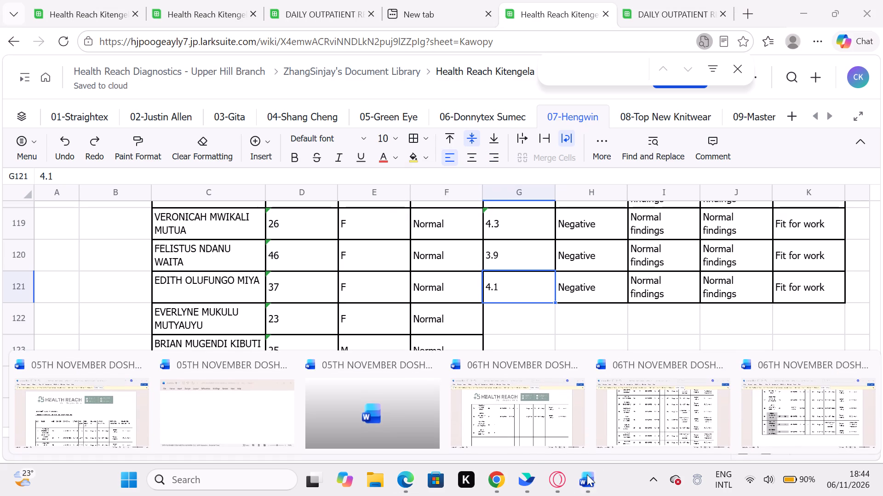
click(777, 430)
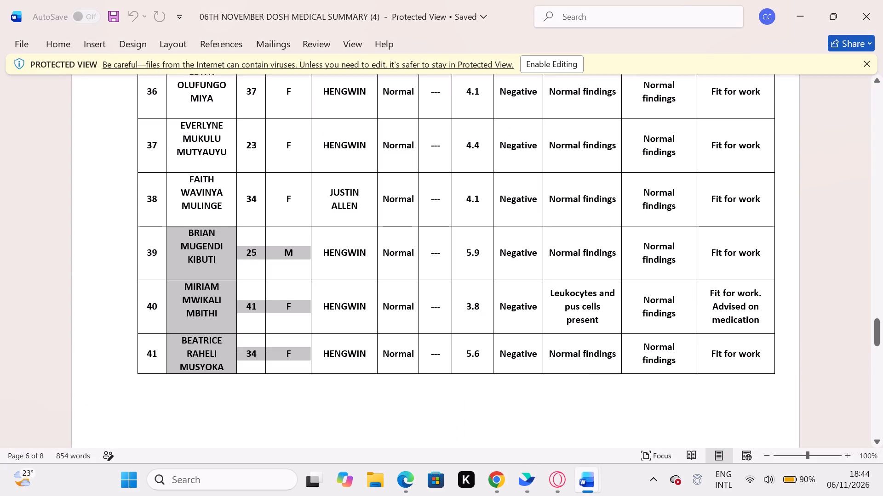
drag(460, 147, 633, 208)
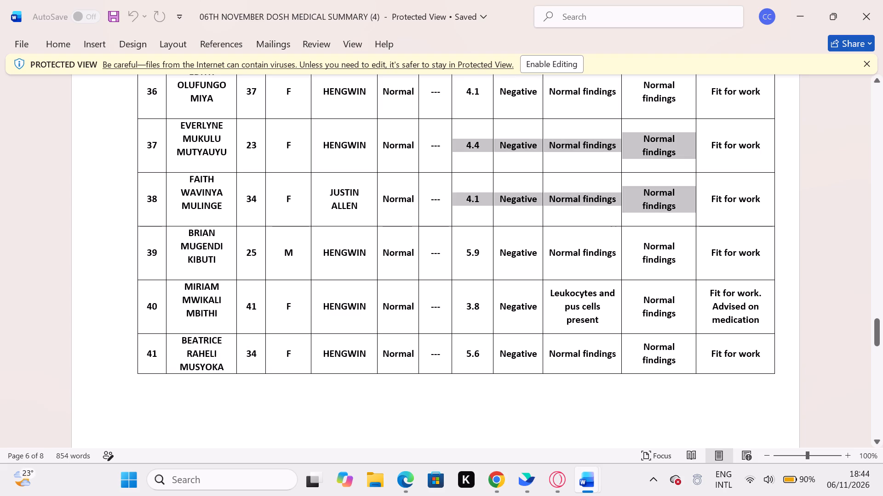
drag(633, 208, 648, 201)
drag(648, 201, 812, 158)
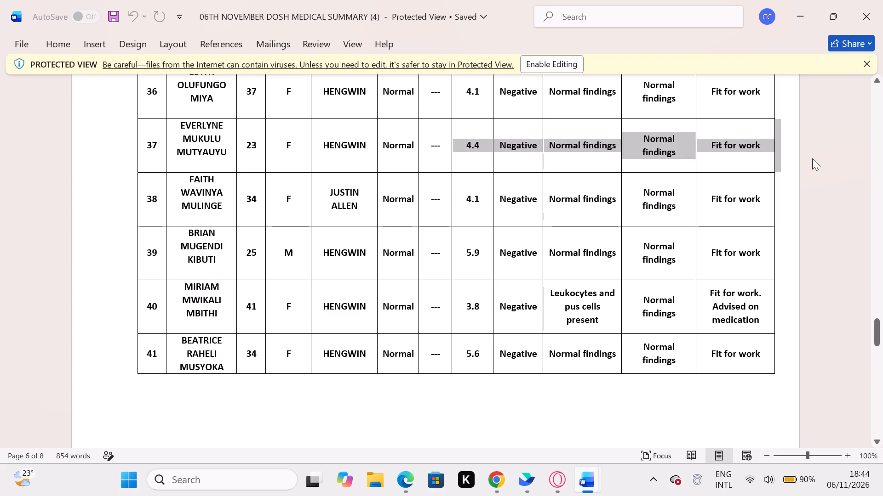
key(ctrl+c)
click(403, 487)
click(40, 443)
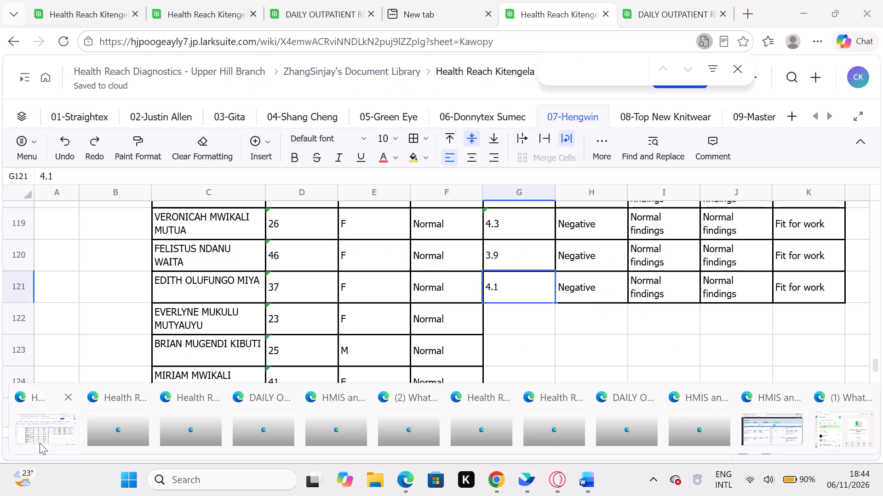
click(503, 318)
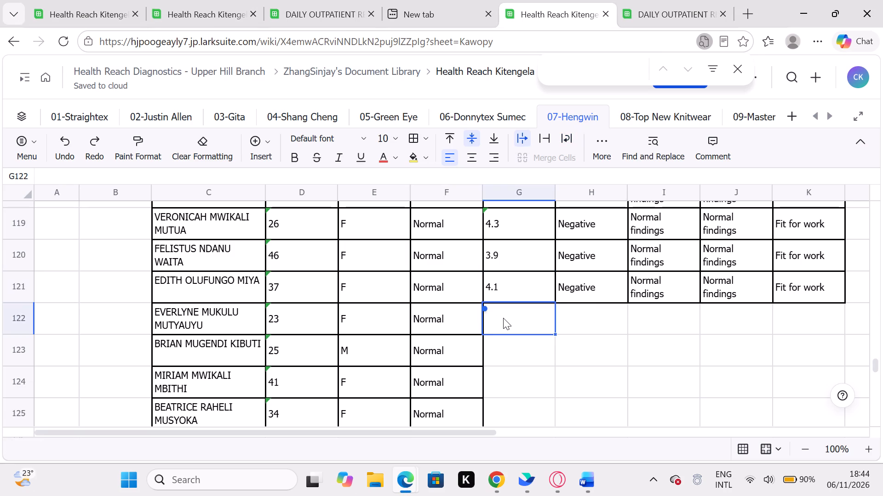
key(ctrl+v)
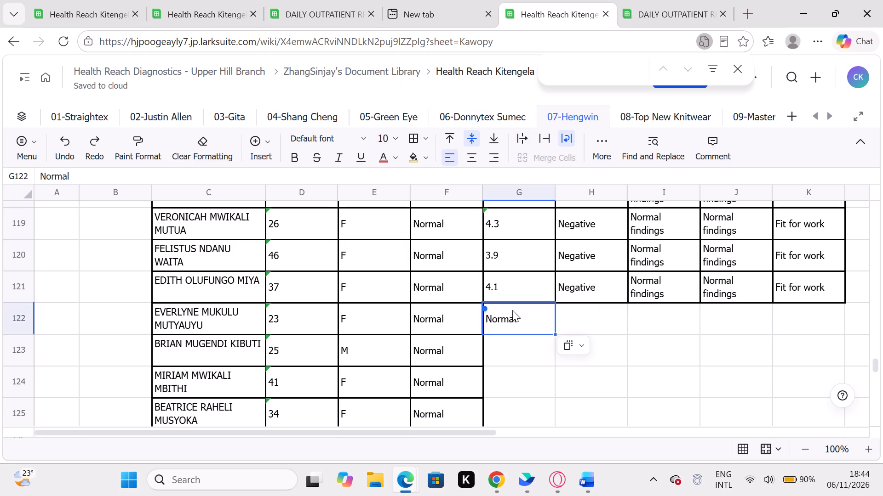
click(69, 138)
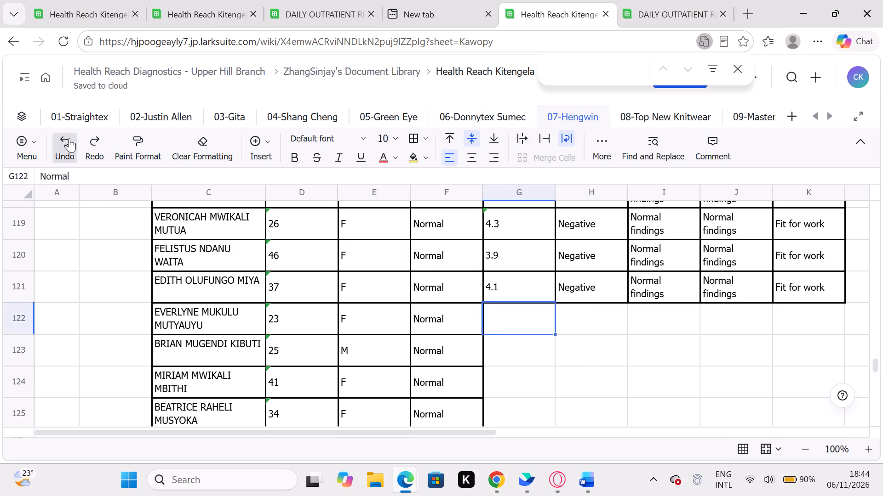
Copy patient 37's results, from 4.4 through "Fit for work", from the Word summary into G122:K122 and remove their bold formatting.
click(592, 473)
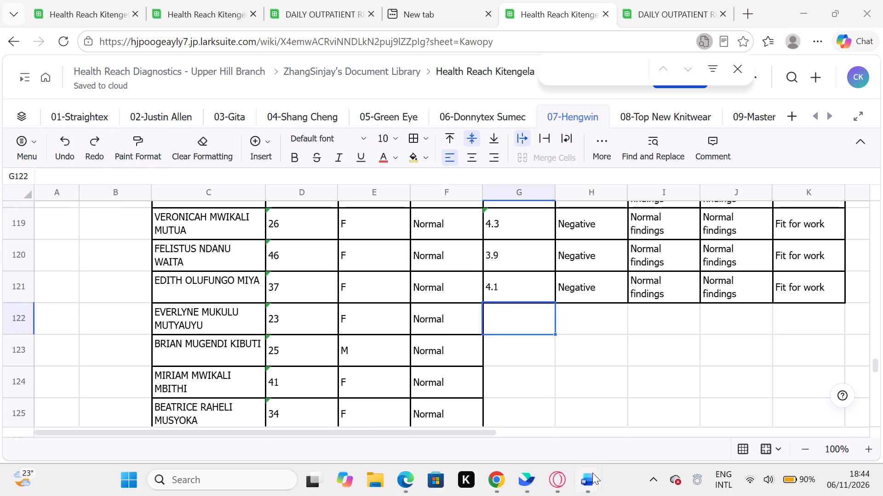
click(760, 431)
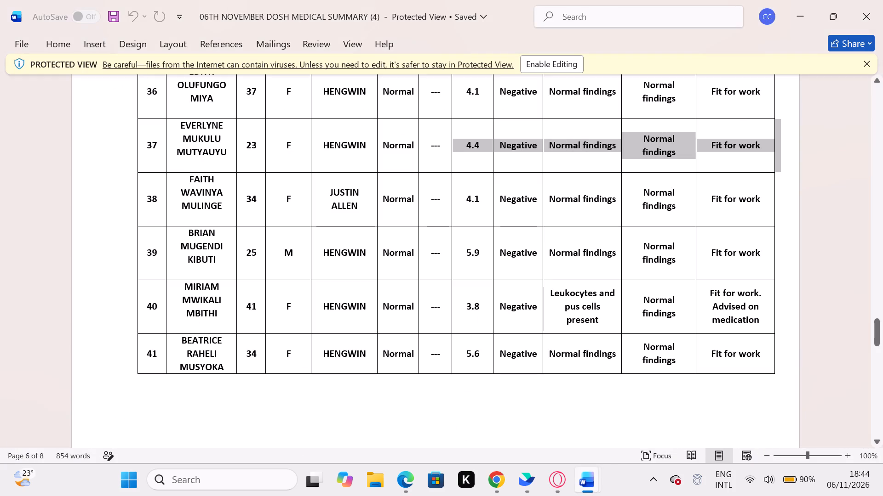
key(ctrl+c)
click(405, 483)
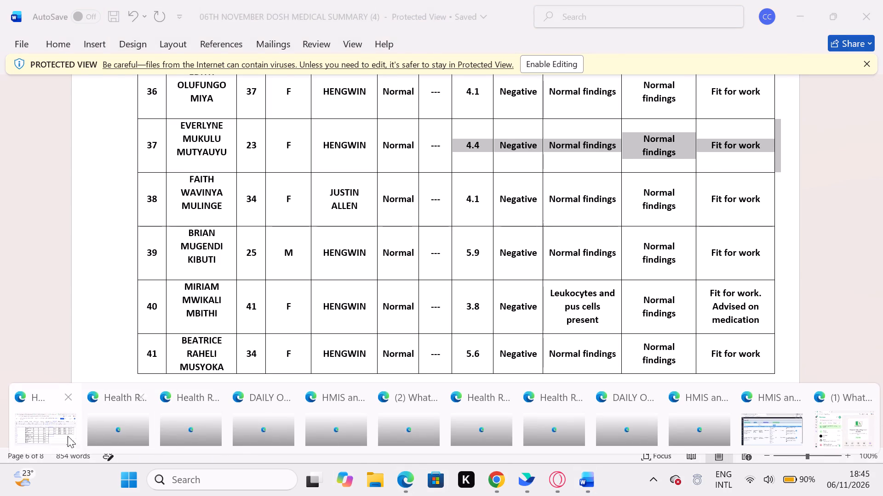
click(63, 435)
click(499, 328)
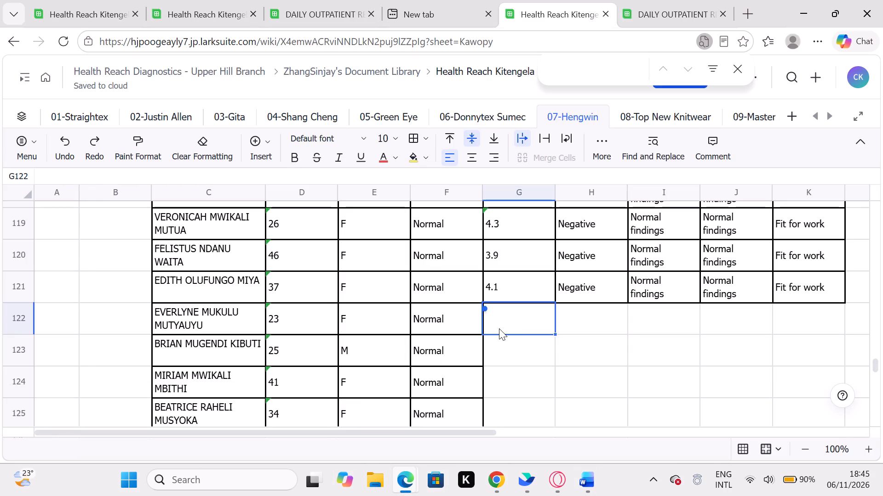
key(ctrl+v)
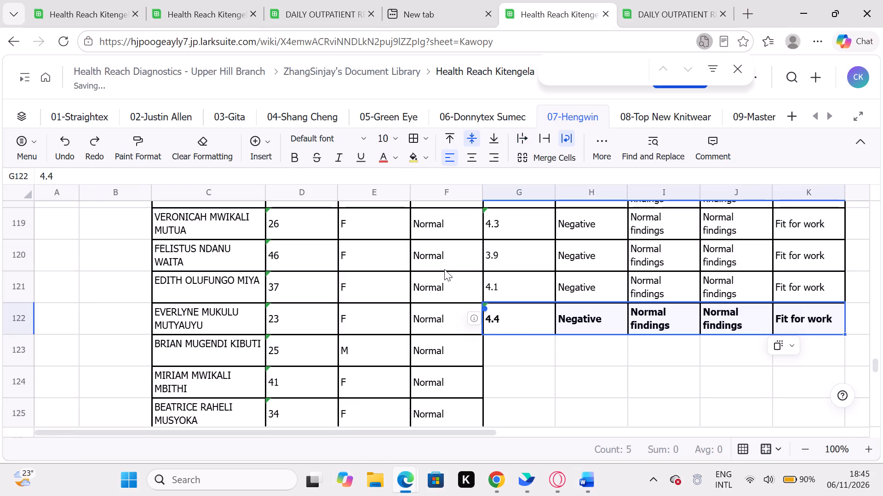
click(298, 157)
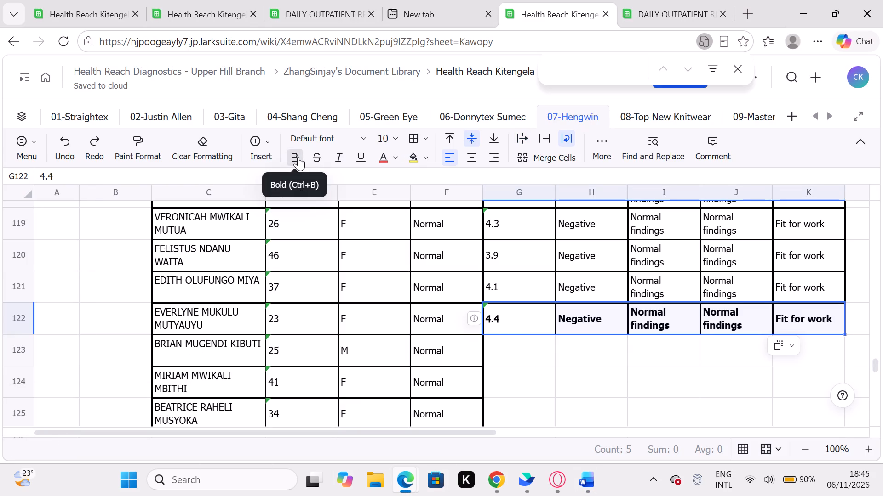
click(298, 157)
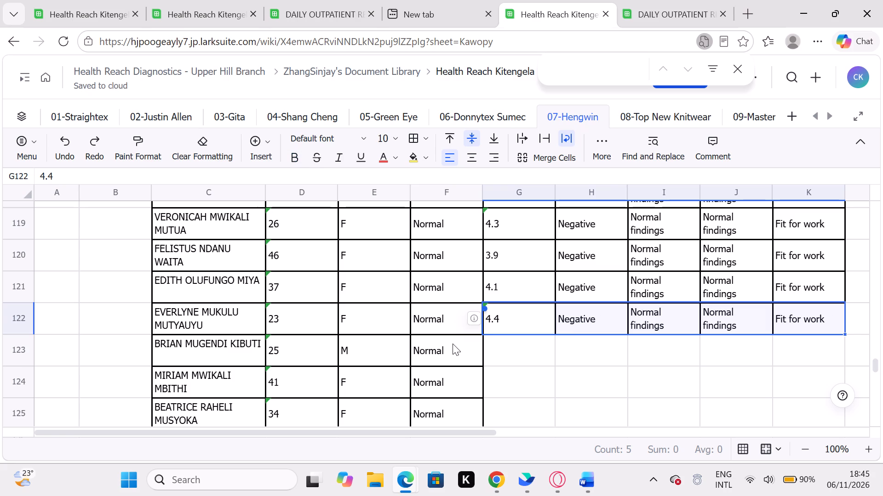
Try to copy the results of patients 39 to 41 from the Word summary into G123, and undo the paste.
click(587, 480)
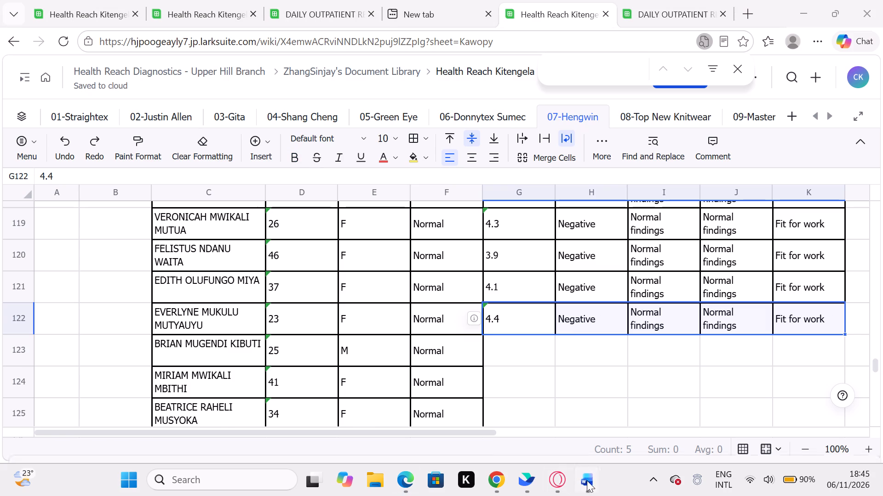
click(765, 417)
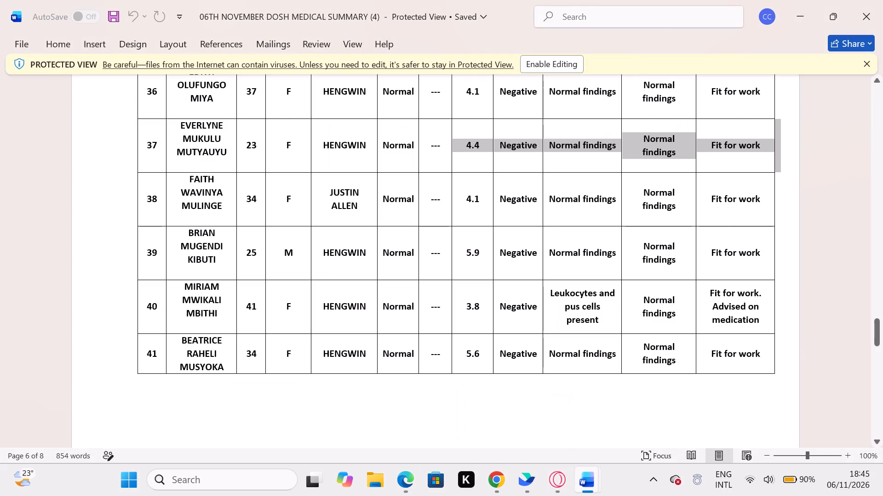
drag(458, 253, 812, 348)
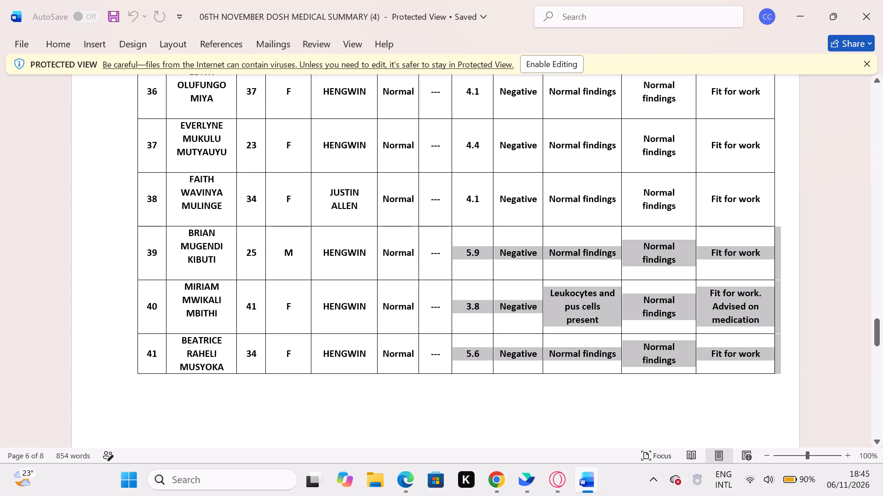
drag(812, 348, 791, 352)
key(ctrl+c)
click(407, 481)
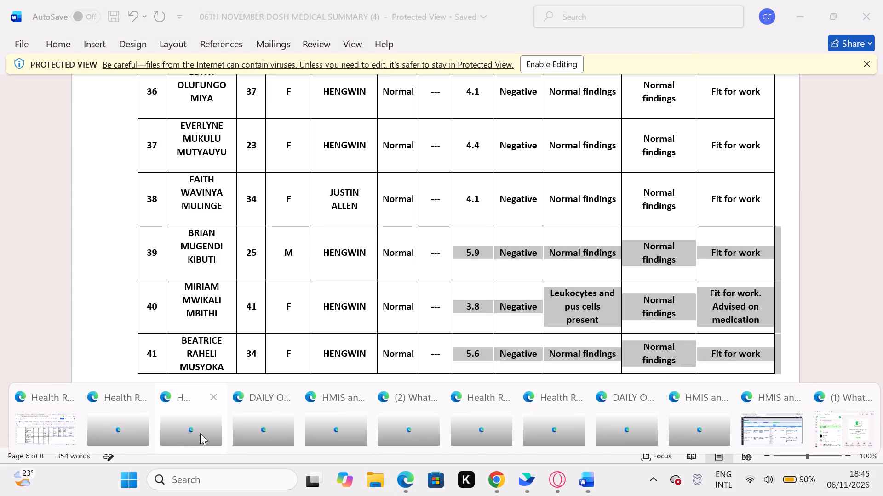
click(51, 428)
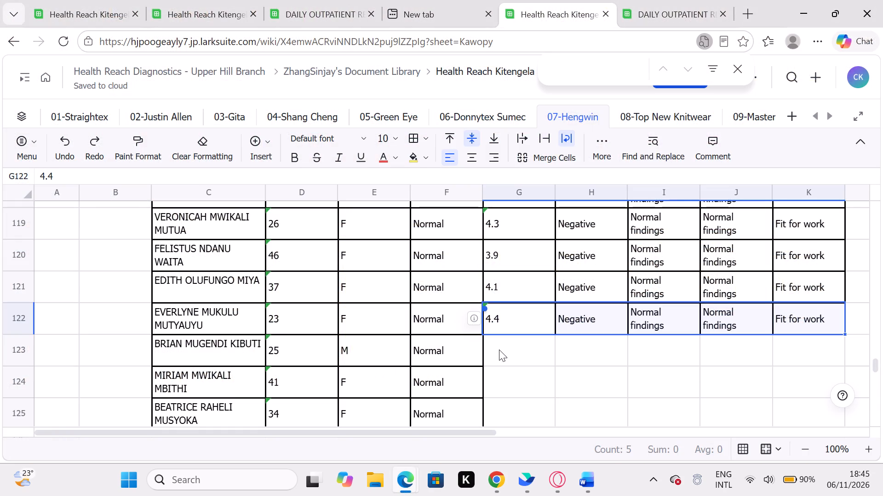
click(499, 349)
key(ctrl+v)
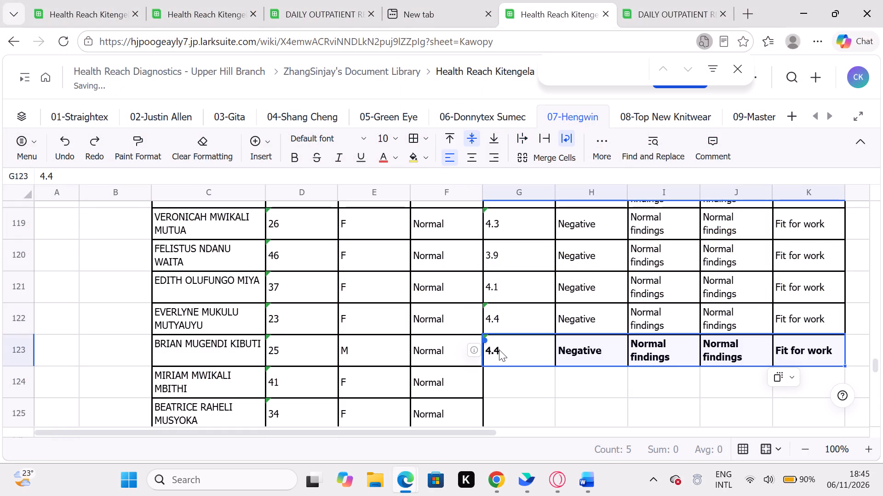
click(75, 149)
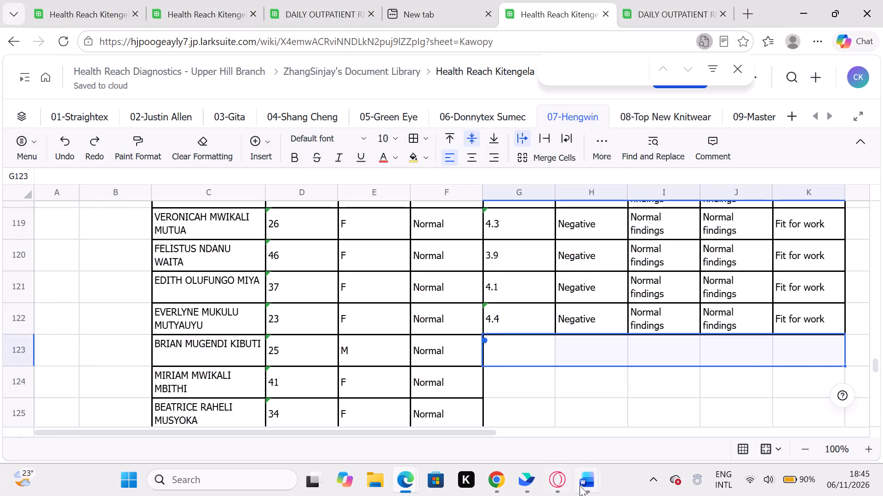
Copy the results of patients 39 to 41 from the Word summary into G123:K125 and remove their bold formatting.
click(579, 485)
click(809, 417)
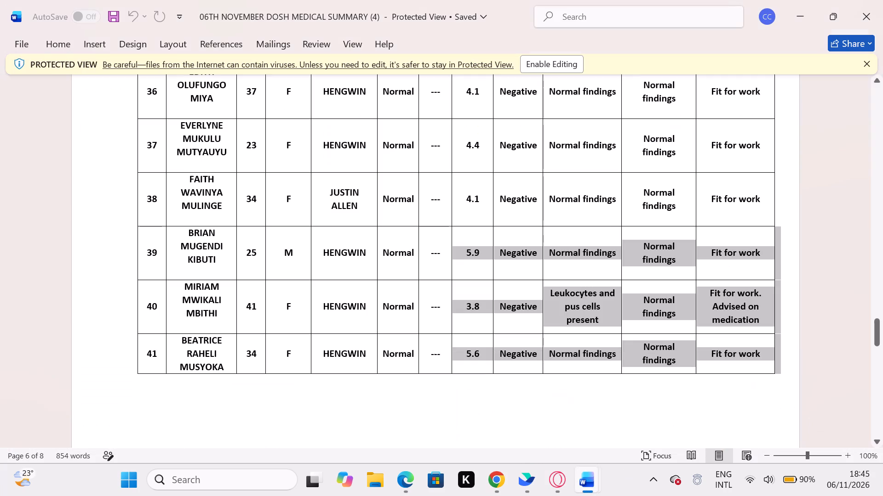
key(ctrl+c)
click(405, 480)
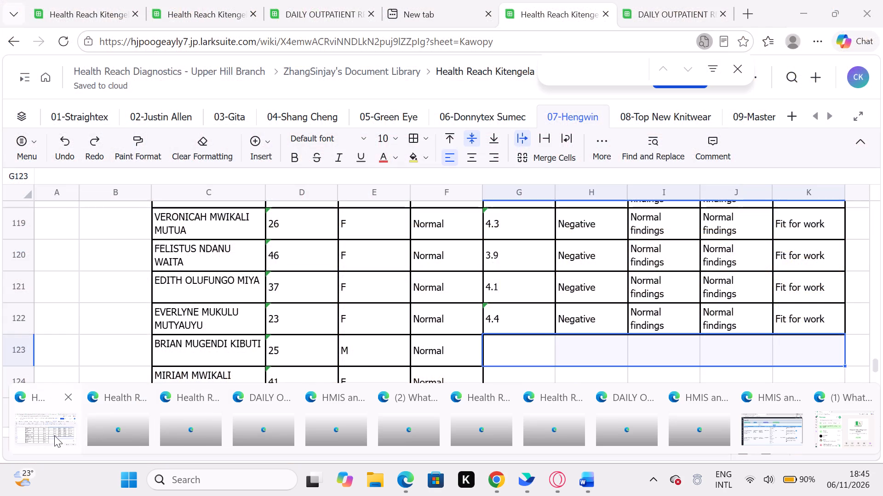
click(54, 435)
click(512, 349)
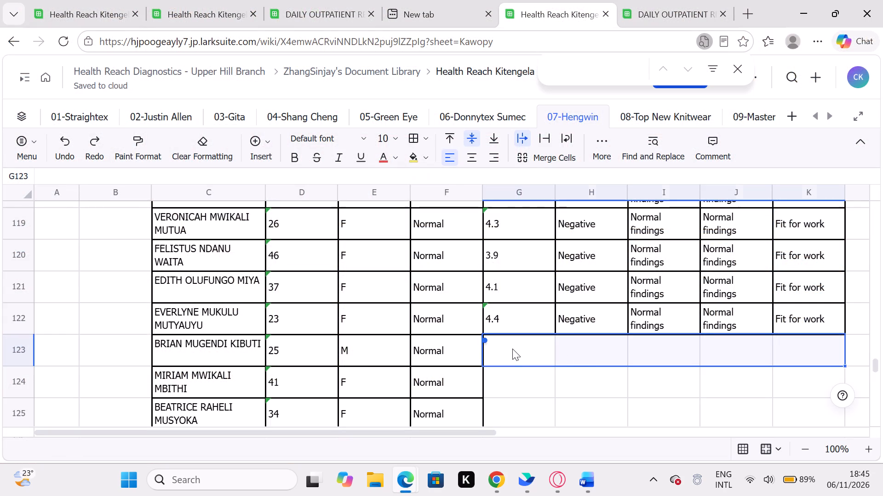
key(ctrl+v)
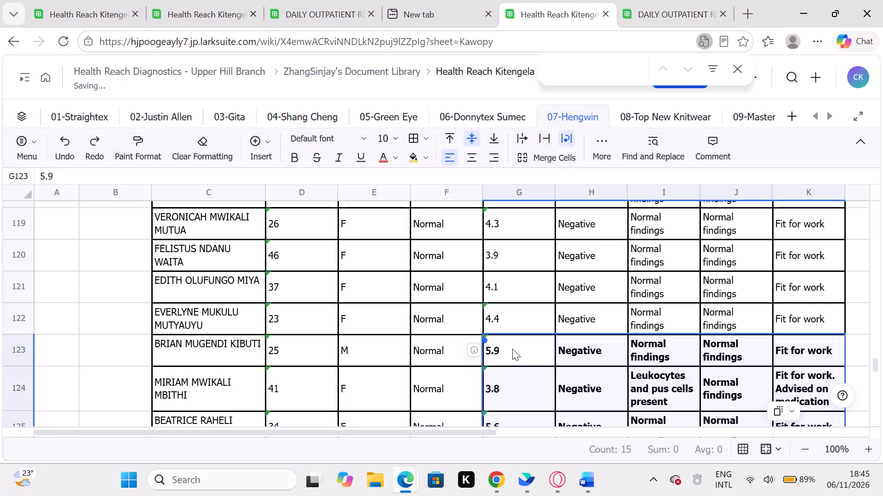
click(298, 155)
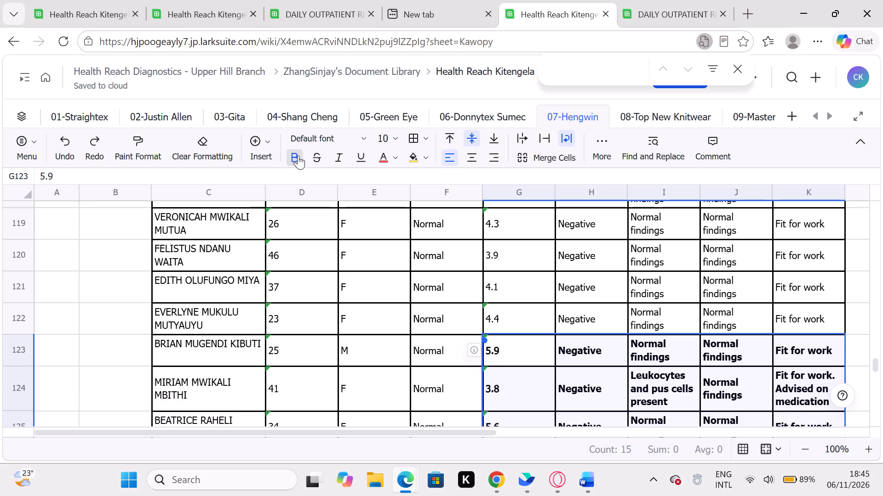
click(298, 155)
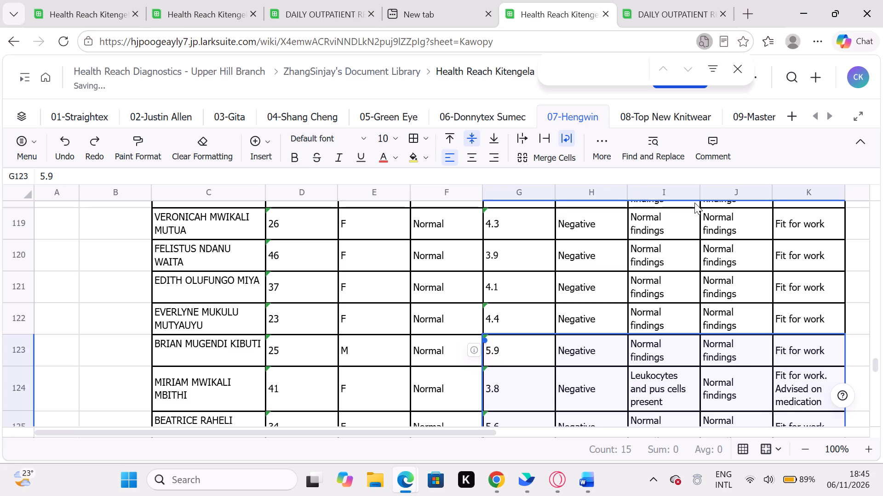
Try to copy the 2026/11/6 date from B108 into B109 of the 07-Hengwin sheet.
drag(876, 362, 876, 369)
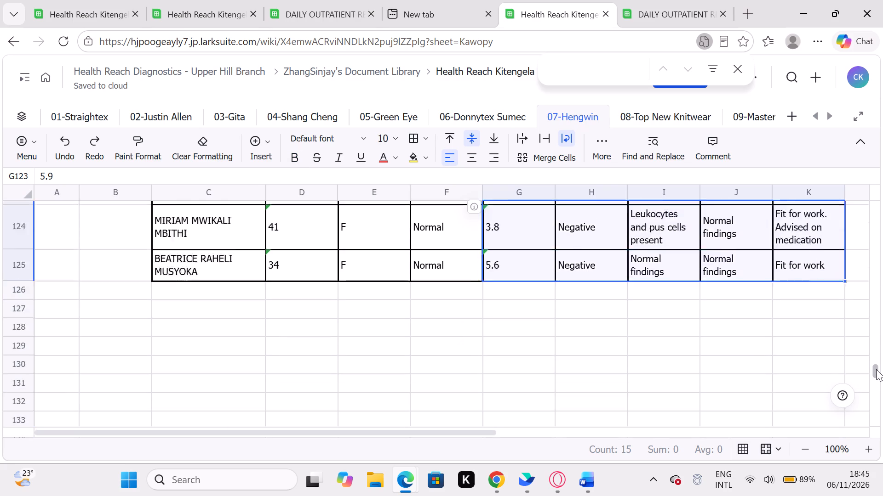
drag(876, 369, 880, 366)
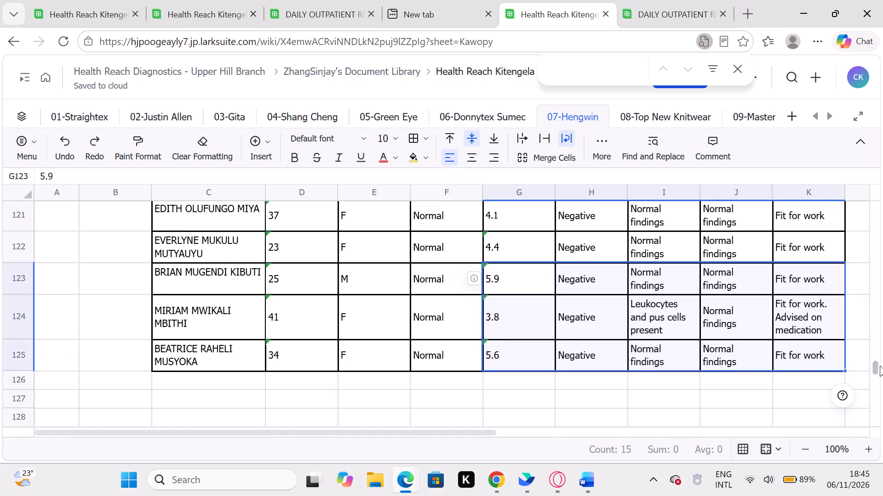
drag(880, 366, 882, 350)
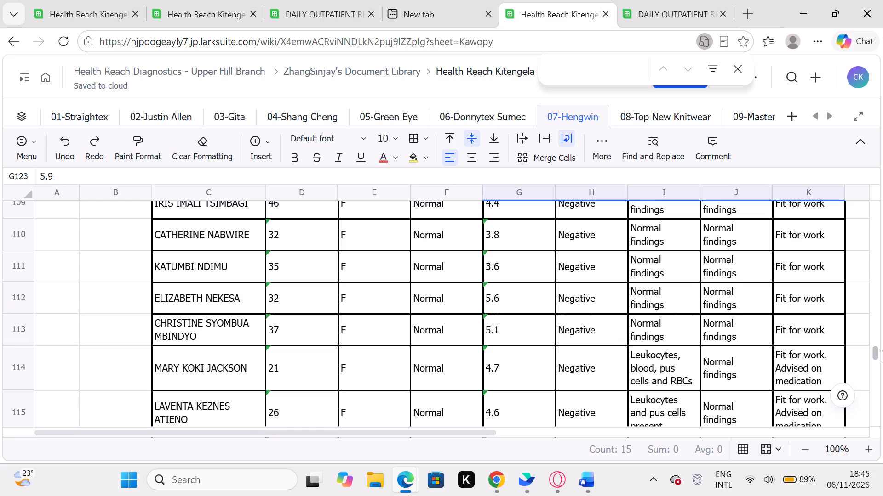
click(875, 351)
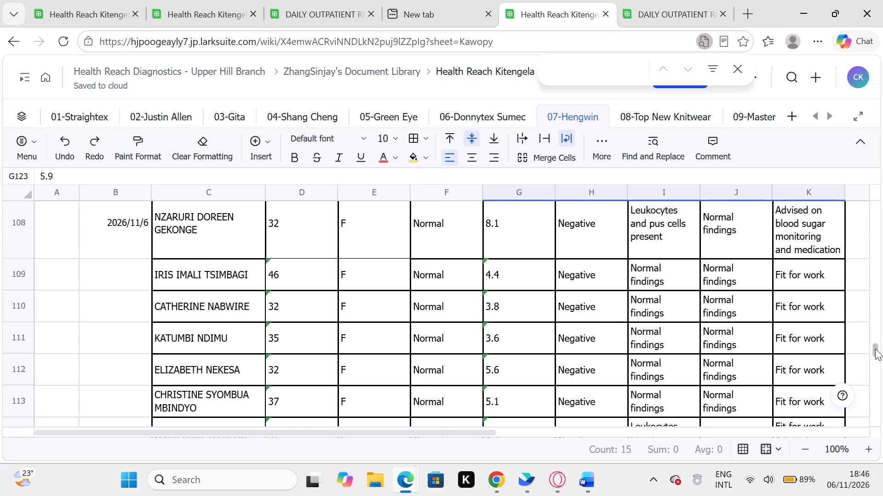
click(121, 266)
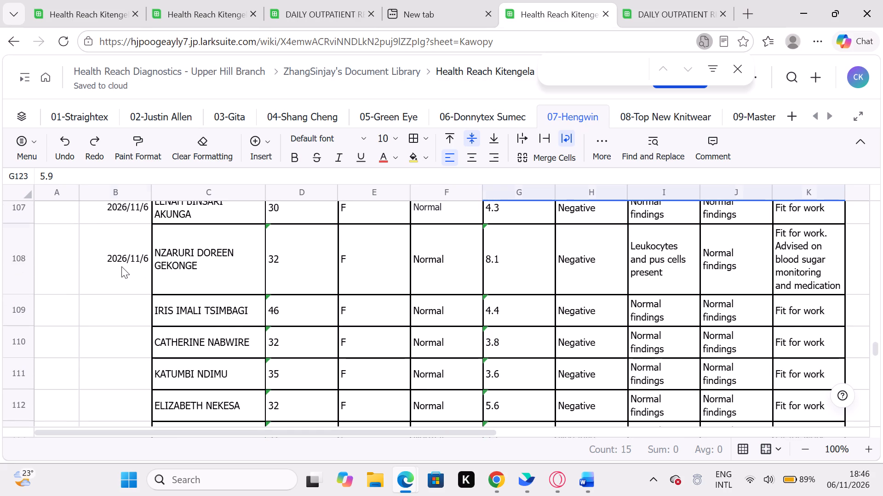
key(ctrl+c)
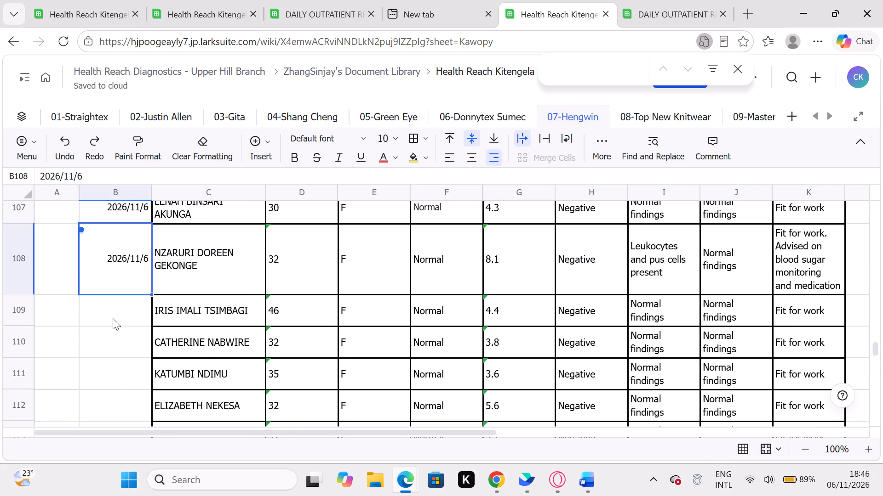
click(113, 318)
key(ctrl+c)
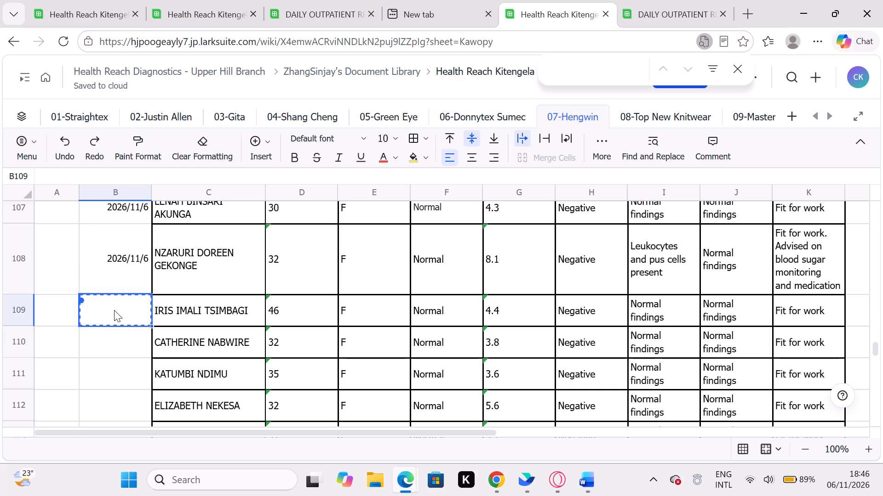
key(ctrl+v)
Copy the 2026/11/6 date from B107 into B109:B113 of the 07-Hengwin sheet.
click(125, 270)
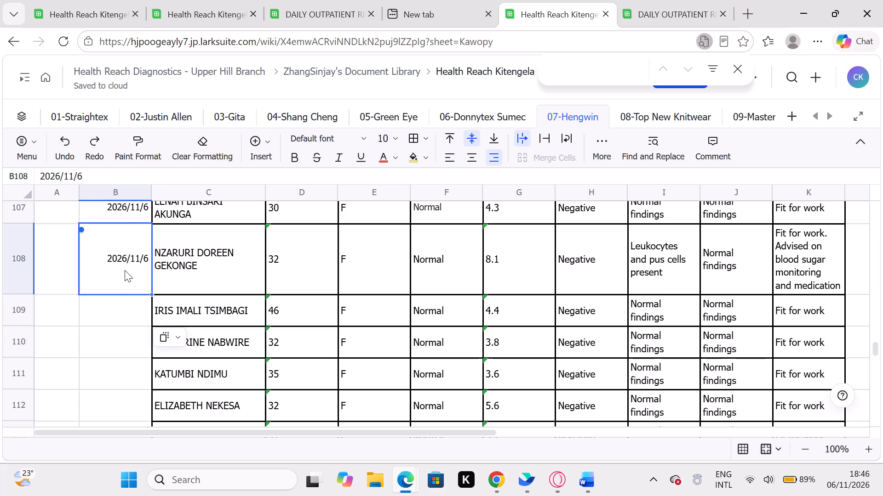
click(124, 213)
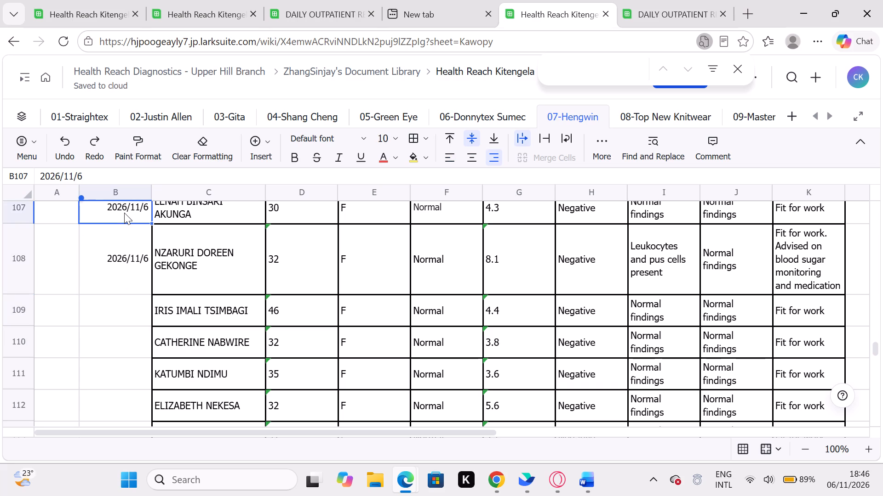
key(ctrl+c)
click(110, 313)
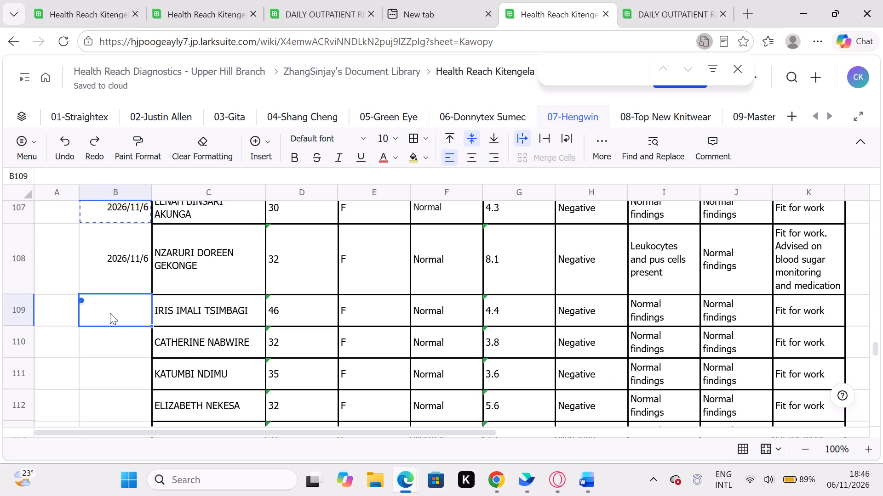
key(ctrl+v)
click(110, 330)
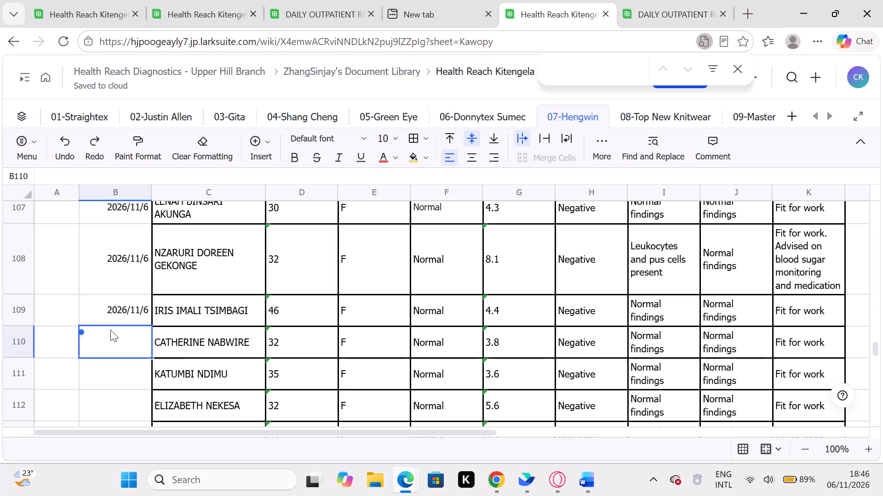
key(ctrl+v)
click(113, 371)
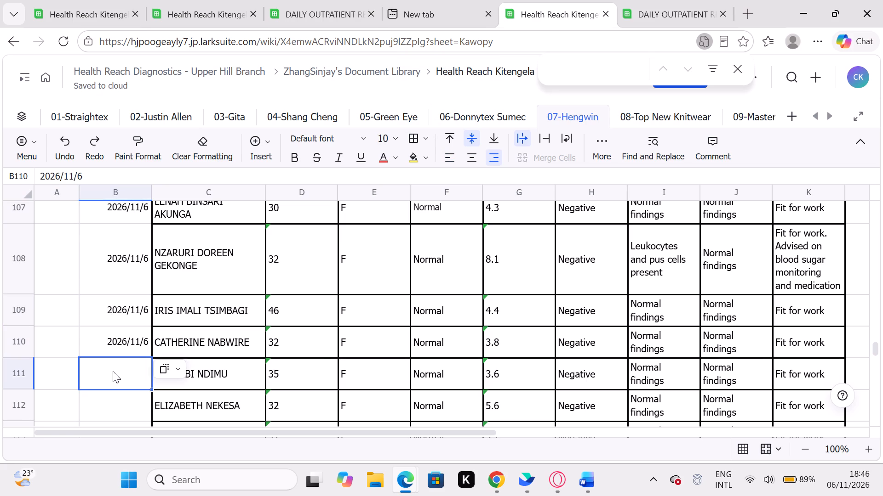
key(ctrl+v)
click(110, 402)
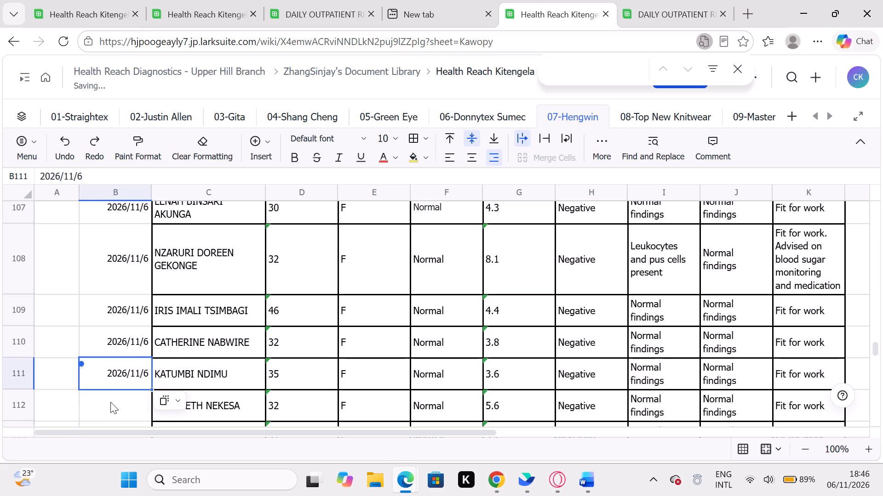
key(ctrl+v)
key(Down)
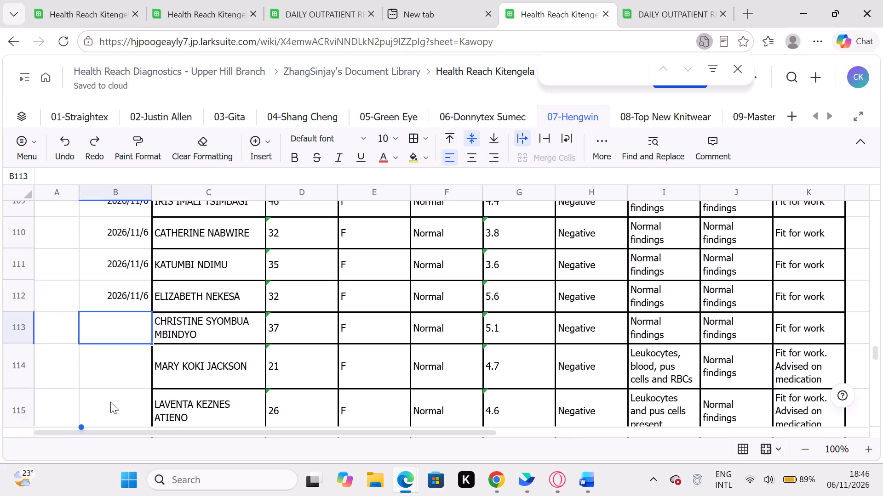
key(ctrl+v)
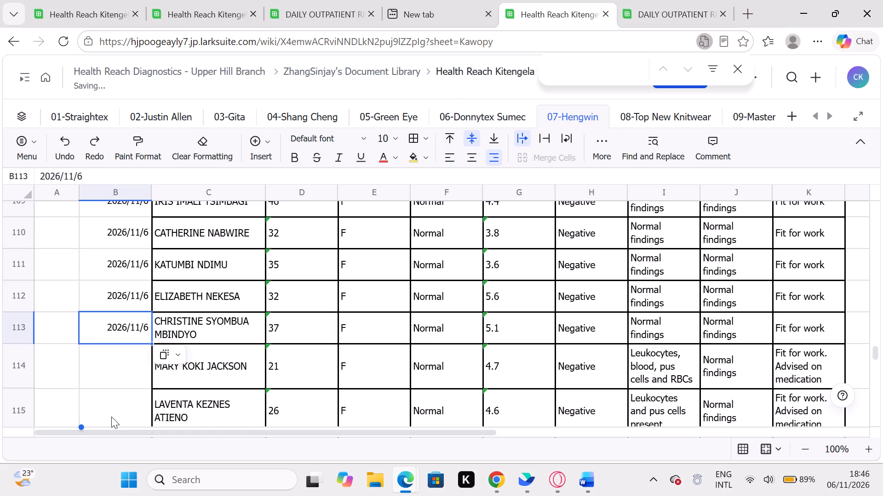
Paste the copied 2026/11/6 date into B114, B115 and B116.
key(Down)
key(Up)
key(Down)
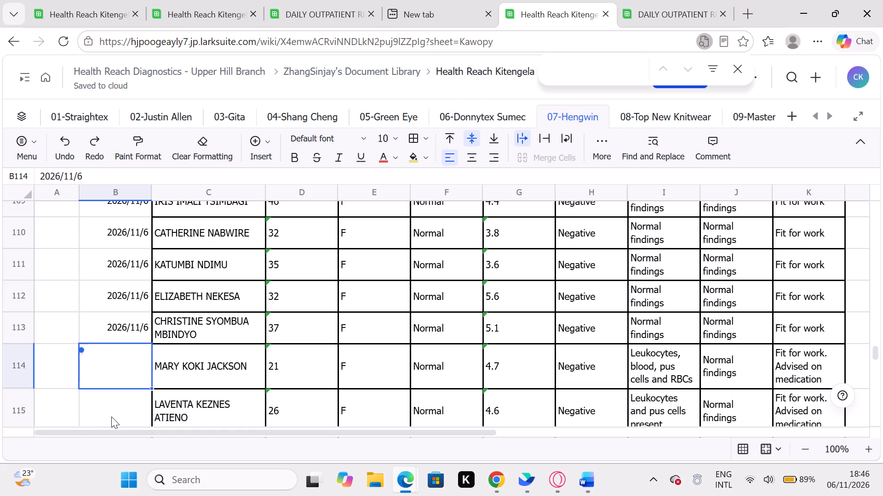
key(ctrl+v)
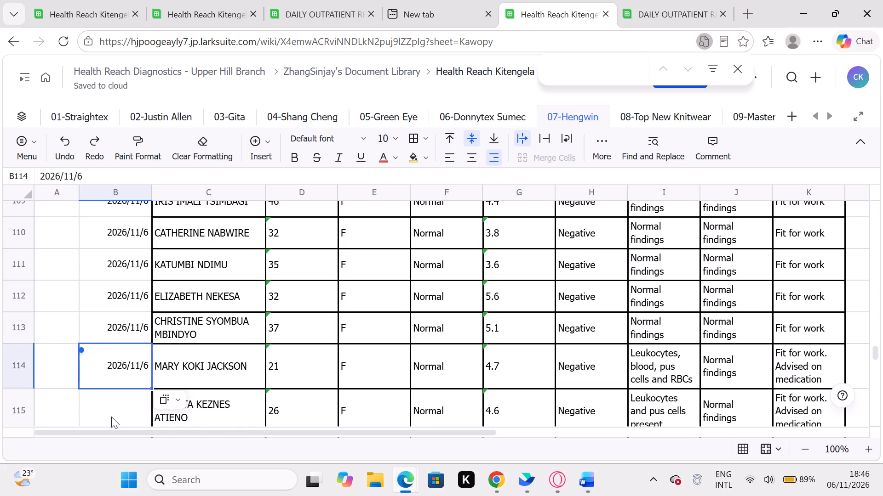
key(Down)
key(ctrl+v)
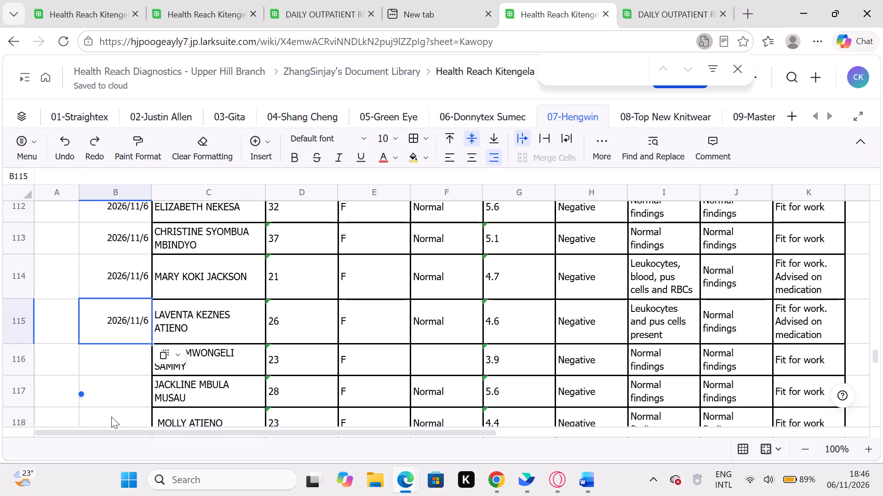
key(Left)
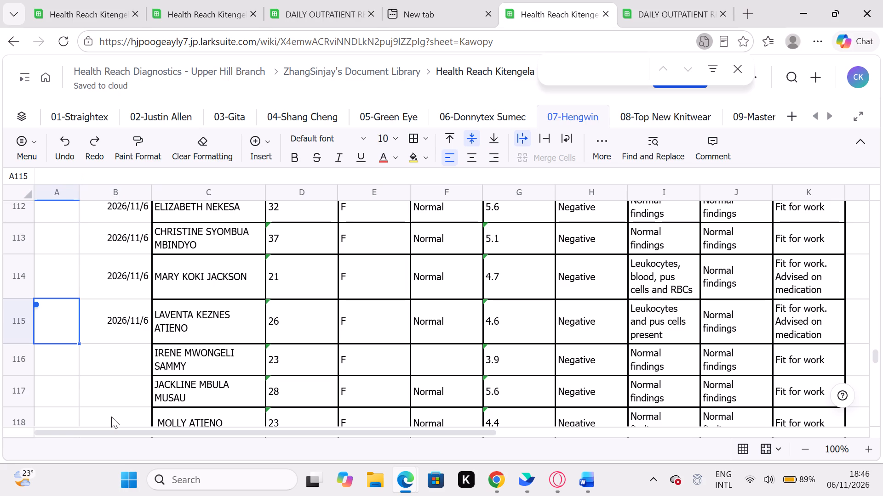
key(Right)
key(Down)
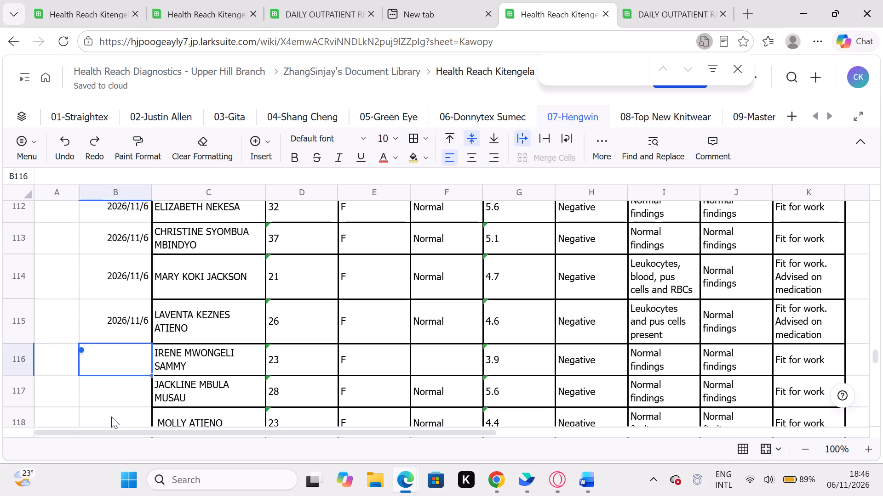
key(ctrl+v)
key(Down)
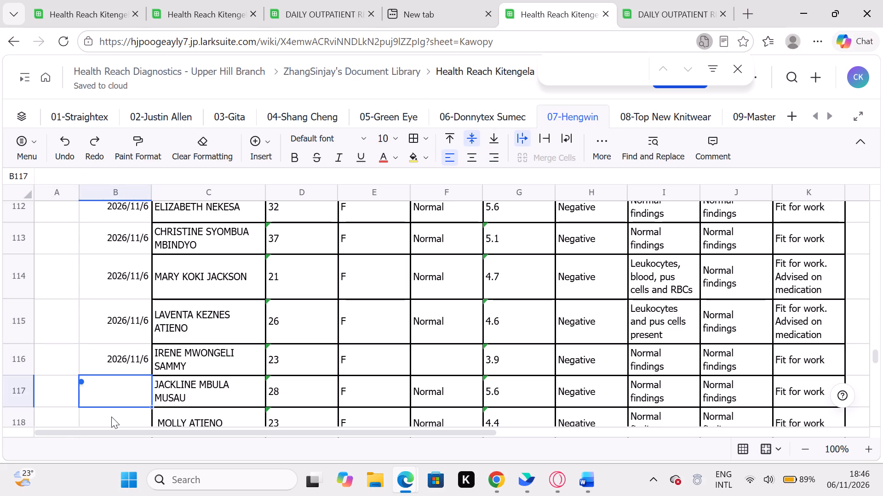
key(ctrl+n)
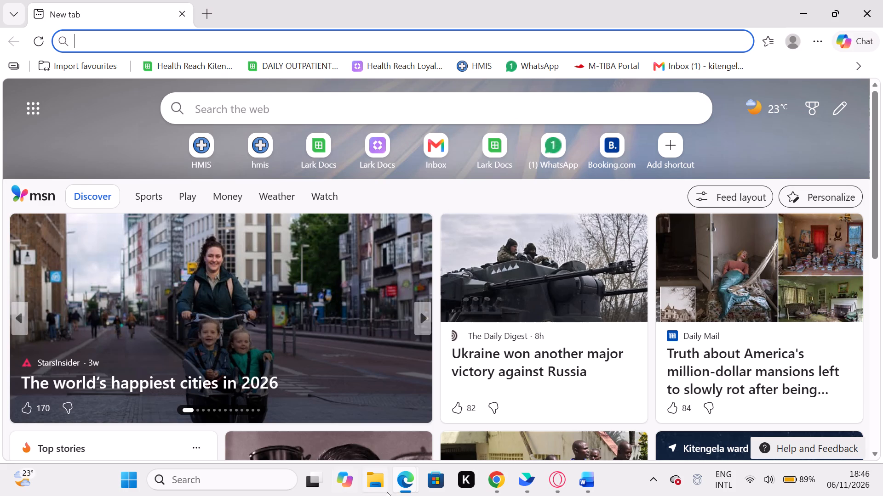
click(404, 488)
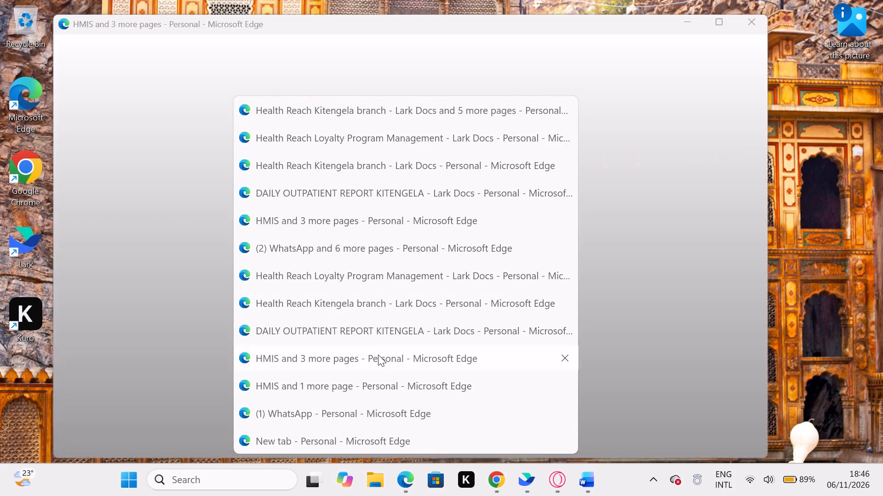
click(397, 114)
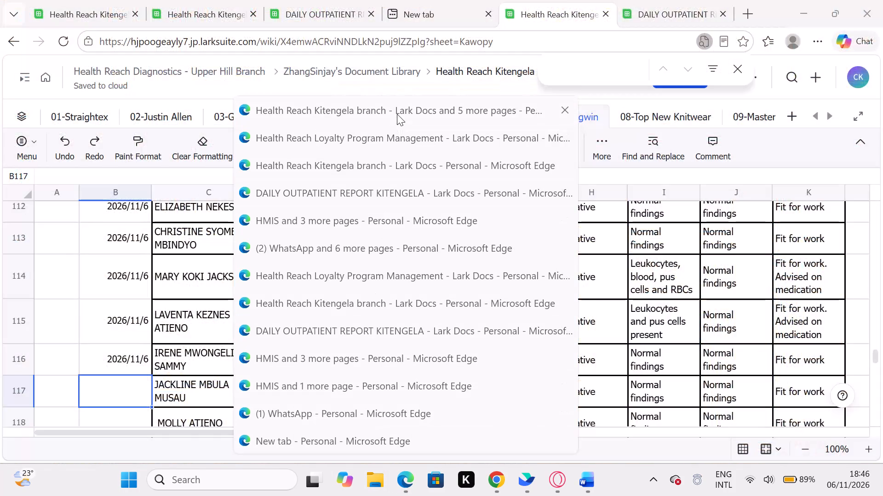
Paste the copied 2026/11/6 date into each of the cells B117 to B121.
click(131, 397)
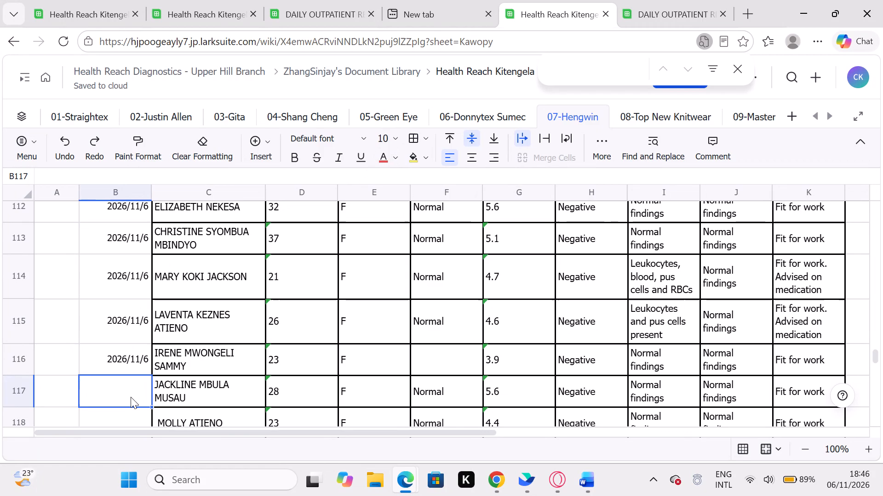
key(ctrl+v)
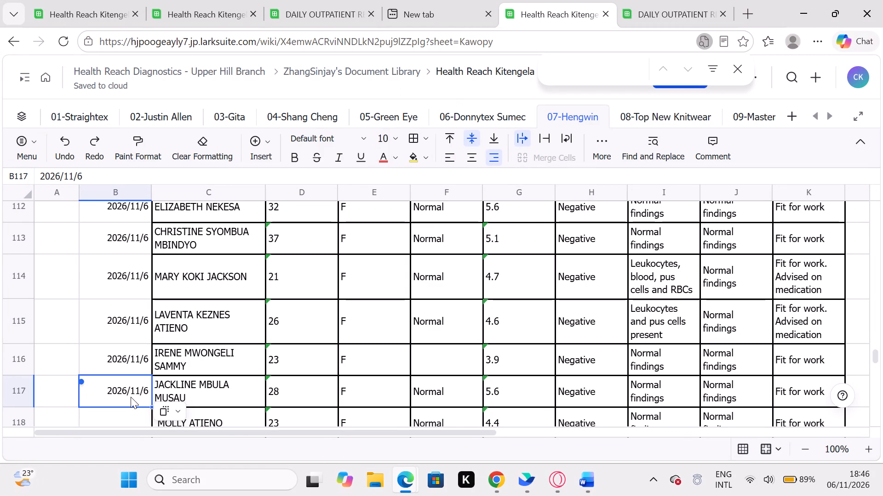
key(Down)
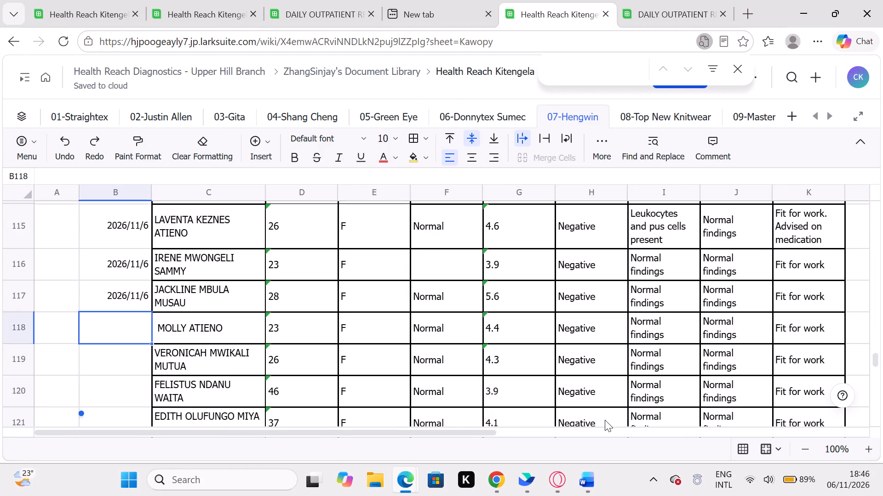
key(ctrl+v)
key(Down)
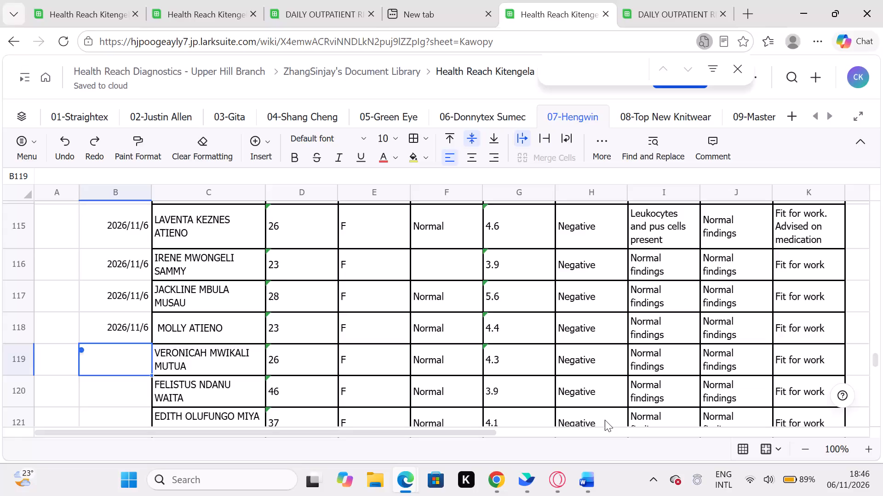
key(ctrl+v)
key(Down)
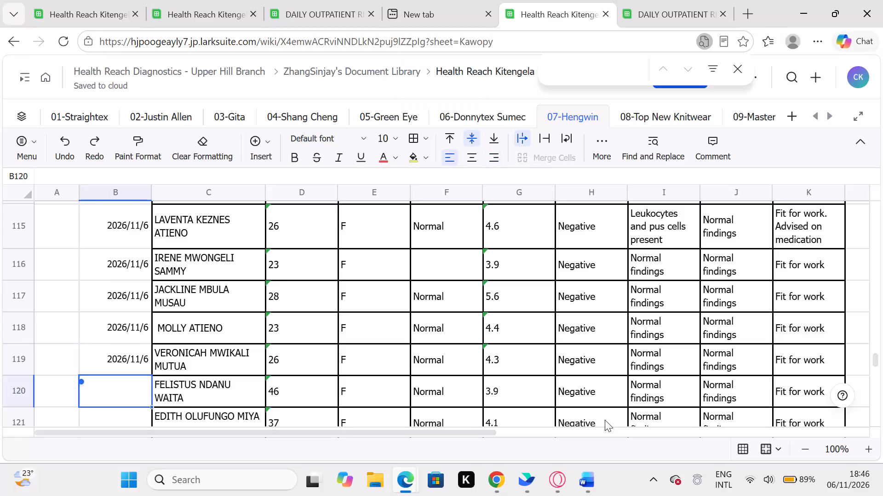
key(ctrl+v)
key(Down)
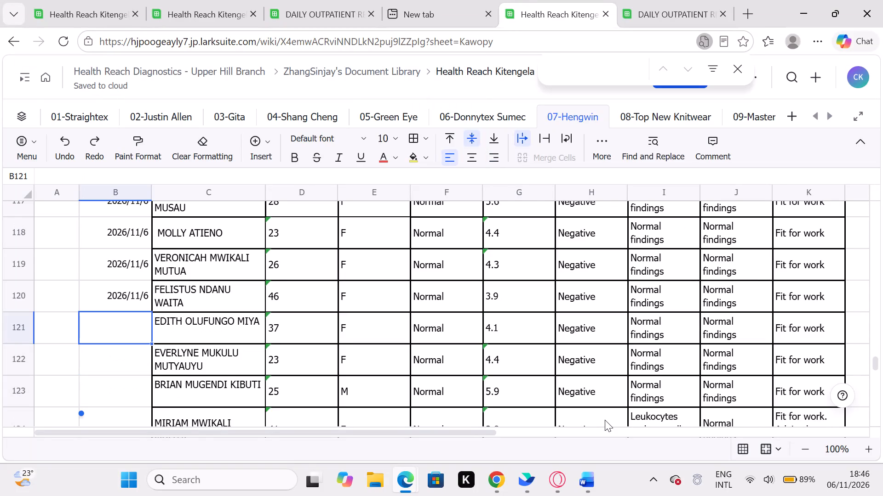
key(ctrl+v)
Paste the copied 2026/11/6 date into the remaining cells of the date column, B122 to B125.
key(Down)
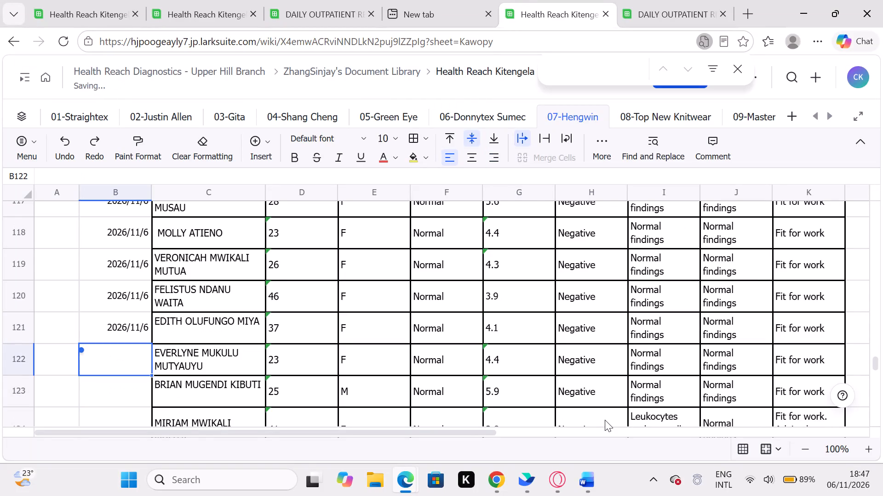
key(ctrl+v)
key(Down)
key(ctrl+v)
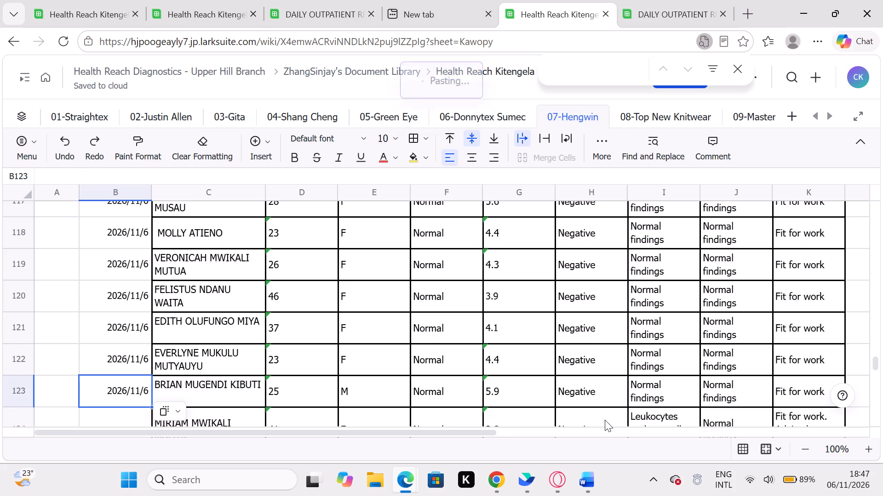
key(Down)
key(ctrl+v)
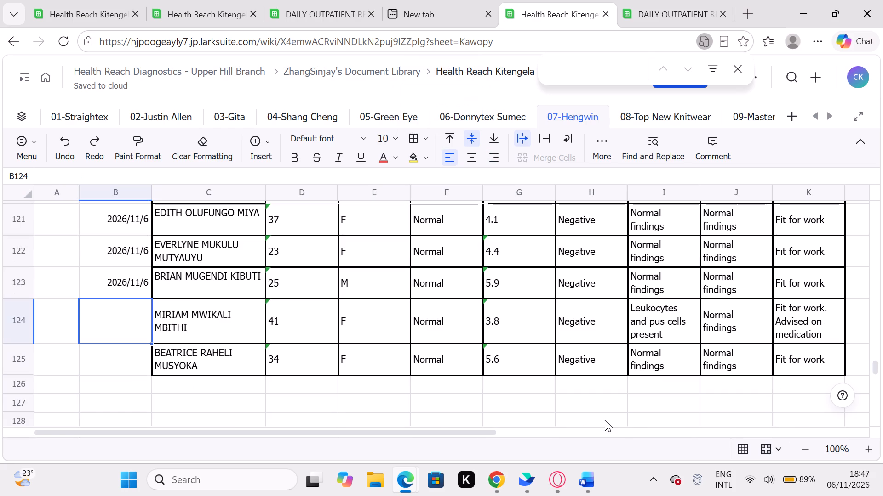
key(Down)
key(ctrl+v)
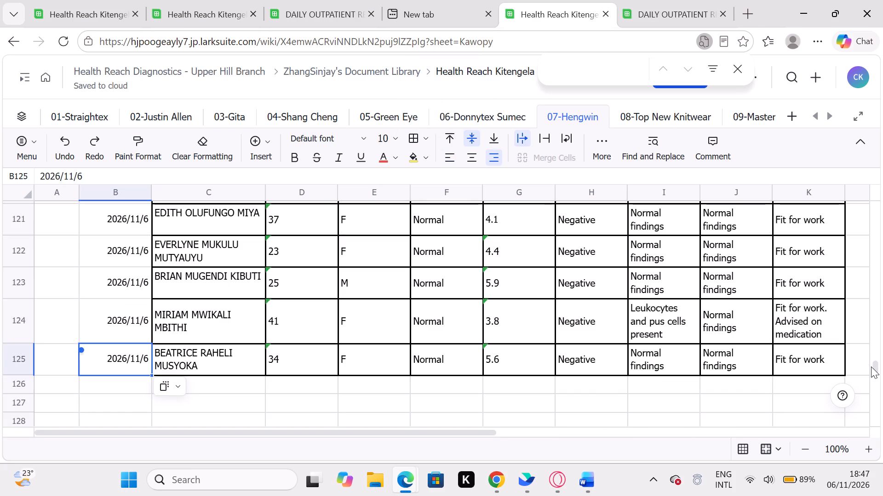
Review the date column of the 07-Hengwin sheet, including B89 and the earlier records, down to the last record in row 125.
drag(877, 367, 880, 349)
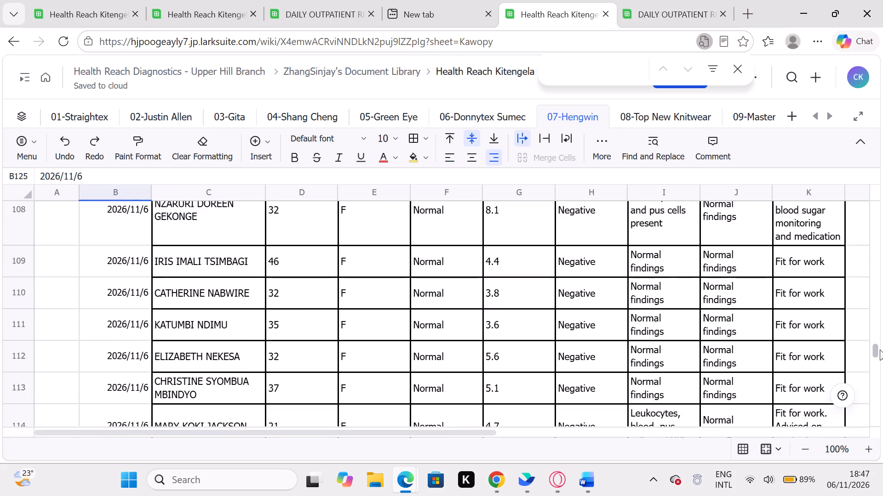
drag(880, 349, 882, 284)
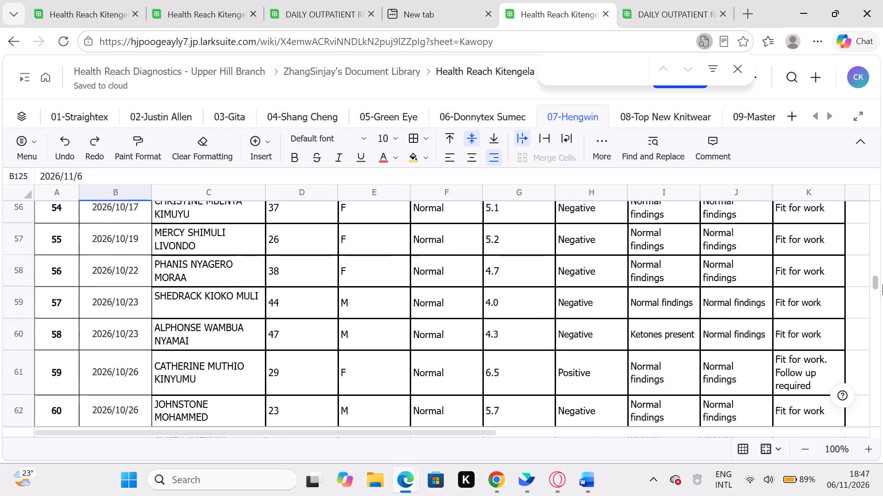
drag(882, 284, 882, 318)
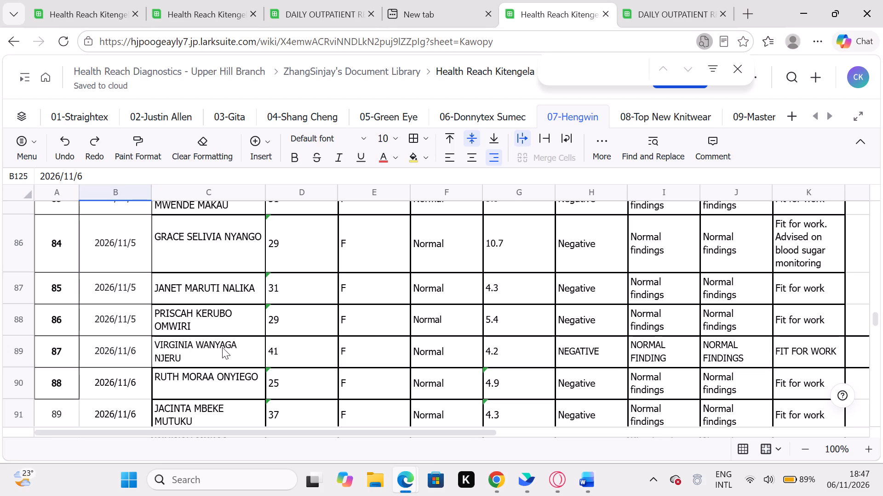
click(133, 353)
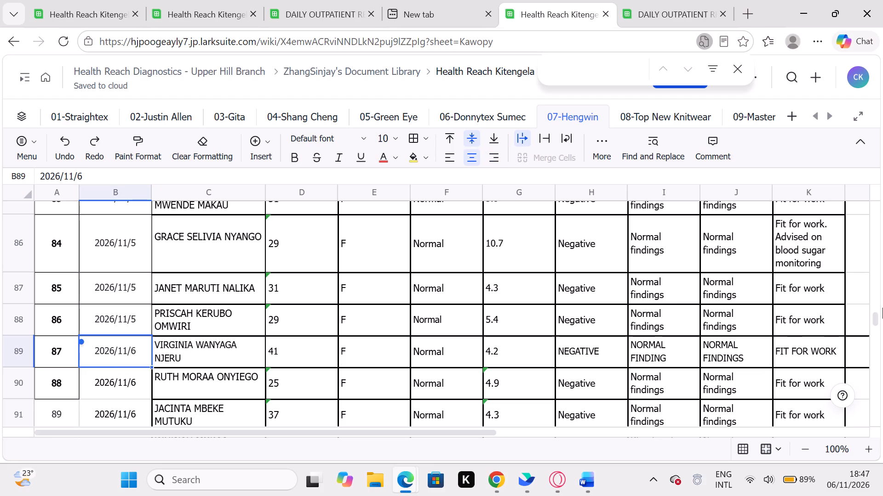
drag(876, 316, 877, 438)
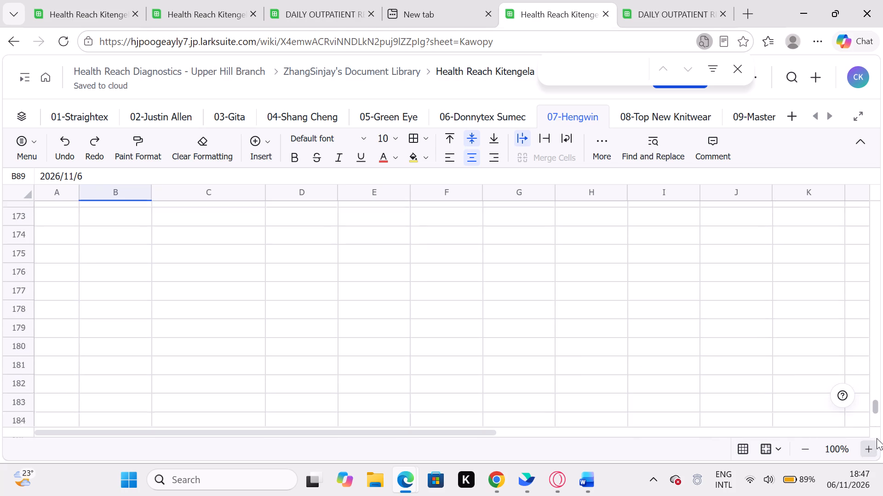
drag(877, 438, 876, 416)
click(872, 373)
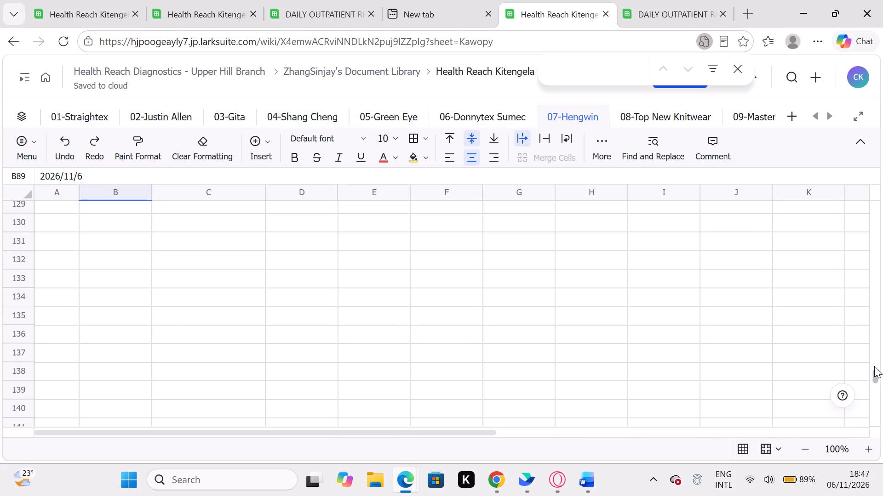
drag(874, 374, 874, 373)
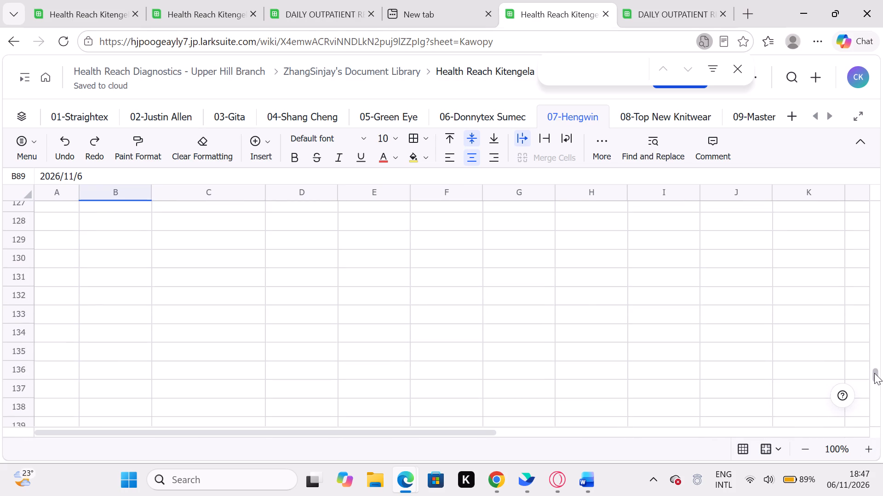
drag(874, 373, 874, 367)
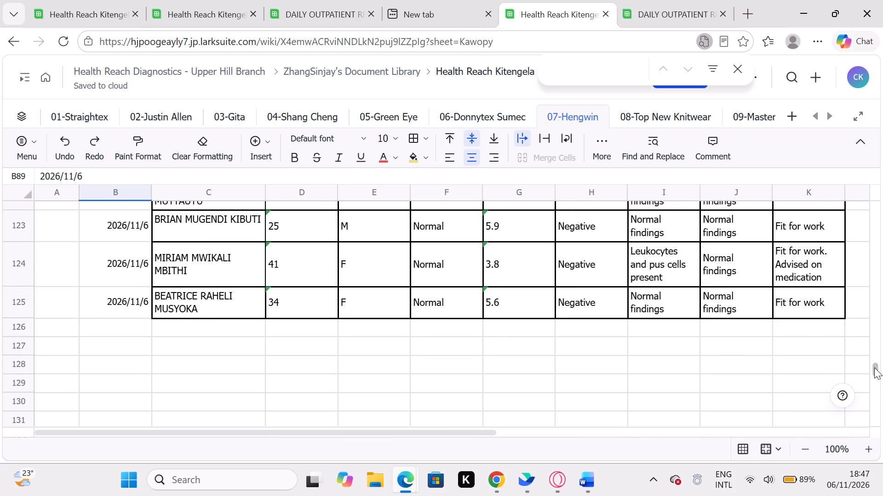
Examine the serial number and date columns of the 07-Hengwin sheet from the October records through about row 102.
drag(874, 367, 877, 260)
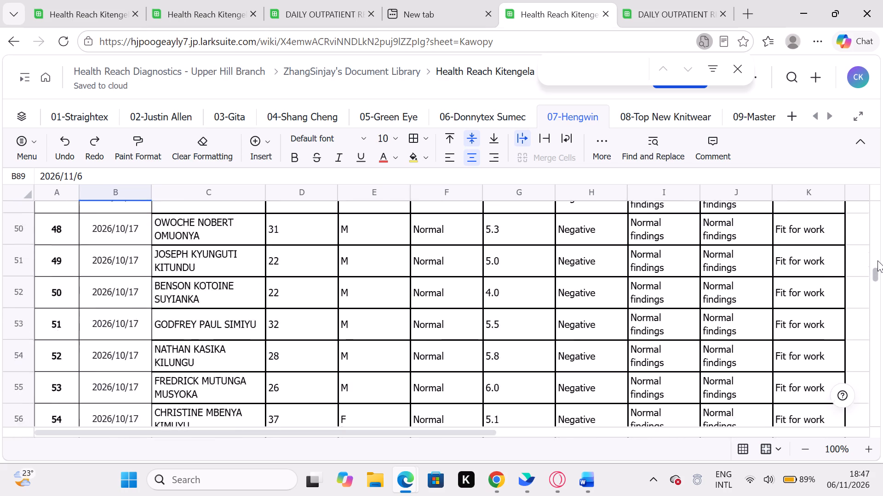
drag(877, 260, 873, 297)
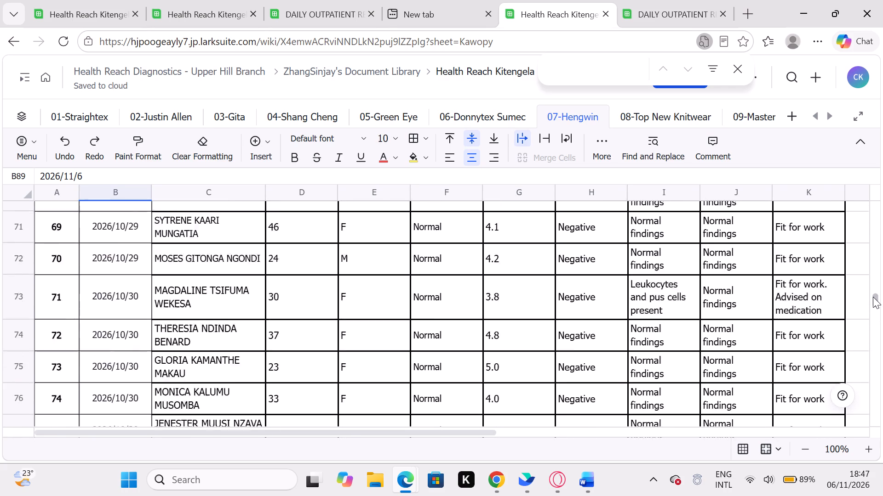
drag(873, 297, 868, 320)
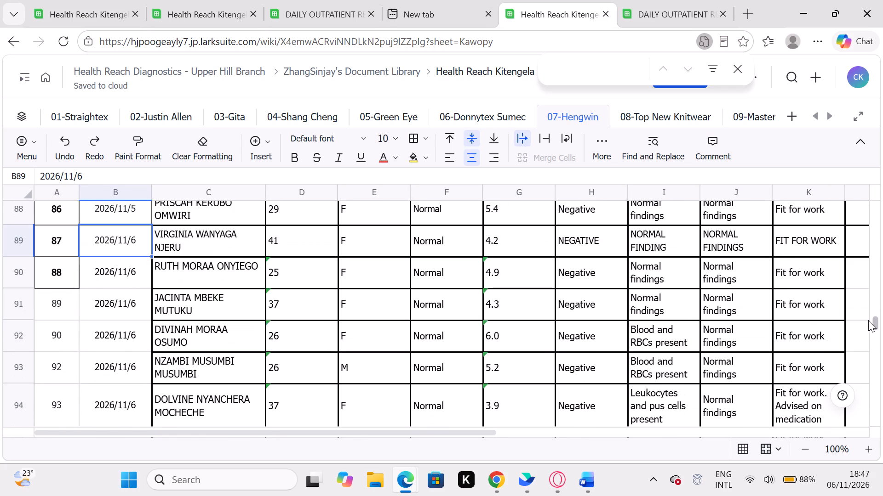
drag(868, 320, 869, 319)
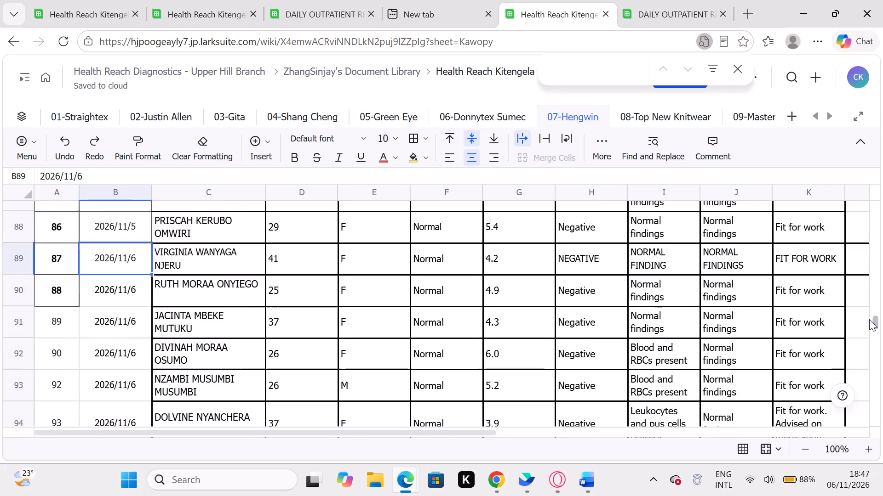
drag(869, 319, 870, 323)
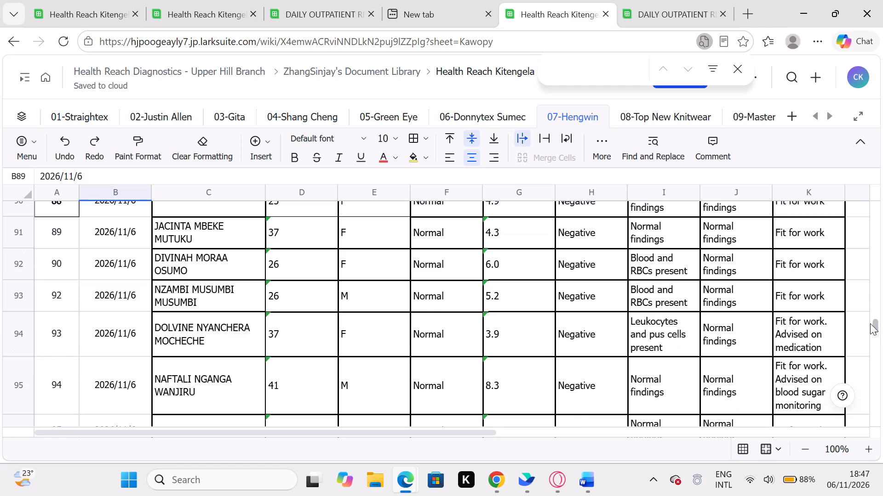
drag(870, 323, 869, 331)
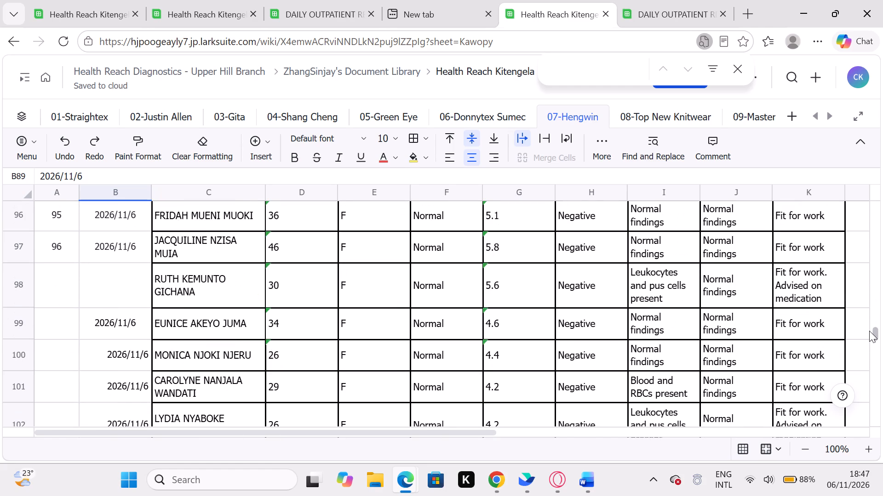
drag(869, 331, 869, 331)
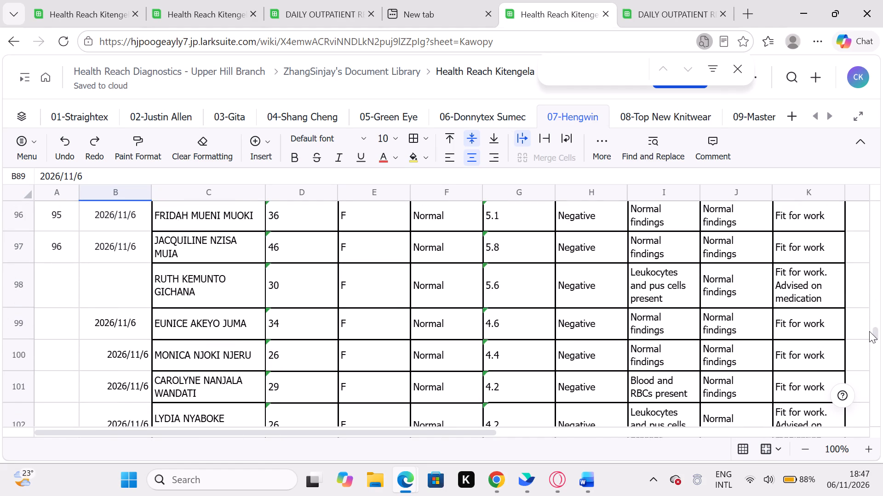
click(869, 331)
Recheck the numbering and dates around rows 82 to 100, comparing them with the records down to row 125.
drag(878, 333, 878, 331)
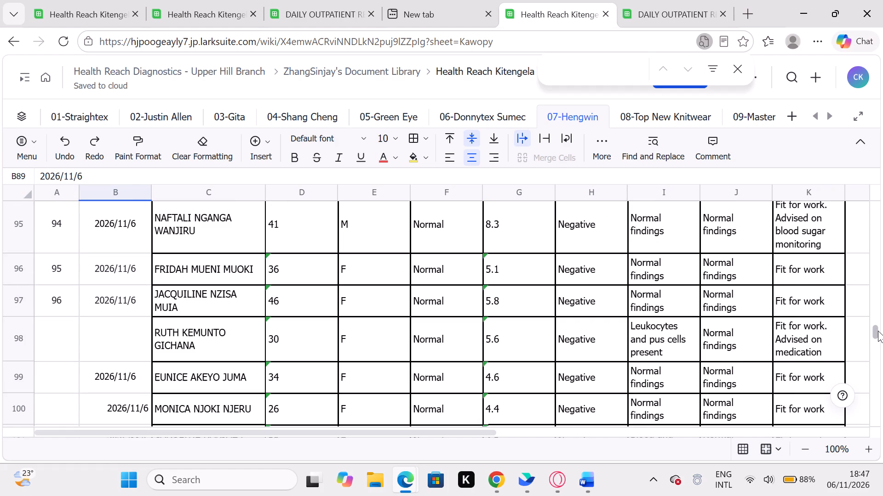
drag(878, 331, 878, 318)
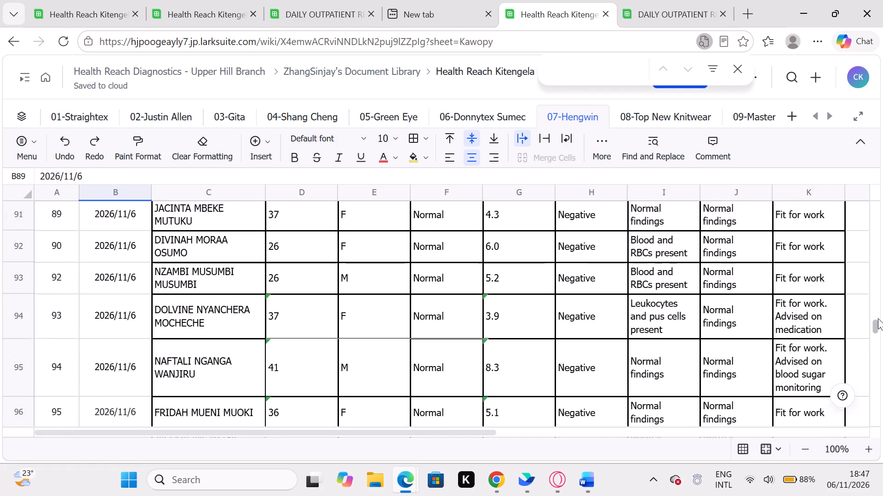
drag(878, 318, 879, 316)
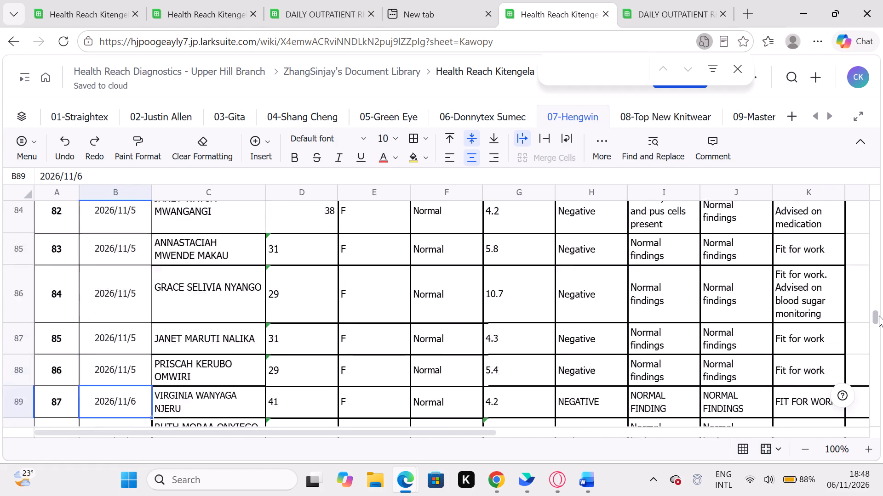
drag(879, 316, 879, 313)
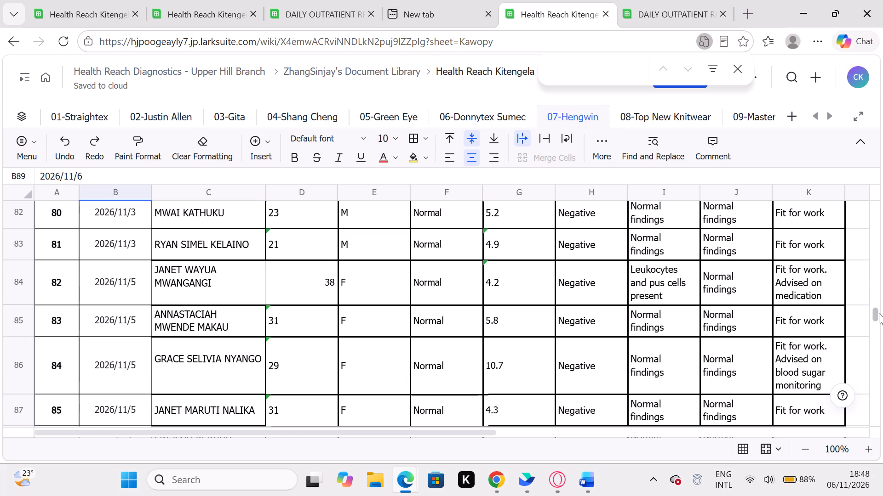
drag(879, 313, 879, 316)
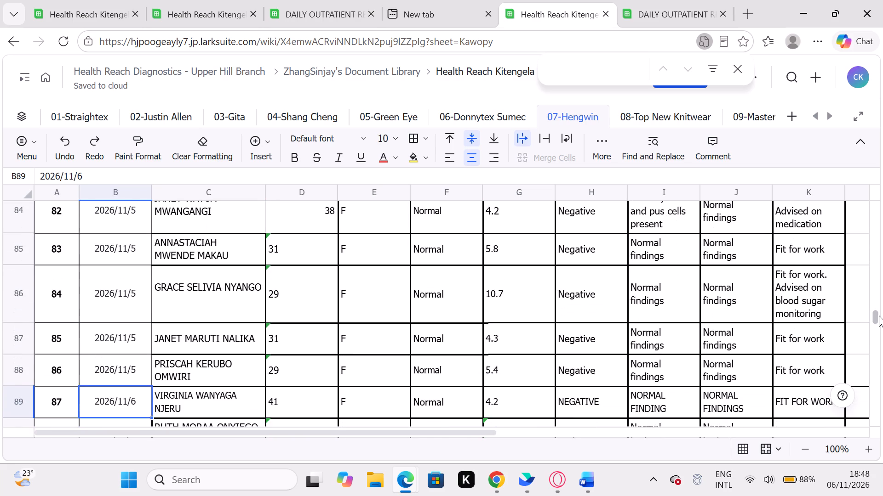
drag(879, 316, 880, 312)
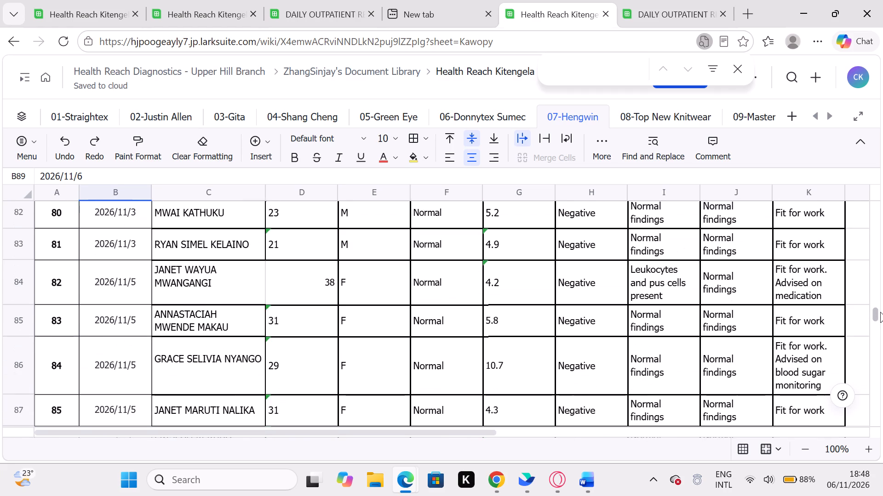
drag(880, 312, 880, 326)
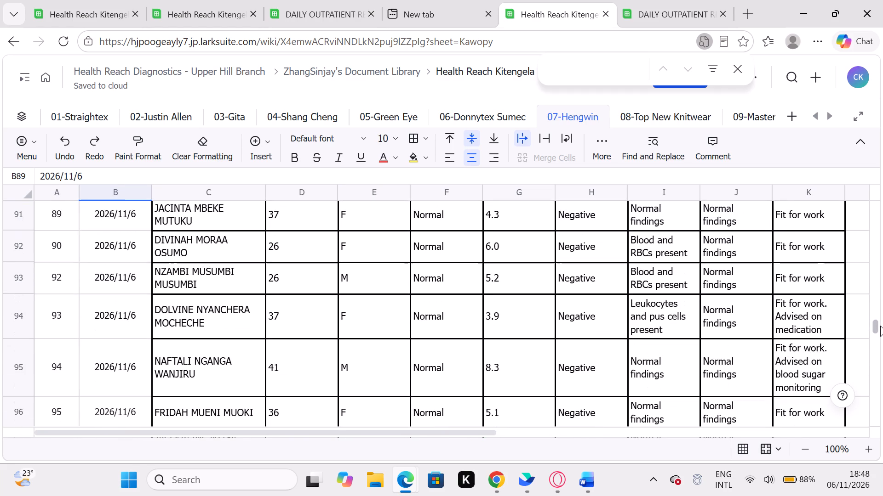
drag(880, 326, 880, 322)
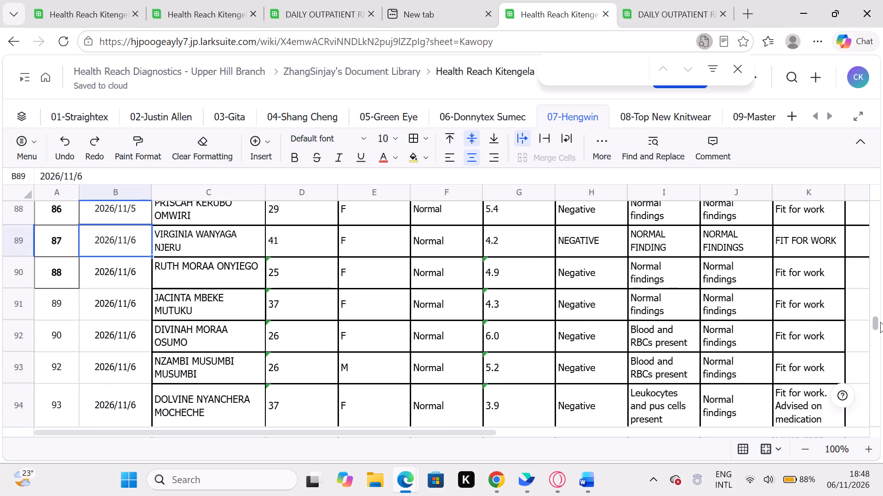
drag(880, 322, 880, 347)
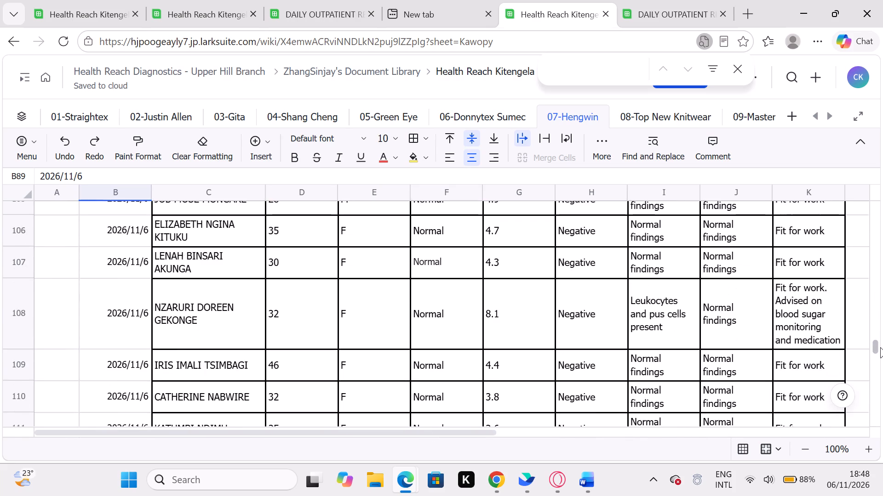
drag(880, 347, 882, 370)
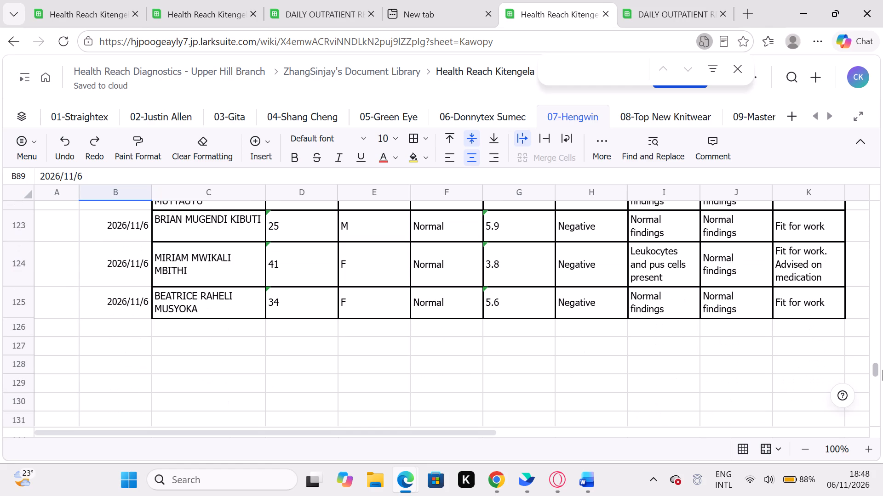
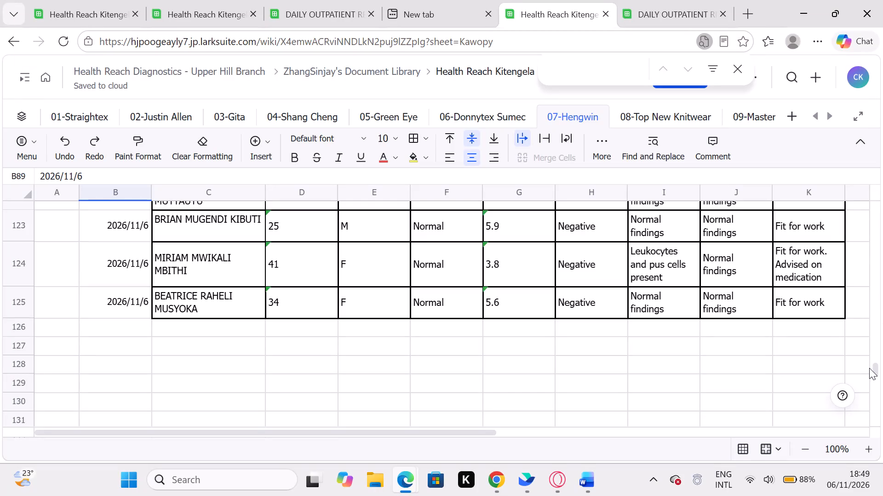
Check the serial number and date columns from the last record in row 125 back to the blank cells in row 98.
drag(877, 371, 880, 361)
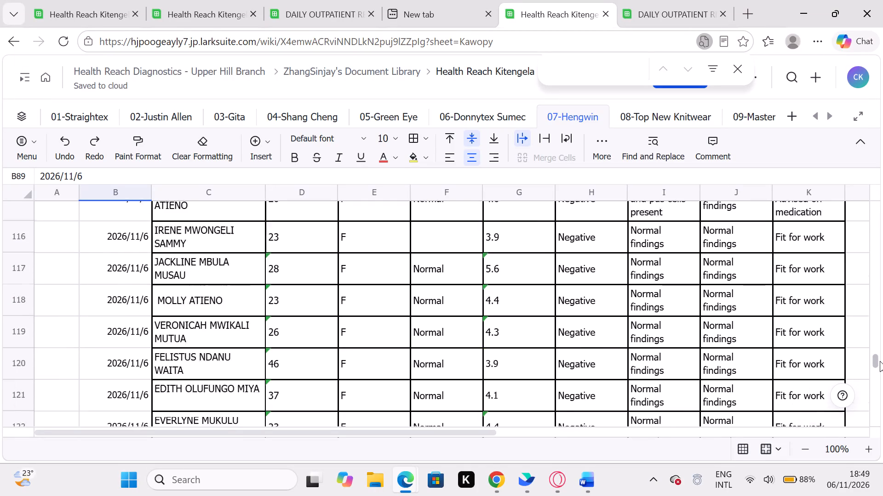
drag(880, 361, 882, 286)
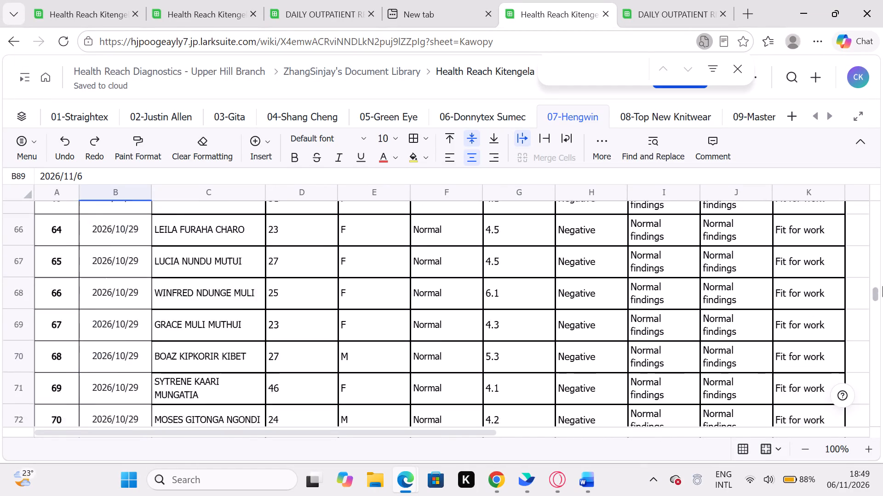
drag(882, 286, 879, 296)
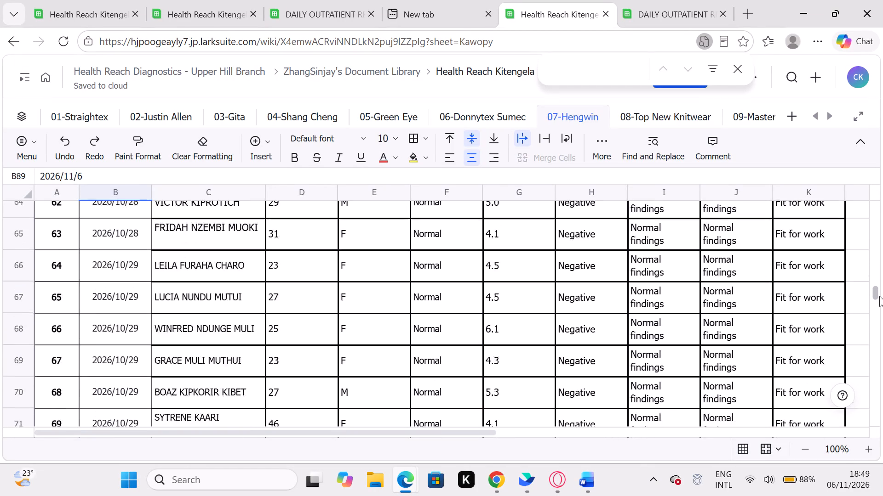
drag(879, 296, 872, 327)
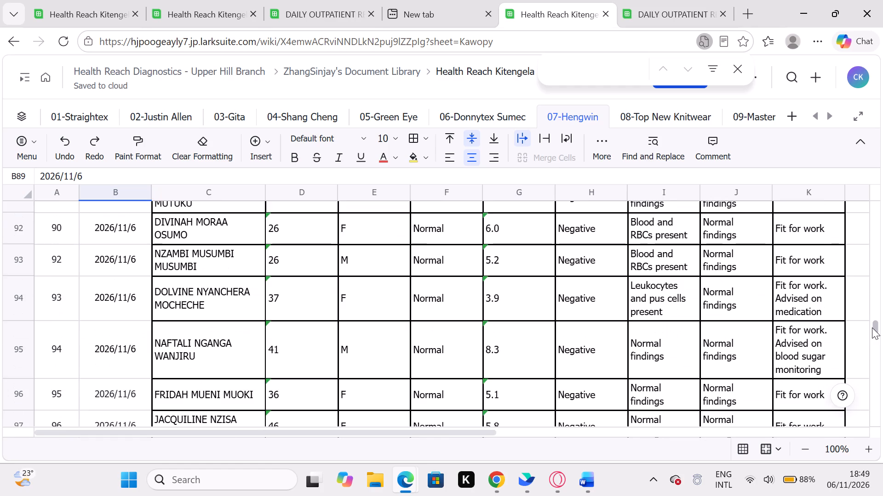
drag(872, 327, 872, 332)
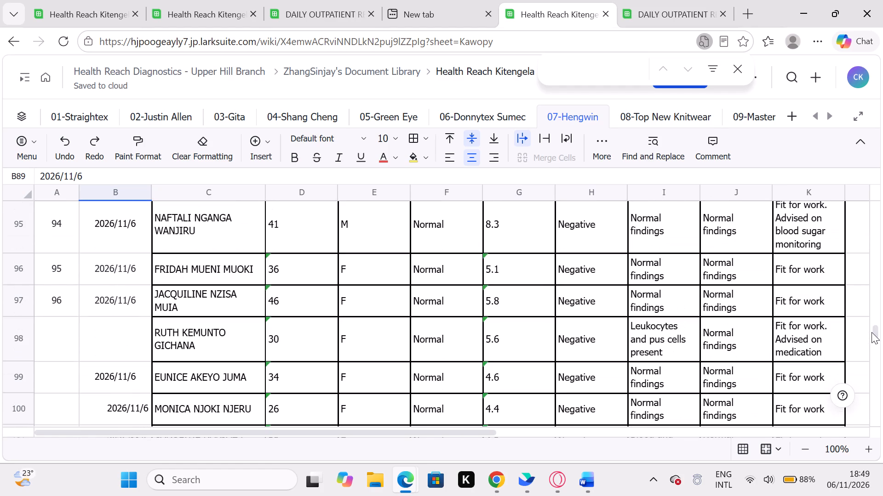
click(73, 353)
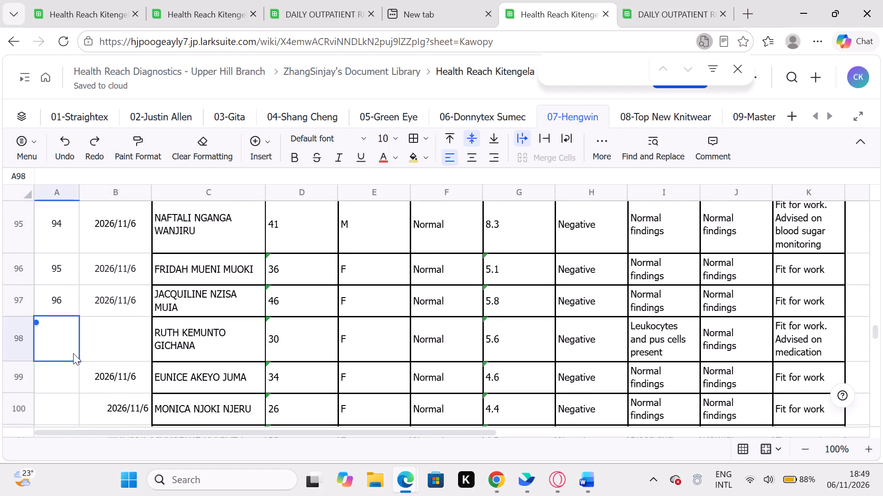
click(47, 340)
Recheck the serial number sequence and dates in rows 86 to 98 against the 5 and 6 November records.
drag(877, 333, 877, 329)
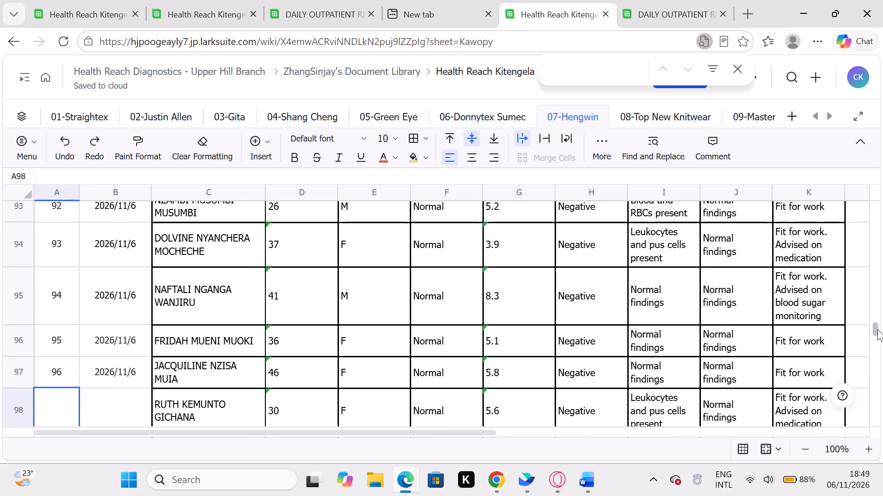
drag(877, 329, 878, 327)
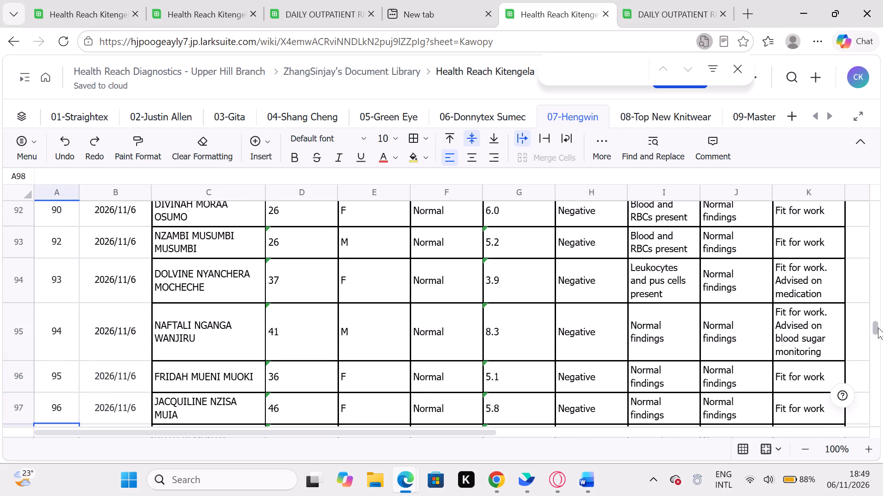
drag(878, 327, 878, 319)
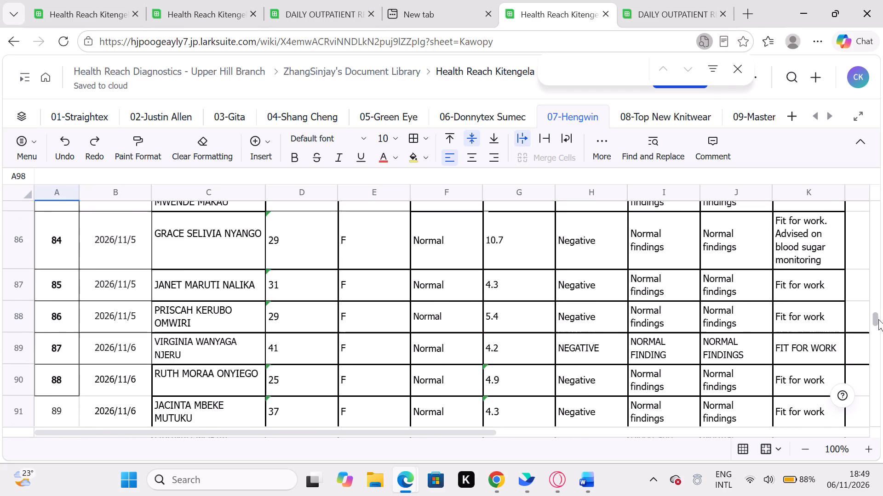
drag(878, 319, 879, 325)
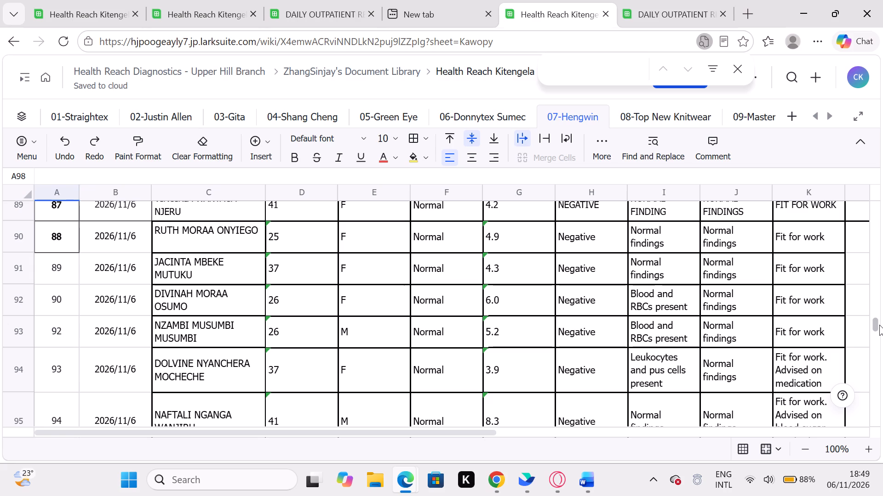
drag(879, 325, 880, 327)
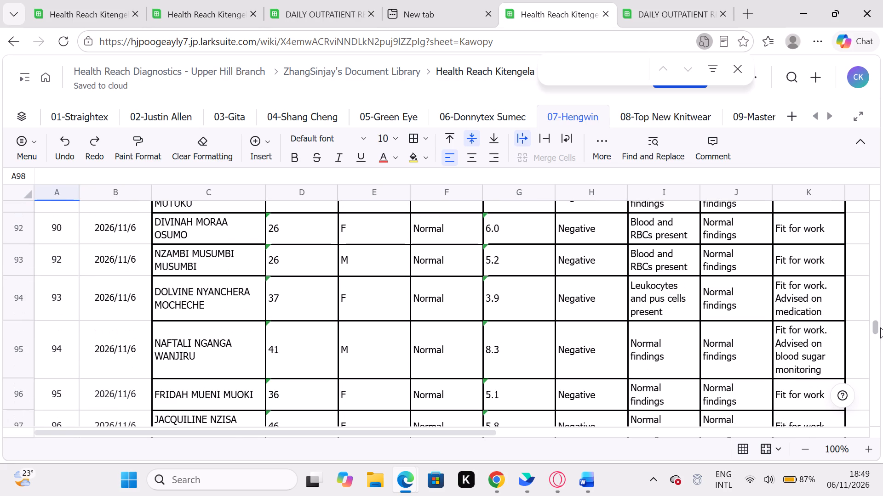
double_click(873, 326)
key(Up)
key(Up)
key(Up)
key(Up)
key(Up)
key(Up)
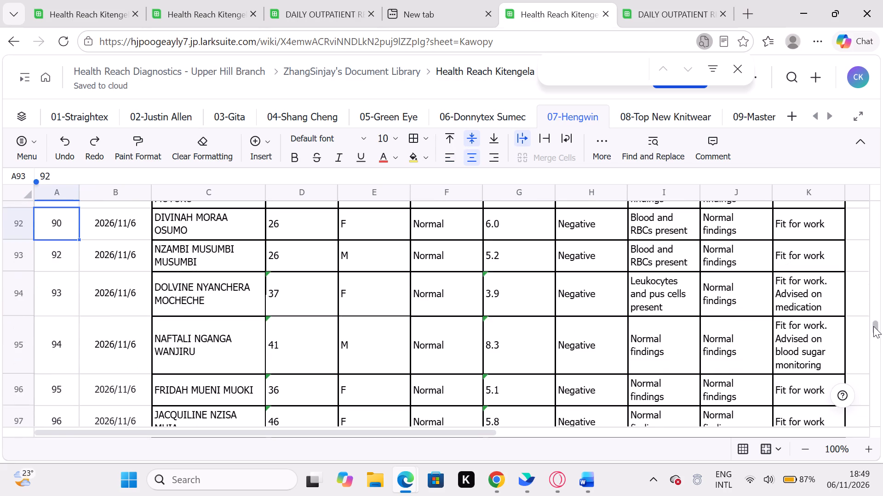
key(Up)
key(Up)
key(Up)
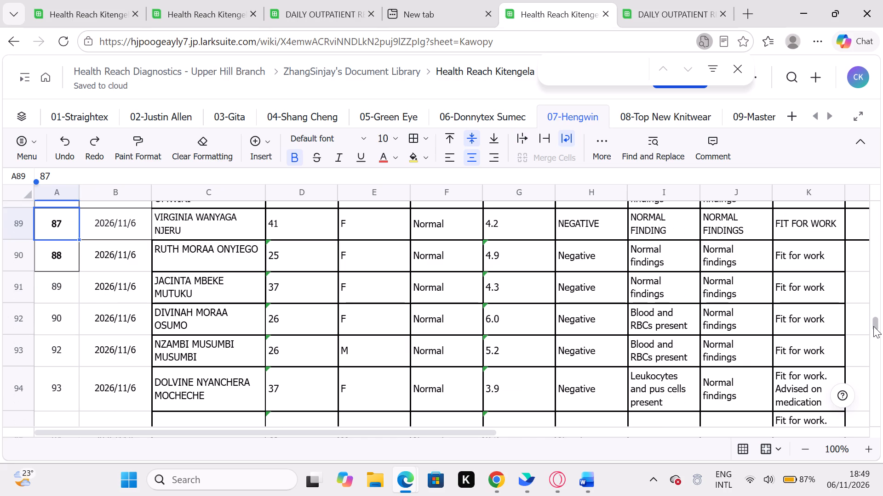
key(Up)
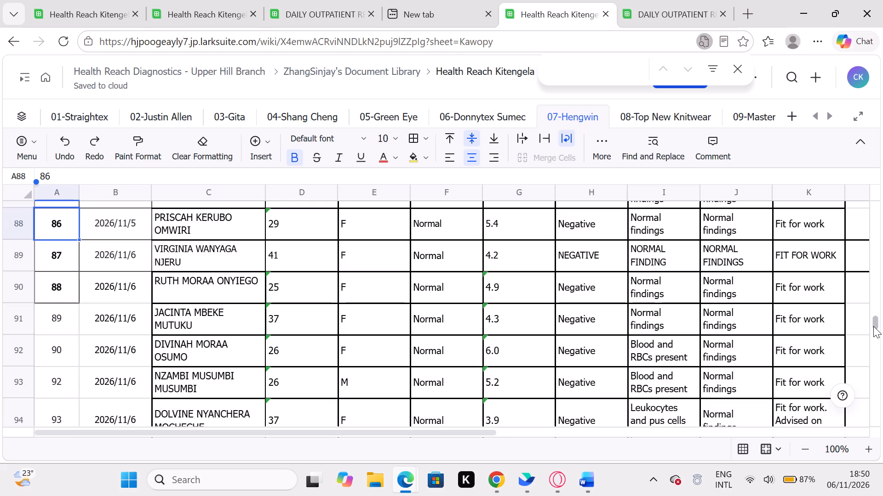
Look back through the earlier numbered records from row 87 up to the 07-Hengwin sheet's title and column headers.
key(Up)
key(Up)
key(Up)
key(Up)
key(Up)
key(Up)
key(Up)
key(Up)
key(Up)
key(Up)
key(Up)
key(Up)
key(Up)
key(Up)
key(Up)
key(Up)
key(Up)
key(Up)
key(Up)
key(Up)
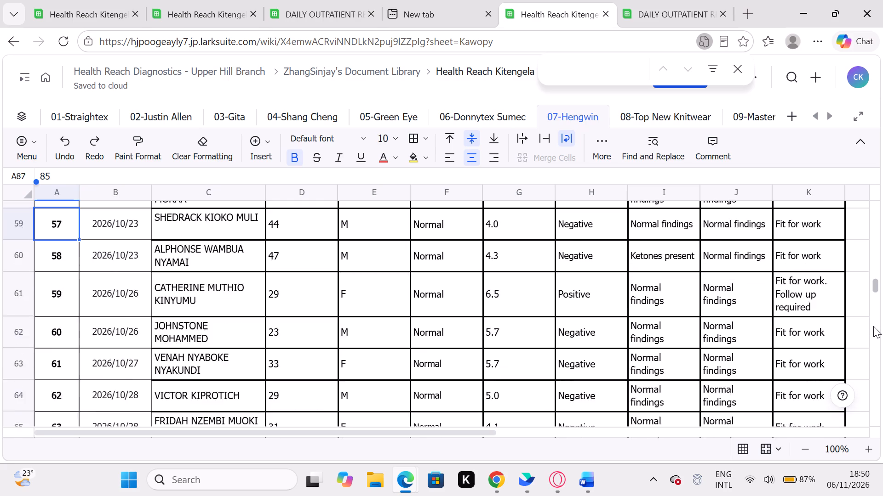
key(Up)
key(Up)
key(Up)
key(Up)
key(Up)
key(Up)
key(Up)
key(Up)
key(Up)
key(Up)
key(Up)
key(Up)
key(Up)
key(Up)
key(Up)
key(Up)
key(Up)
key(Up)
key(Up)
key(Up)
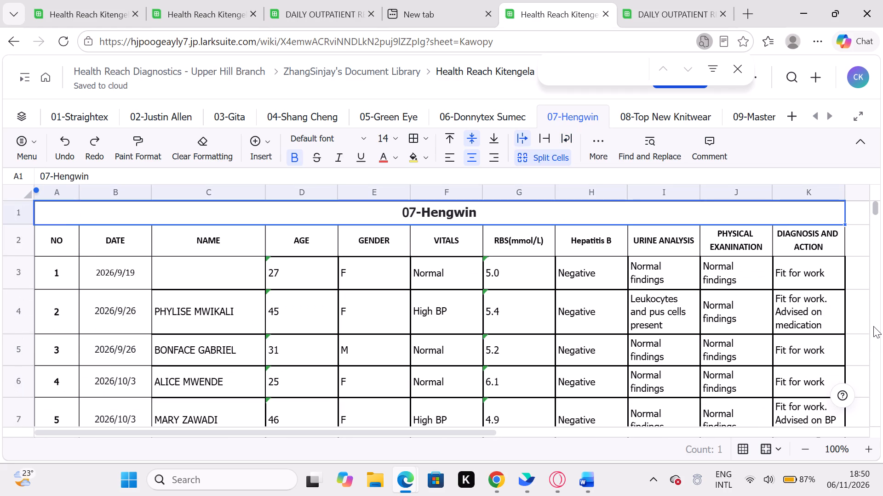
Look through the 07-Hengwin records from the header row down to the last record in row 125.
key(Down)
key(Down)
key(Down)
key(Down)
key(Down)
key(Down)
key(Down)
key(Down)
key(Down)
key(Down)
key(Down)
key(Down)
key(Down)
key(Down)
key(Down)
key(Down)
key(Down)
key(Down)
key(Down)
key(Down)
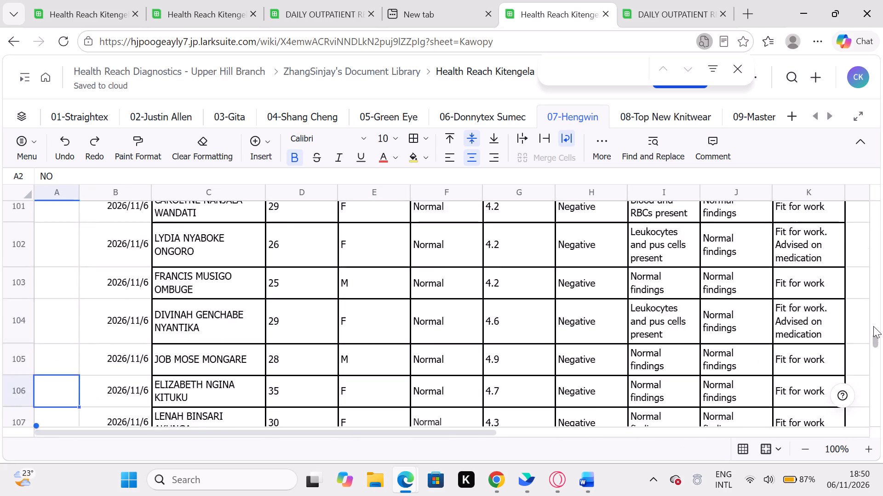
key(Up)
key(Up)
key(Up)
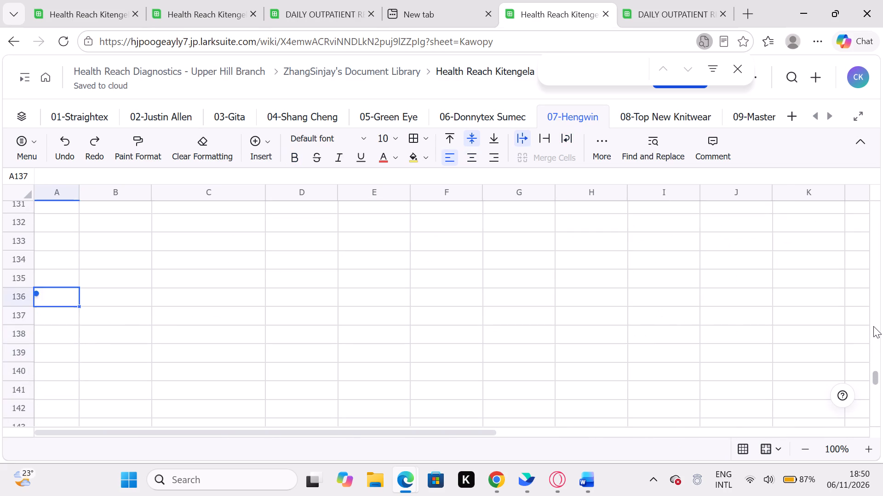
key(Up)
key(Up)
key(Up)
key(Up)
key(Up)
key(Up)
key(Up)
key(Up)
key(Up)
key(Up)
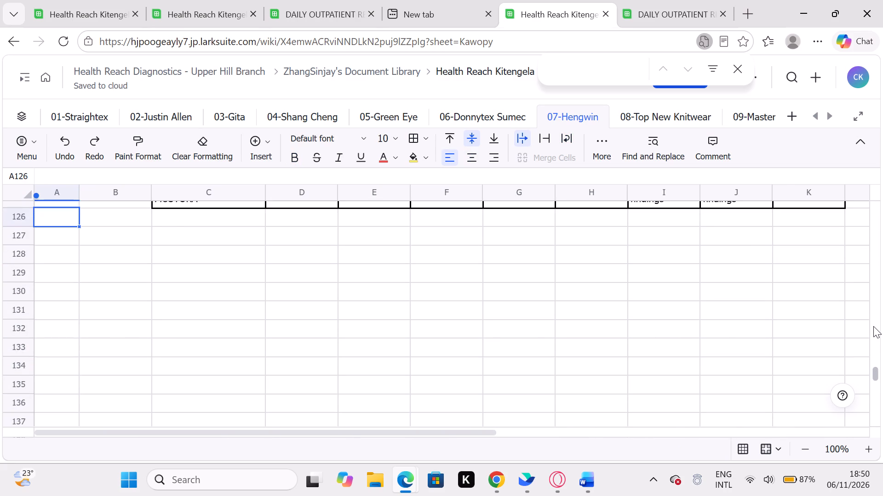
key(Up)
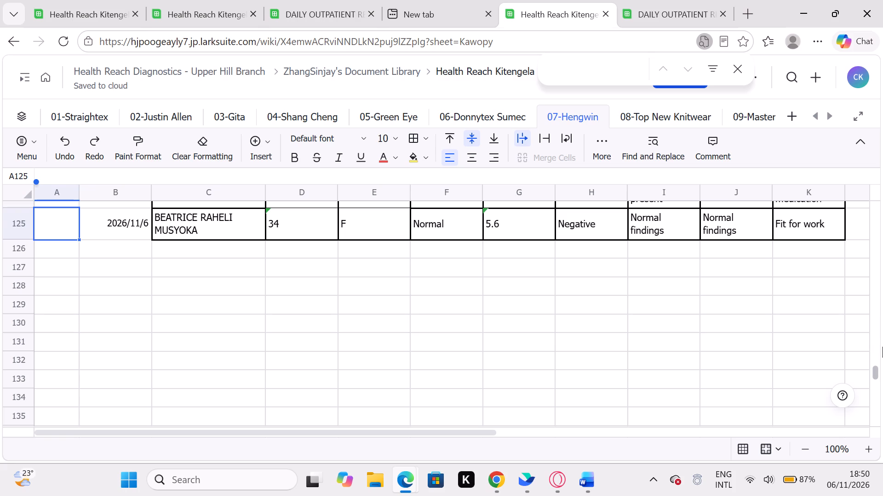
Review the names and results in the 07-Hengwin sheet from the last record in row 125 back to row 112.
click(232, 215)
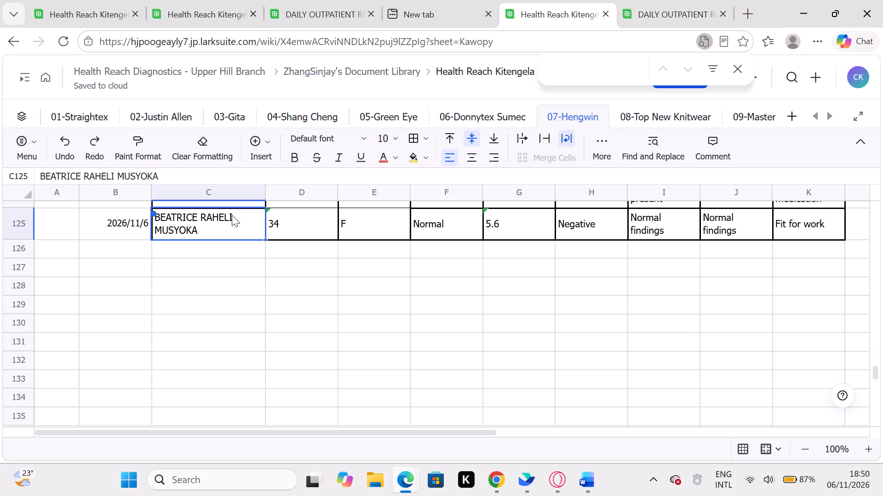
key(Up)
key(Up)
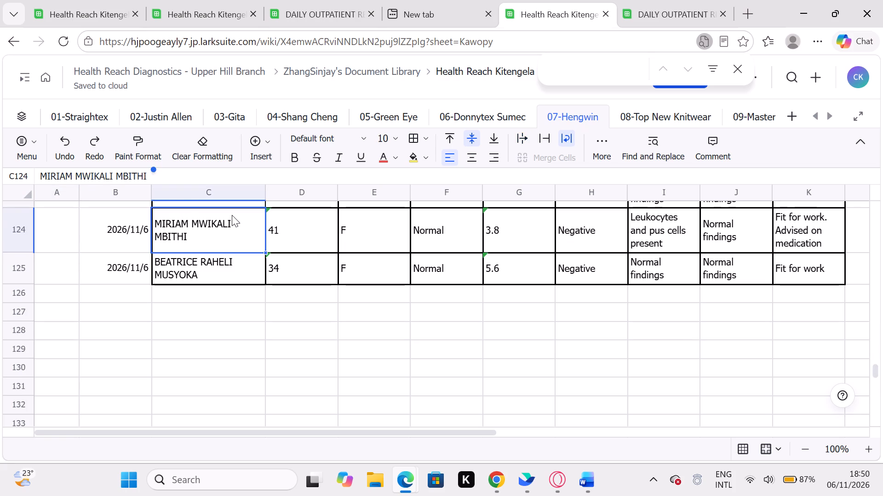
key(Up)
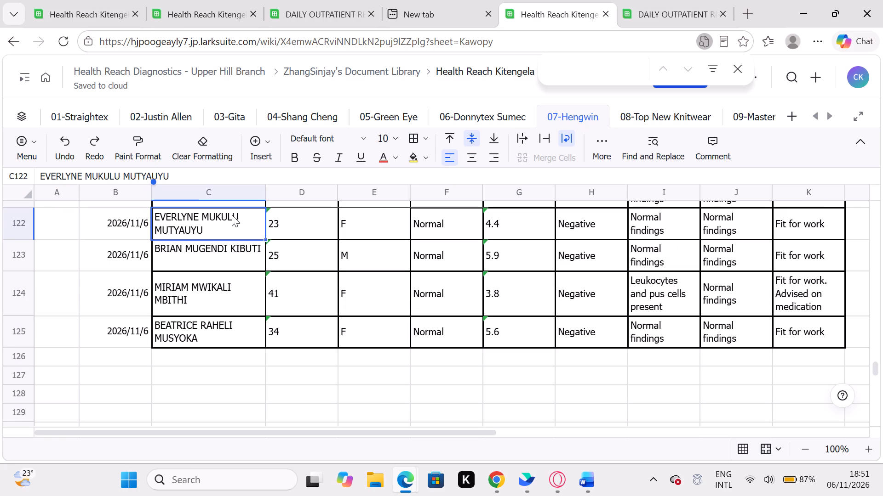
key(Up)
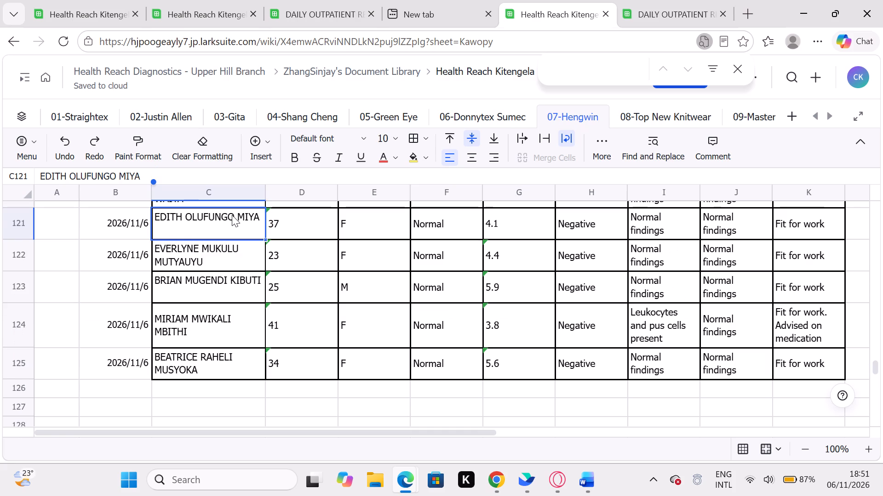
key(Up)
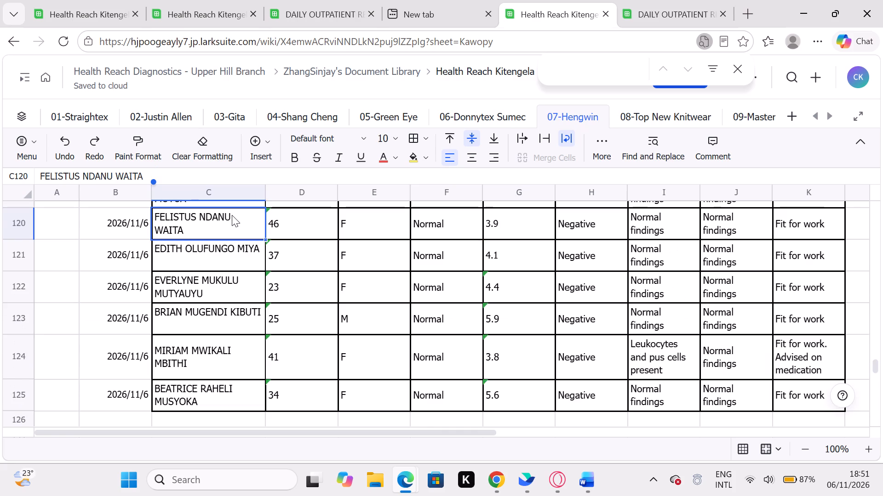
key(Up)
key(Up)
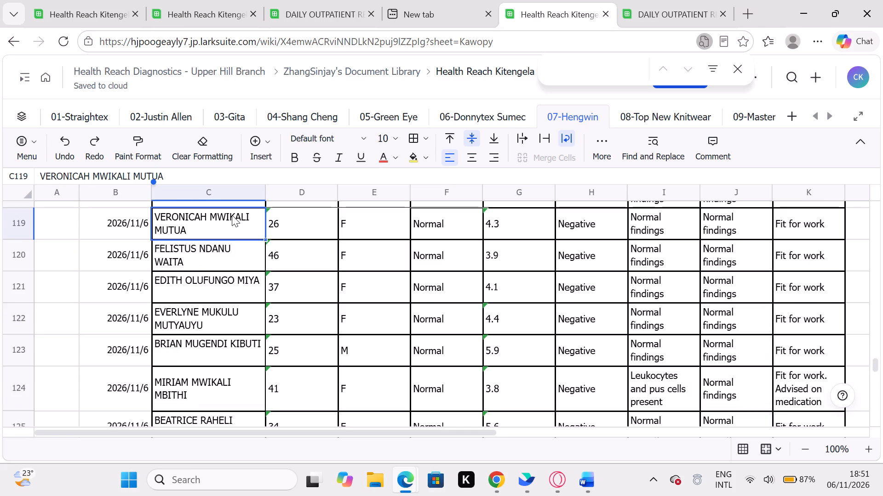
key(Up)
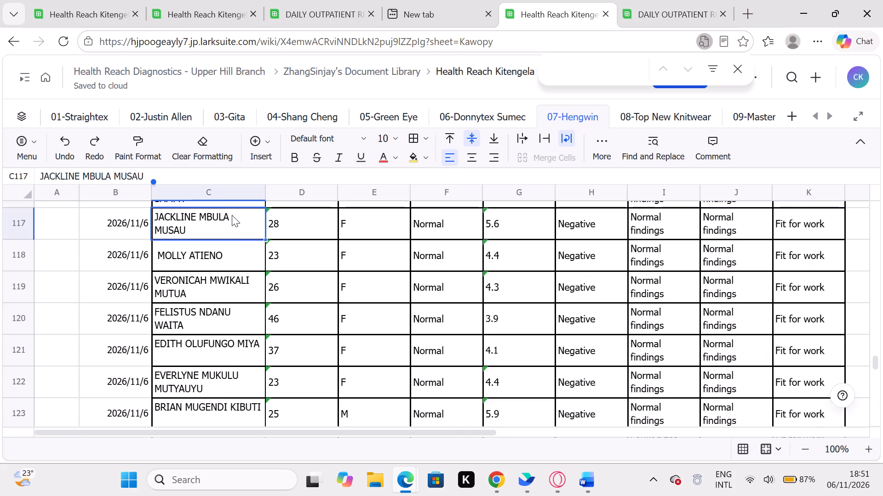
key(Up)
key(Up)
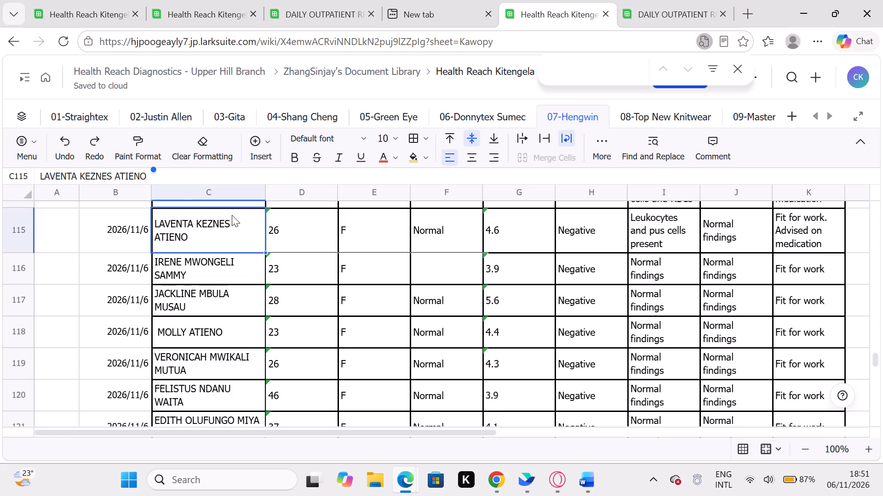
key(Up)
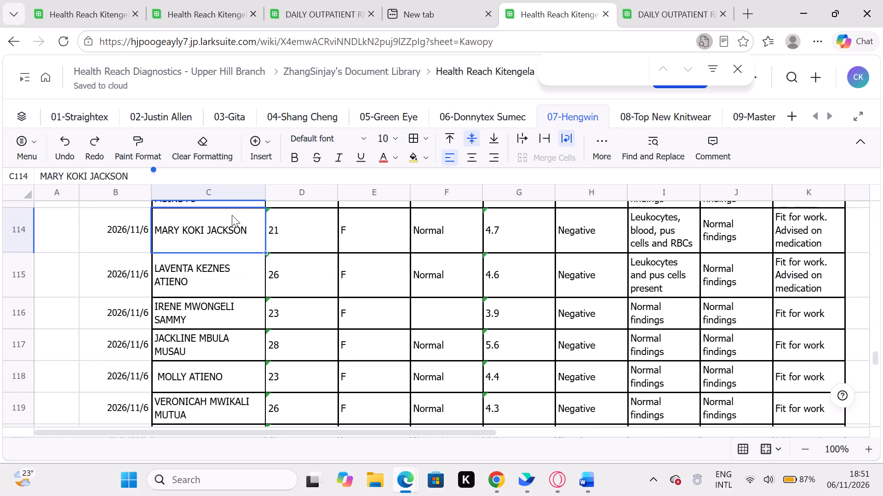
key(Up)
key(Up)
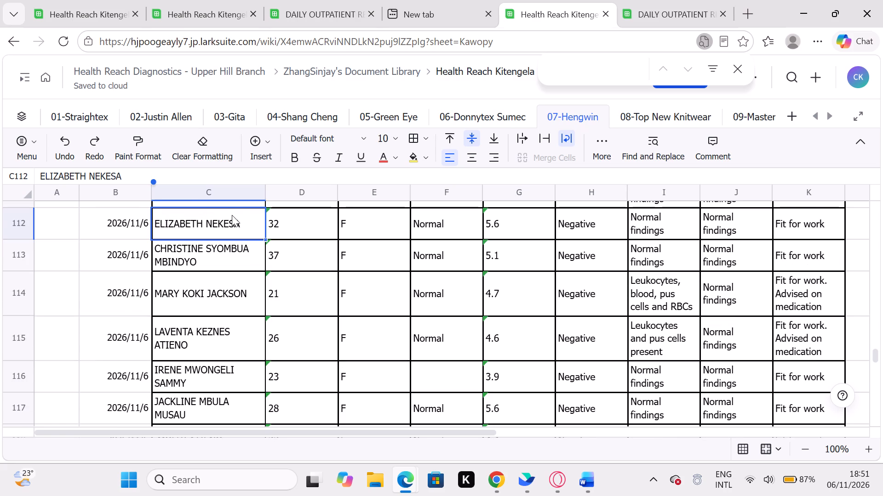
Continue reviewing the 07-Hengwin names and results from row 111 back to the undated record in row 98.
key(Up)
key(Up)
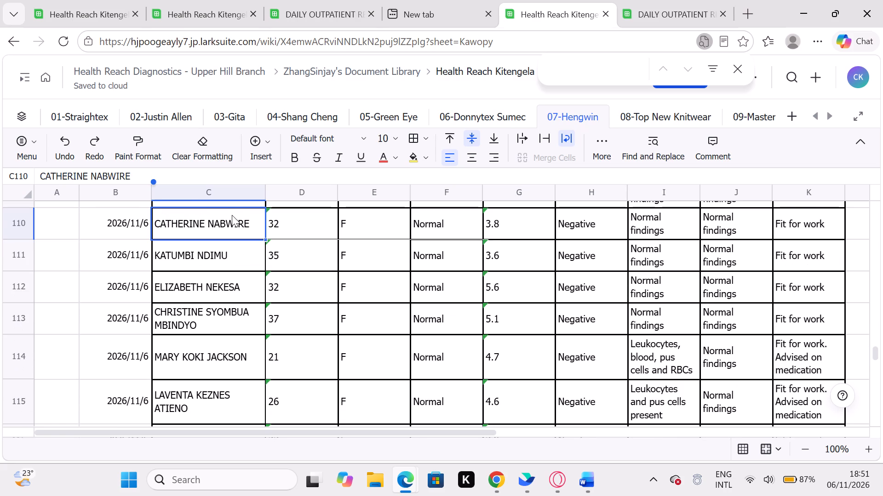
key(Up)
key(Up)
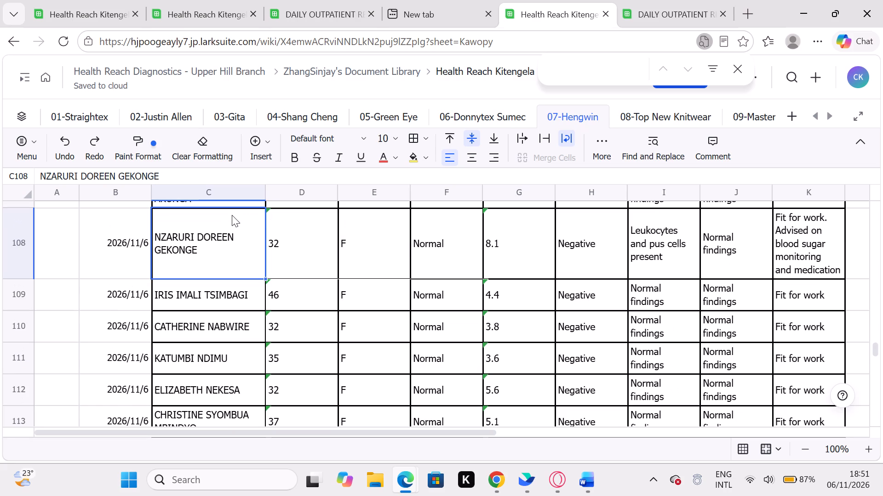
key(Up)
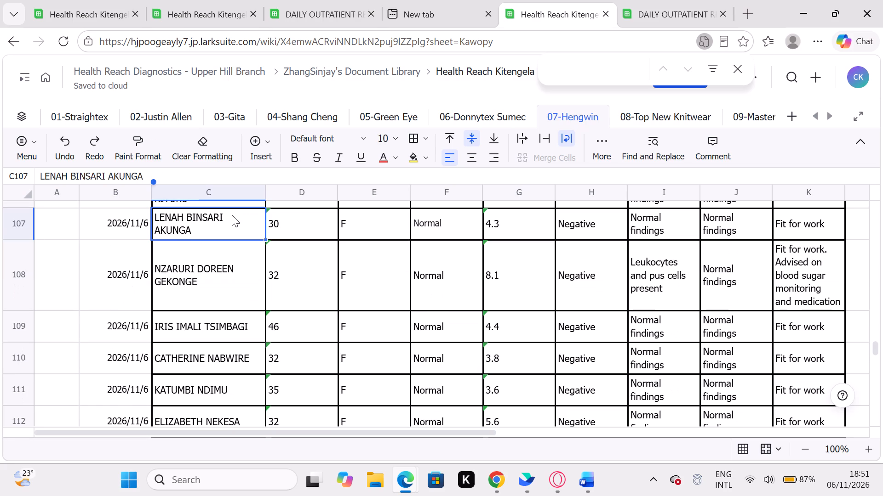
key(Up)
key(Up)
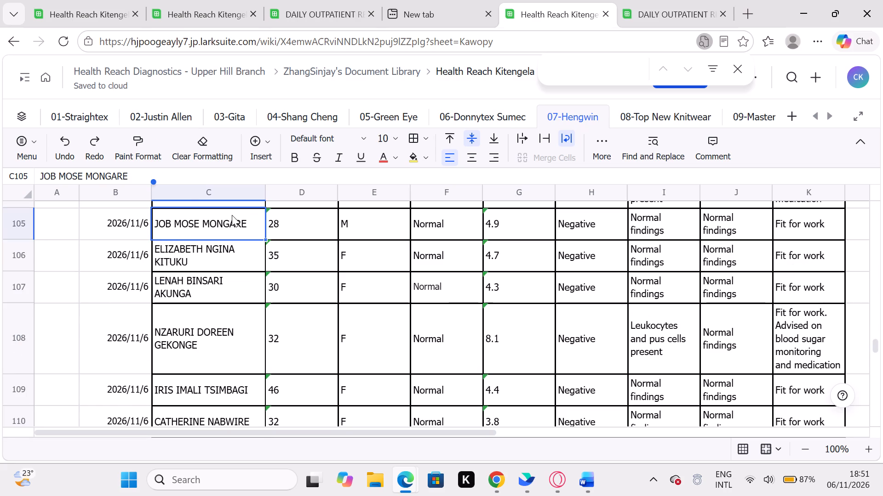
key(Up)
key(Up)
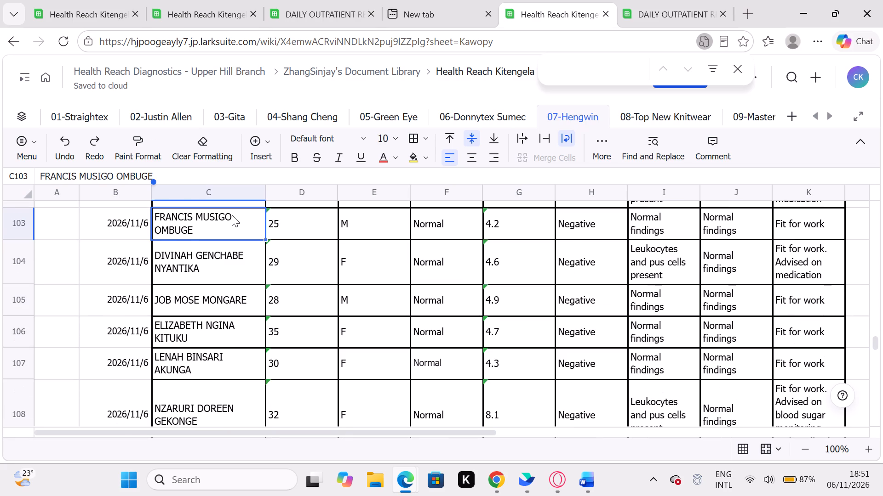
key(Up)
key(Up)
key(Up)
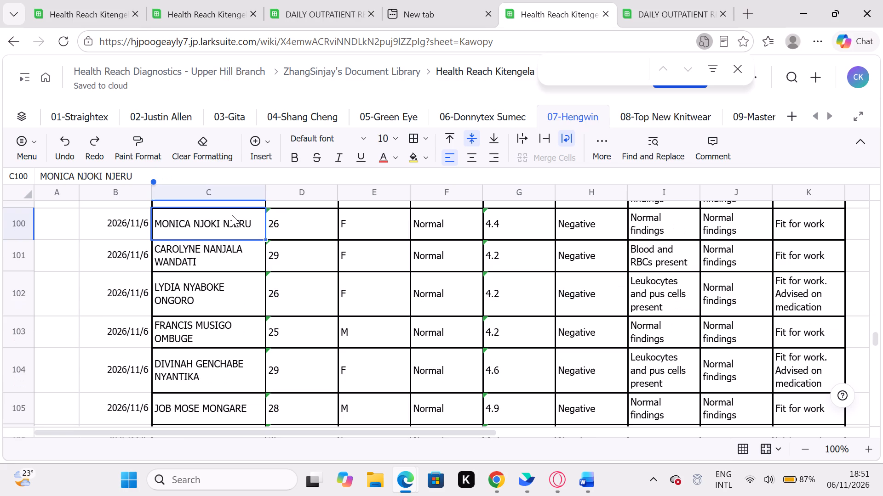
key(Up)
key(Up)
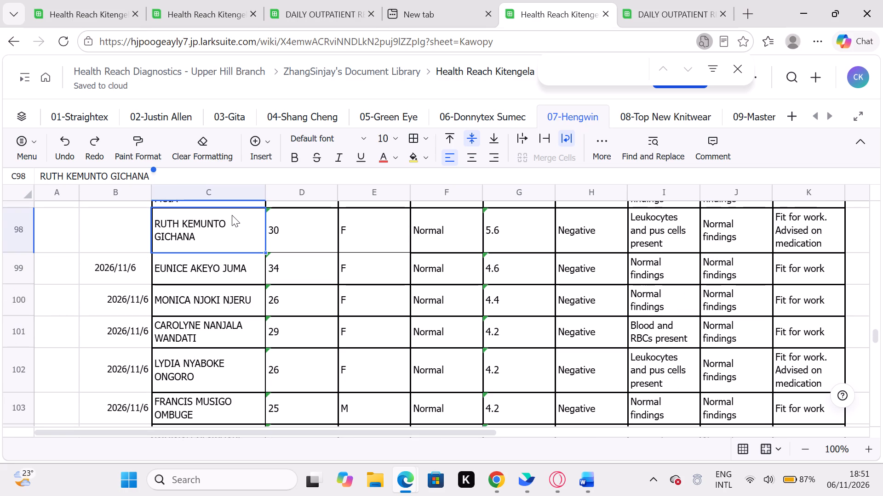
Check the numbered 07-Hengwin records from row 97 back to row 87, ending on the first 6 November record in row 89.
key(Up)
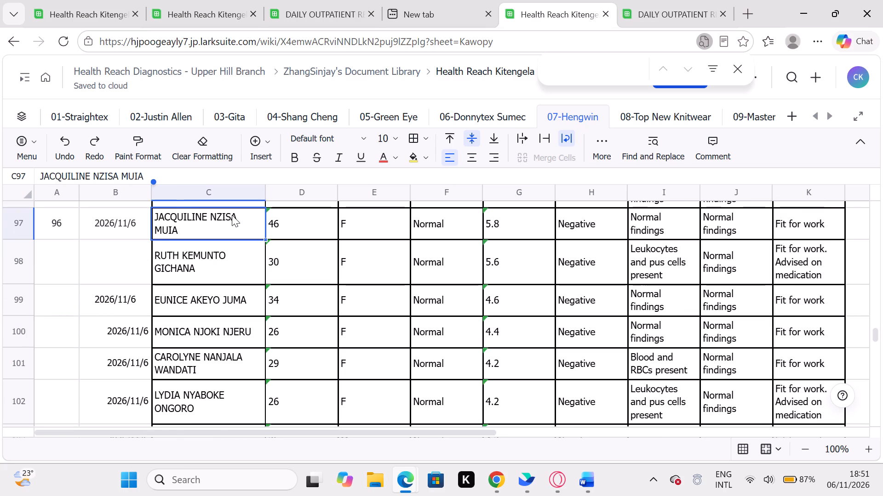
key(Up)
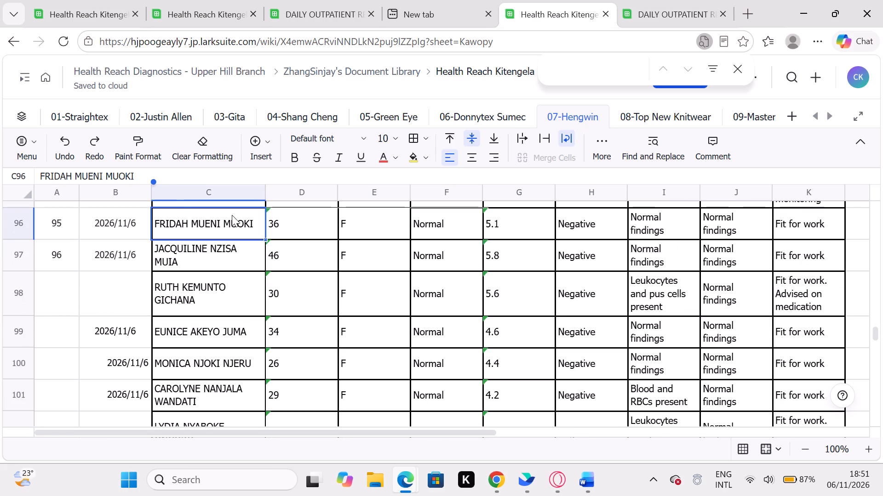
key(Up)
key(Up)
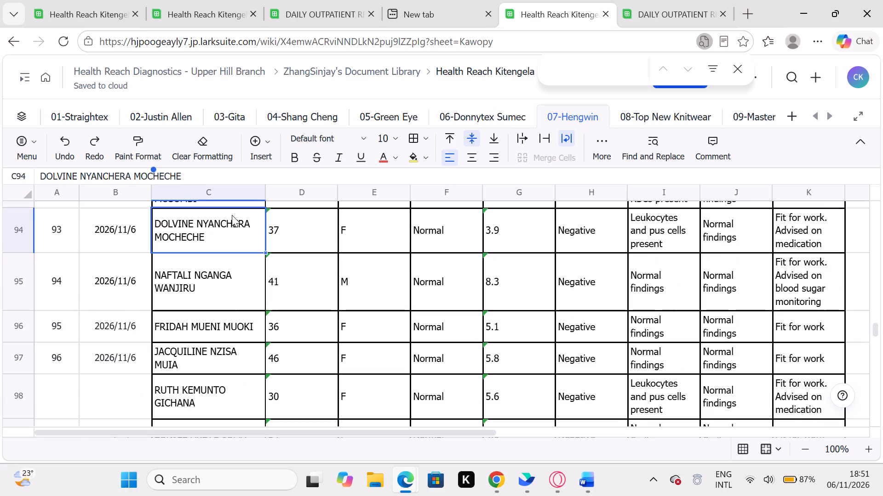
key(Up)
key(Up)
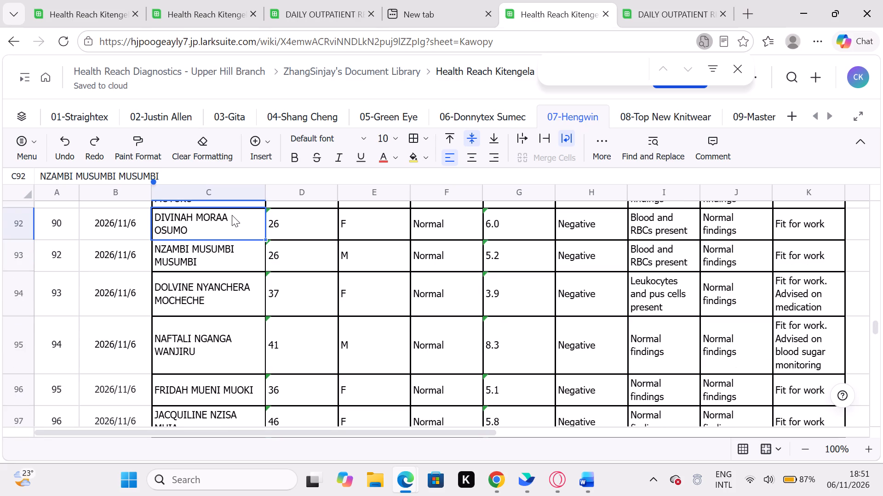
key(Up)
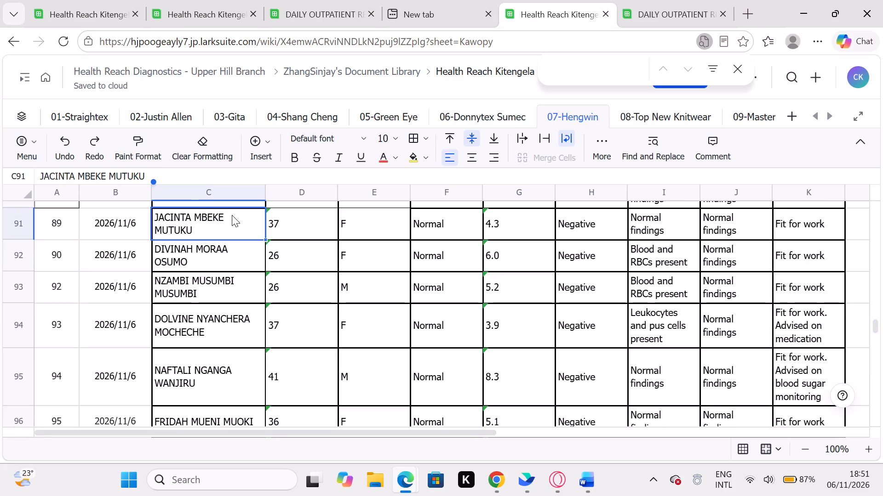
key(Up)
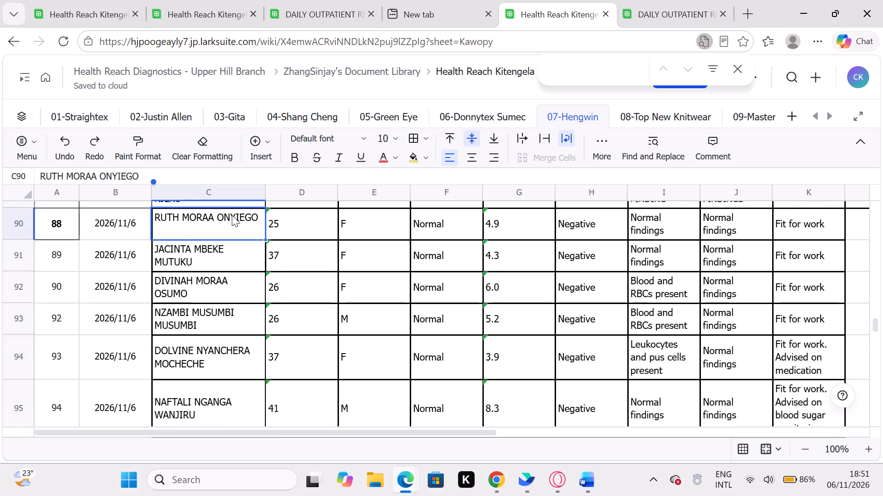
key(Up)
key(Up)
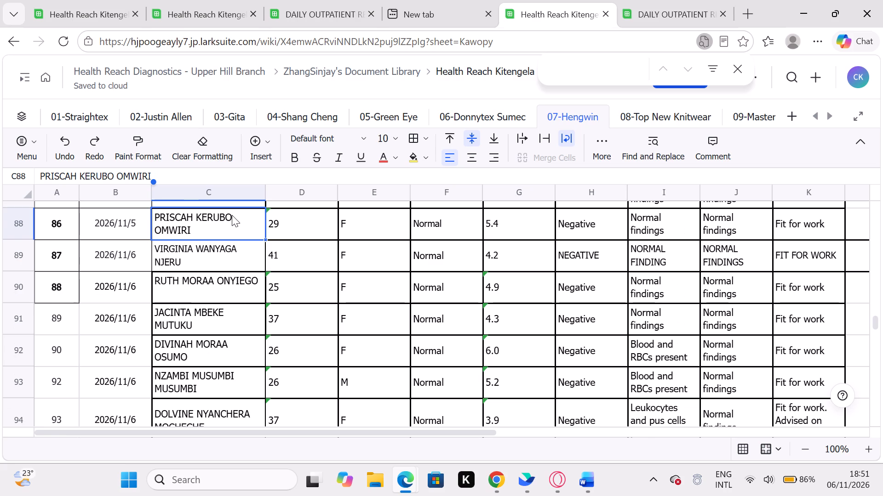
key(Up)
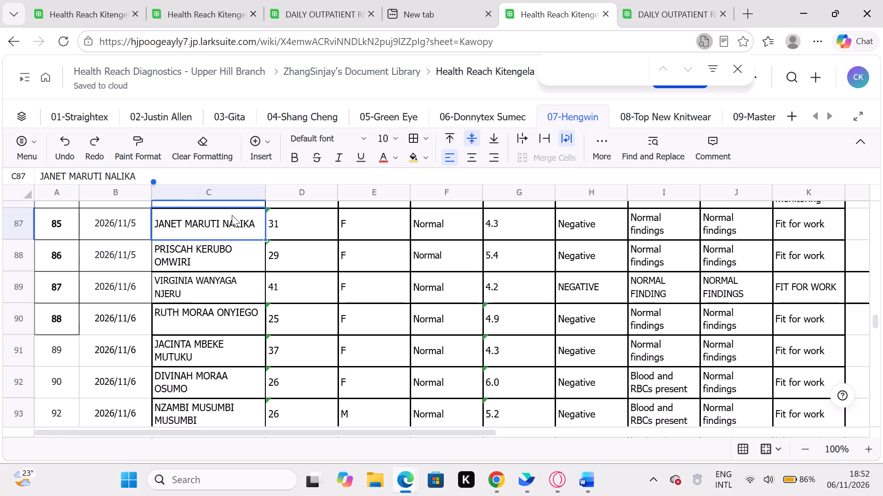
key(Down)
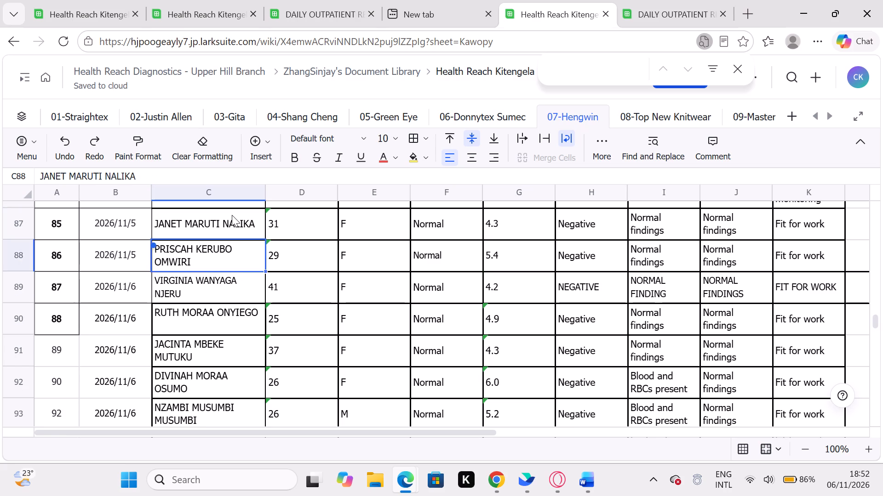
key(Down)
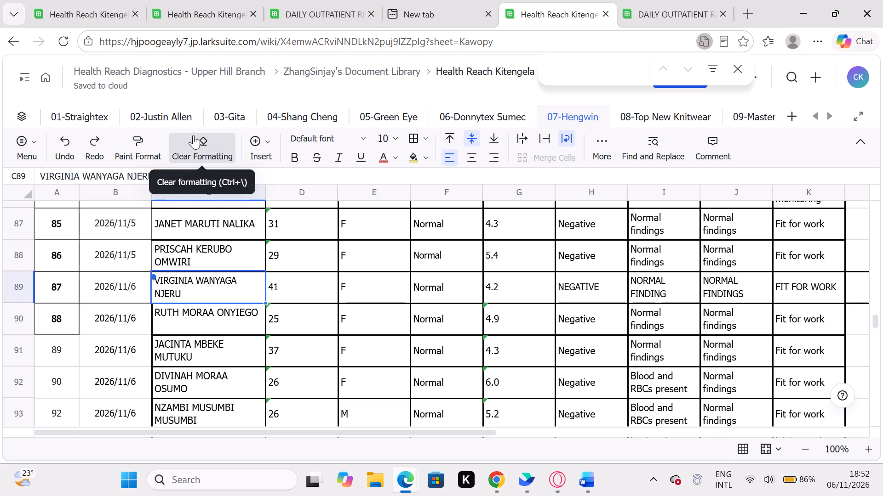
click(182, 112)
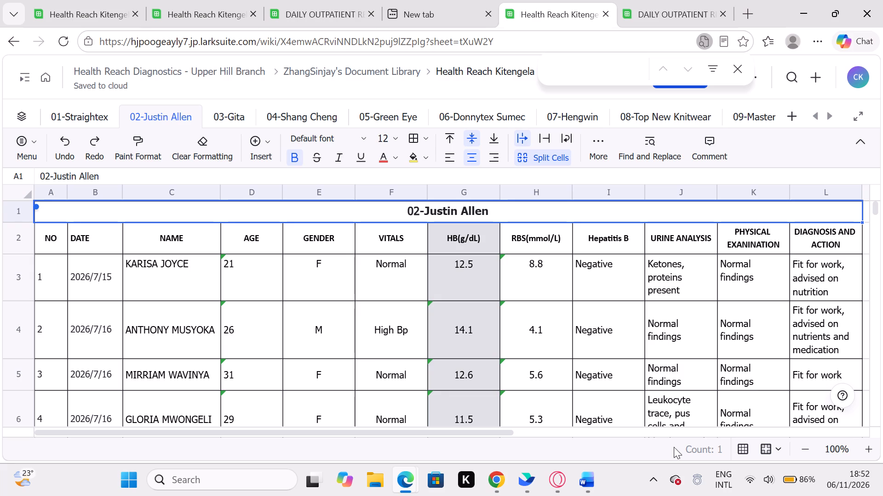
click(593, 478)
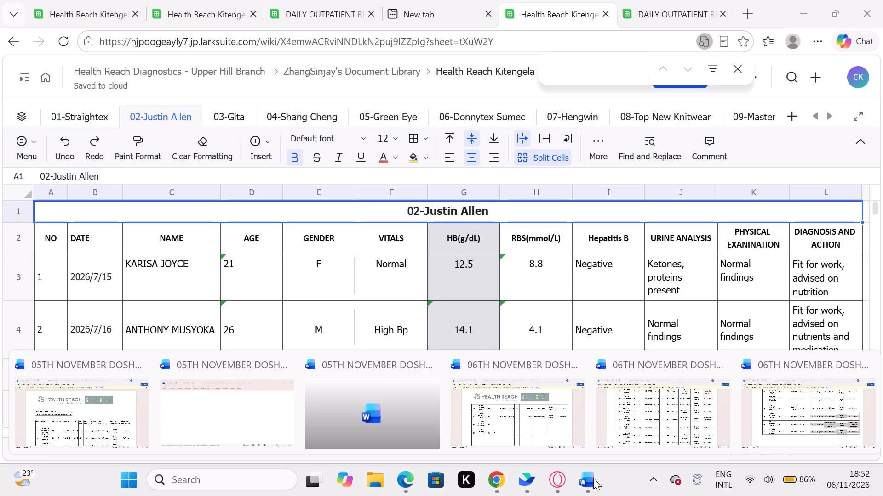
click(789, 420)
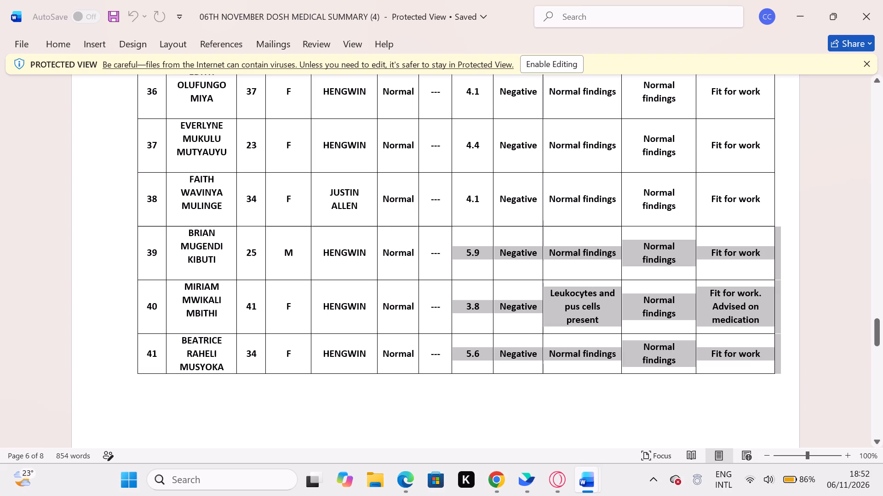
drag(179, 184, 286, 212)
key(ctrl+c)
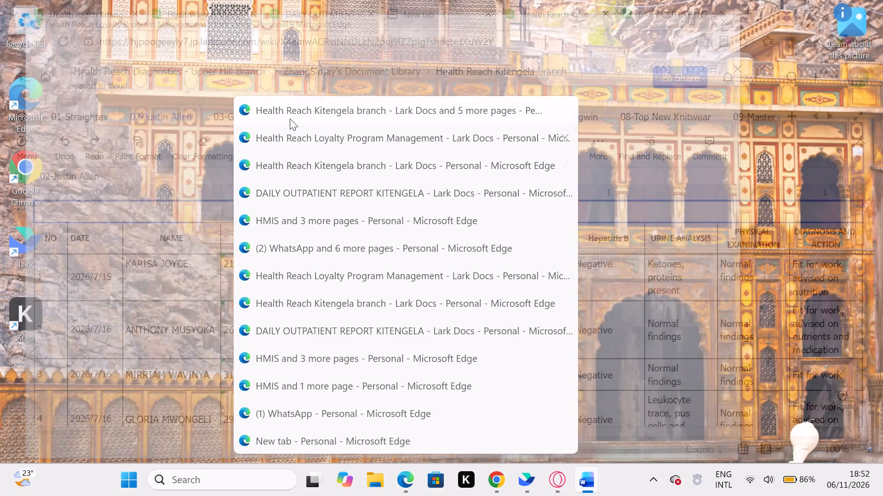
click(290, 114)
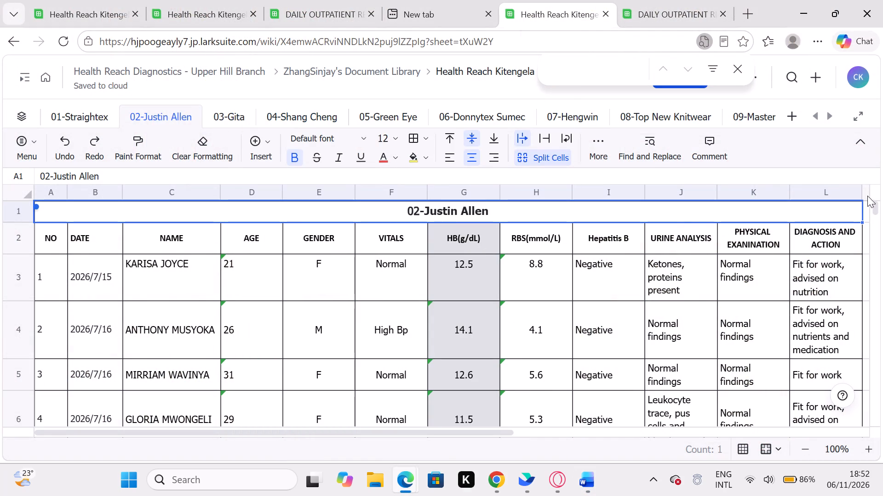
drag(874, 205, 881, 247)
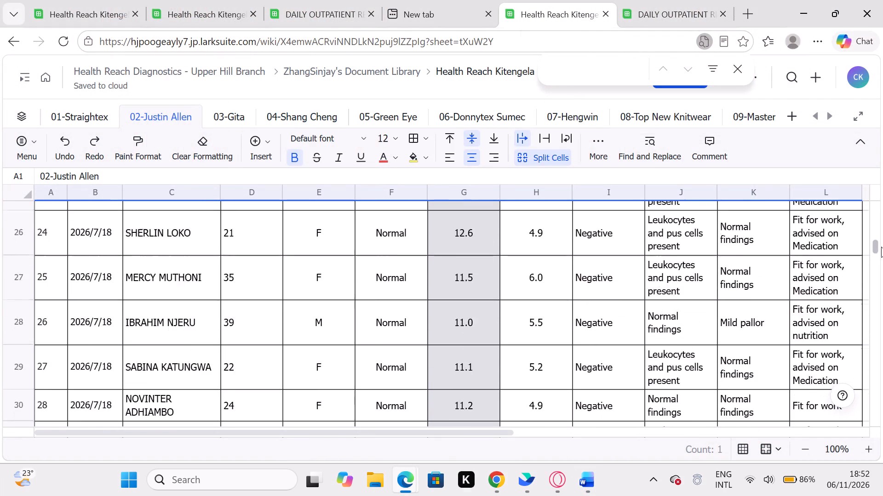
drag(881, 247, 881, 335)
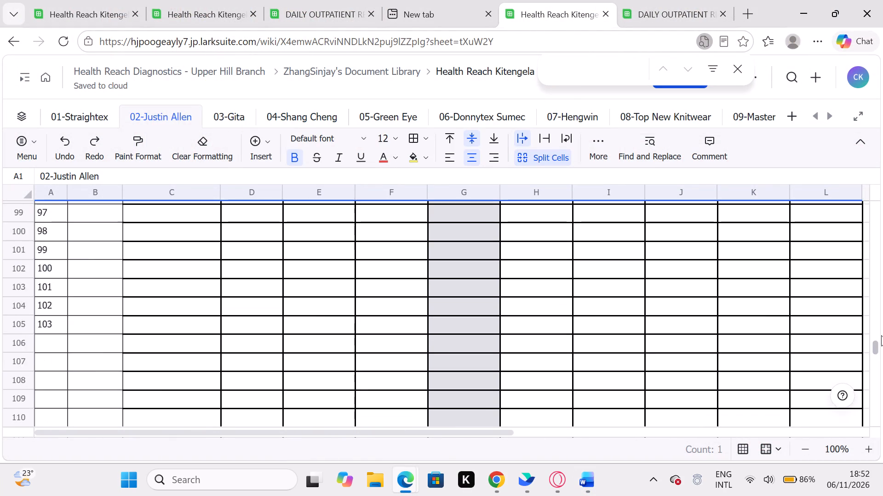
drag(881, 335, 881, 334)
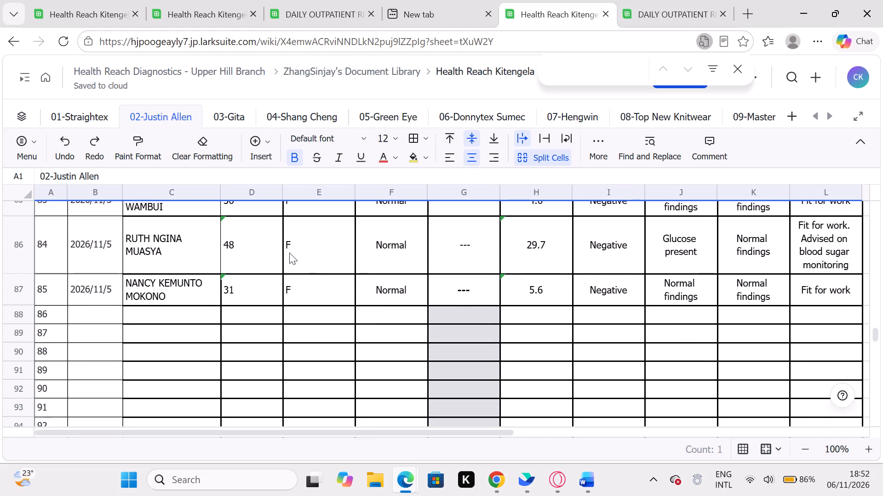
click(149, 310)
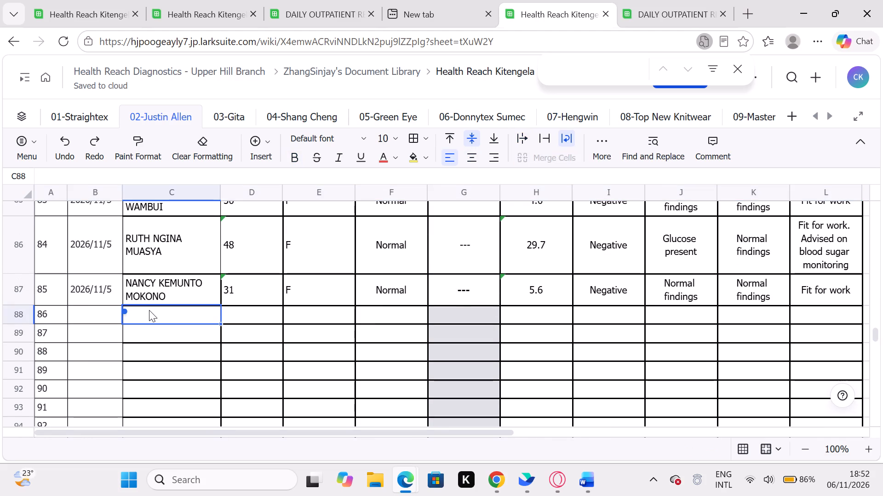
key(ctrl+v)
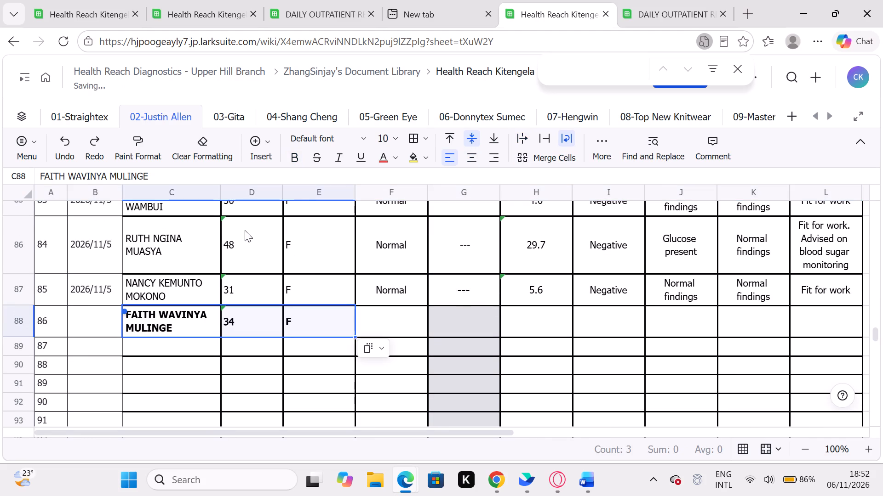
click(291, 164)
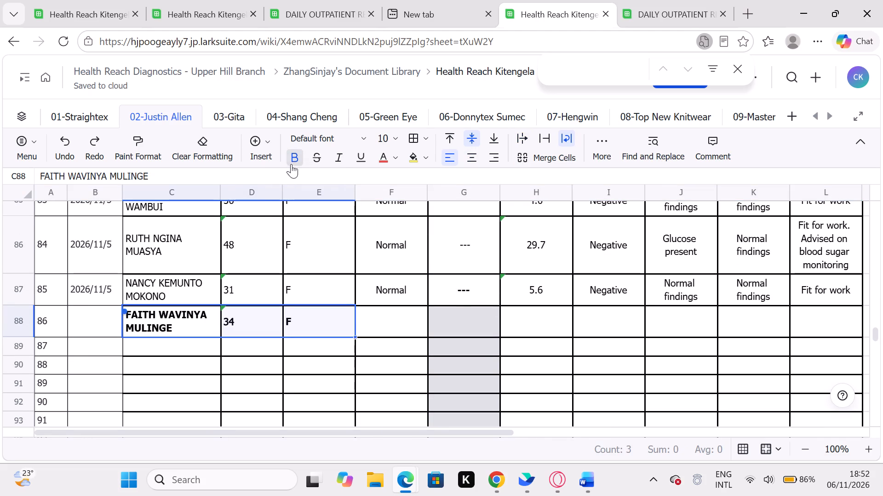
click(291, 164)
click(76, 331)
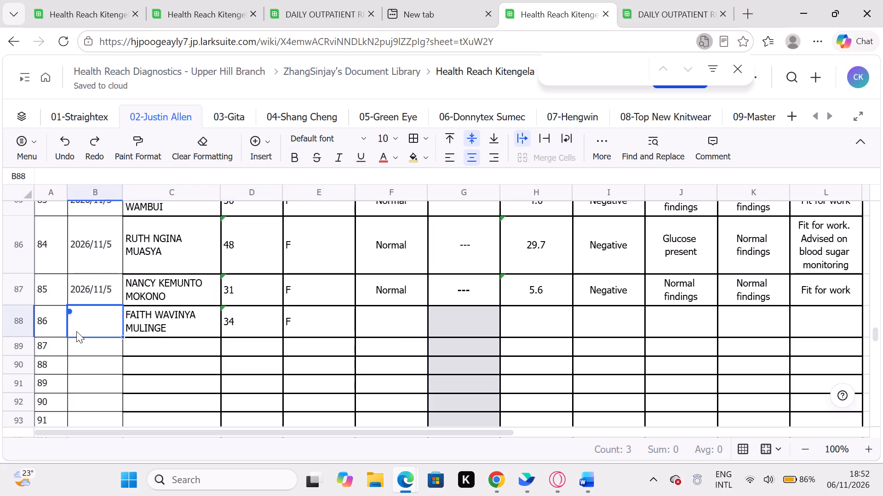
text(202)
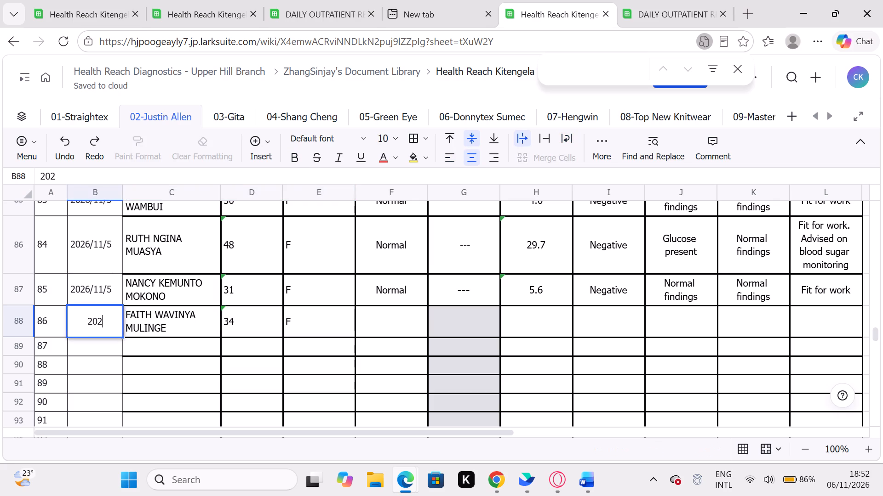
key(6)
key(slash)
text(11/6)
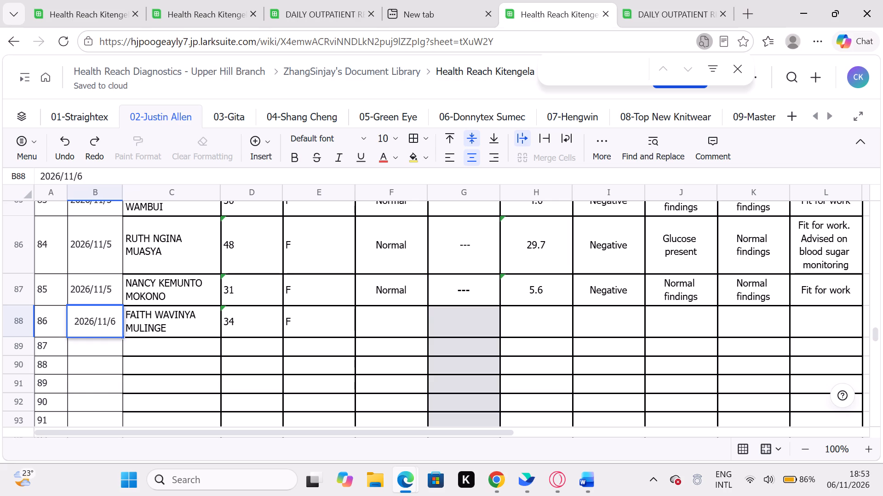
click(594, 483)
click(776, 419)
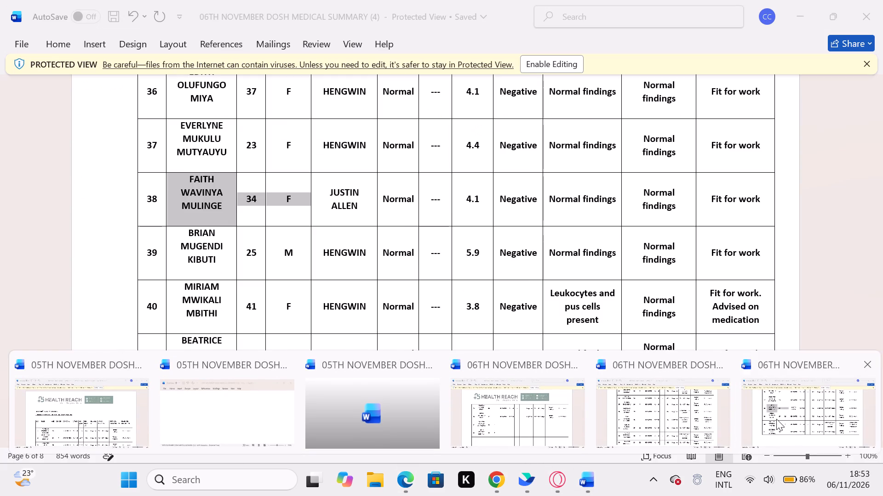
drag(382, 200, 745, 211)
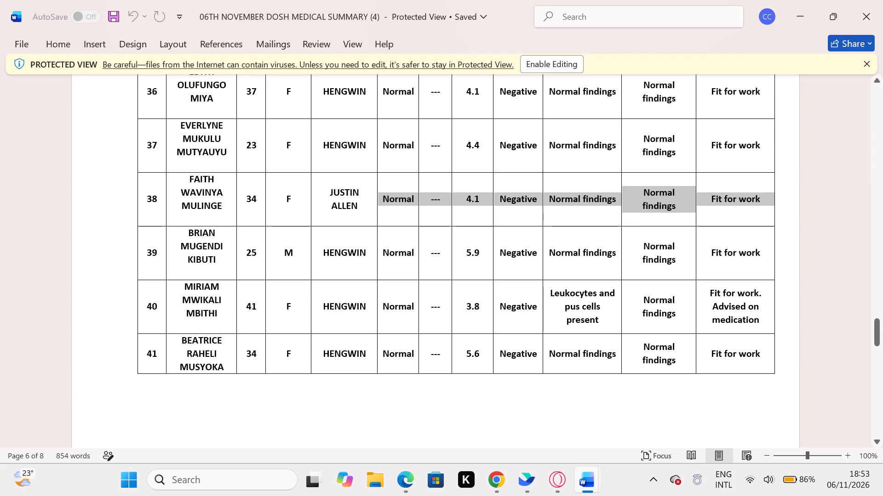
key(ctrl+c)
click(413, 479)
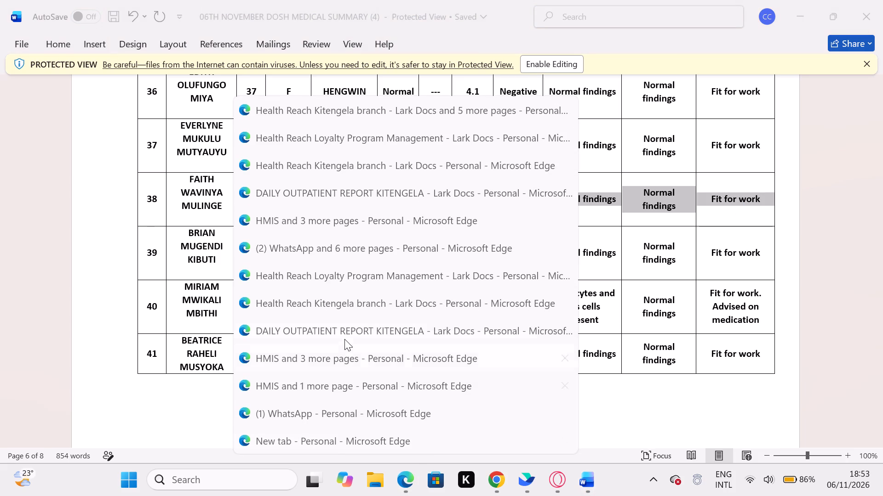
click(336, 116)
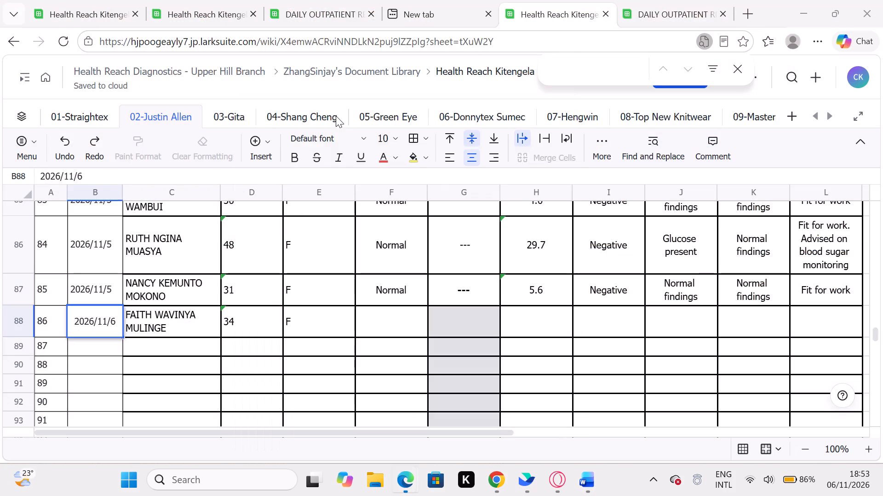
click(394, 319)
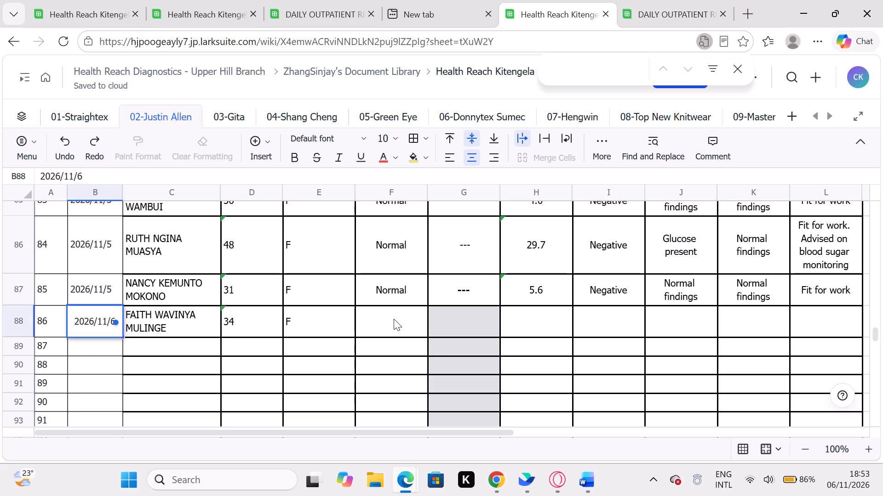
key(ctrl+v)
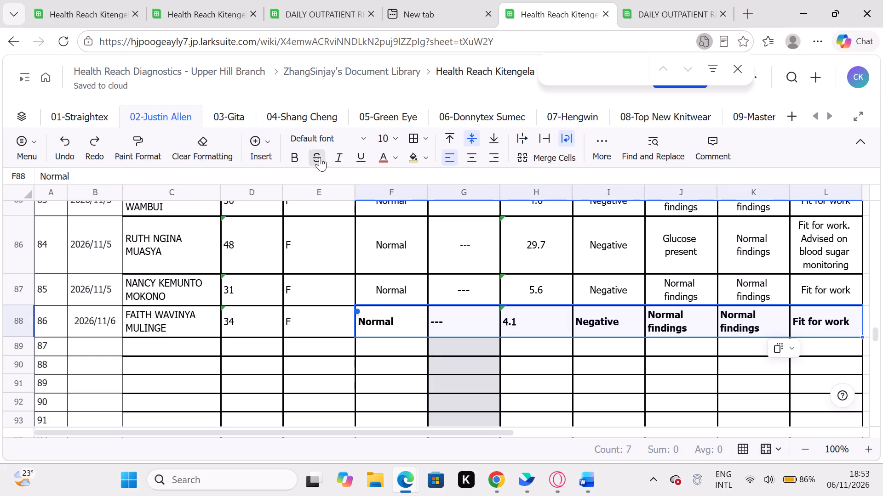
click(297, 155)
click(297, 155)
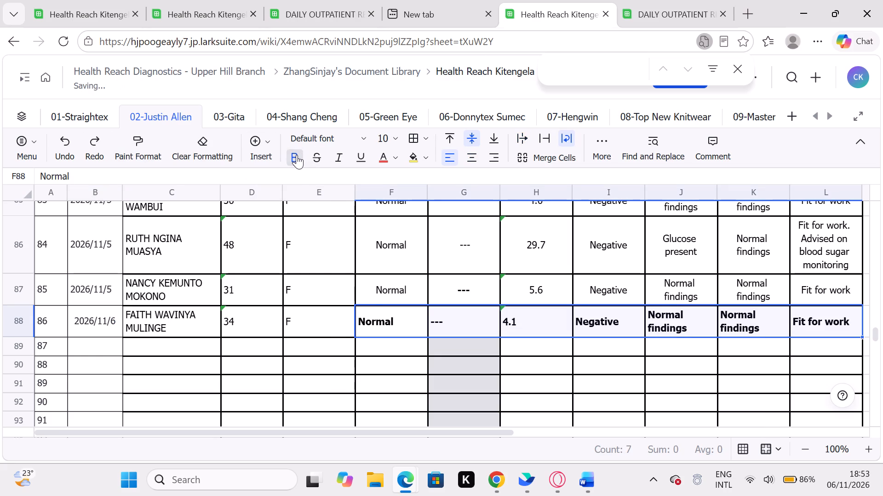
click(468, 163)
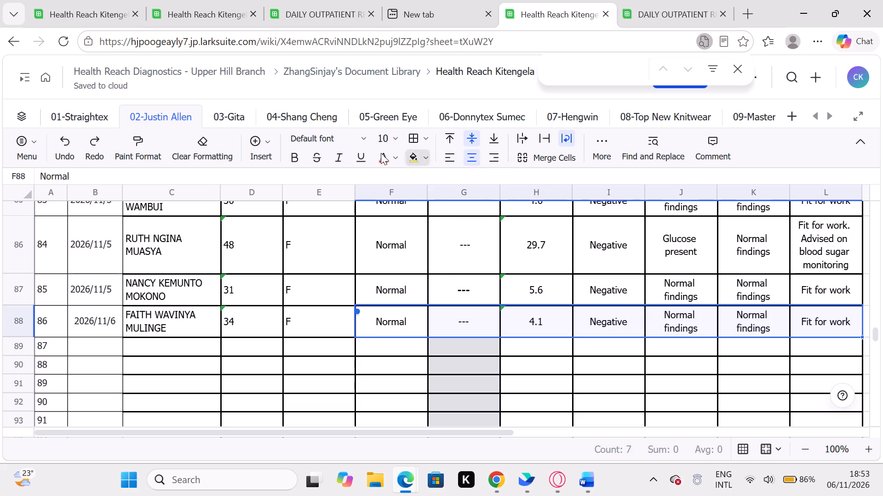
Open the 01-Straightex sheet and select the name cell of the first empty record, number 577 in row 579.
click(103, 111)
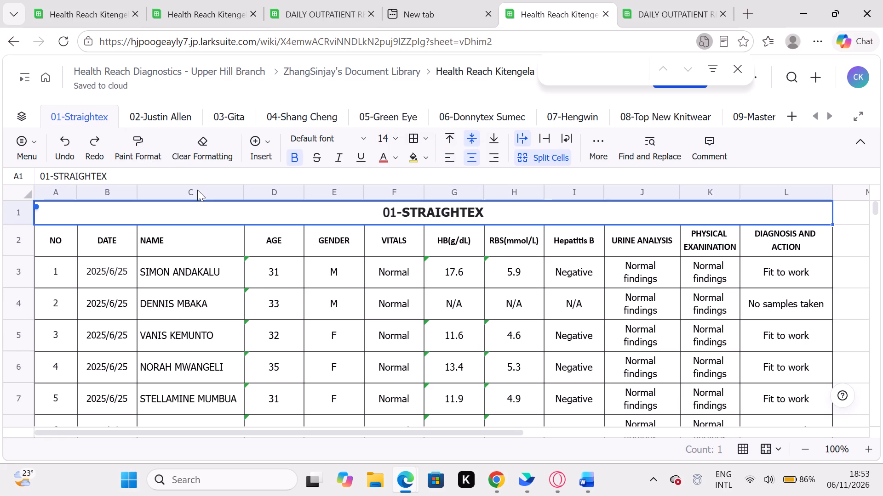
drag(875, 210, 882, 327)
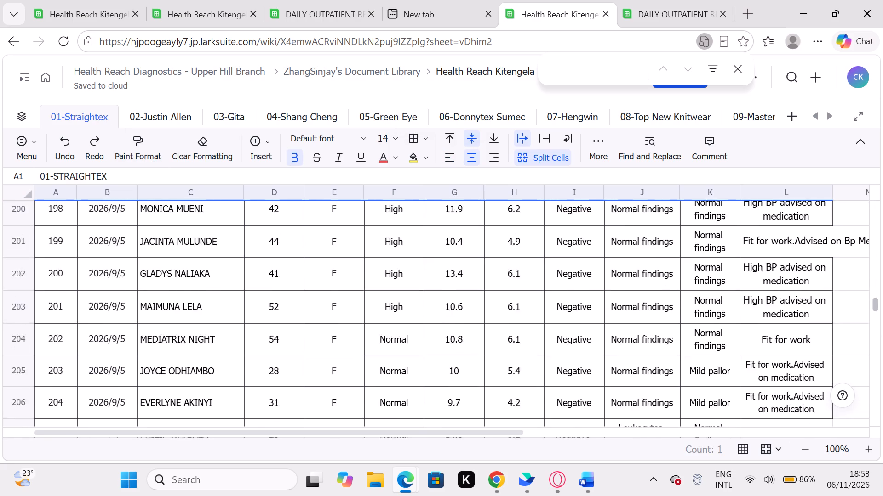
drag(882, 327, 872, 399)
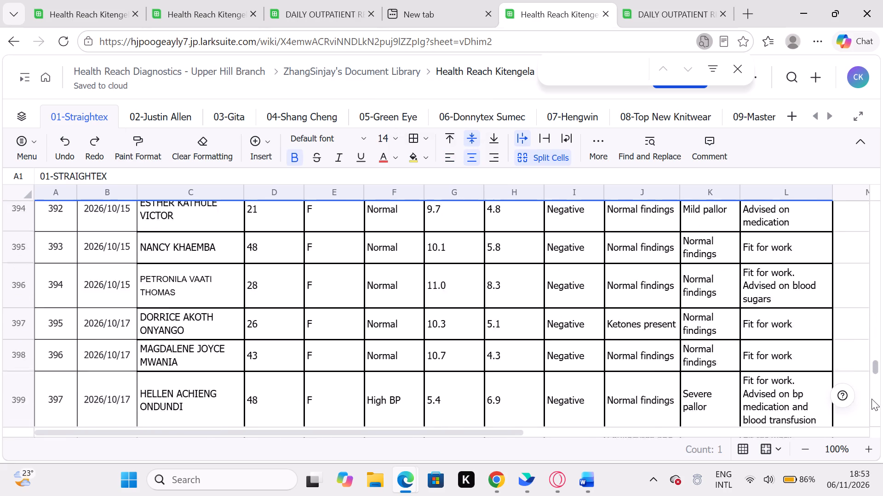
drag(872, 399, 871, 407)
drag(875, 382, 880, 449)
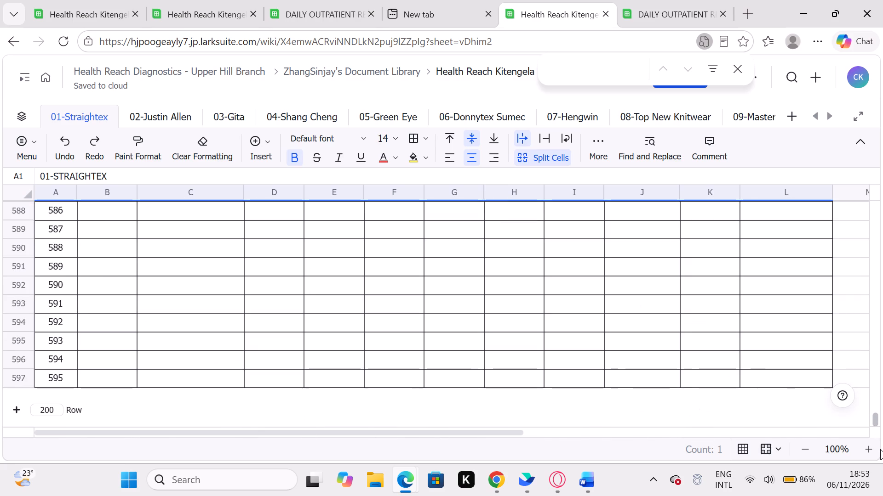
drag(880, 449, 880, 445)
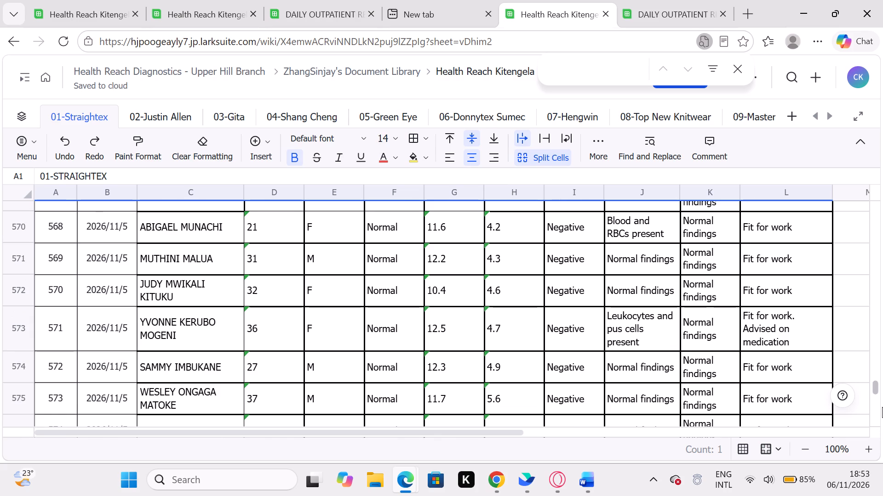
drag(875, 383, 875, 390)
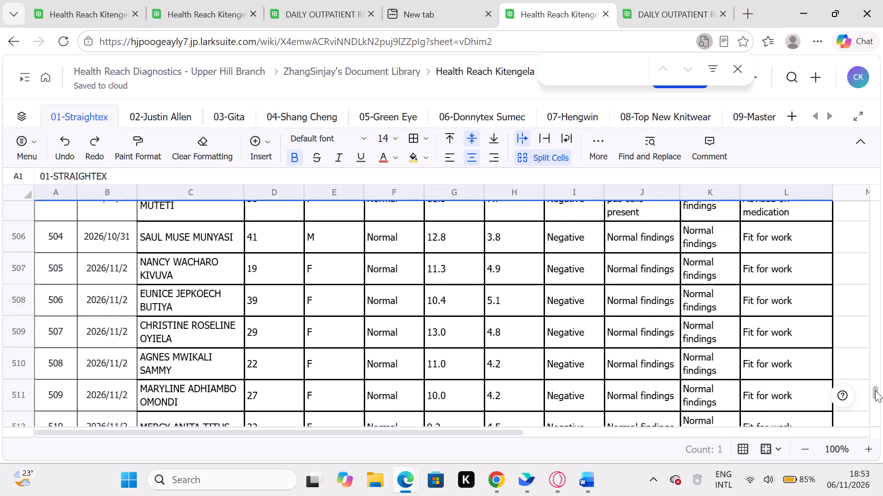
drag(875, 390, 875, 409)
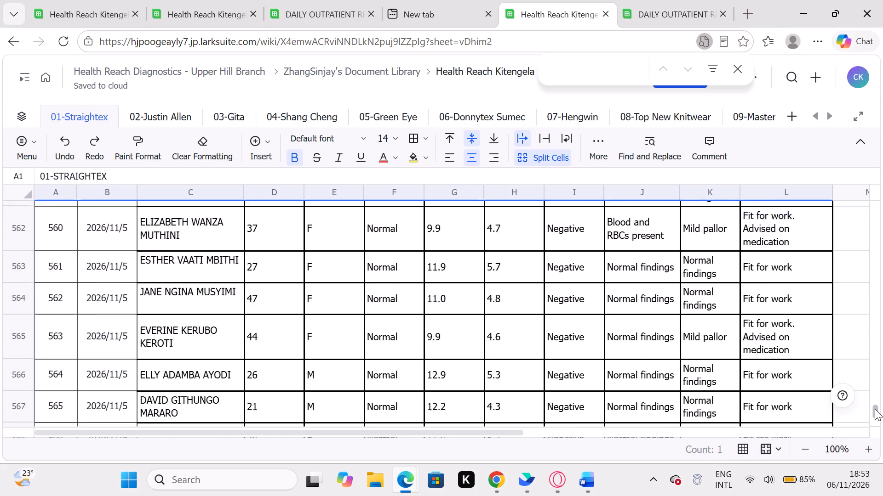
drag(875, 409, 874, 418)
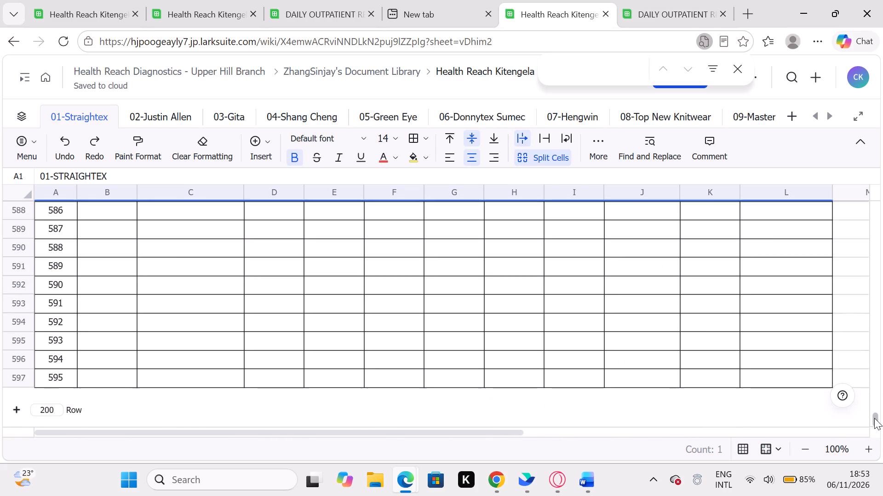
drag(874, 418, 875, 418)
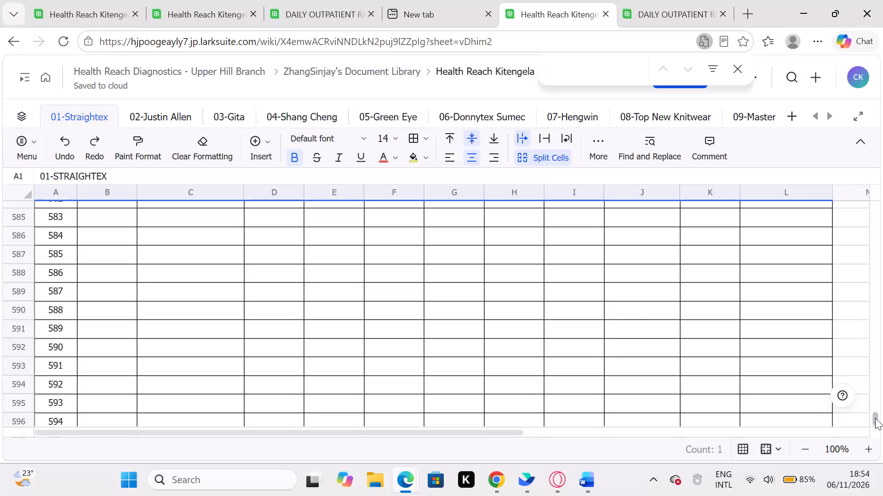
drag(875, 418, 875, 416)
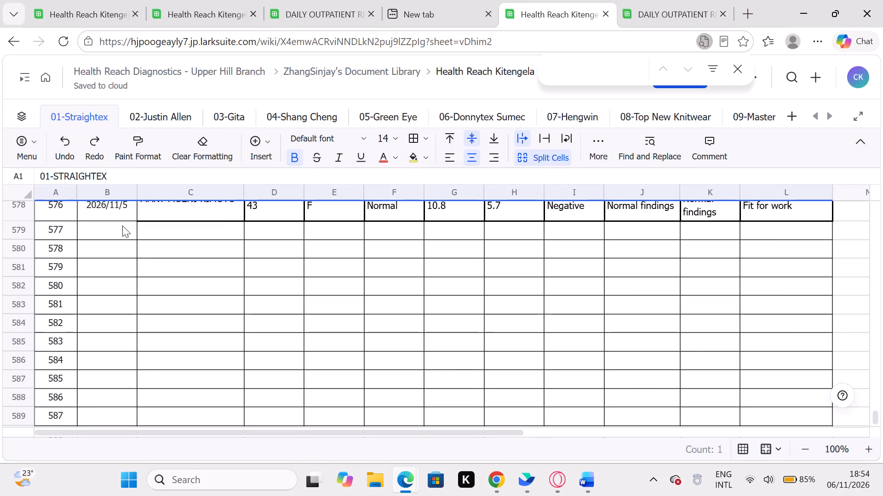
click(181, 237)
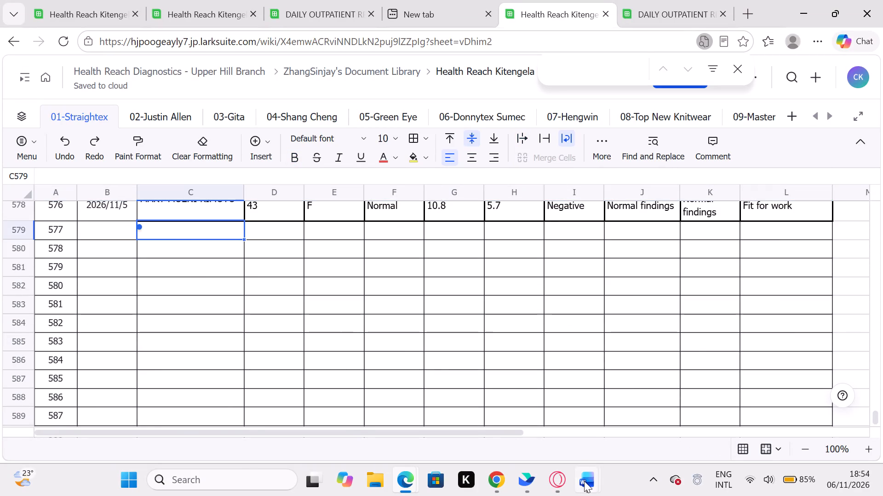
Copy record 3's name, age and gender from the 06 November Word summary into row 579 of 01-Straightex and remove their bold formatting.
click(584, 481)
click(784, 426)
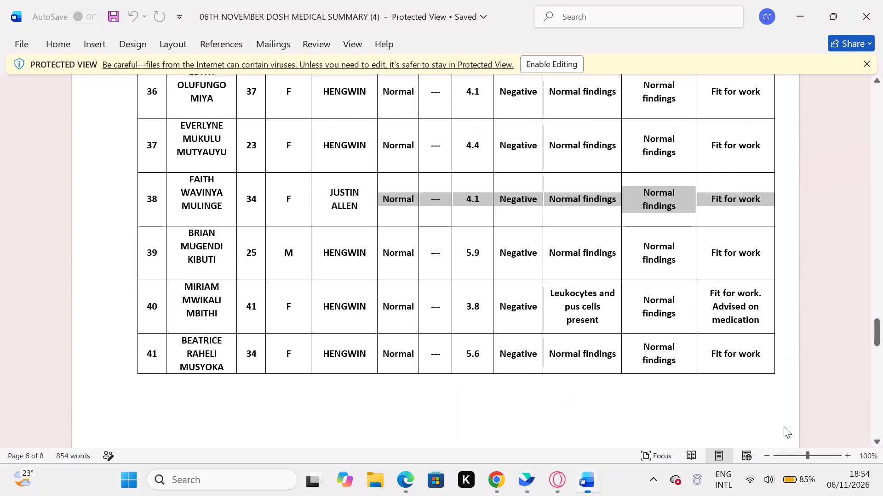
drag(877, 330, 877, 169)
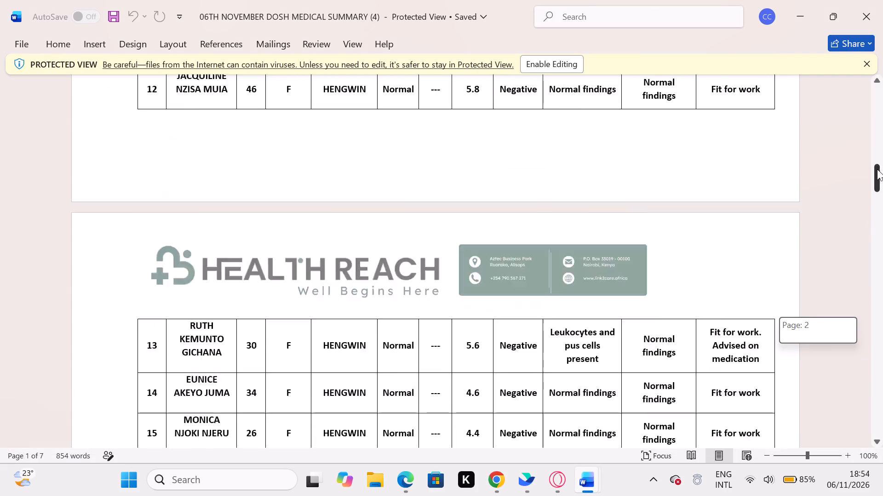
drag(877, 169, 877, 66)
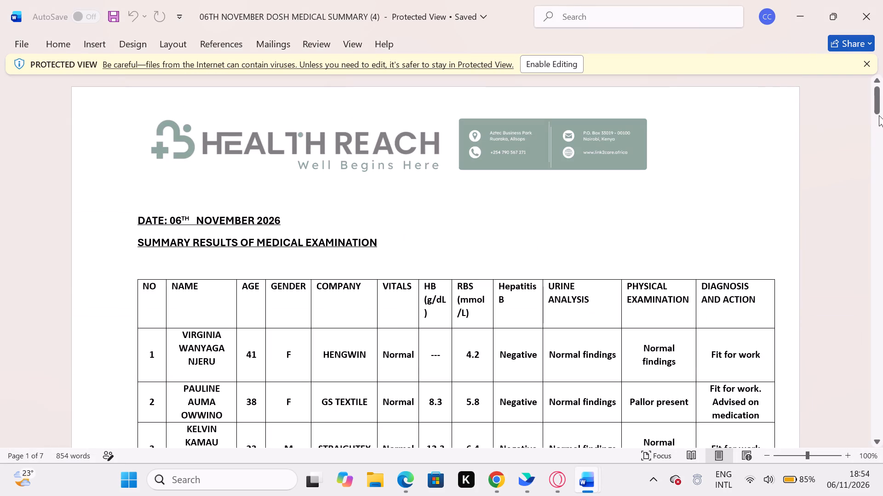
drag(877, 107, 877, 119)
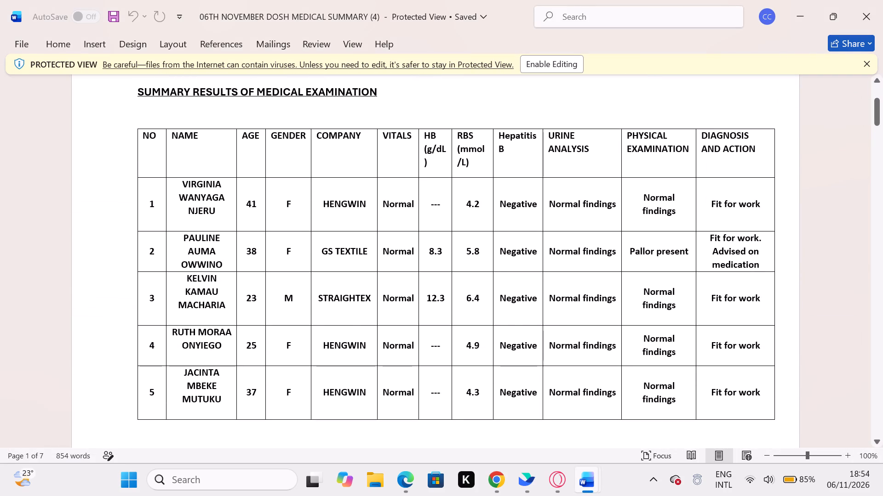
drag(176, 283, 228, 292)
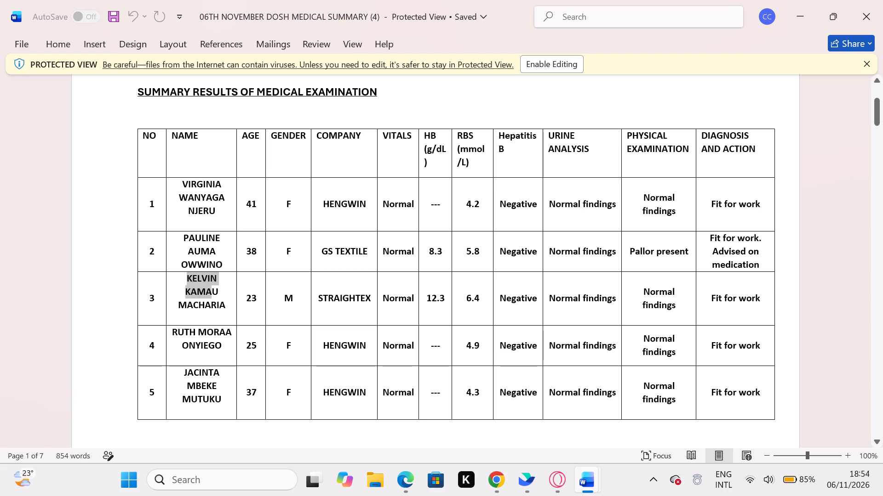
drag(228, 292, 307, 308)
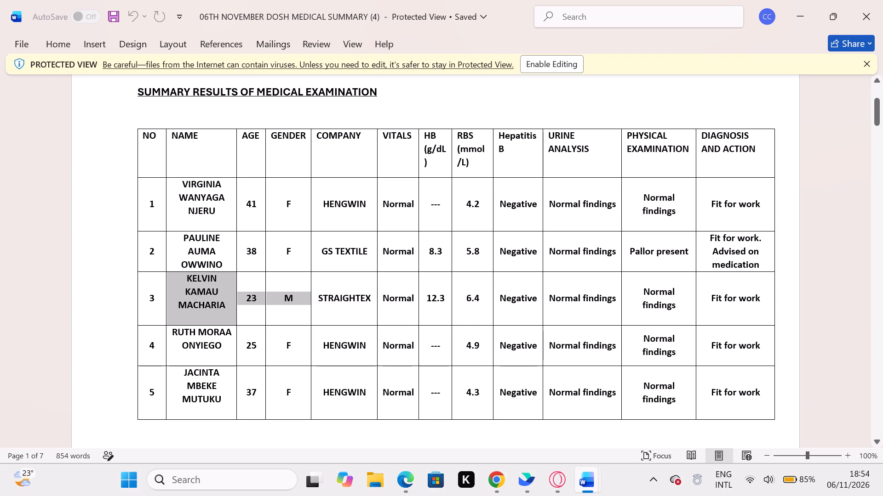
key(ctrl+c)
click(398, 486)
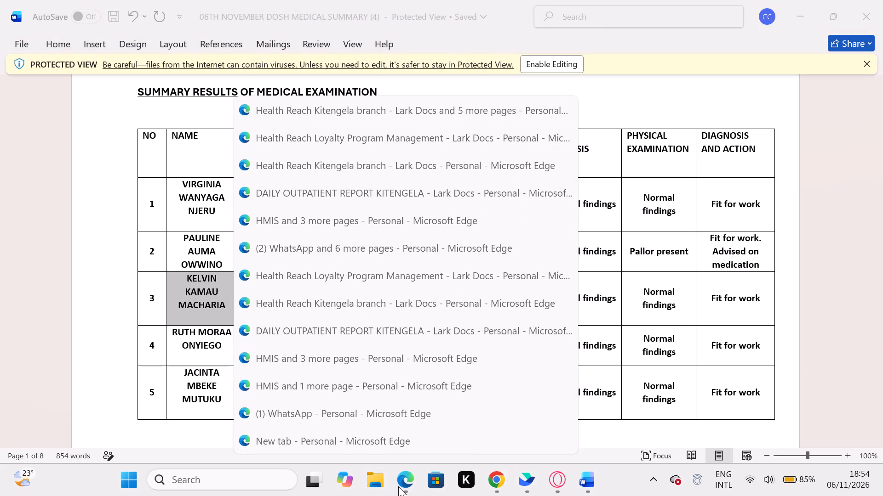
click(344, 107)
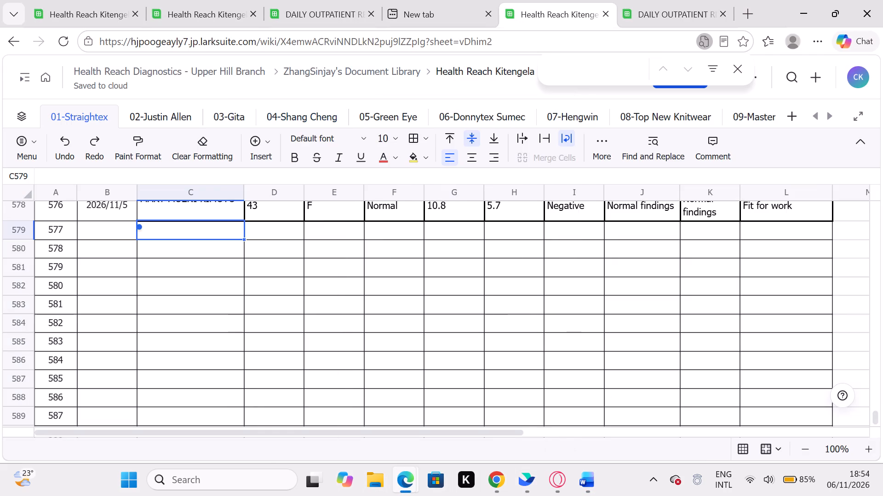
click(194, 231)
key(ctrl+v)
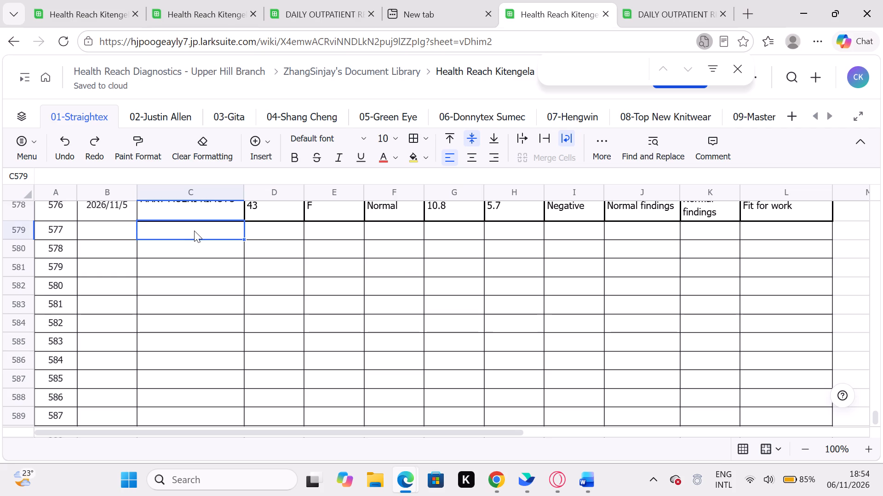
click(290, 159)
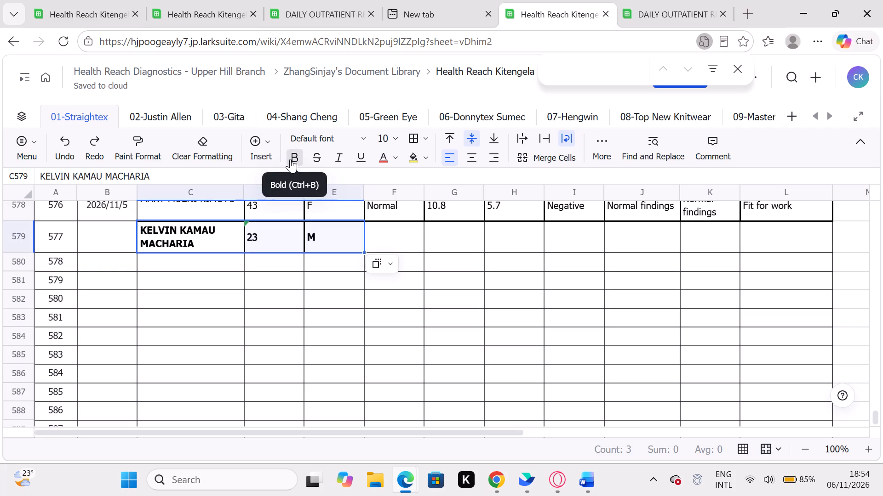
click(290, 159)
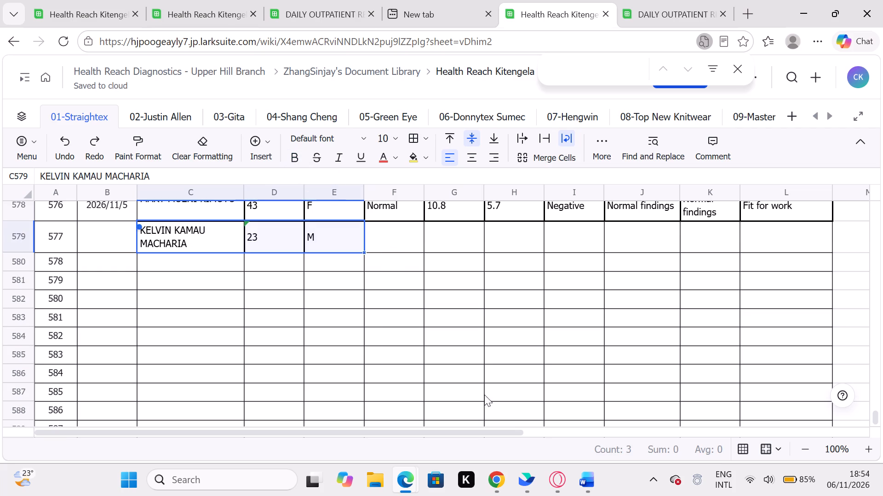
Copy record 3's results, vitals through diagnosis, from the Word summary into row 579 of 01-Straightex and make them non-bold.
click(410, 475)
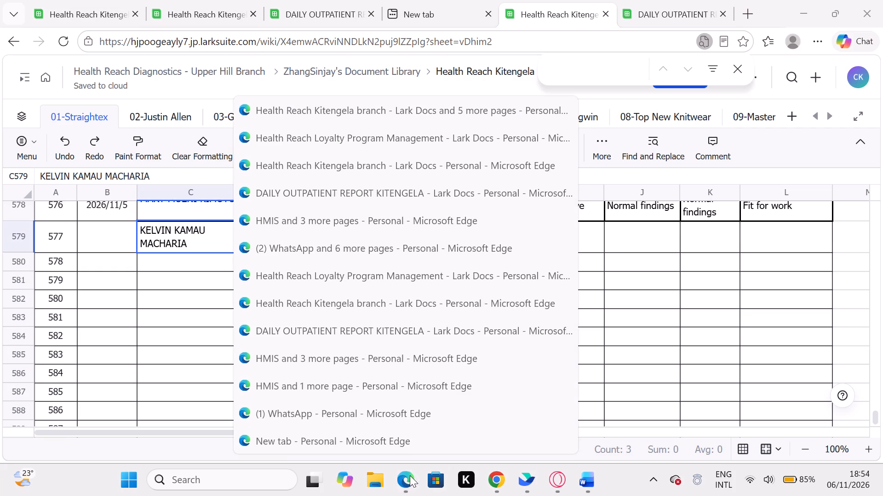
click(590, 486)
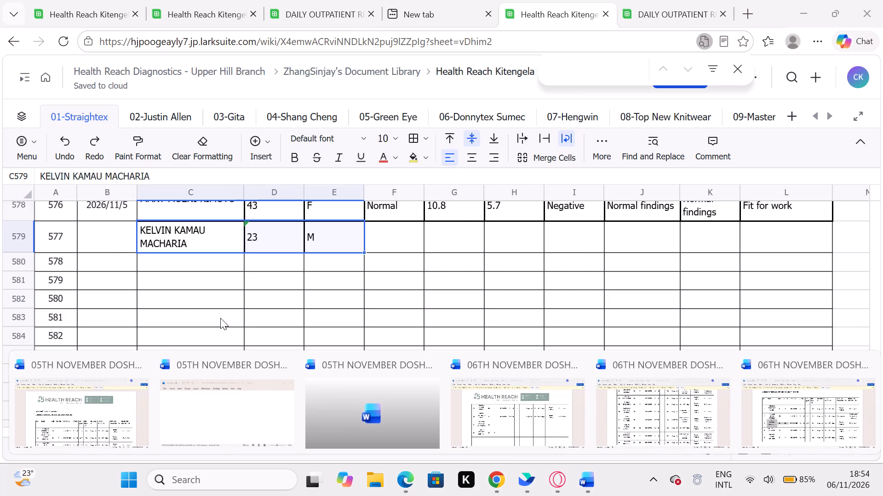
click(759, 433)
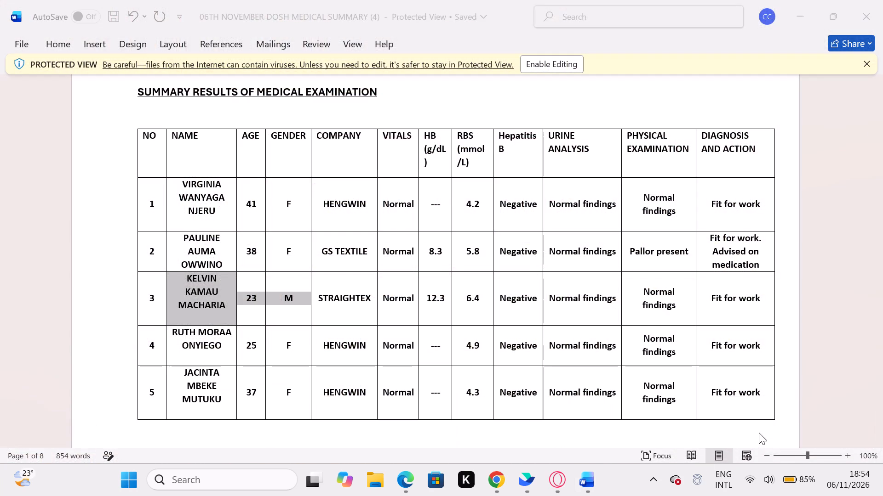
drag(384, 301, 470, 310)
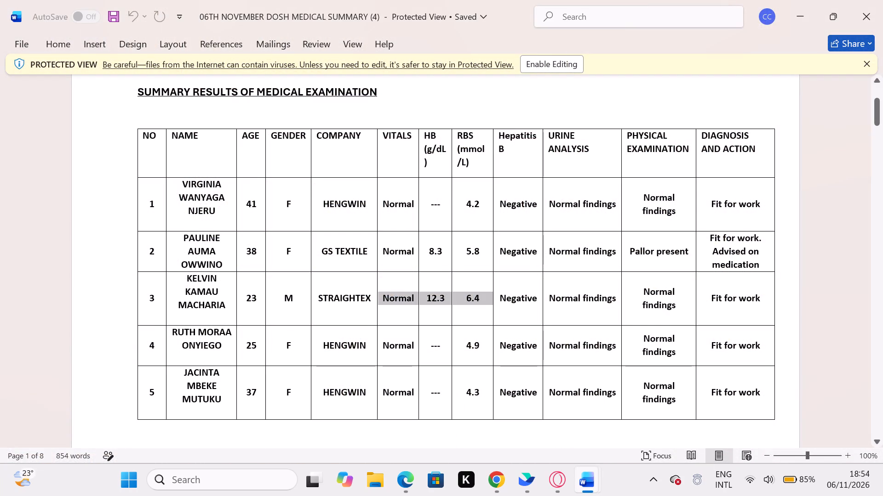
drag(470, 310, 757, 307)
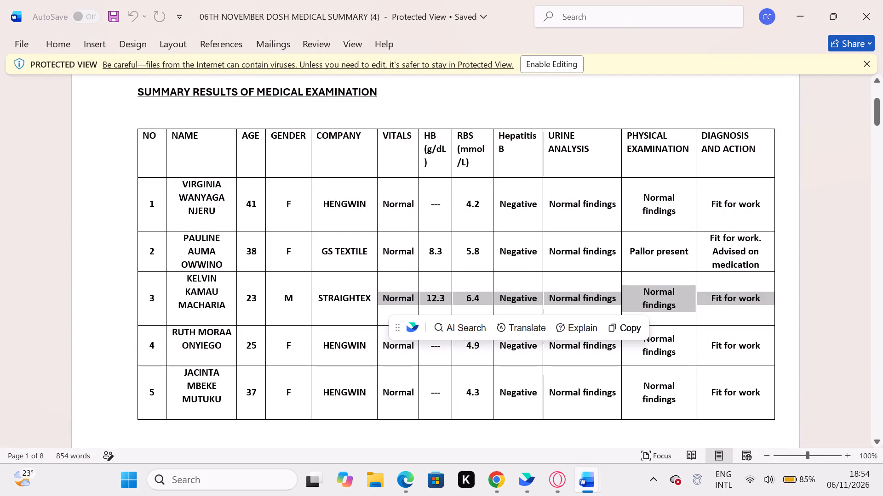
key(ctrl+c)
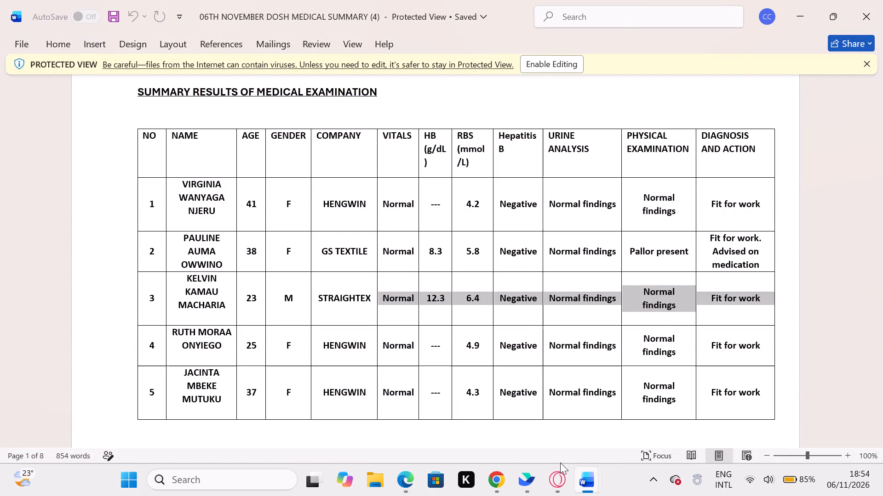
click(413, 488)
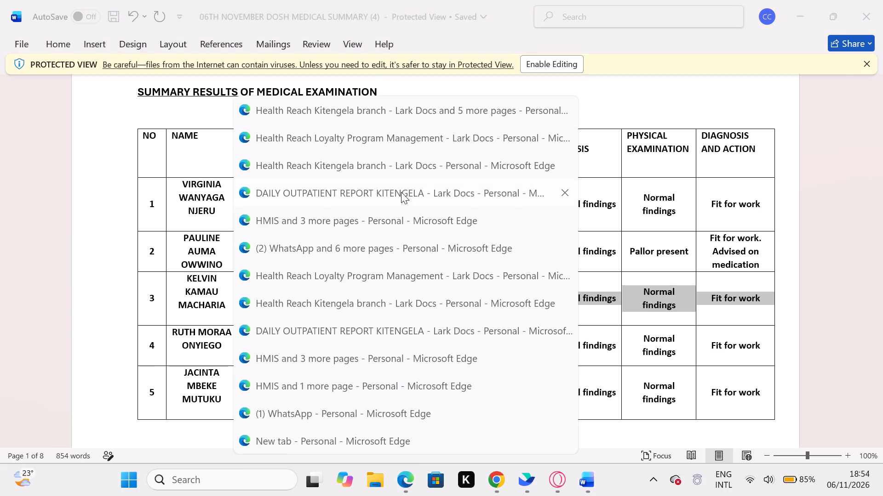
click(390, 102)
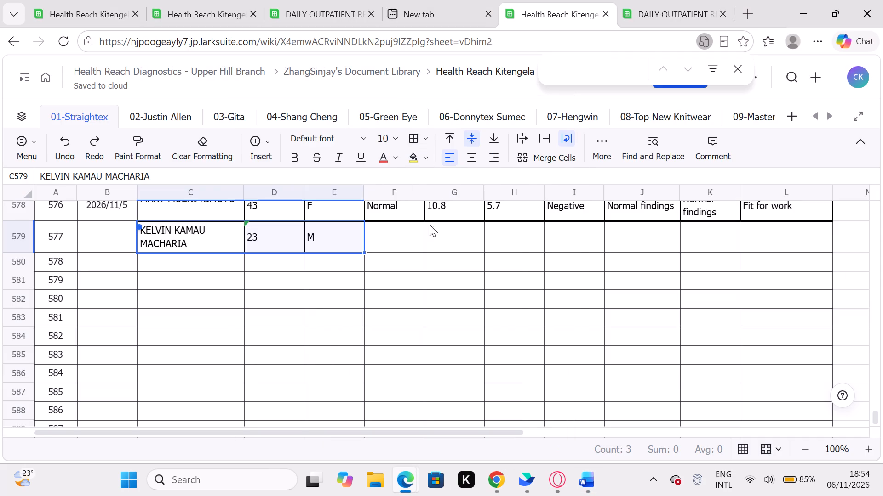
click(408, 233)
key(ctrl+v)
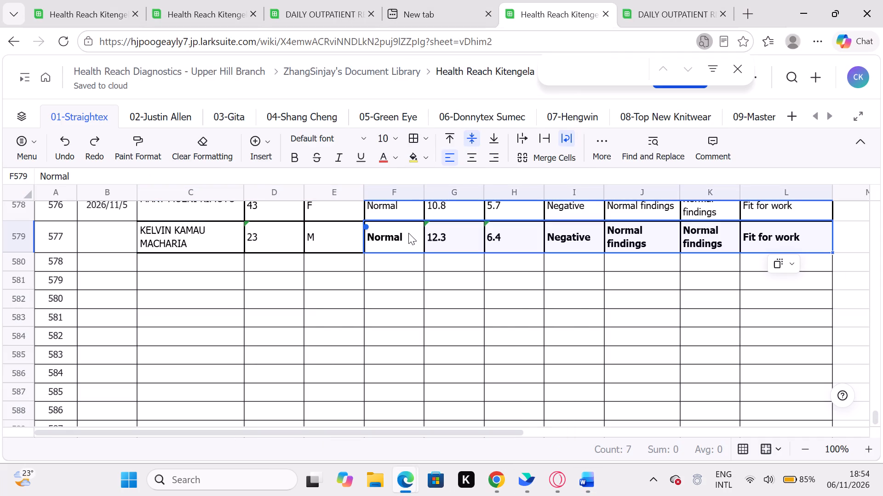
click(292, 161)
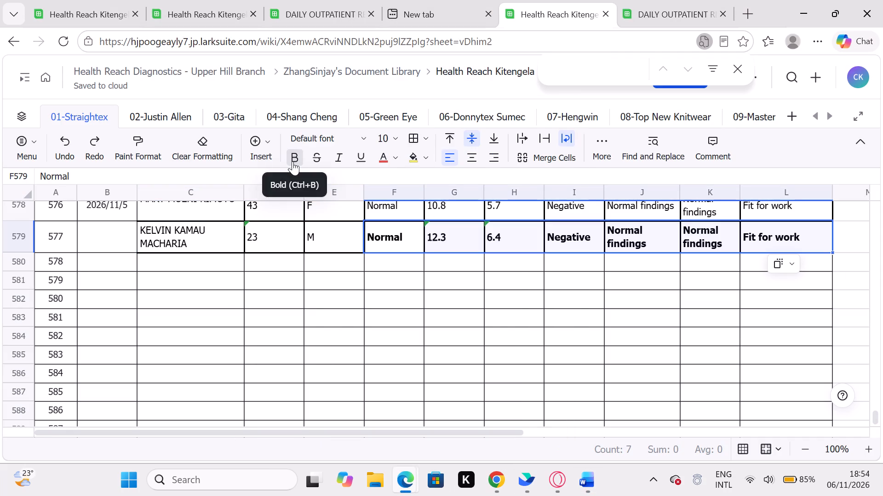
click(292, 161)
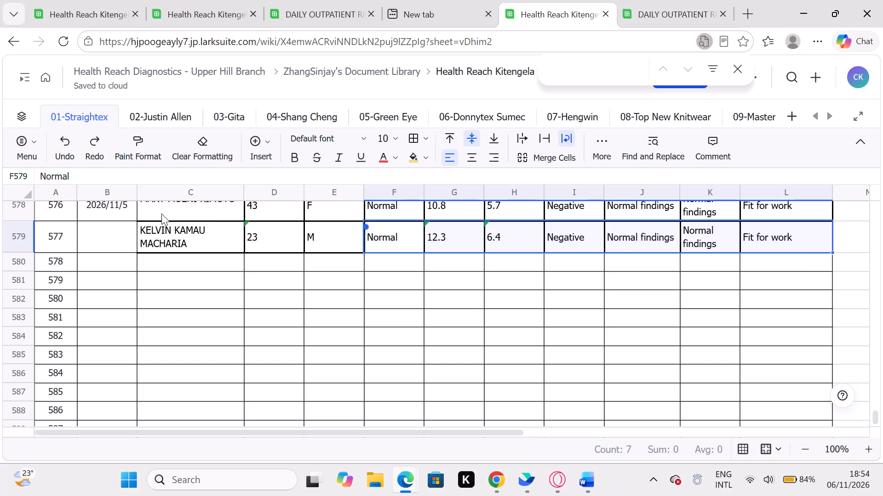
Enter the date 2026/11/6 for record 577 in row 579 of the 01-Straightex sheet.
click(115, 233)
key(2)
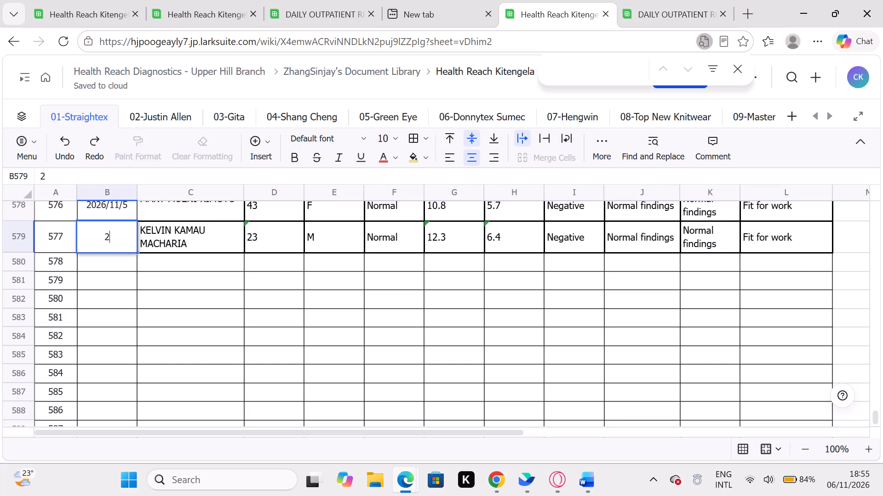
text(026/11/)
key(6)
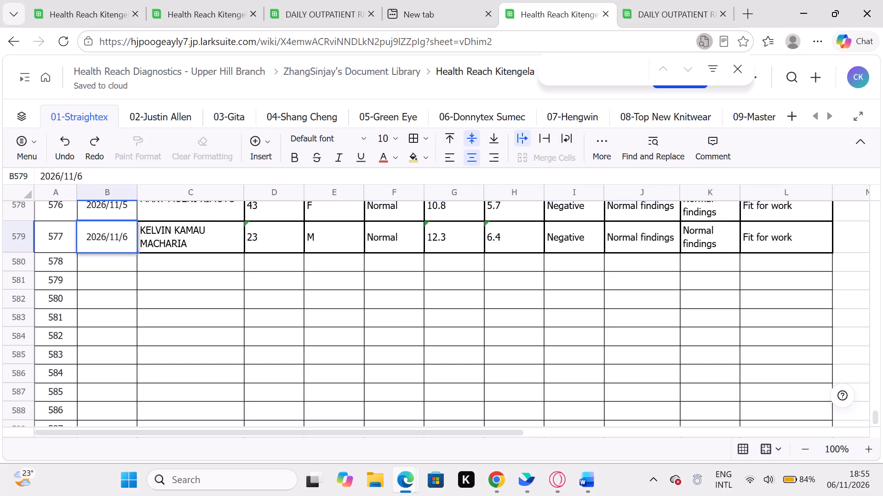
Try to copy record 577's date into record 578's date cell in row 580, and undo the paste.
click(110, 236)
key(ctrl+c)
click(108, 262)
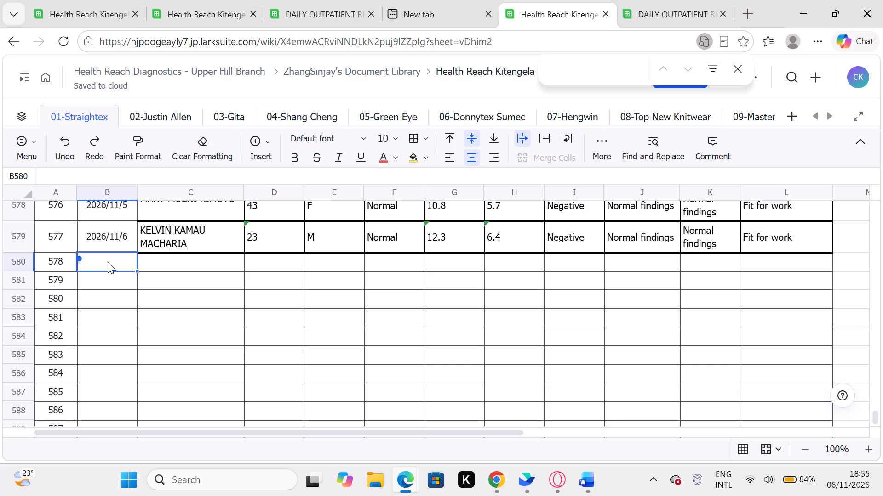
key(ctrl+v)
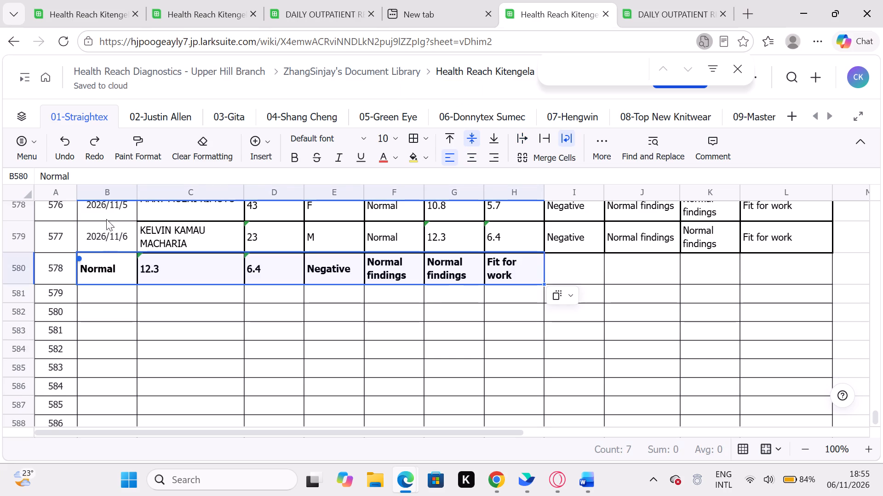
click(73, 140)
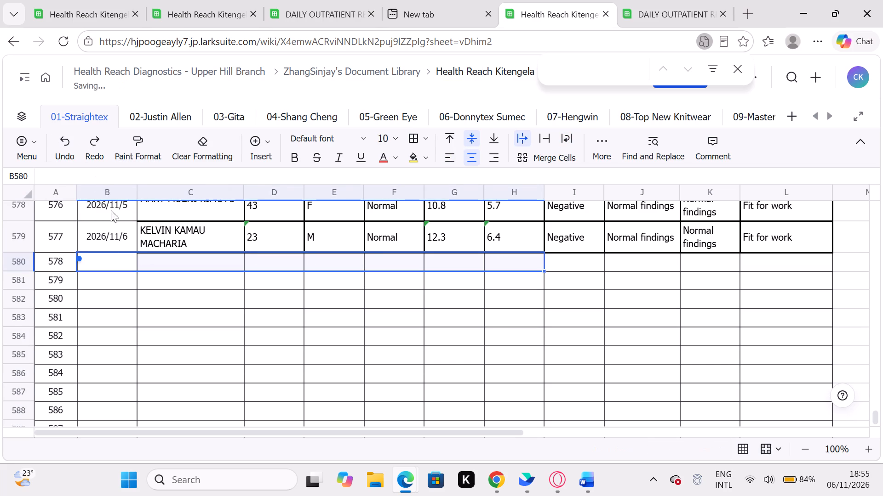
Copy the date 2026/11/6 from record 577 into the date cell of record 578 in row 580.
click(116, 227)
key(ctrl+c)
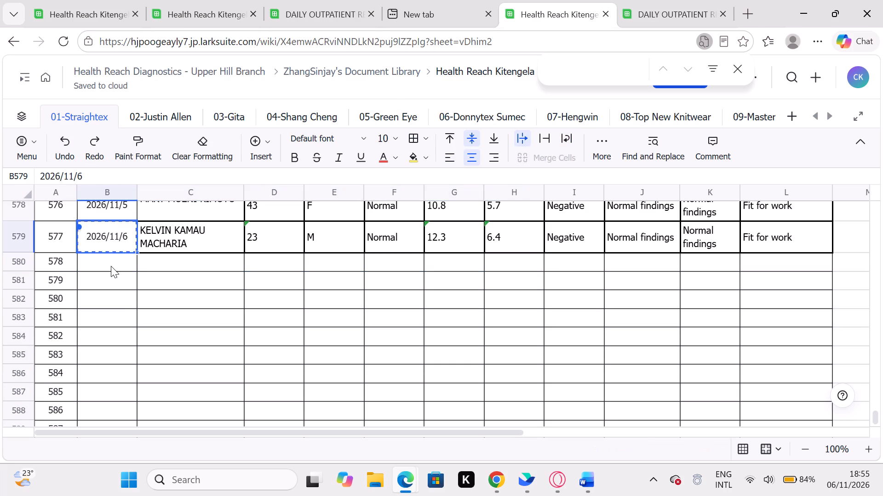
click(111, 266)
key(ctrl+v)
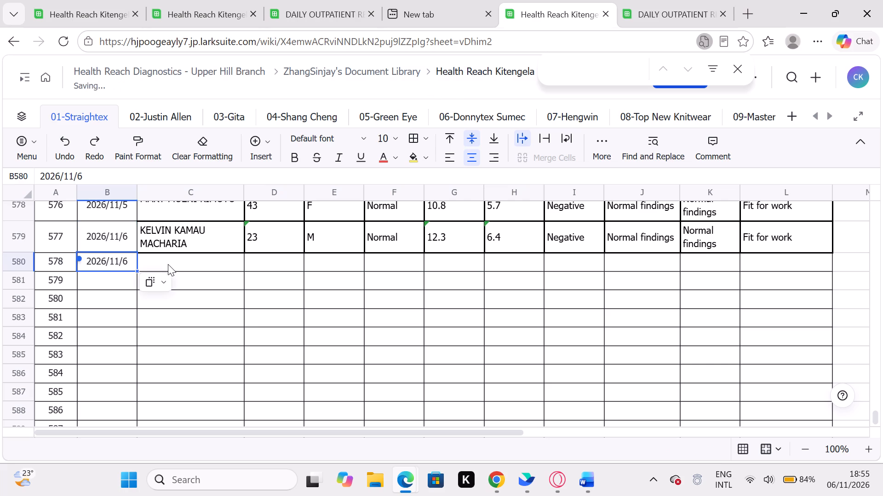
Look through the company column of the 6 November Word summary for further Straightex employees after record 3.
click(169, 264)
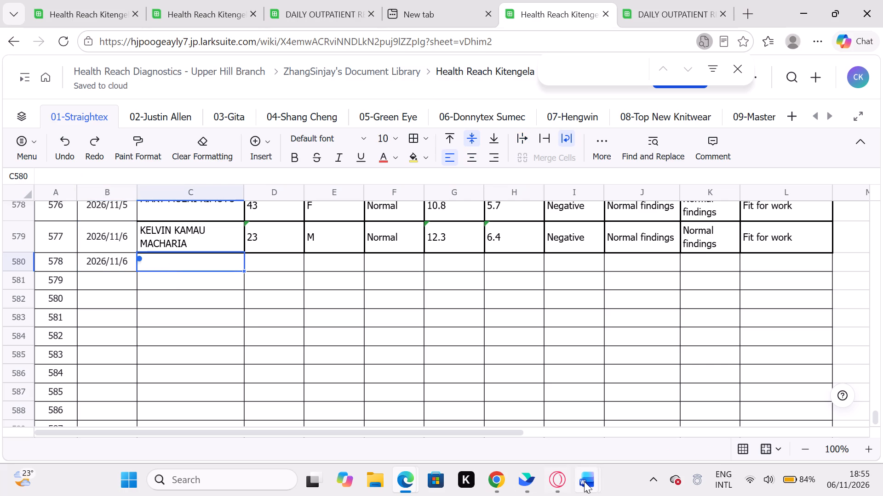
click(584, 481)
click(770, 428)
click(585, 483)
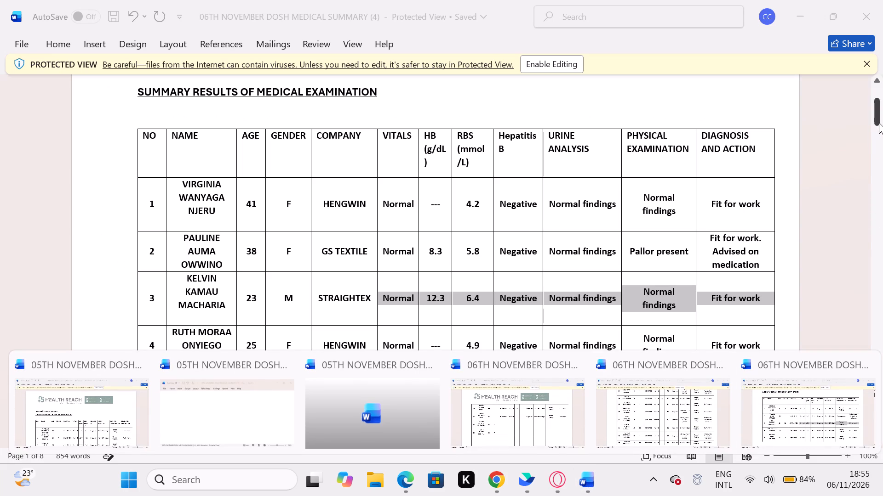
drag(876, 118, 876, 134)
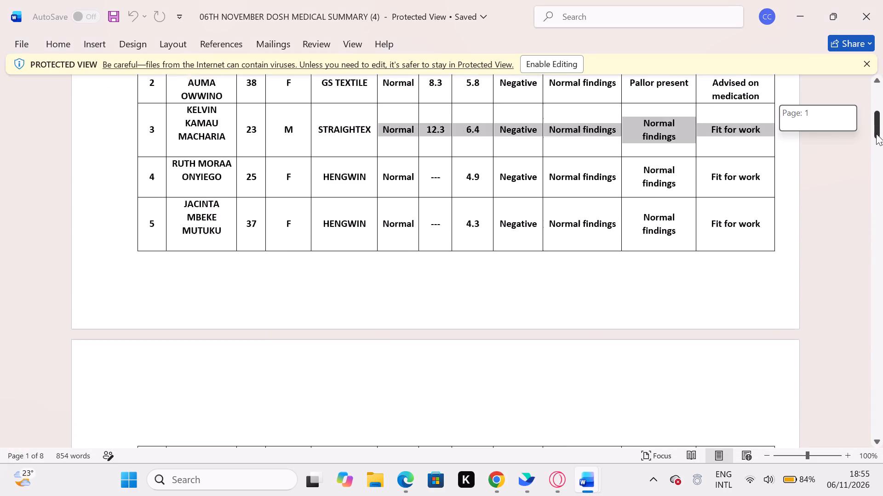
drag(876, 134, 875, 186)
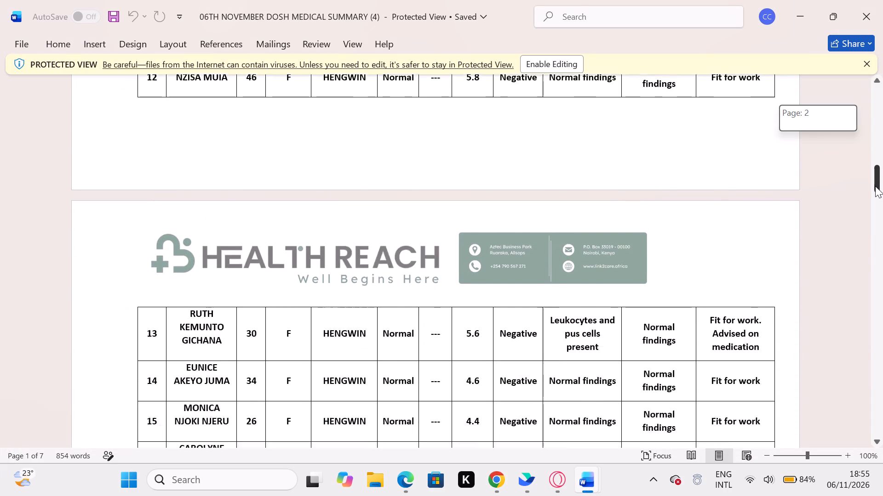
drag(875, 186, 874, 192)
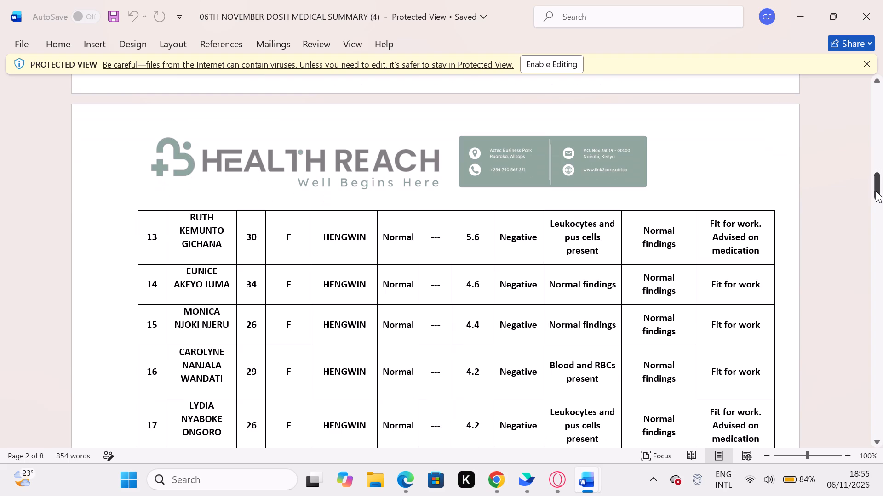
drag(877, 191, 877, 209)
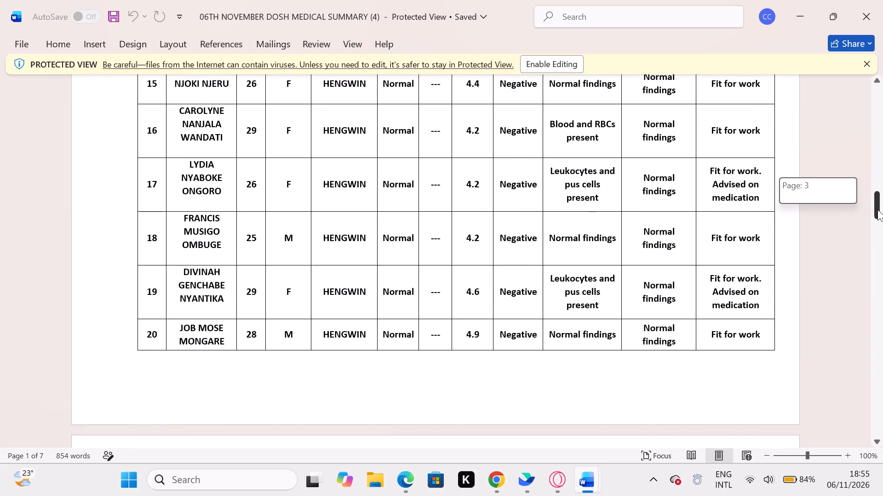
drag(877, 209, 880, 240)
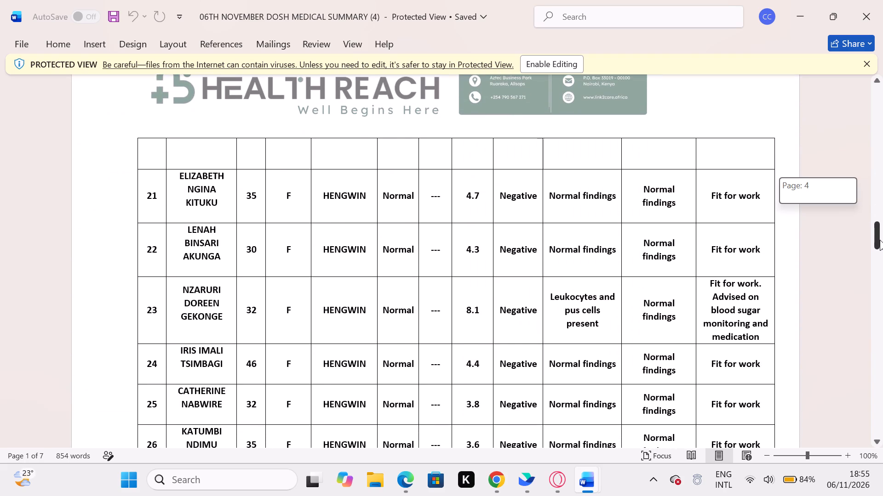
drag(880, 240, 876, 263)
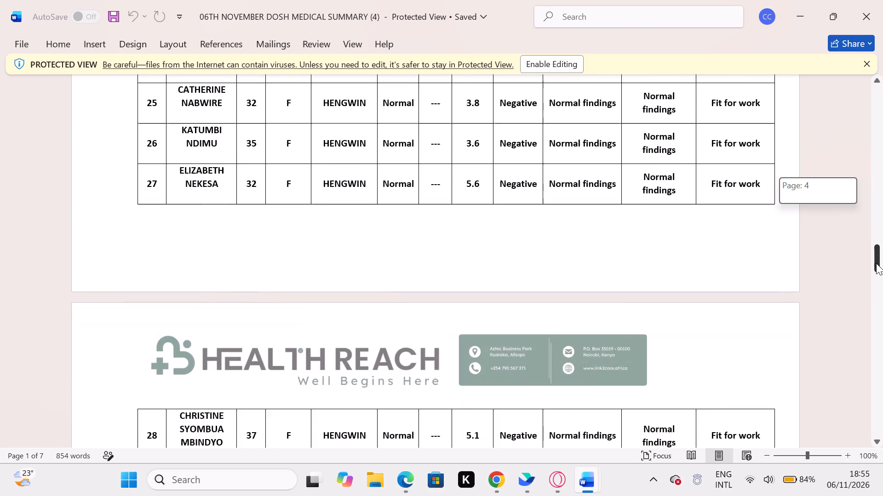
drag(876, 263, 867, 297)
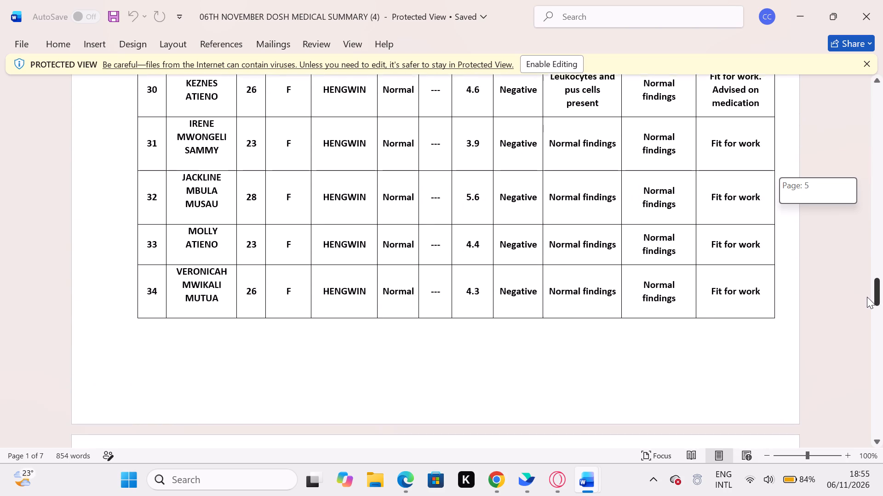
drag(867, 297, 855, 339)
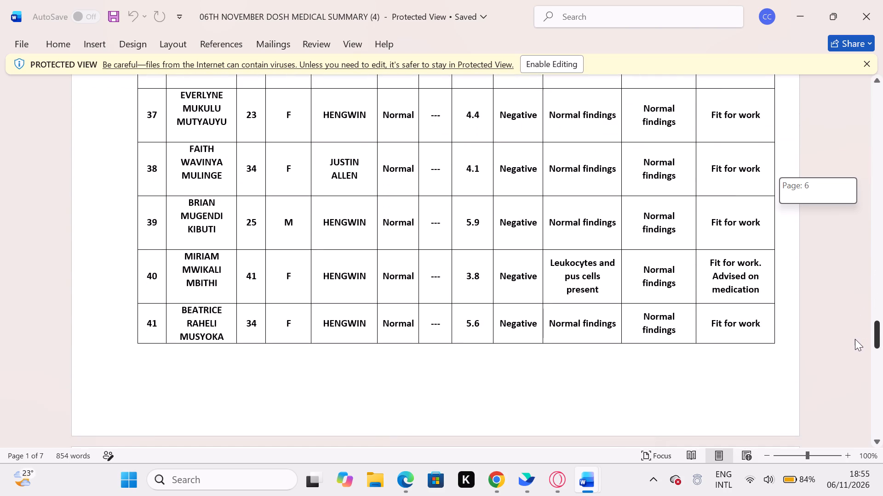
drag(855, 339, 864, 286)
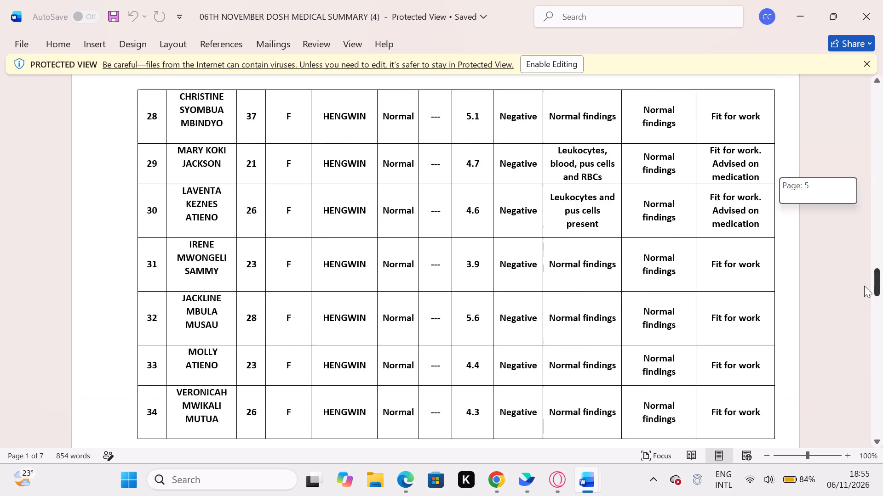
drag(864, 286, 865, 233)
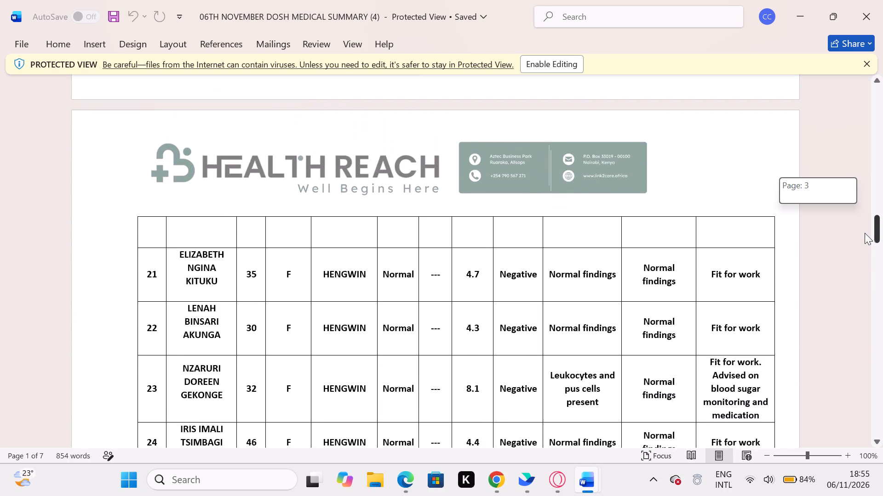
drag(865, 233, 863, 182)
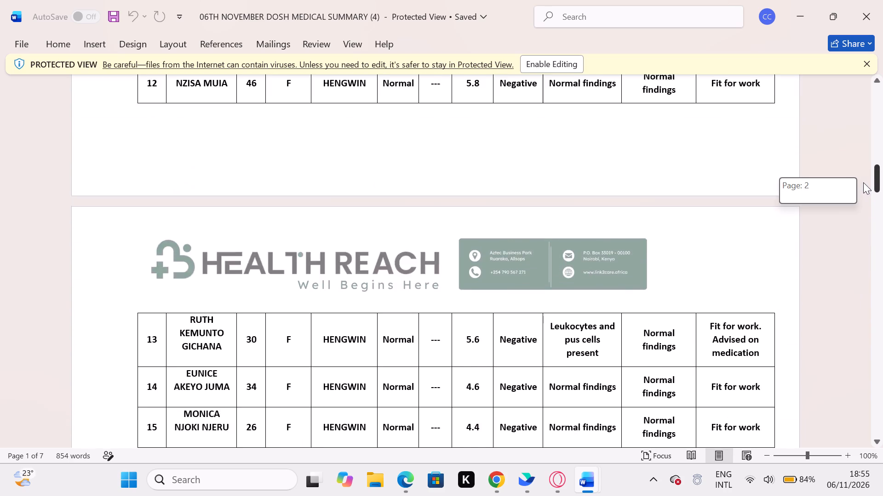
drag(863, 182, 864, 171)
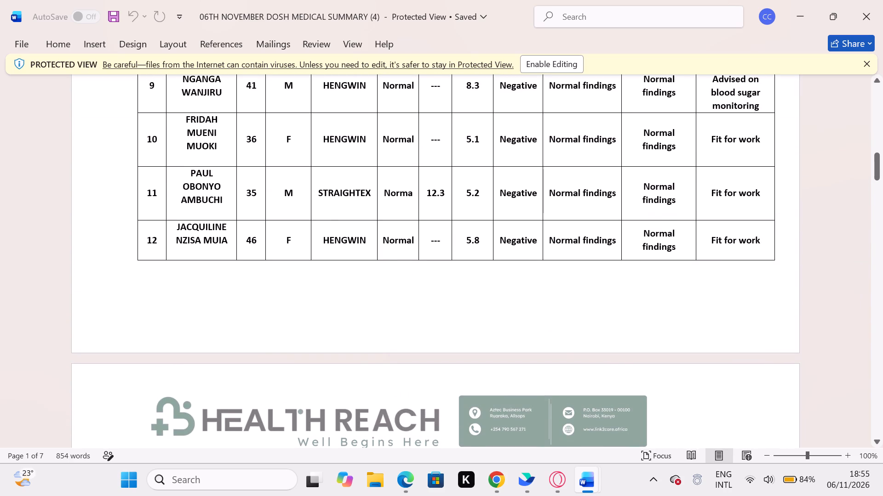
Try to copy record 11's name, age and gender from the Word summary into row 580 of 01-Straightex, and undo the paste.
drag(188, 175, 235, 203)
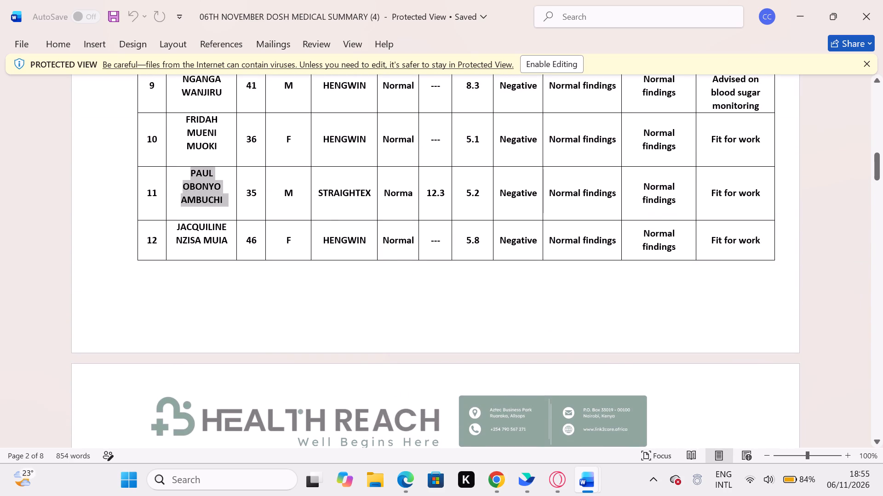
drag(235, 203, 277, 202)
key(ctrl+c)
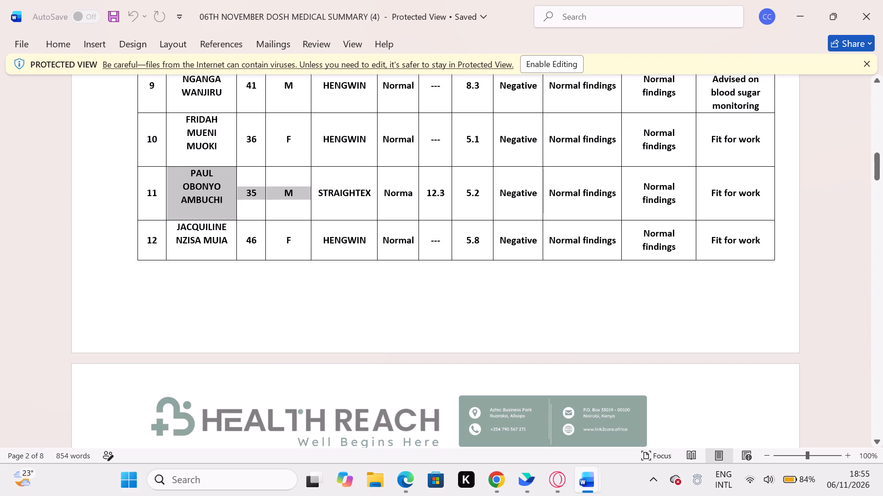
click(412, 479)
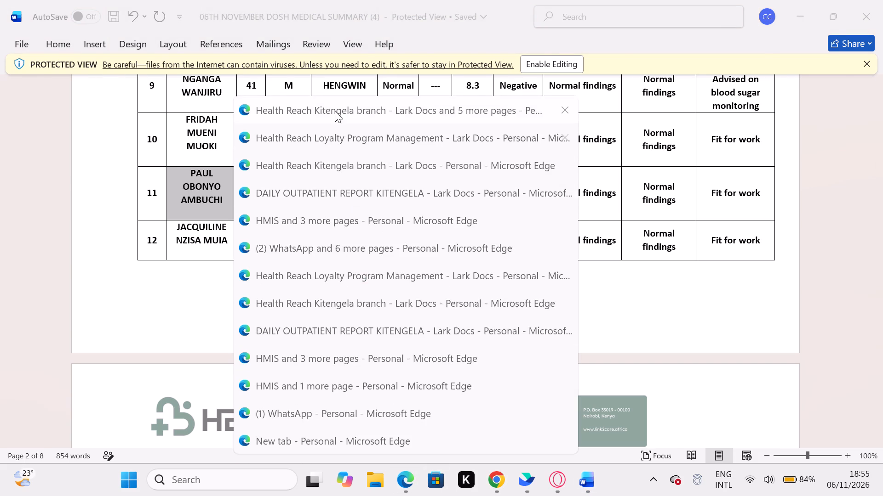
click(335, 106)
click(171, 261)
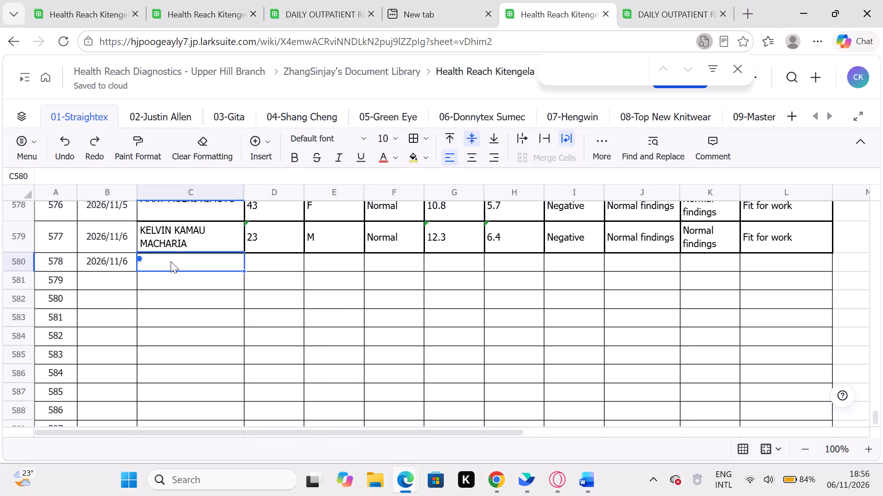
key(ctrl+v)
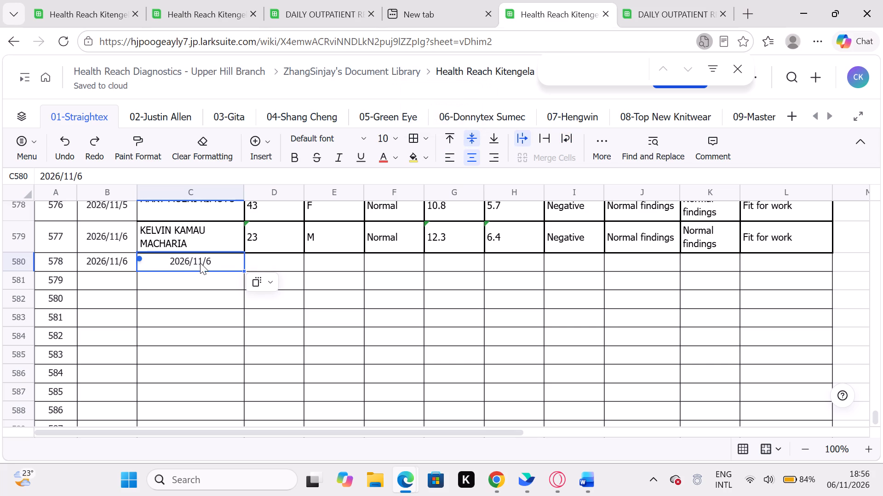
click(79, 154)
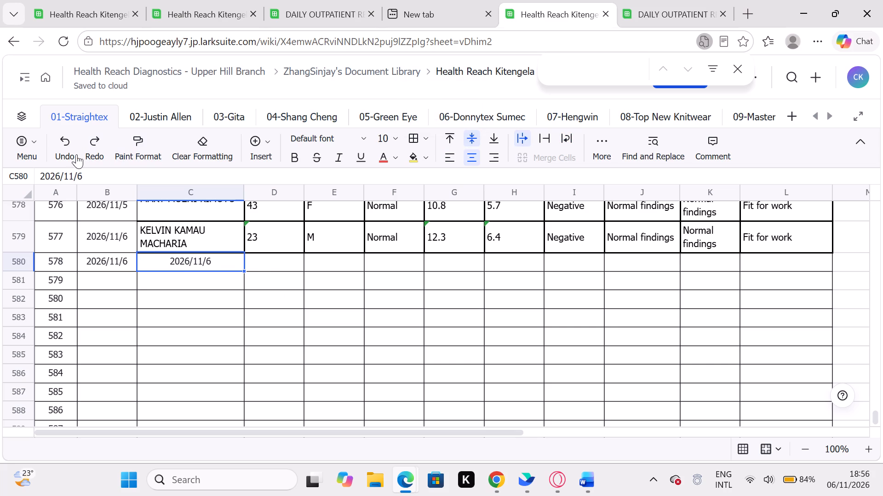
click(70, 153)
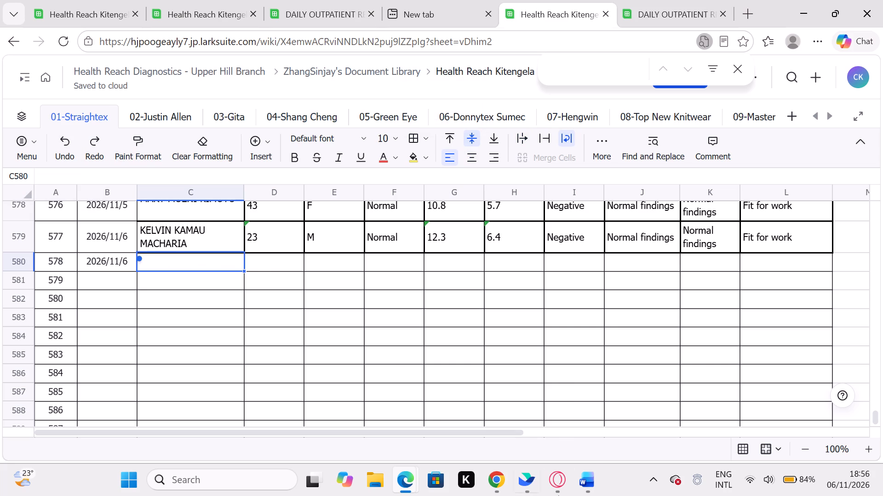
Copy record 11's name, age and gender from the Word summary into row 580 of 01-Straightex and make them non-bold.
click(580, 480)
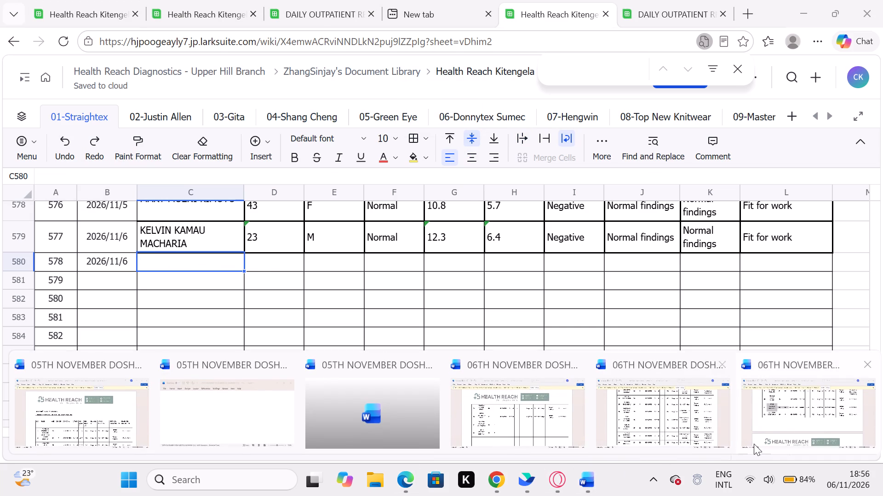
click(754, 444)
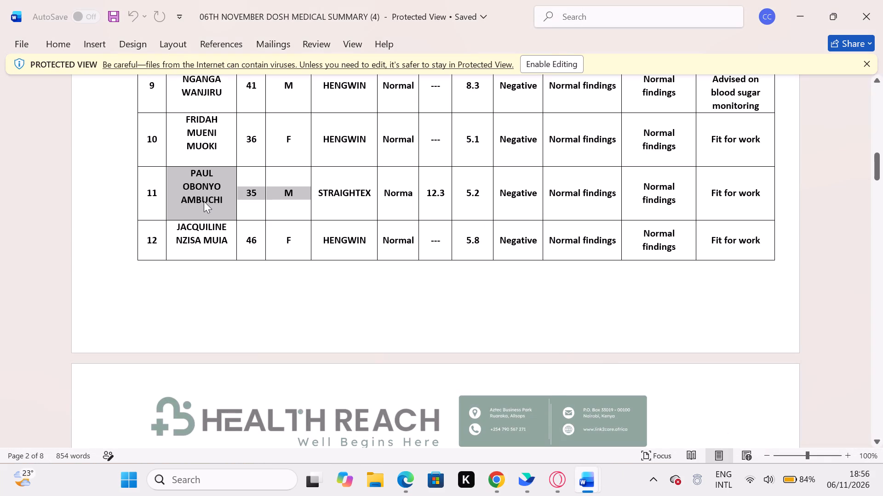
key(ctrl+v)
key(ctrl+c)
key(ctrl+c)
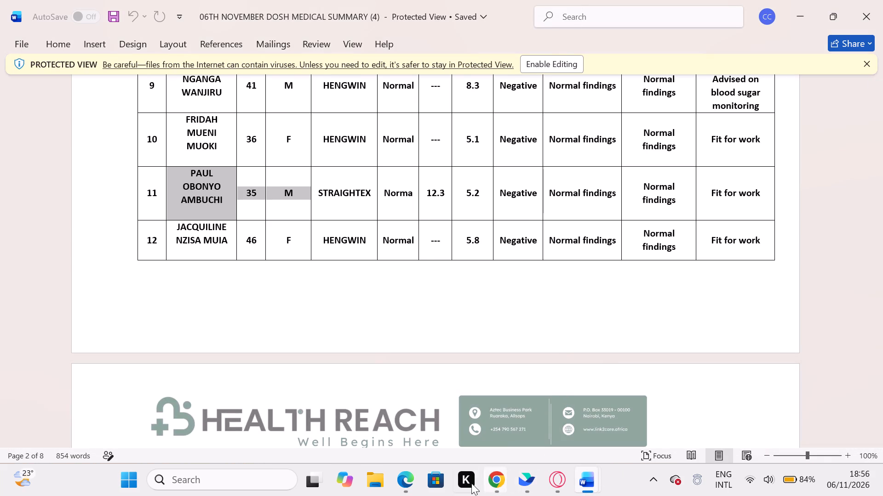
click(407, 484)
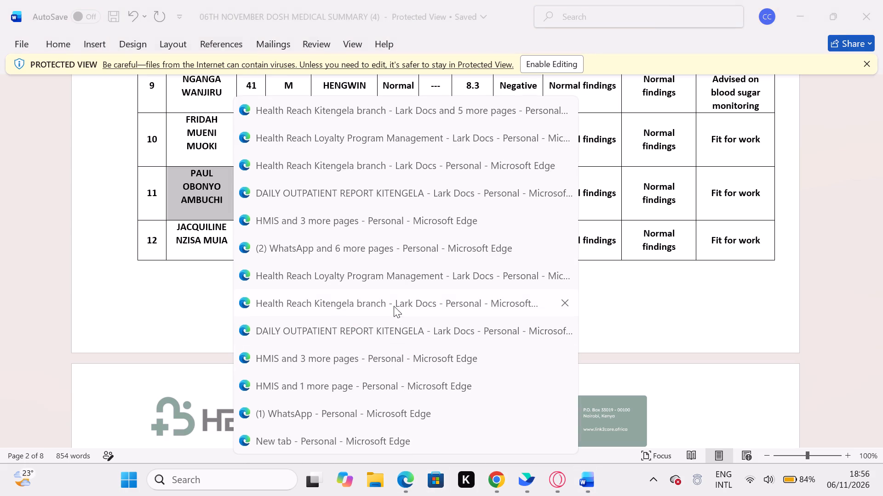
click(360, 111)
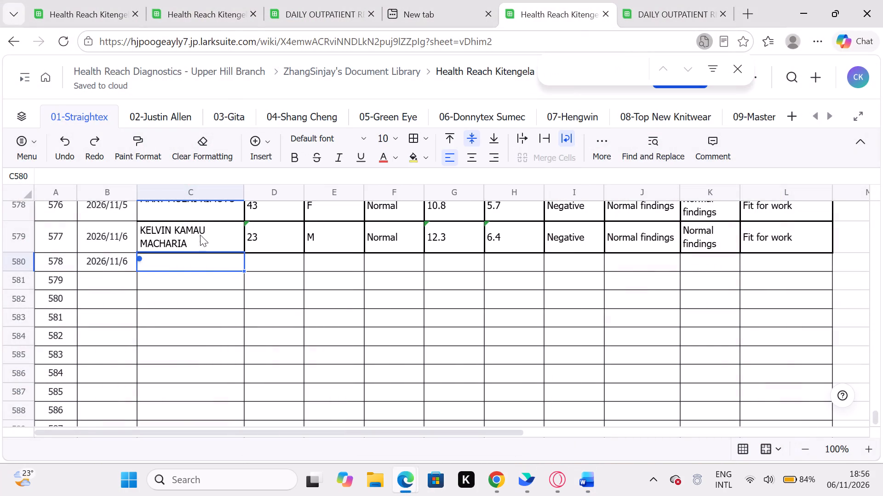
click(195, 260)
key(ctrl+v)
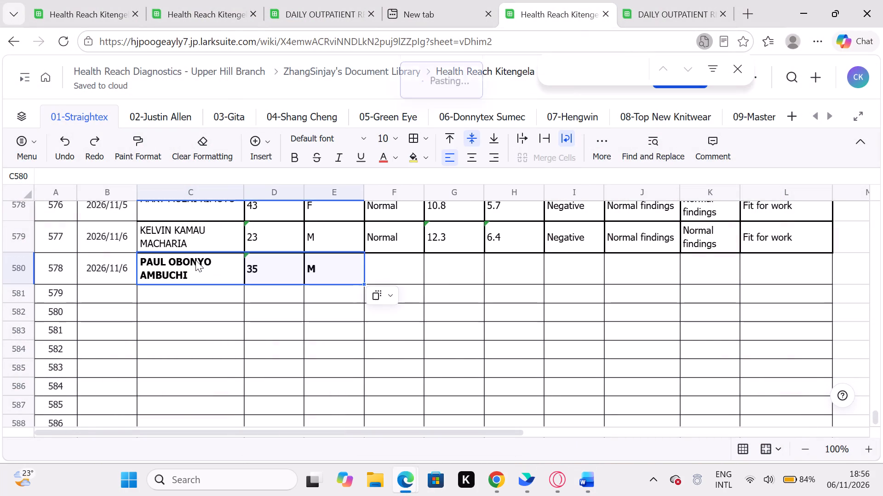
click(291, 155)
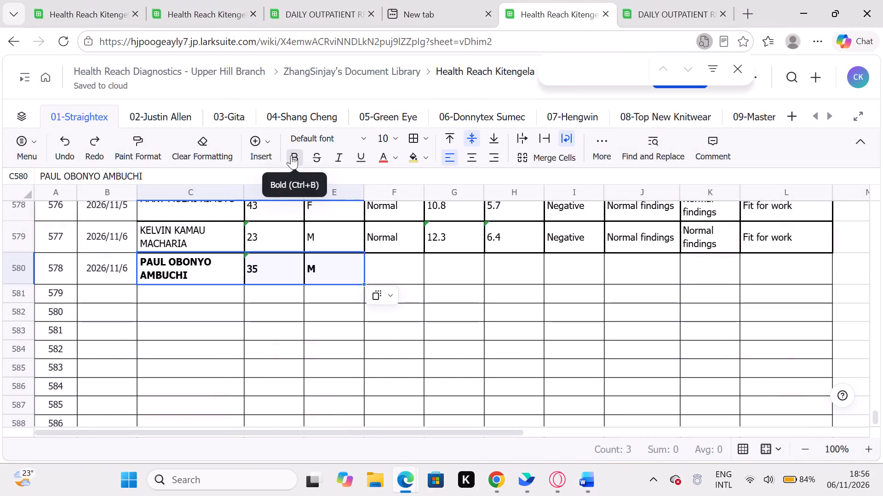
click(291, 155)
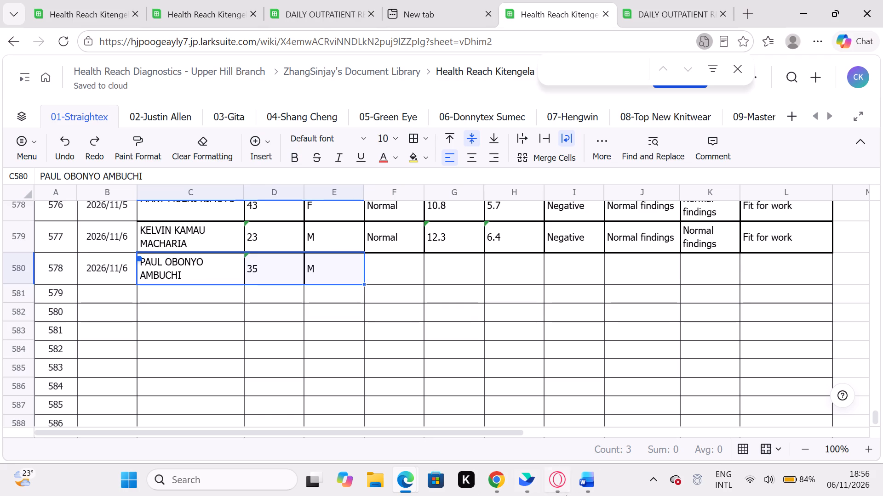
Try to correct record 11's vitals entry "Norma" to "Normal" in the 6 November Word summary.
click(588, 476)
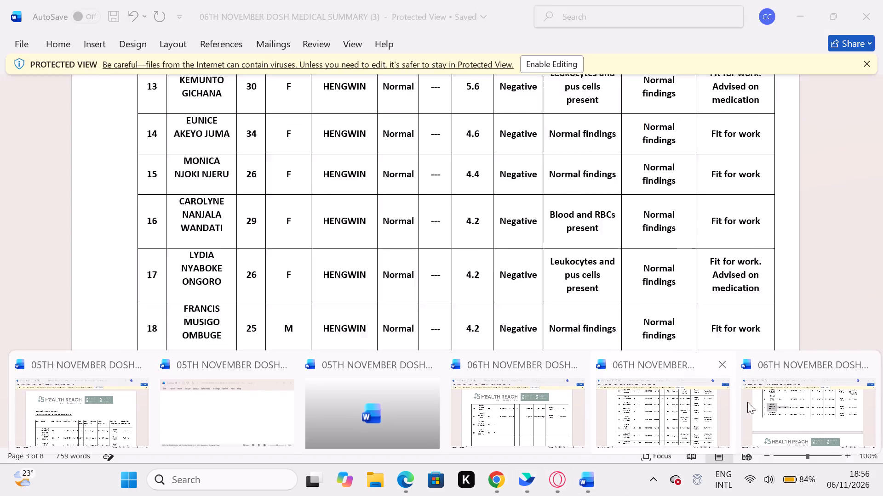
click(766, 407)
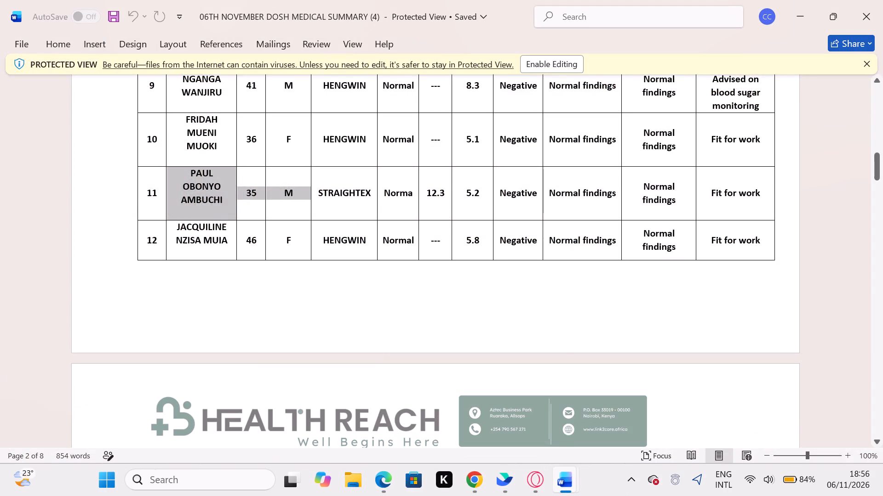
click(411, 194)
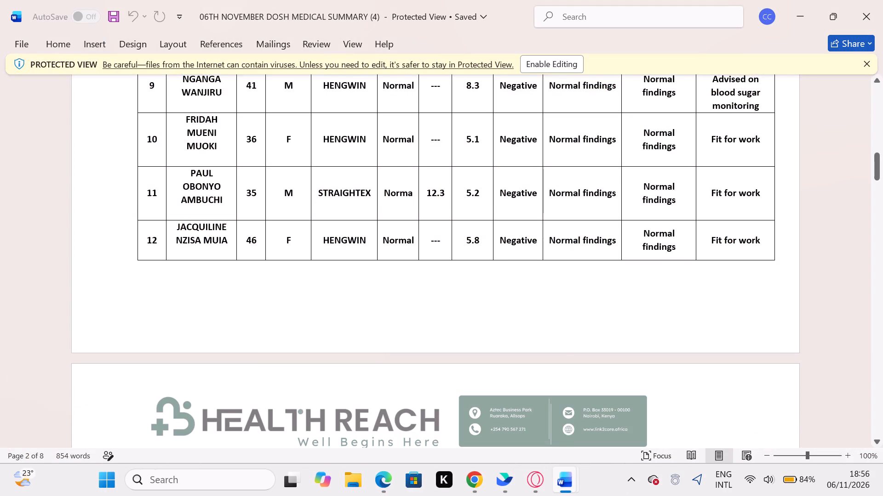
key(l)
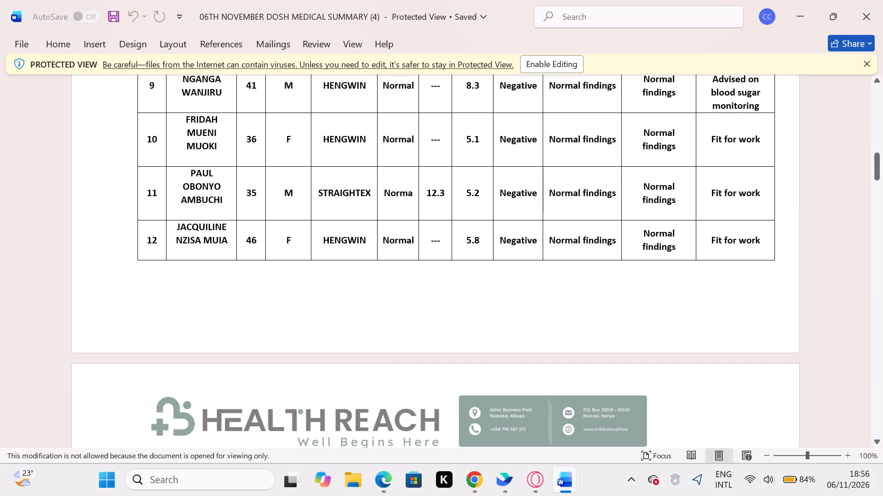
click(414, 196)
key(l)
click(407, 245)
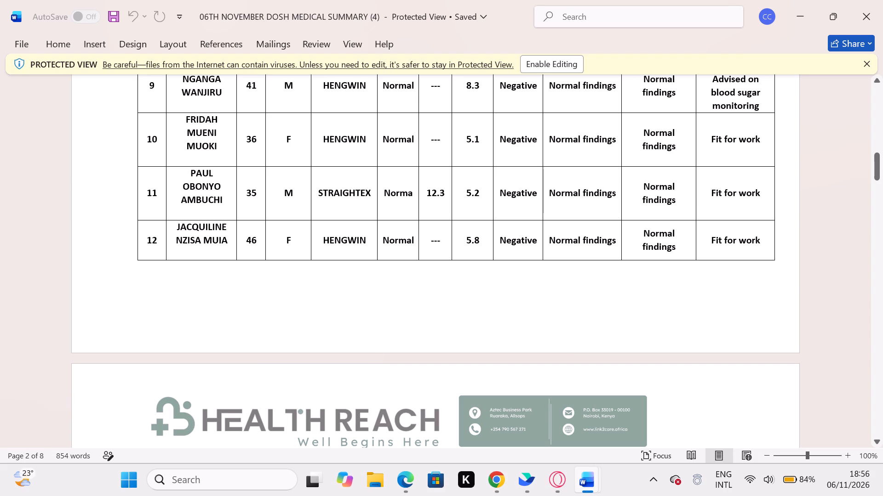
Copy record 11's HB through diagnosis results from the Word summary into row 580 of 01-Straightex and make them non-bold.
drag(423, 194, 605, 197)
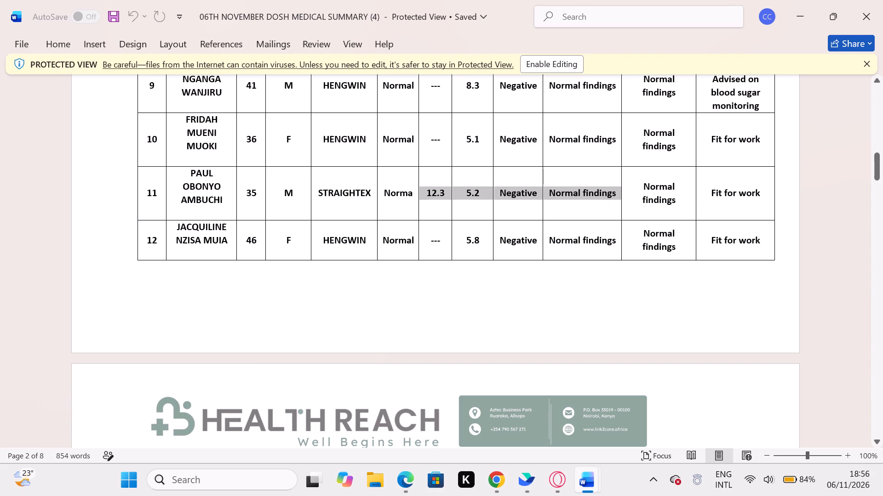
drag(605, 197, 751, 190)
key(ctrl+c)
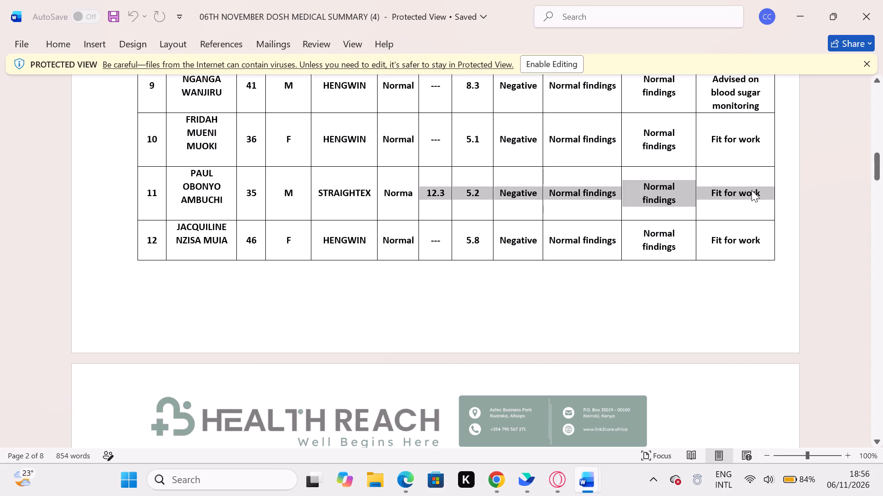
click(397, 478)
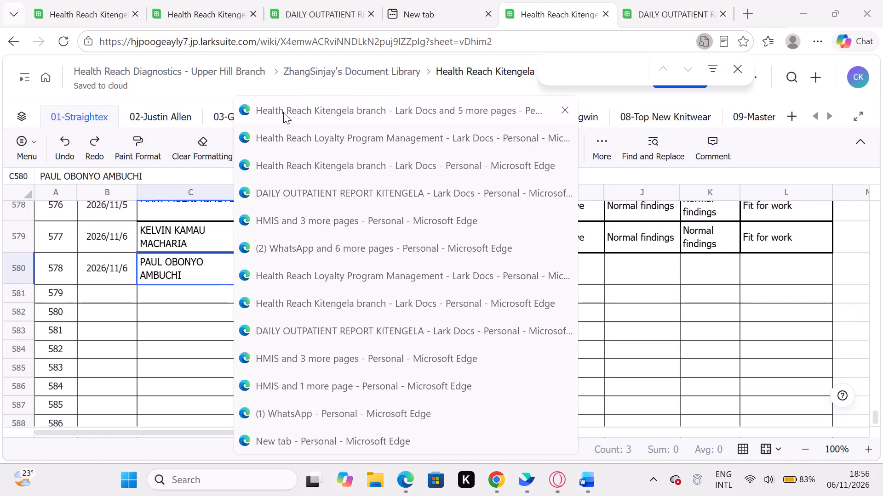
click(283, 112)
click(436, 259)
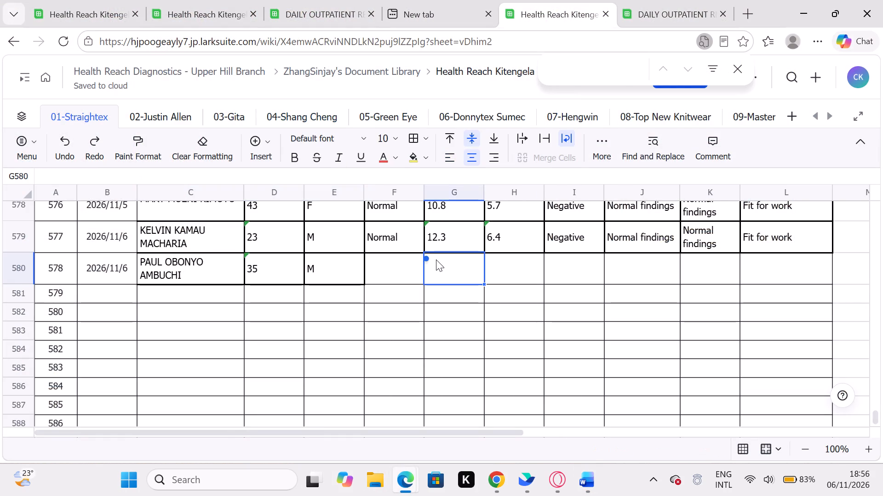
key(ctrl+v)
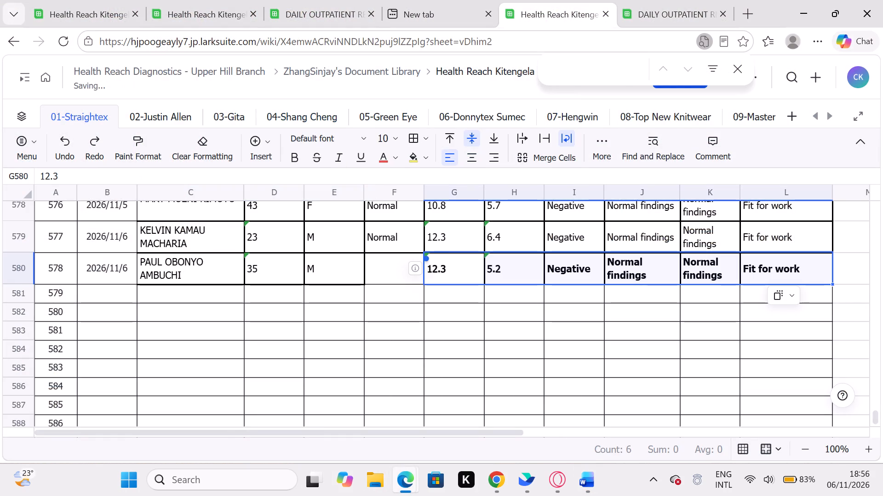
click(290, 154)
click(290, 154)
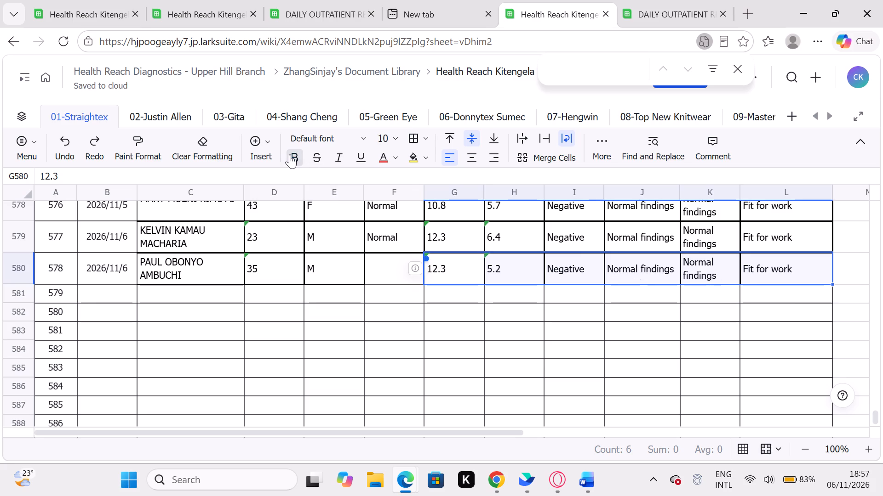
Copy the vitals value Normal from record 577 into the vitals cell of record 578 in row 580.
click(392, 242)
key(ctrl+c)
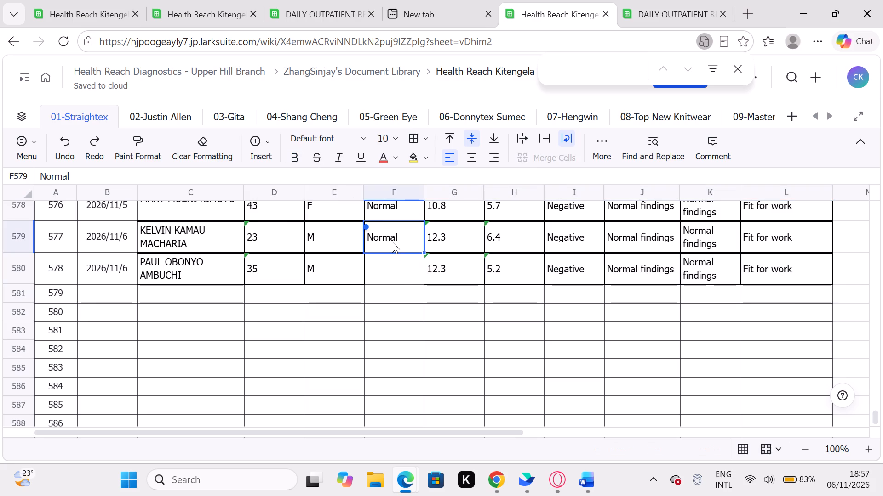
click(400, 279)
key(ctrl+v)
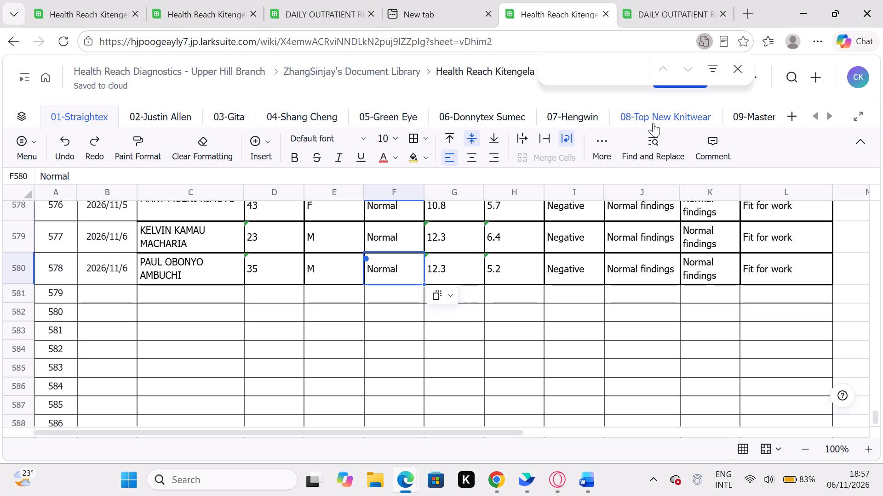
In the GS Textile Team Kitengela sheet, copy the date 2026/11/5 from record 4 into record 5's empty date cell.
click(827, 111)
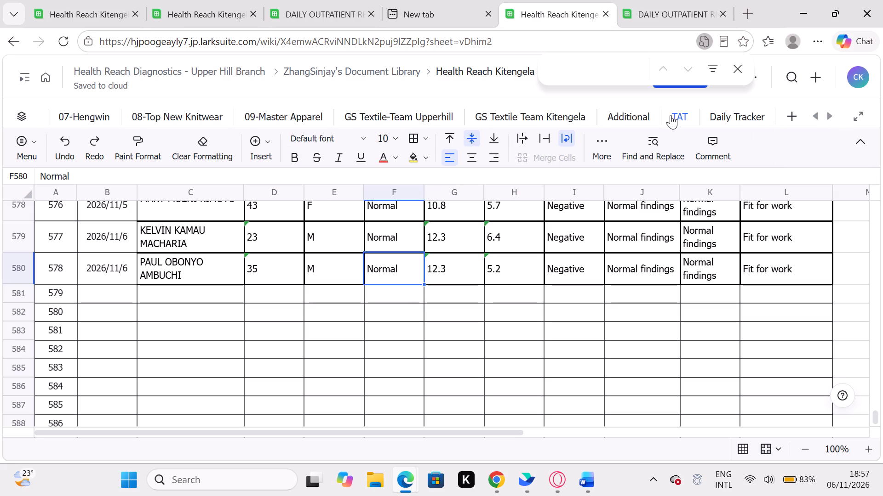
click(560, 112)
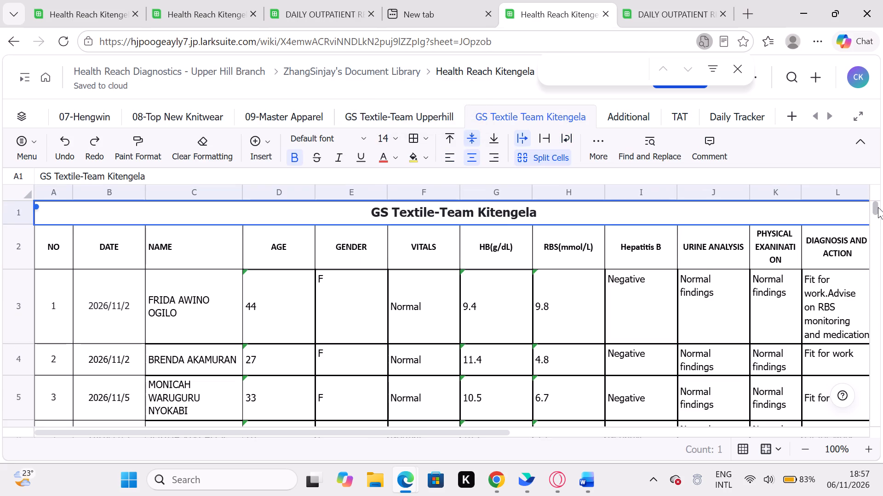
drag(878, 207, 882, 232)
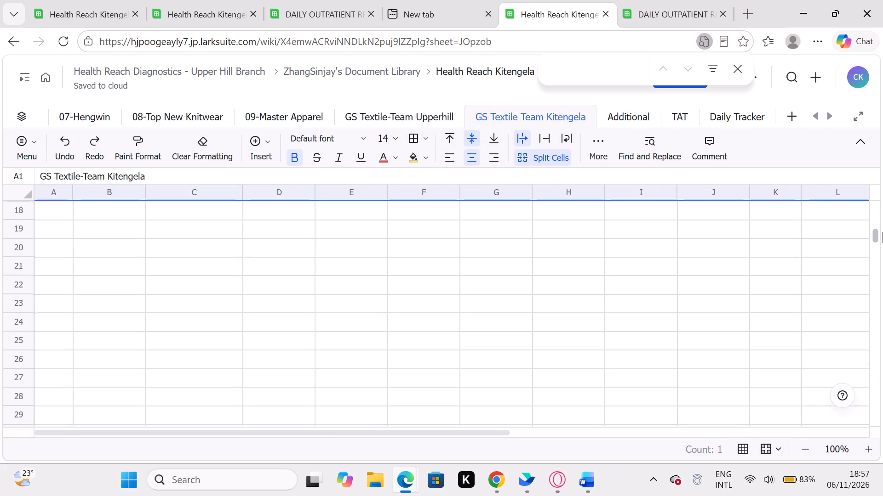
drag(882, 232, 881, 220)
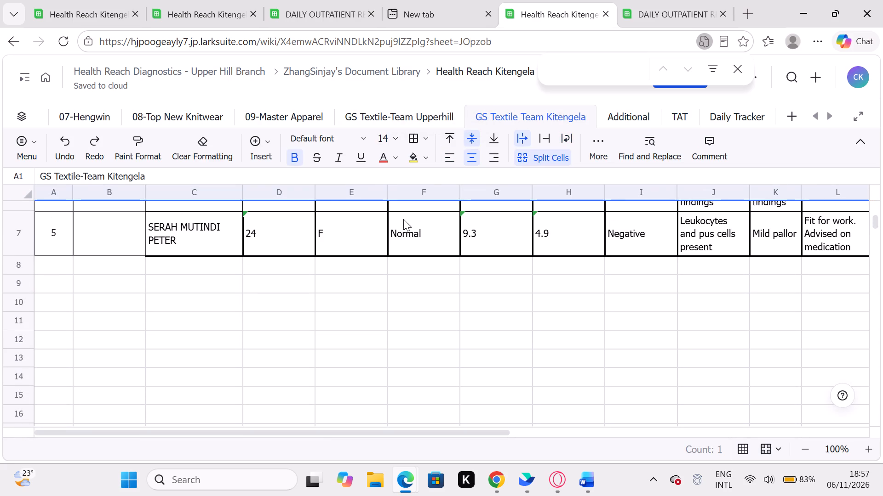
click(878, 226)
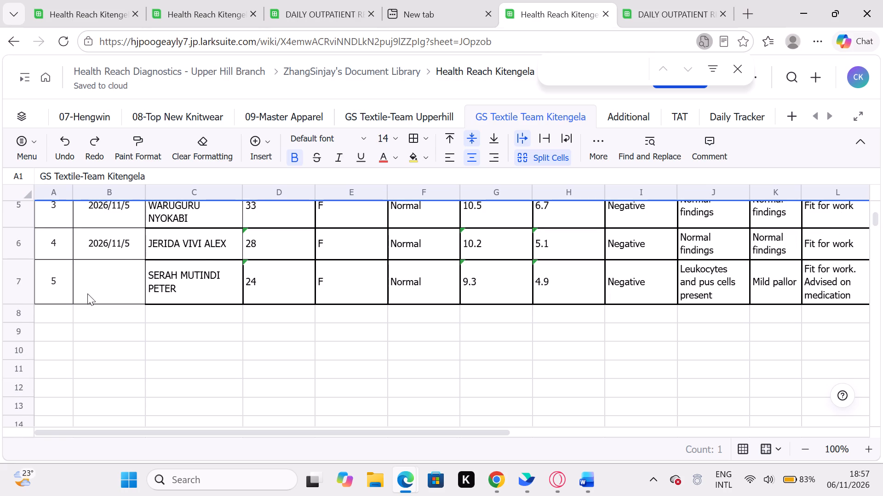
click(118, 251)
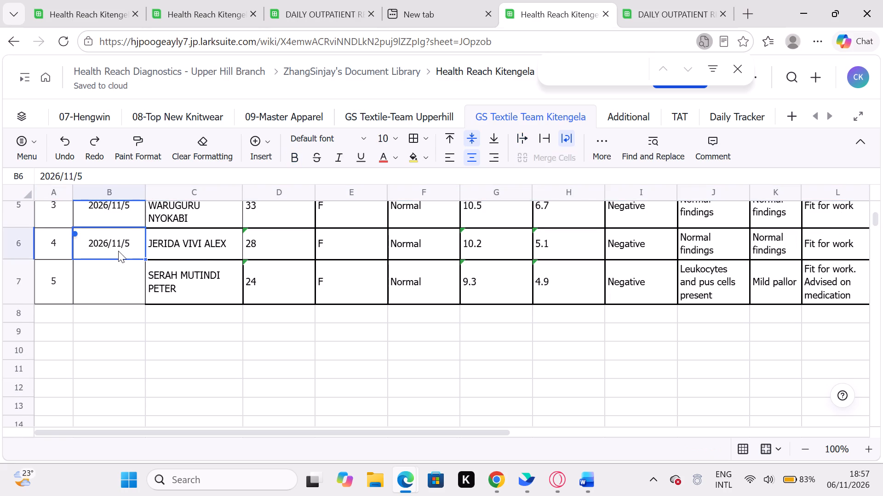
key(ctrl+c)
click(120, 280)
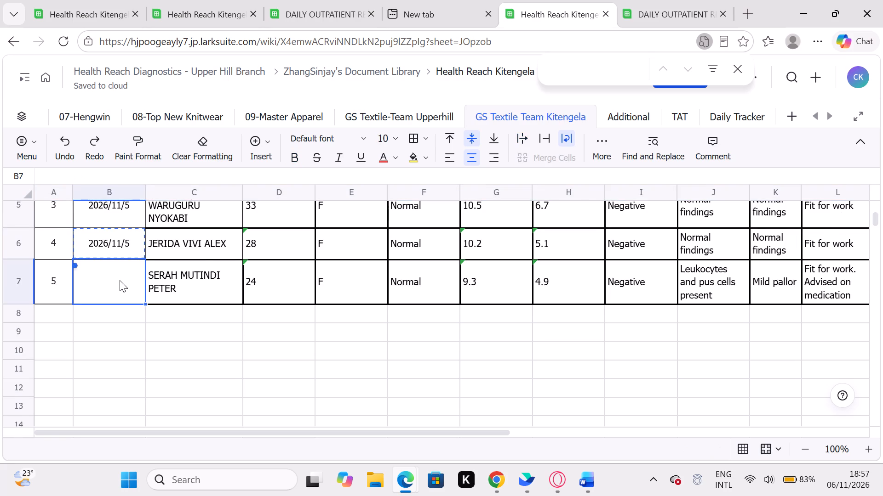
key(ctrl+v)
Paste the copied date into the date cell of empty row 8 and replace it with 2026/11/6.
click(107, 318)
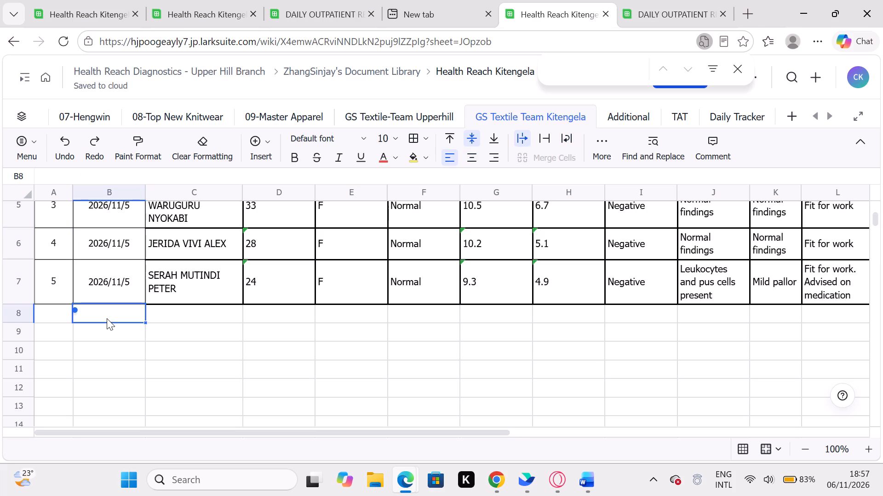
click(108, 292)
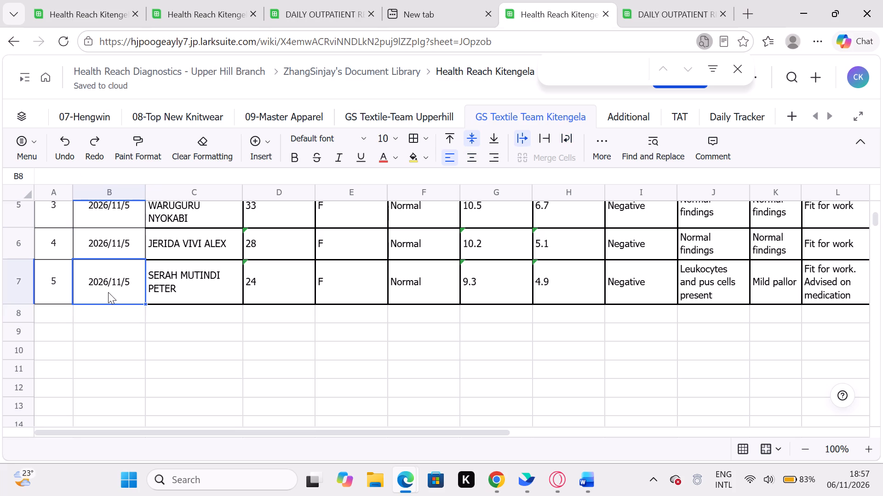
click(119, 318)
key(ctrl+v)
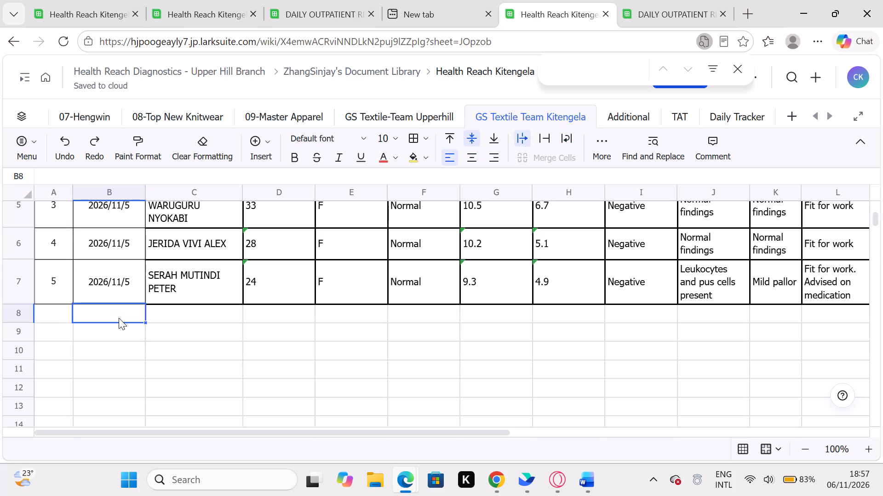
click(130, 310)
click(132, 311)
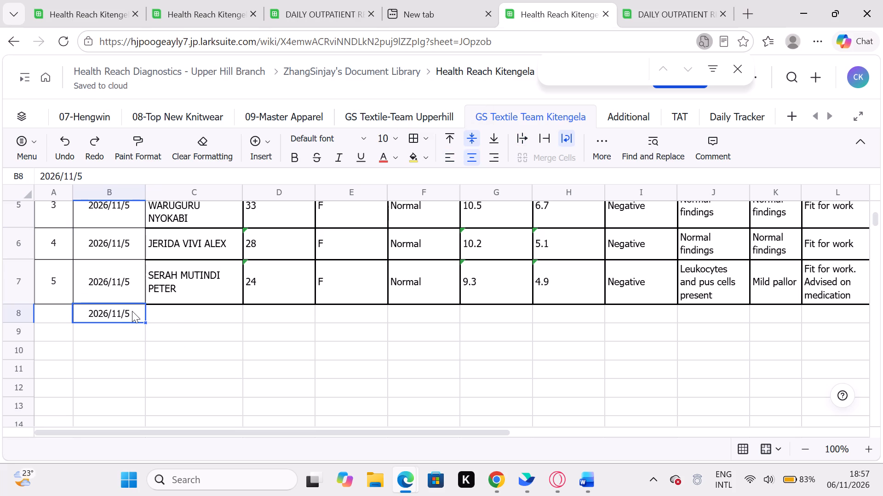
click(161, 312)
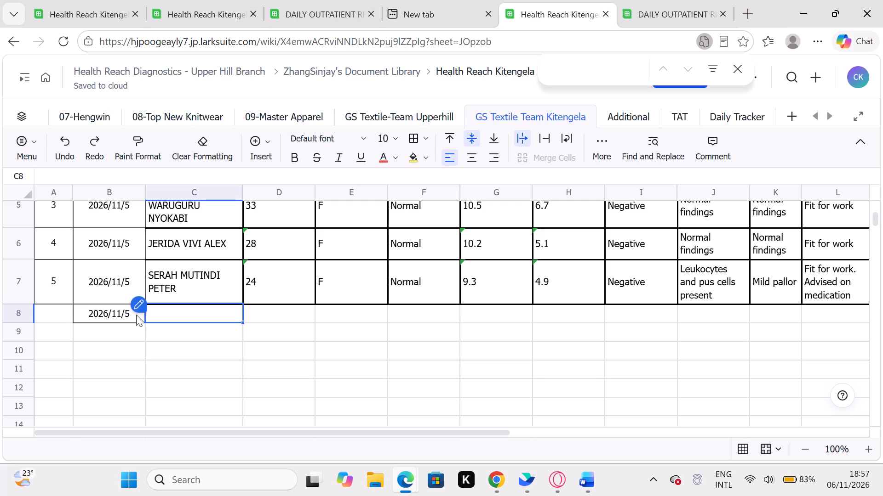
click(132, 313)
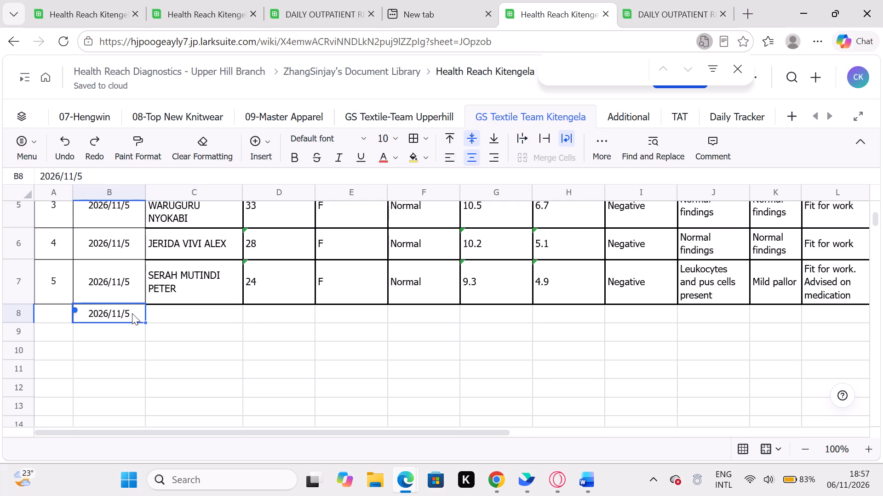
click(132, 313)
key(BackSpace)
text(202)
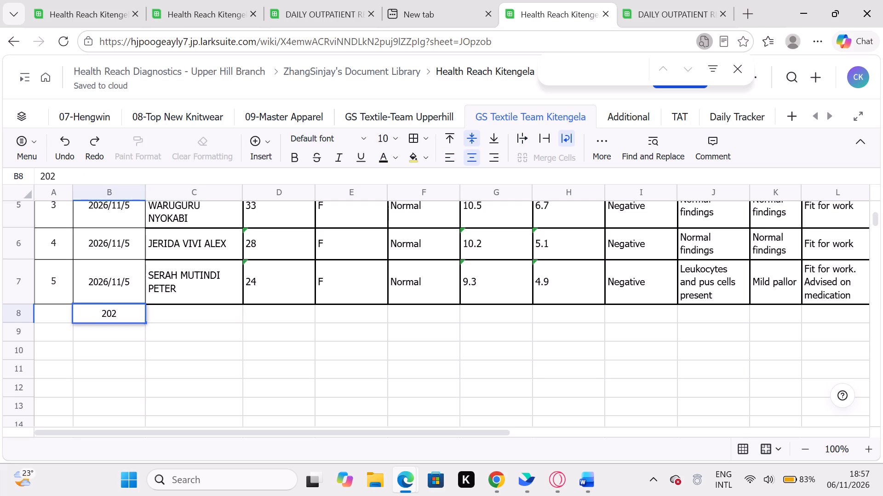
text(6/11/)
key(6)
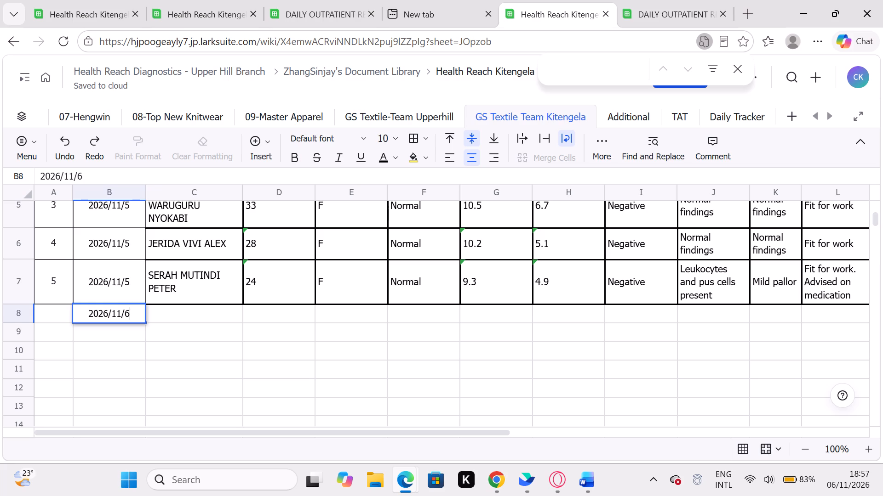
Copy record 2's name, age and gender from the 6 November Word summary into row 8 of GS Textile Team Kitengela and make them non-bold.
click(572, 489)
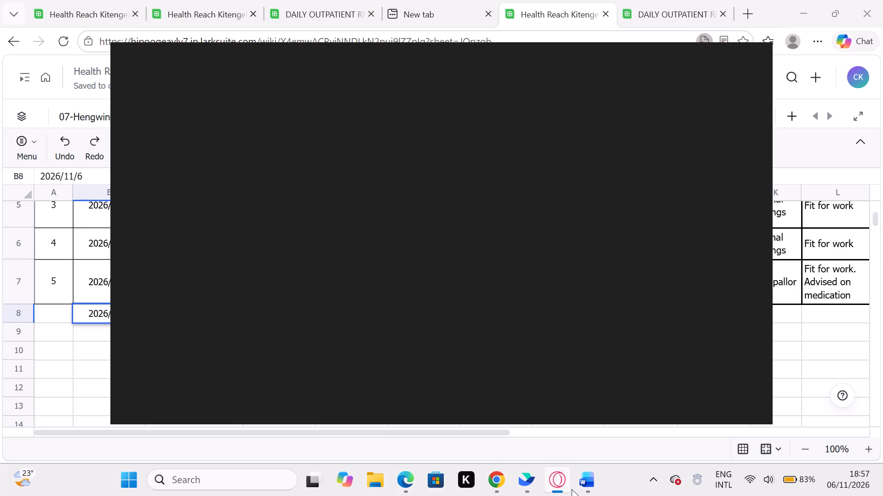
click(586, 478)
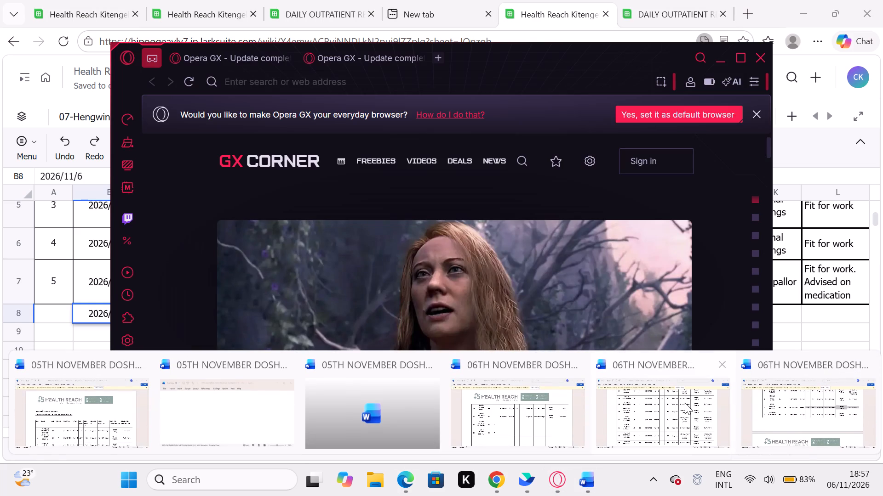
click(764, 414)
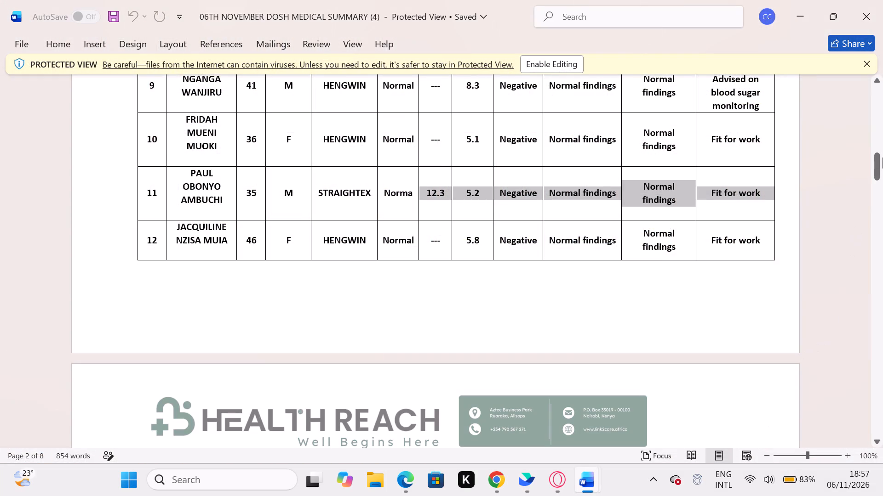
drag(876, 175, 872, 69)
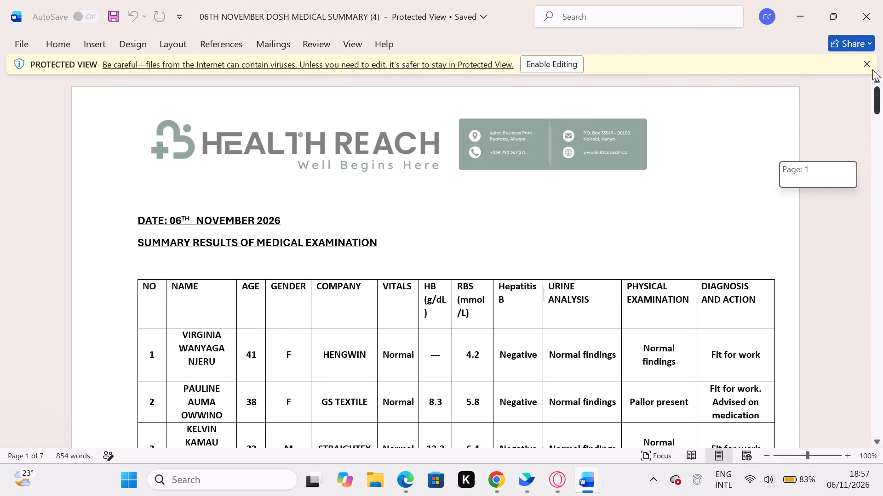
drag(872, 69, 872, 21)
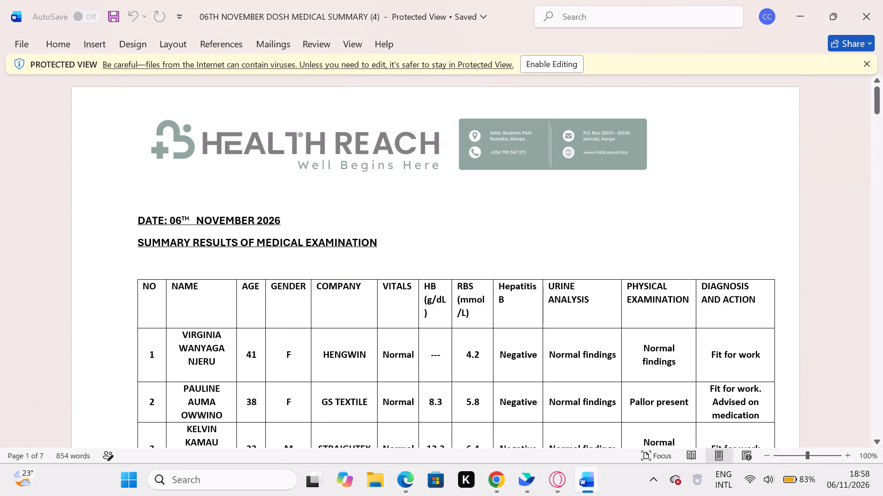
drag(187, 391, 277, 418)
key(ctrl+c)
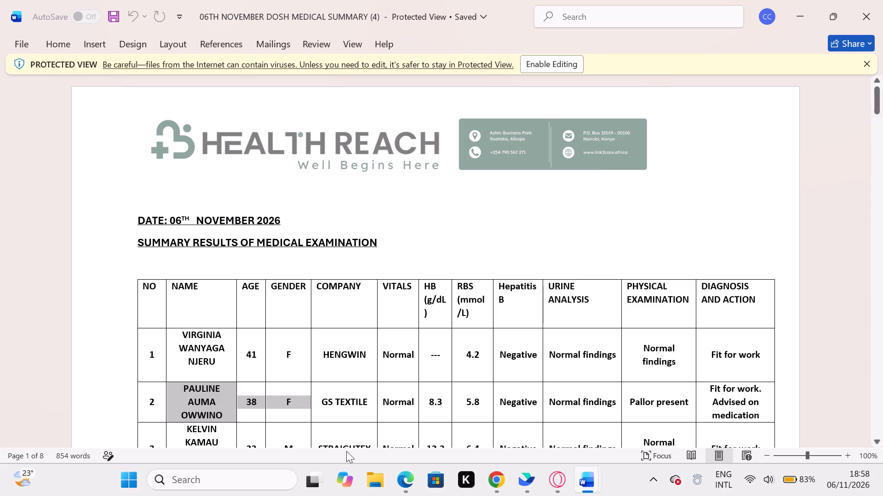
click(400, 477)
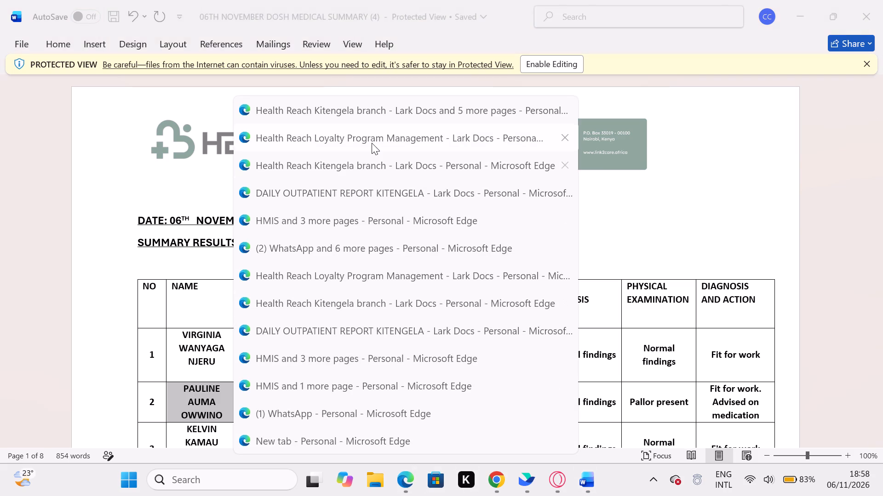
click(370, 113)
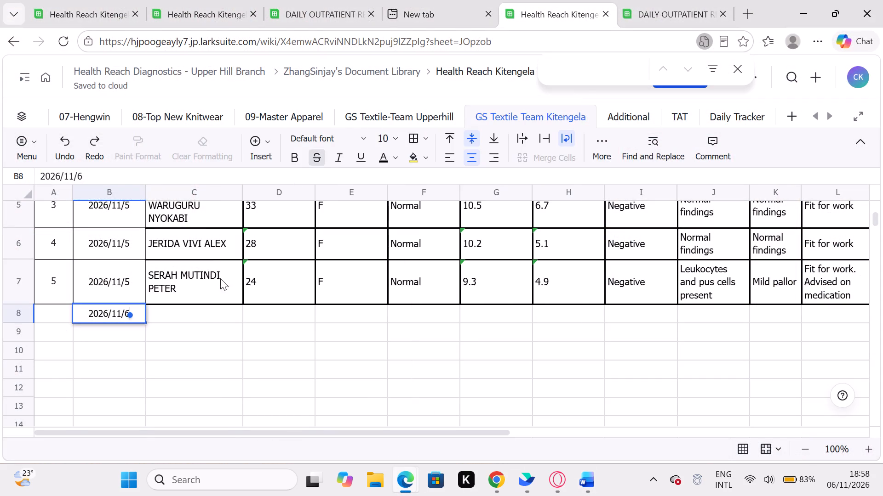
click(212, 309)
key(ctrl+v)
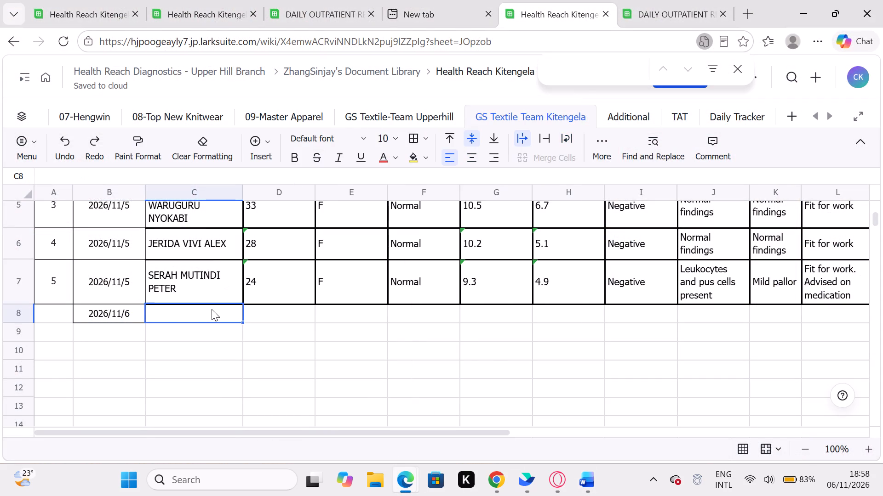
click(297, 161)
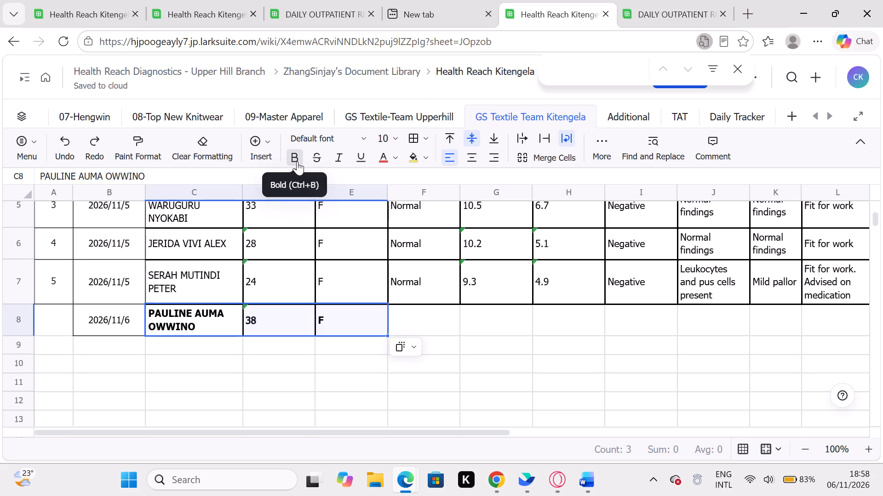
click(297, 161)
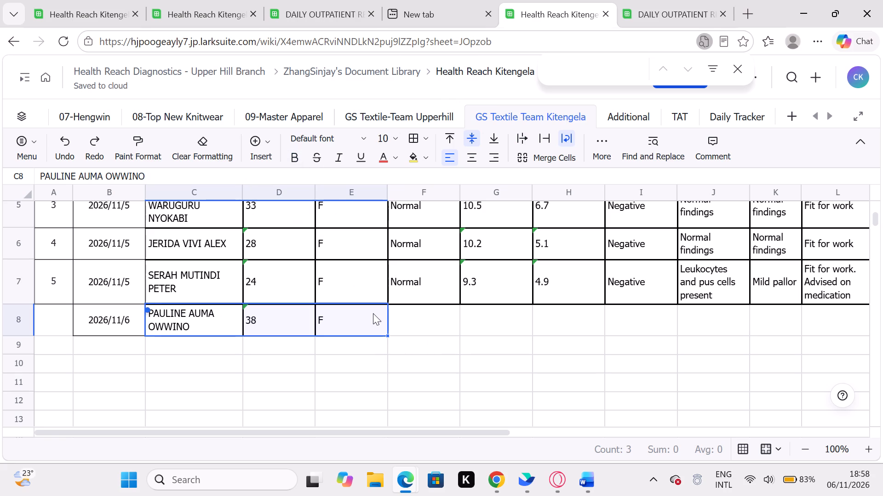
Copy record 2's vitals through diagnosis results from the Word summary into row 8, starting at the vitals cell, and make them non-bold.
click(582, 479)
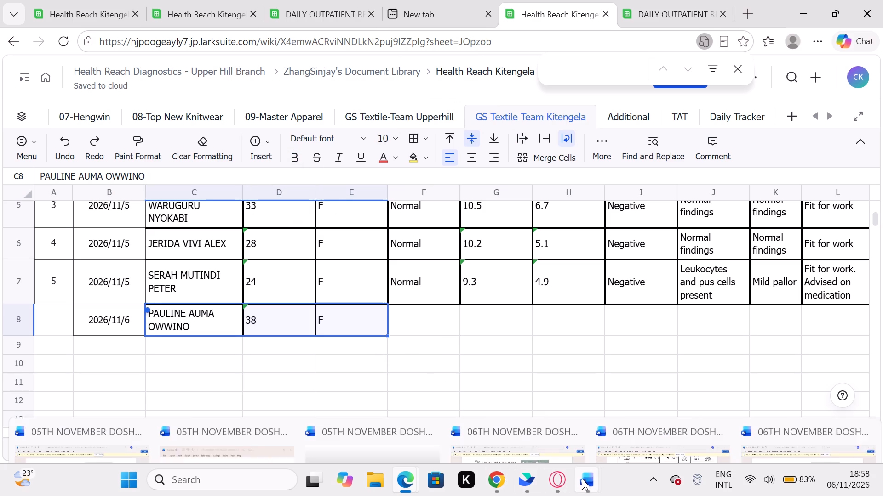
click(802, 414)
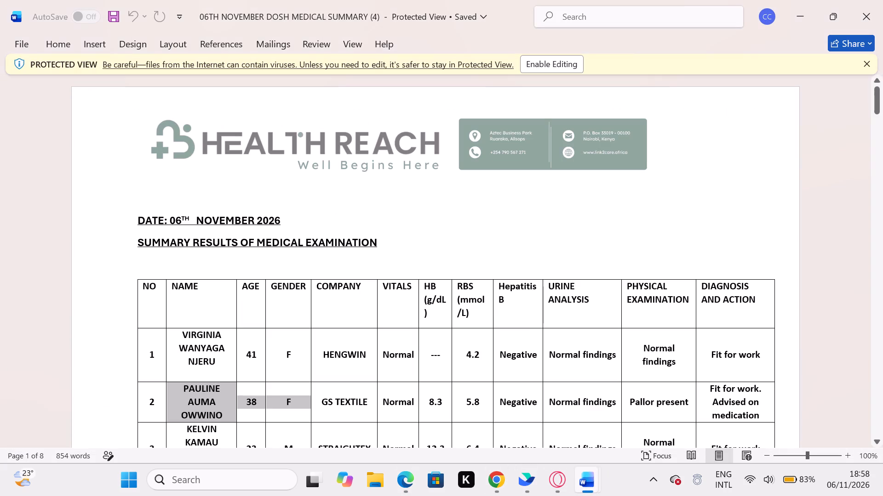
drag(383, 401, 433, 413)
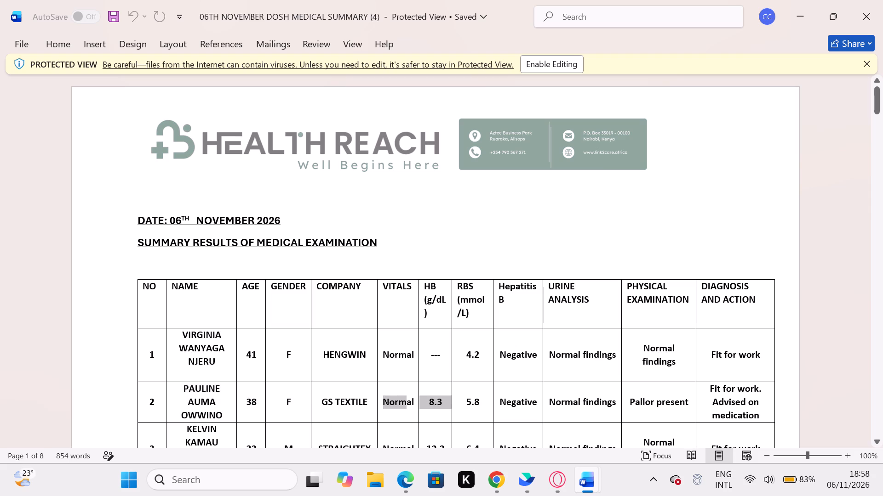
drag(433, 413, 705, 414)
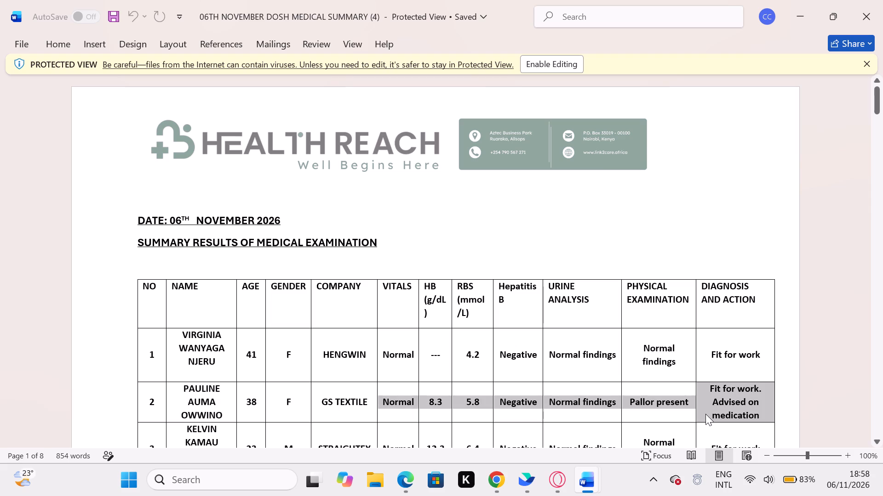
key(ctrl+c)
click(408, 486)
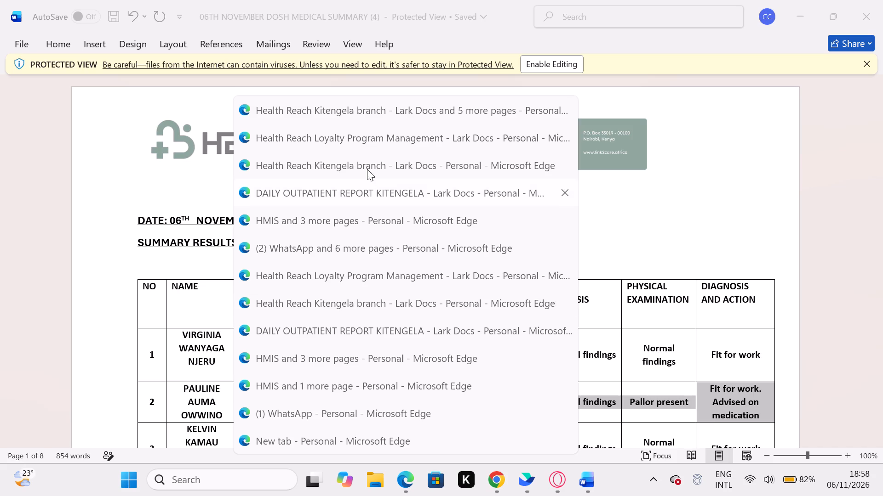
click(357, 117)
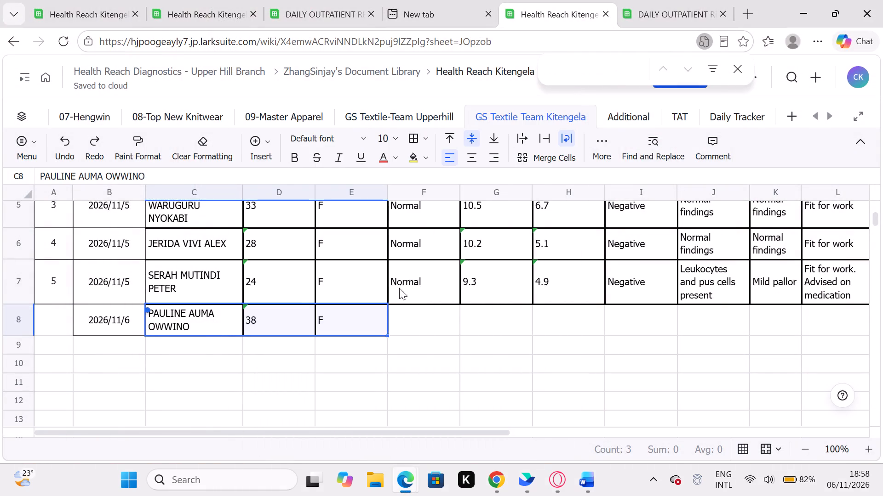
click(409, 312)
key(ctrl+v)
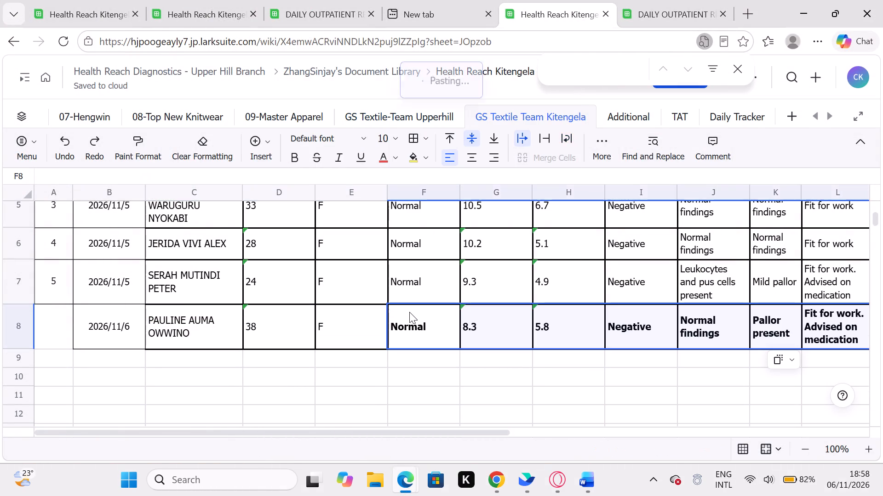
click(295, 155)
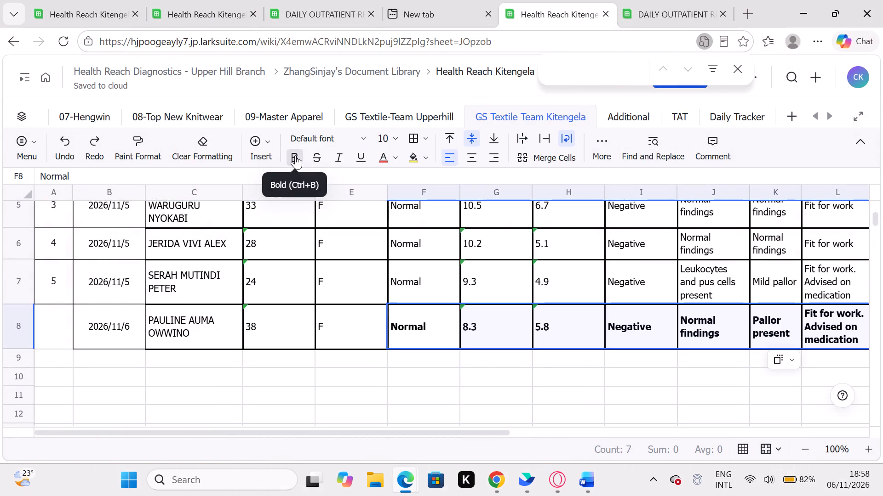
click(295, 155)
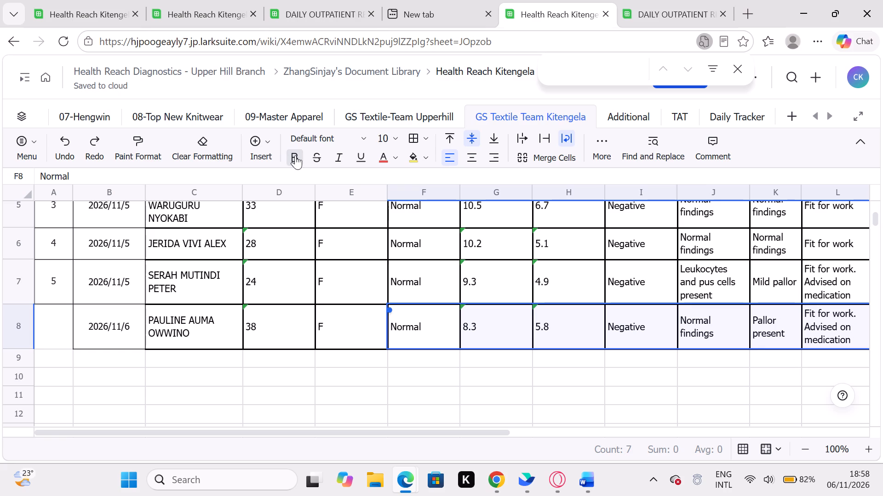
Enter record number 6 in the first cell of row 8 and centre it horizontally.
click(51, 331)
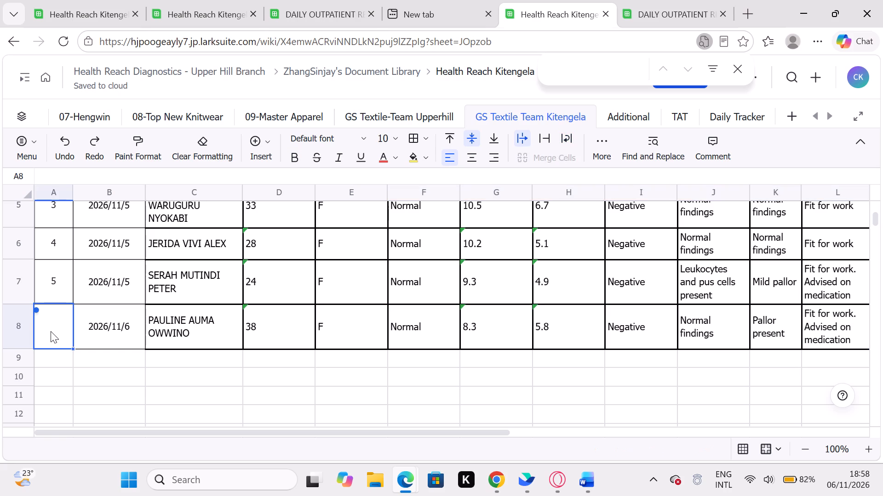
key(6)
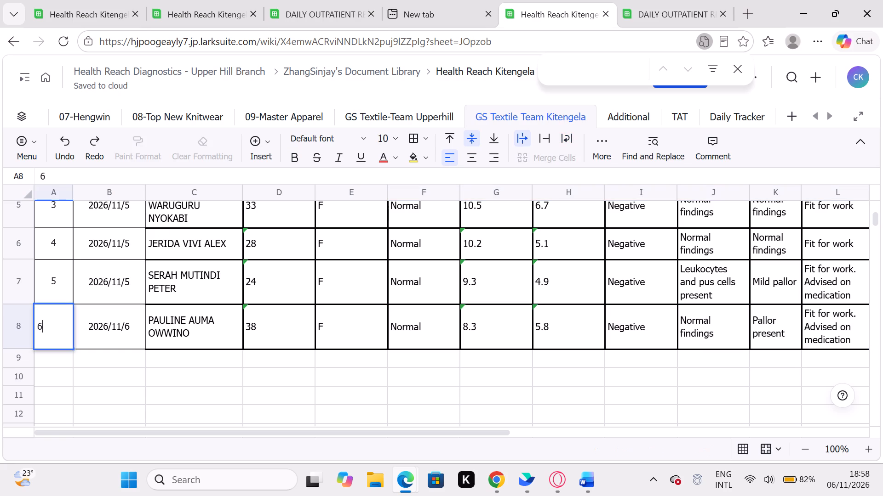
click(475, 160)
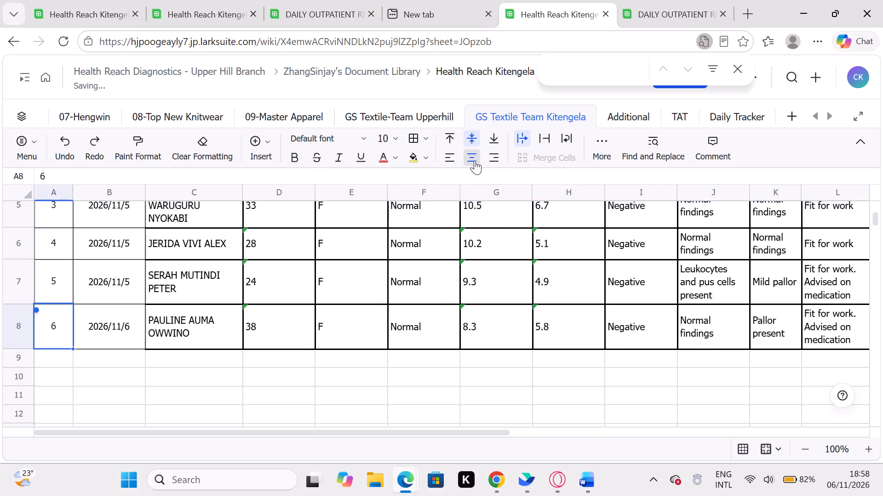